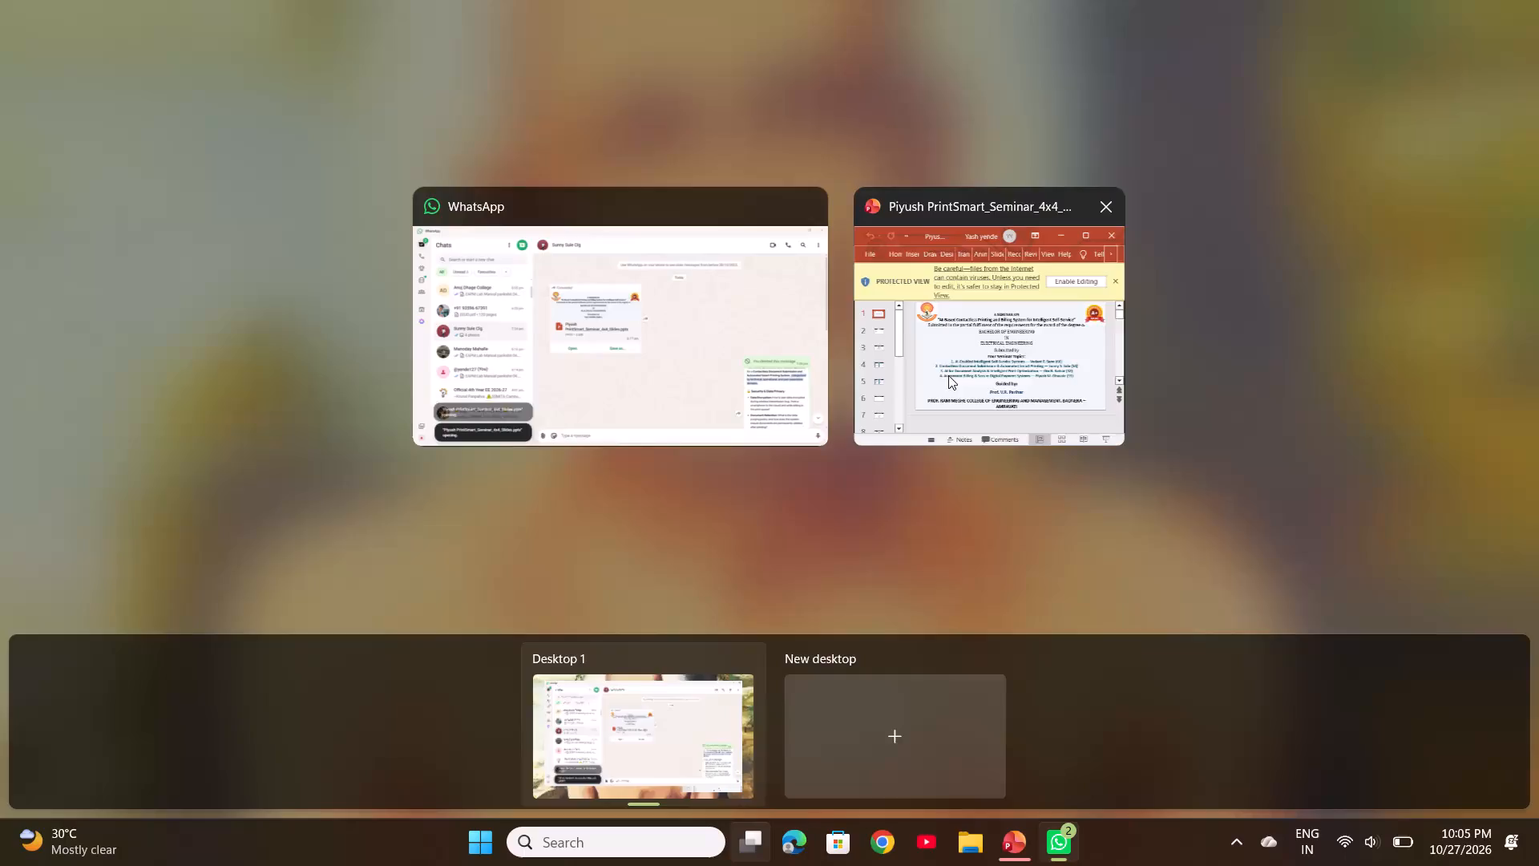
Switch to the PrintSmart seminar presentation in PowerPoint and enable editing for the protected file.
{"action": "left_click", "coordinate": [966, 361]}
{"action": "left_click", "coordinate": [1492, 585]}
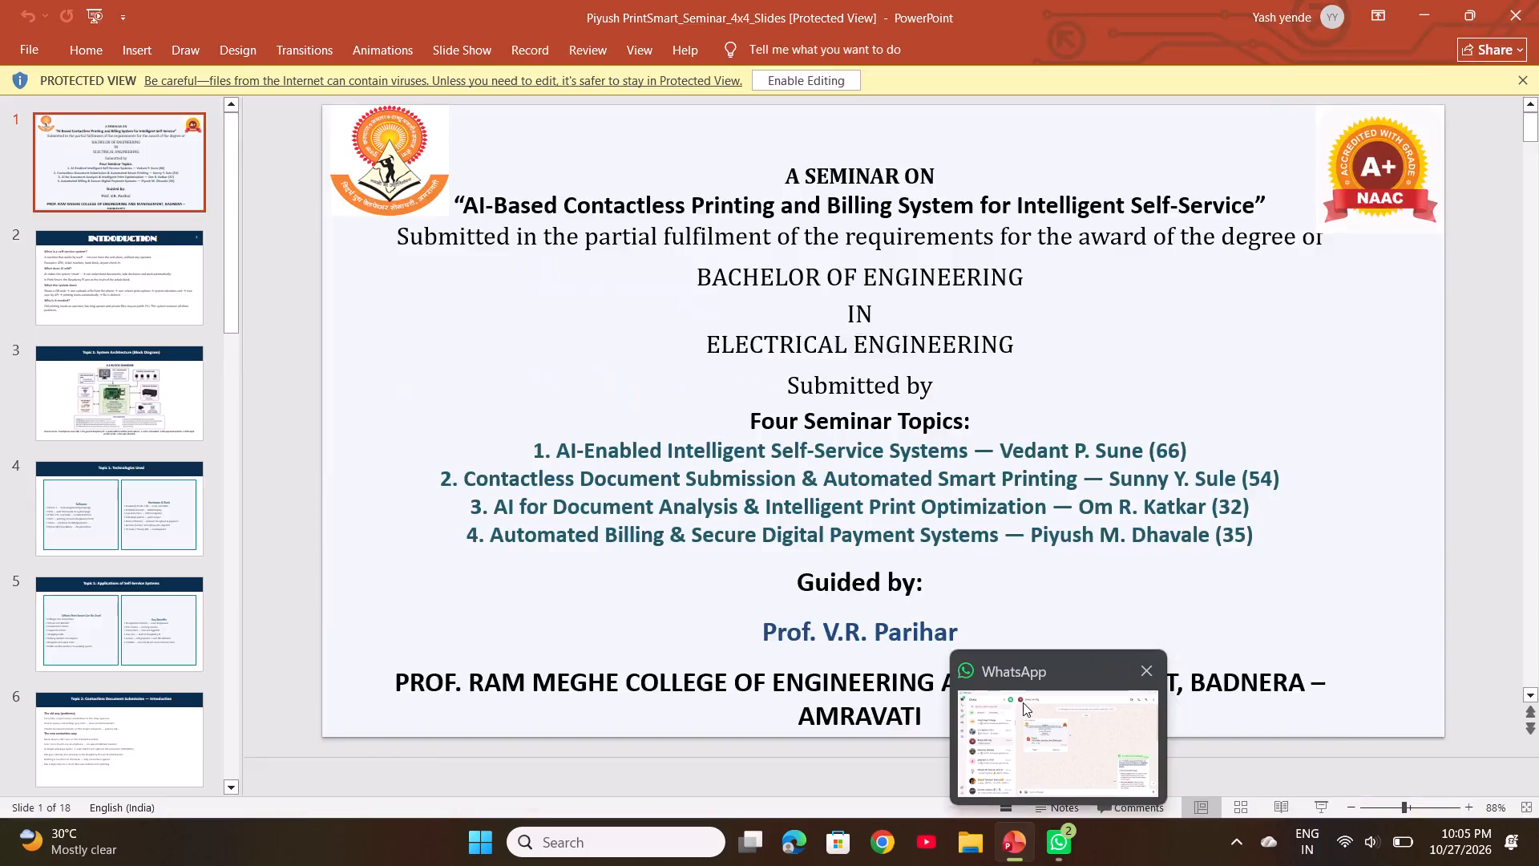
{"action": "left_click", "coordinate": [840, 87]}
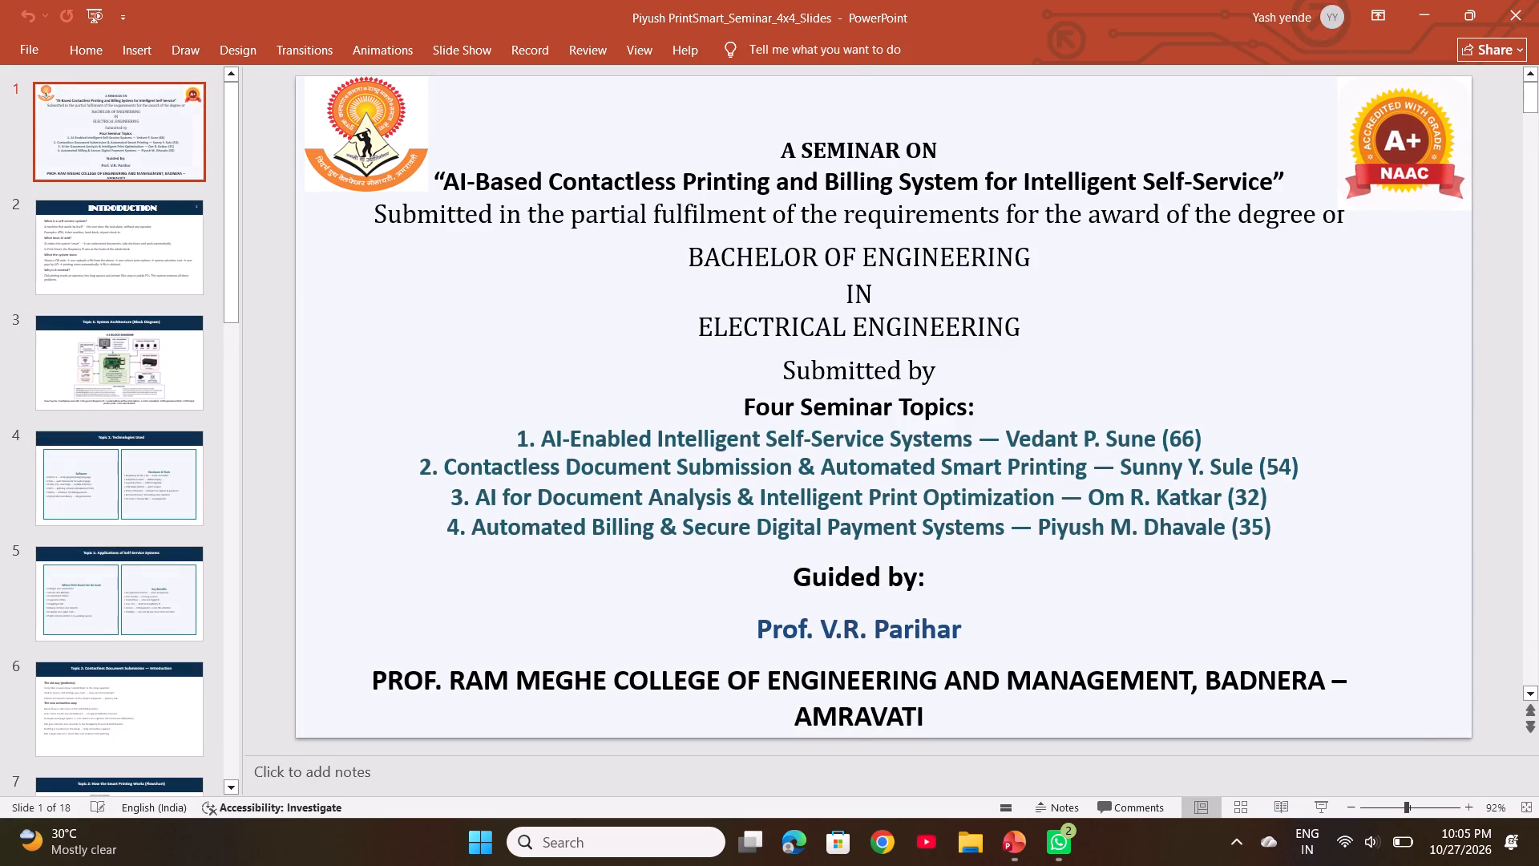
Delete the entire fourth seminar topic entry, Automated Billing & Secure Digital Payment Systems, including its number and presenter, from the title slide.
{"action": "left_click", "coordinate": [1280, 529]}
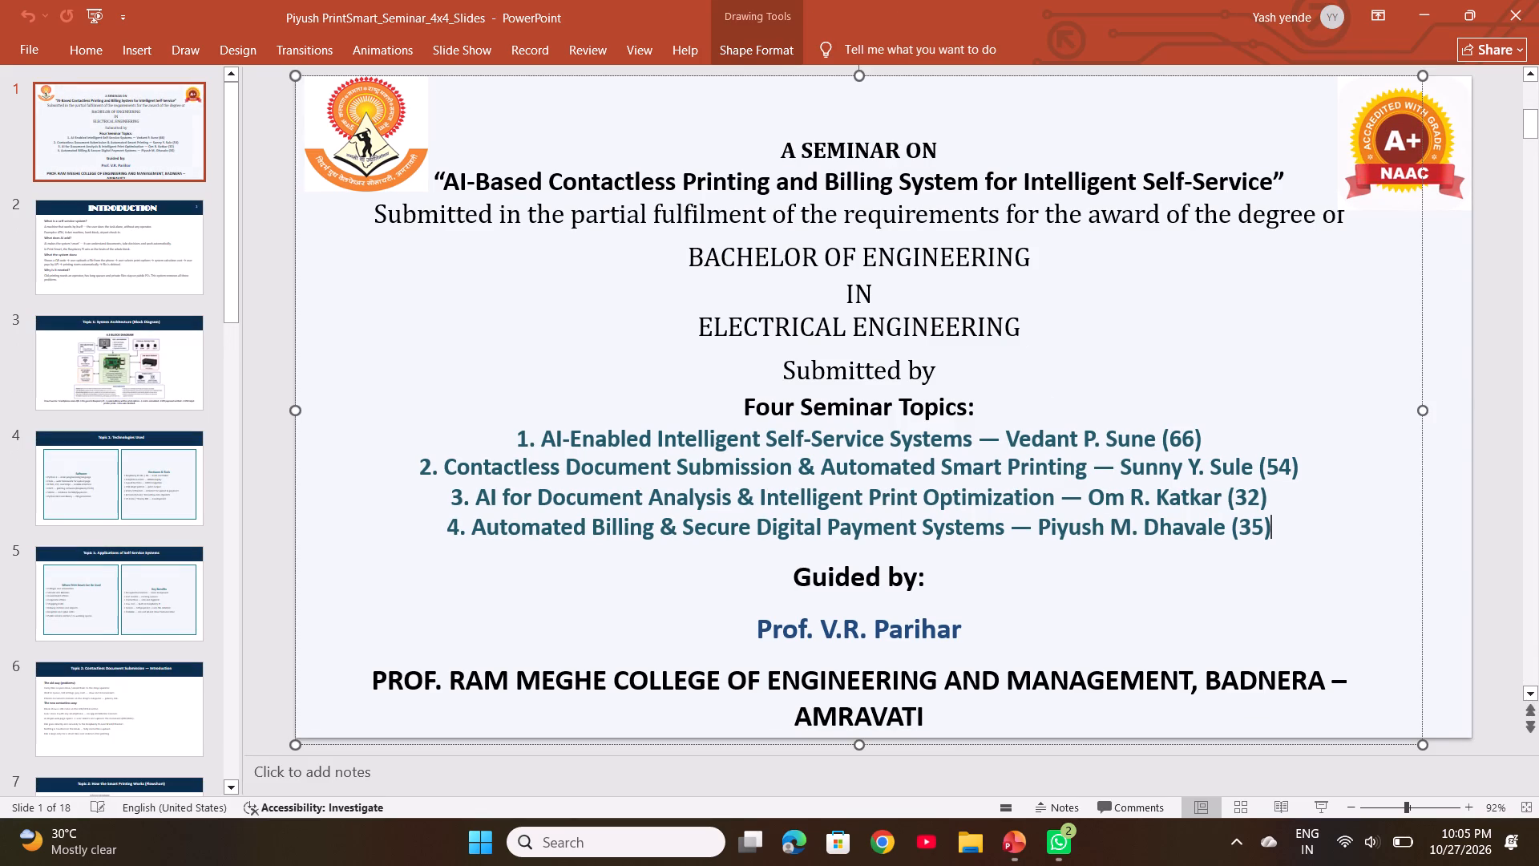
{"action": "left_click", "coordinate": [1278, 515]}
{"action": "key", "text": "BackSpace"}
{"action": "key", "text": "BackSpace"}
{"action": "key", "text": "BackSpace"}
{"action": "key", "text": "BackSpace"}
{"action": "key", "text": "BackSpace"}
{"action": "key", "text": "BackSpace"}
{"action": "key", "text": "BackSpace"}
{"action": "key", "text": "BackSpace"}
{"action": "key", "text": "BackSpace"}
{"action": "key", "text": "BackSpace"}
{"action": "key", "text": "BackSpace"}
{"action": "key", "text": "BackSpace"}
{"action": "key", "text": "BackSpace"}
{"action": "key", "text": "BackSpace"}
{"action": "key", "text": "BackSpace"}
{"action": "key", "text": "BackSpace"}
{"action": "key", "text": "BackSpace"}
{"action": "key", "text": "BackSpace"}
{"action": "key", "text": "BackSpace"}
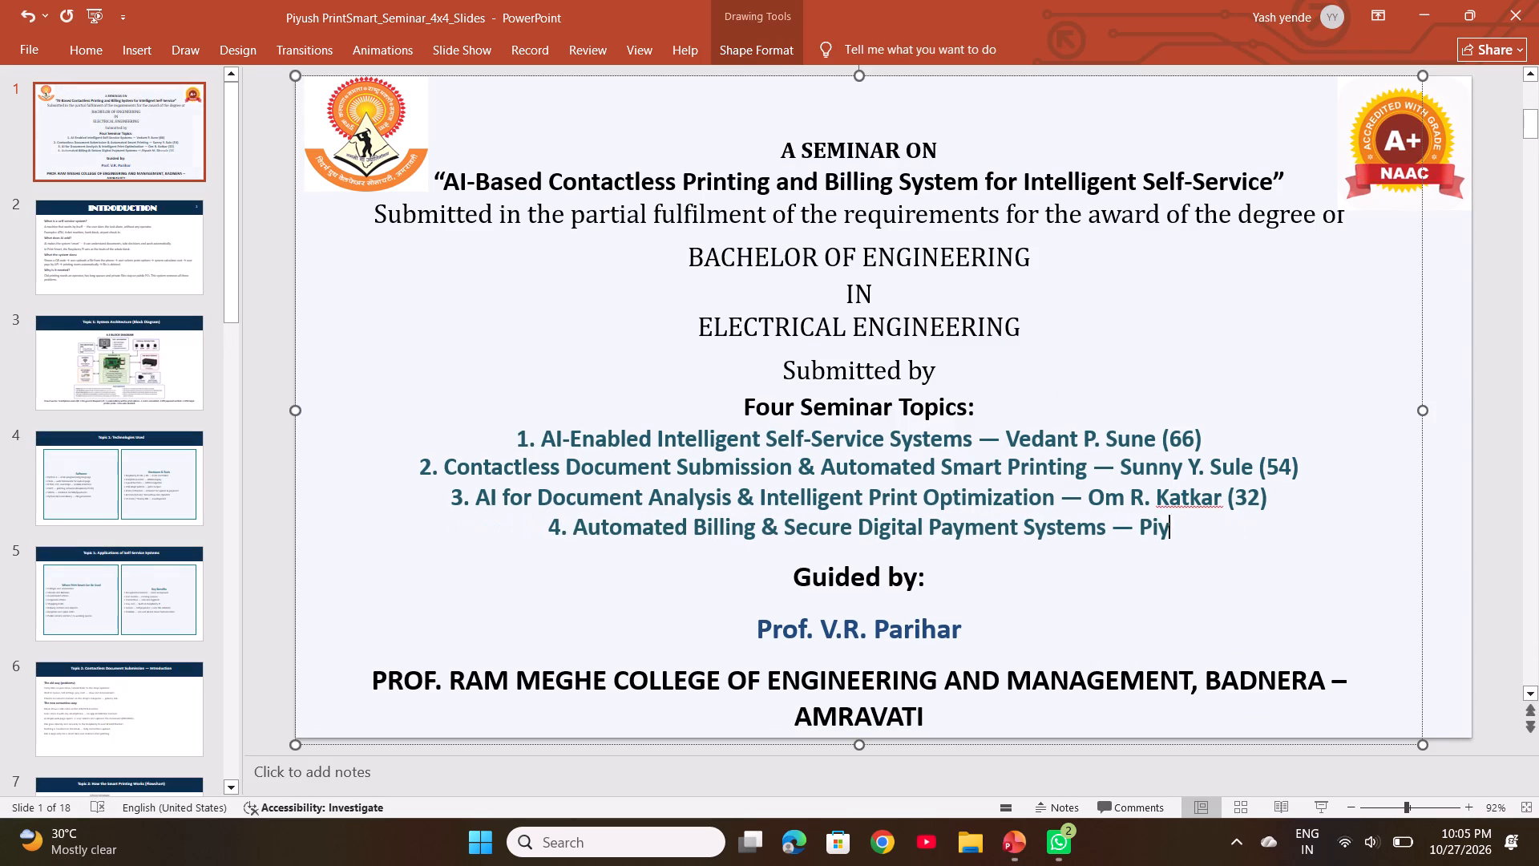
{"action": "key", "text": "BackSpace"}
{"action": "key", "text": "BackSpace"}
{"action": "key", "text": "BackSpace"}
{"action": "key", "text": "BackSpace"}
{"action": "key", "text": "BackSpace"}
{"action": "key", "text": "BackSpace"}
{"action": "key", "text": "BackSpace"}
{"action": "key", "text": "BackSpace"}
{"action": "key", "text": "BackSpace"}
{"action": "key", "text": "BackSpace"}
{"action": "key", "text": "BackSpace"}
{"action": "key", "text": "BackSpace"}
{"action": "key", "text": "BackSpace"}
{"action": "key", "text": "BackSpace"}
{"action": "key", "text": "BackSpace"}
{"action": "key", "text": "BackSpace"}
{"action": "key", "text": "BackSpace"}
{"action": "key", "text": "BackSpace"}
{"action": "key", "text": "BackSpace"}
{"action": "key", "text": "BackSpace"}
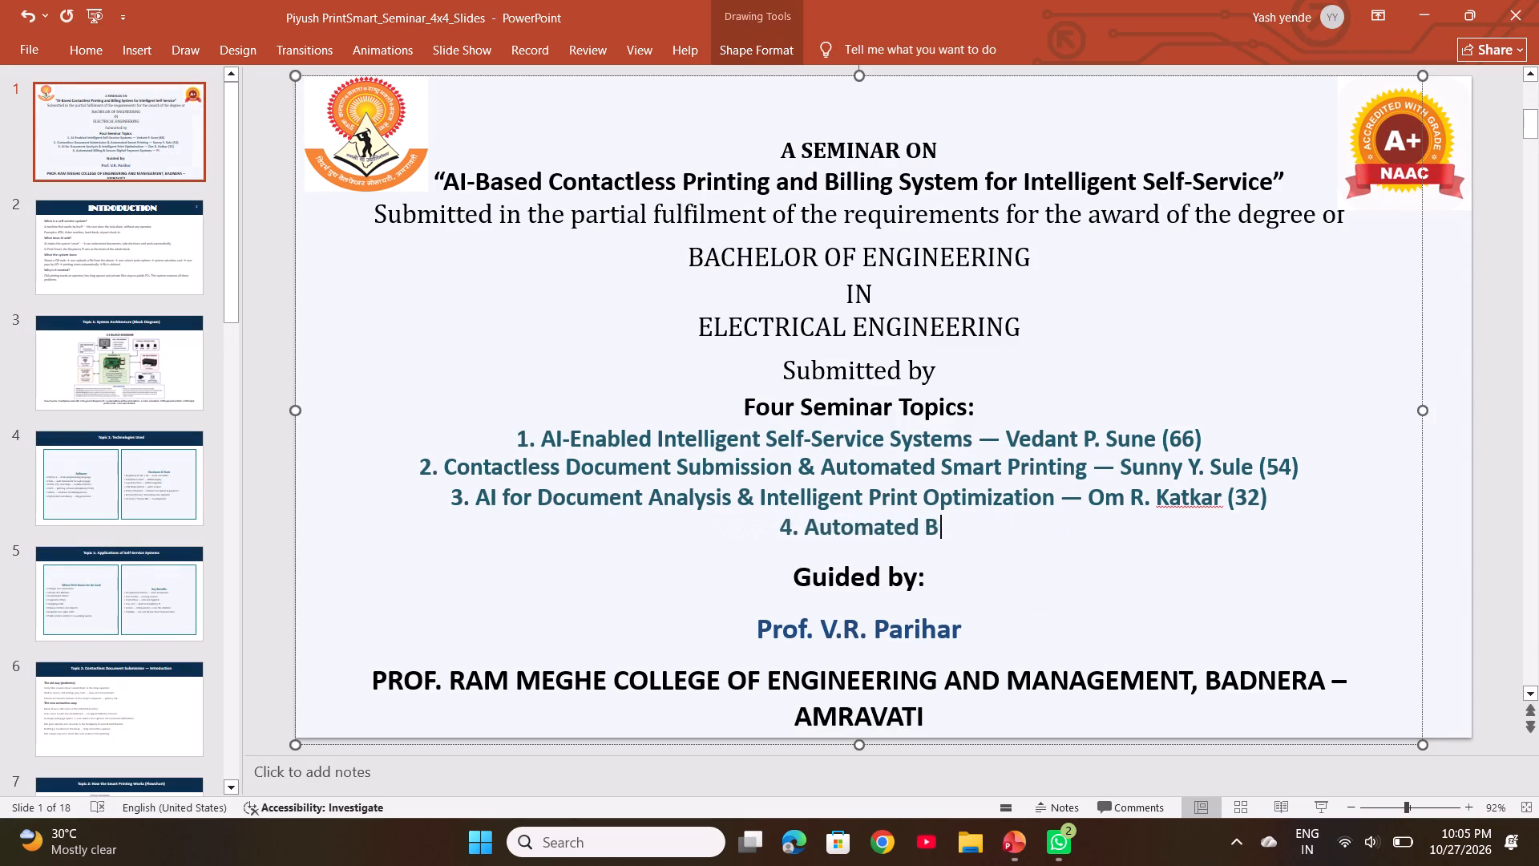
{"action": "key", "text": "BackSpace"}
{"action": "key", "text": "BackSpace"}
{"action": "key", "text": "BackSpace"}
{"action": "key", "text": "BackSpace"}
{"action": "key", "text": "BackSpace"}
{"action": "key", "text": "BackSpace"}
{"action": "key", "text": "BackSpace"}
{"action": "key", "text": "BackSpace"}
{"action": "key", "text": "BackSpace"}
{"action": "key", "text": "BackSpace"}
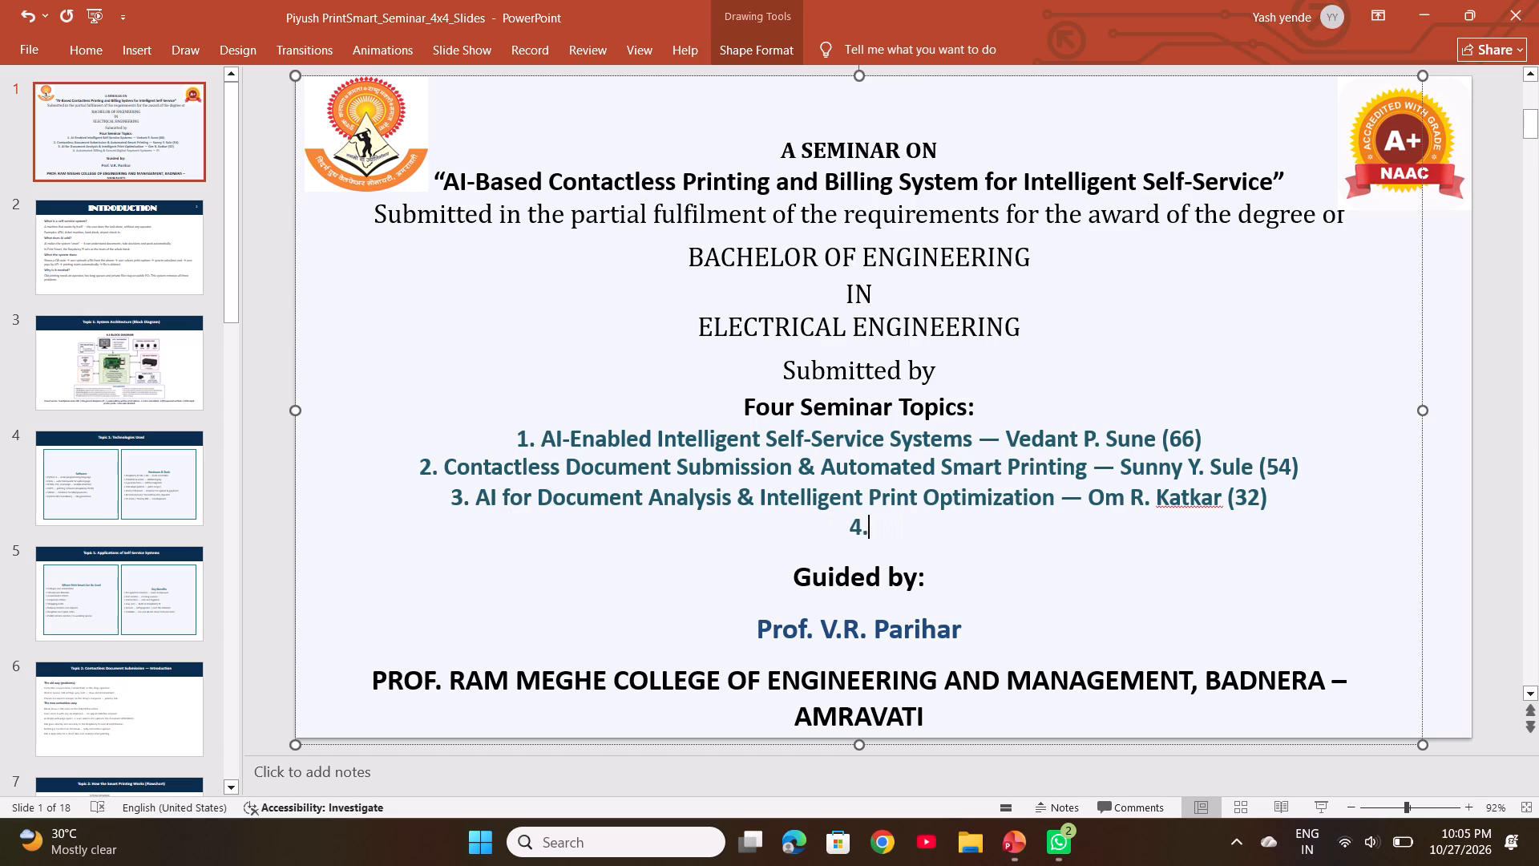
{"action": "key", "text": "BackSpace"}
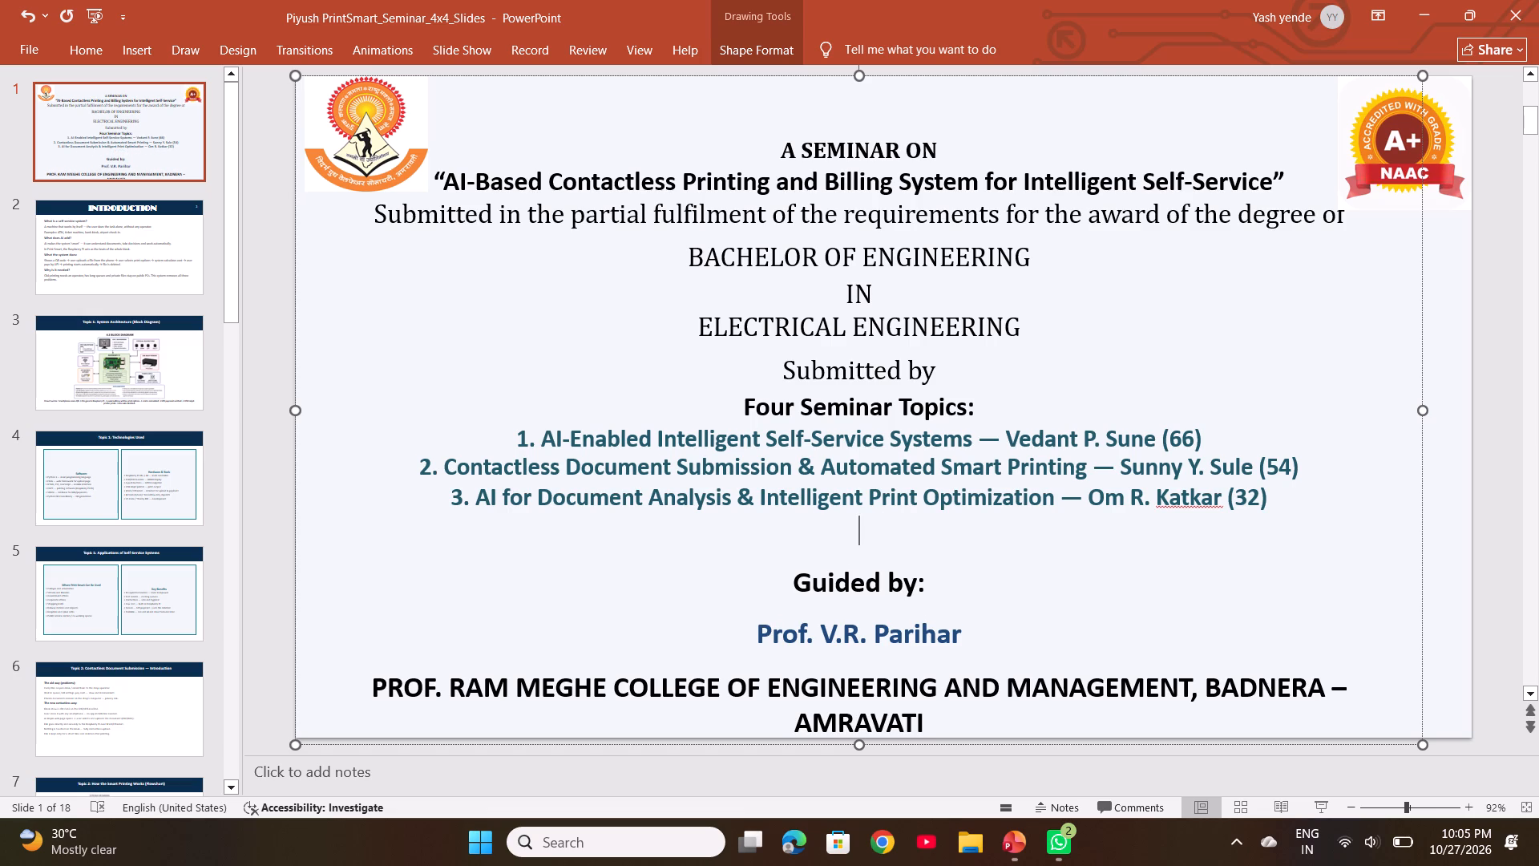
Delete the entire third topic line, "AI for Document Analysis & Intelligent Print Optimization", from the title slide.
{"action": "left_click", "coordinate": [1273, 503]}
{"action": "key", "text": "BackSpace"}
{"action": "key", "text": "BackSpace"}
{"action": "key", "text": "BackSpace"}
{"action": "key", "text": "BackSpace"}
{"action": "key", "text": "BackSpace"}
{"action": "key", "text": "BackSpace"}
{"action": "key", "text": "BackSpace"}
{"action": "key", "text": "BackSpace"}
{"action": "key", "text": "BackSpace"}
{"action": "key", "text": "BackSpace"}
{"action": "key", "text": "BackSpace"}
{"action": "key", "text": "BackSpace"}
{"action": "key", "text": "BackSpace"}
{"action": "key", "text": "BackSpace"}
{"action": "key", "text": "BackSpace"}
{"action": "key", "text": "BackSpace"}
{"action": "key", "text": "BackSpace"}
{"action": "key", "text": "BackSpace"}
{"action": "key", "text": "BackSpace"}
{"action": "key", "text": "BackSpace"}
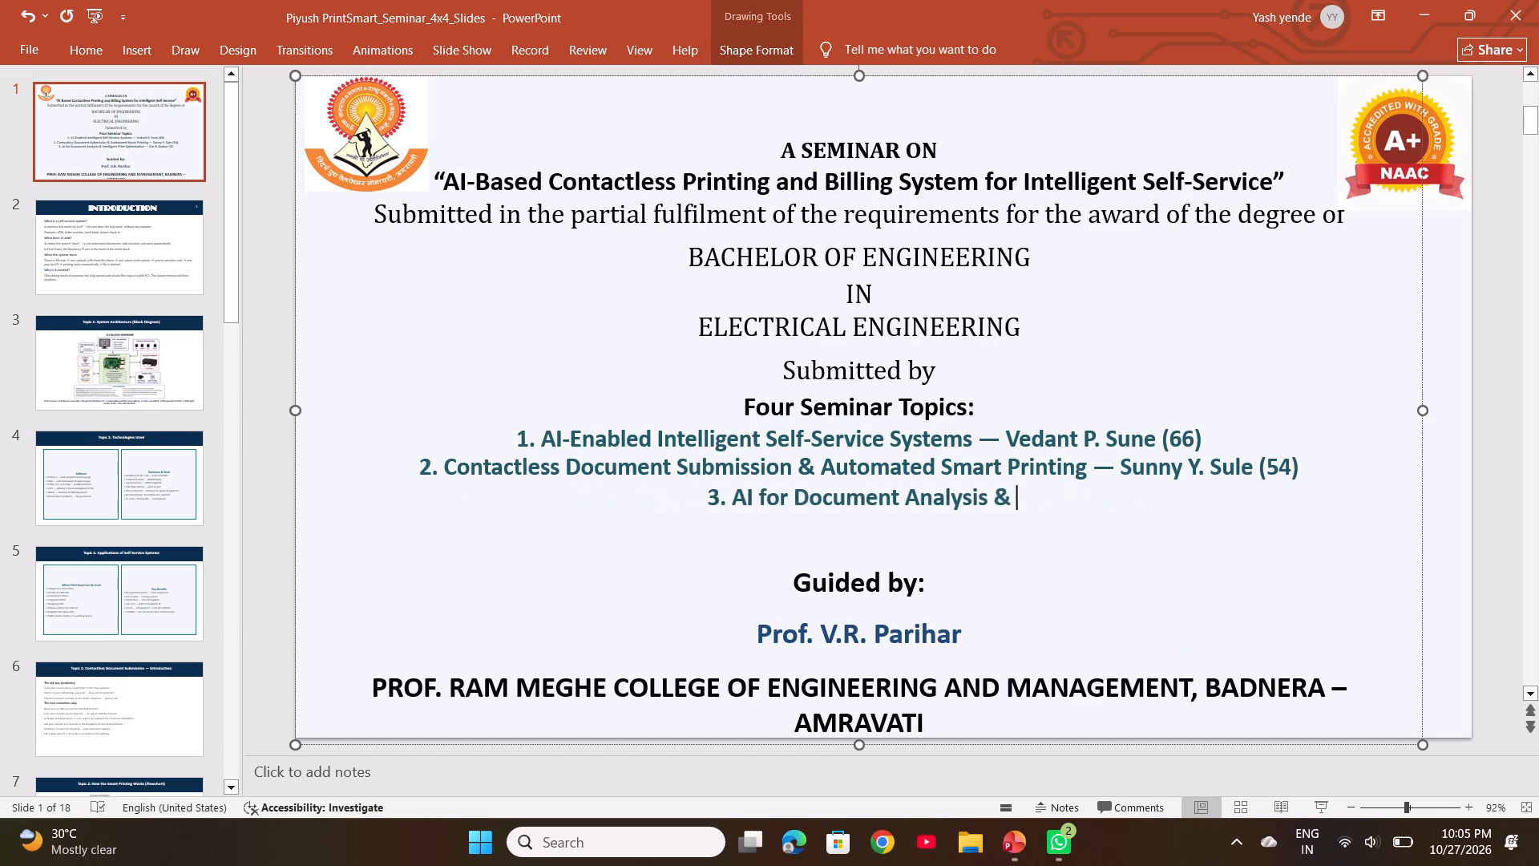
{"action": "key", "text": "BackSpace"}
{"action": "key", "text": "BackSpace"}
{"action": "key", "text": "BackSpace"}
{"action": "key", "text": "BackSpace"}
{"action": "key", "text": "BackSpace"}
{"action": "key", "text": "BackSpace"}
{"action": "key", "text": "BackSpace"}
{"action": "key", "text": "BackSpace"}
{"action": "key", "text": "BackSpace"}
{"action": "key", "text": "BackSpace"}
{"action": "key", "text": "BackSpace"}
{"action": "key", "text": "BackSpace"}
{"action": "key", "text": "BackSpace"}
{"action": "key", "text": "BackSpace"}
{"action": "key", "text": "BackSpace"}
{"action": "key", "text": "BackSpace"}
{"action": "key", "text": "BackSpace"}
{"action": "key", "text": "BackSpace"}
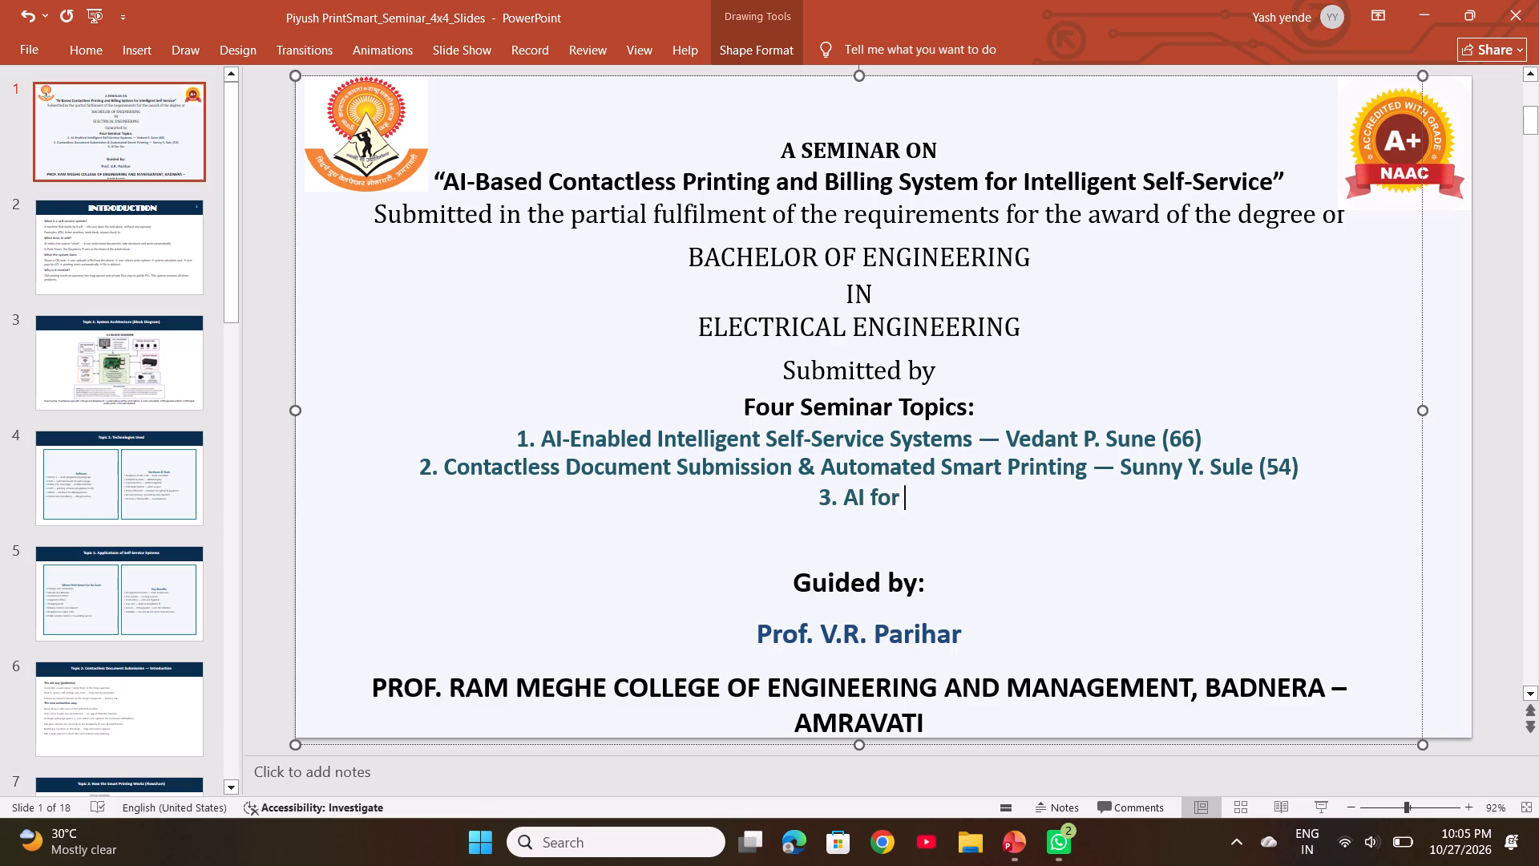
{"action": "key", "text": "BackSpace"}
{"action": "key", "text": "BackSpace"}
{"action": "key", "text": "BackSpace"}
{"action": "key", "text": "BackSpace"}
{"action": "key", "text": "BackSpace"}
{"action": "key", "text": "BackSpace"}
{"action": "left_click", "coordinate": [1273, 503]}
{"action": "key", "text": "BackSpace"}
{"action": "key", "text": "BackSpace"}
{"action": "key", "text": "BackSpace"}
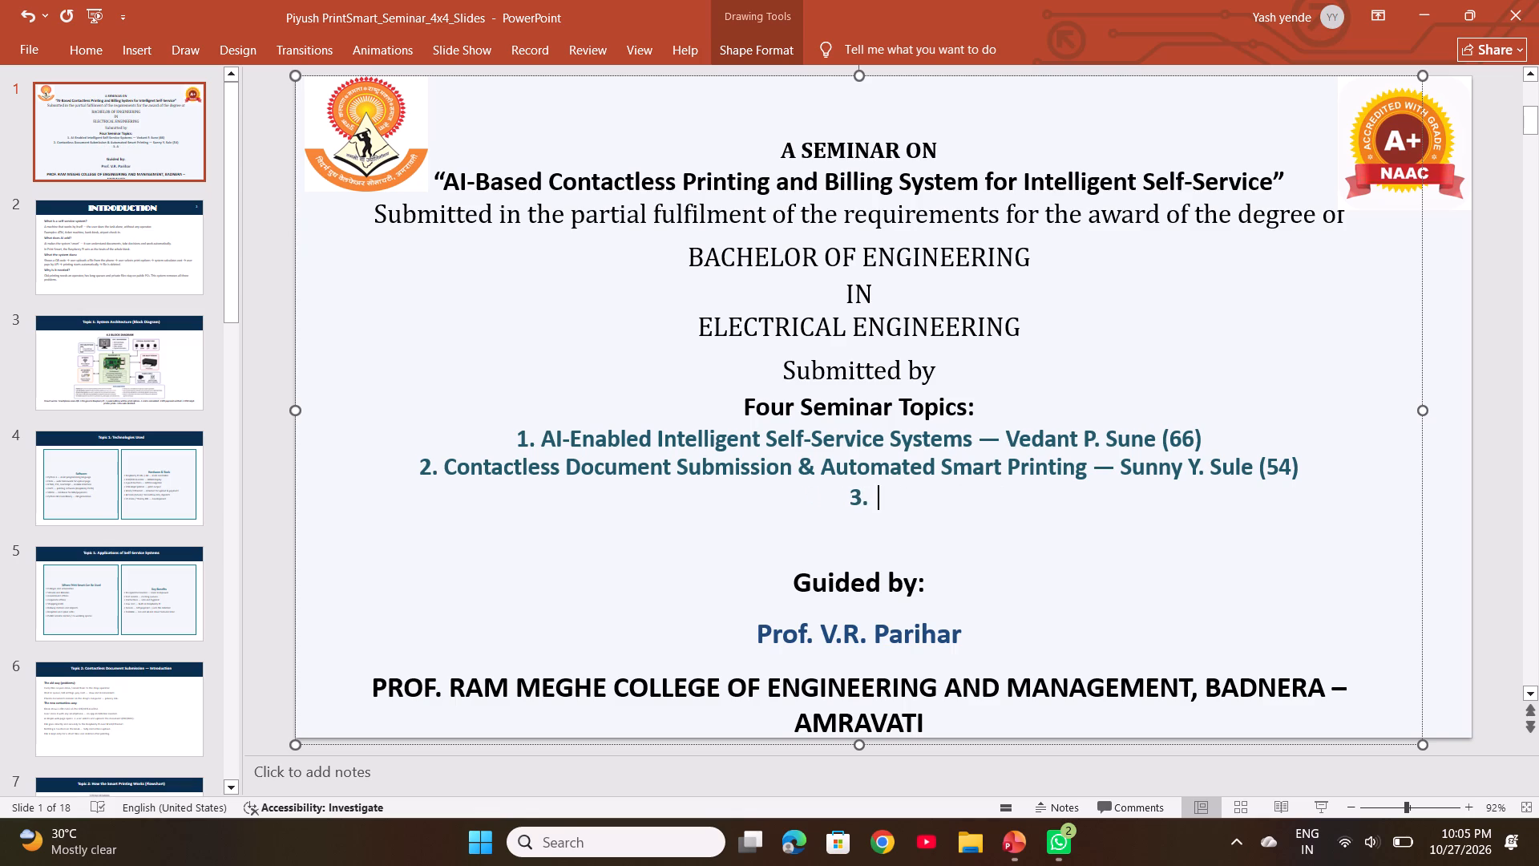
{"action": "key", "text": "BackSpace"}
{"action": "key", "text": "BackSpace"}
{"action": "key", "text": "BackSpace"}
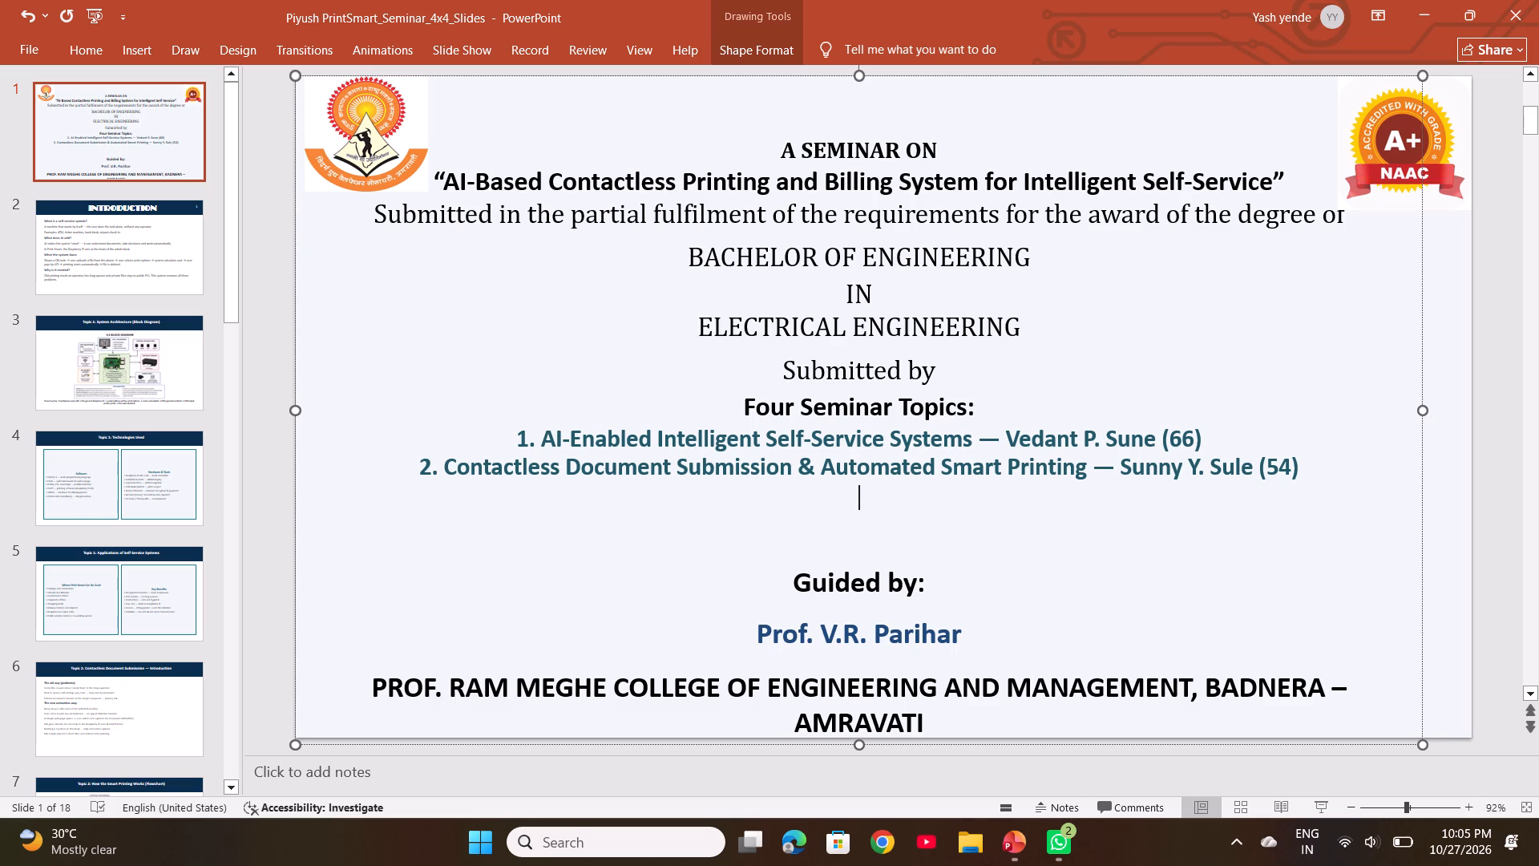
Delete the entire first topic line, "AI-Enabled Intelligent Self-Service Systems", from the title slide.
{"action": "left_click", "coordinate": [1213, 435]}
{"action": "key", "text": "BackSpace"}
{"action": "key", "text": "BackSpace"}
{"action": "key", "text": "BackSpace"}
{"action": "key", "text": "BackSpace"}
{"action": "key", "text": "BackSpace"}
{"action": "key", "text": "BackSpace"}
{"action": "key", "text": "BackSpace"}
{"action": "key", "text": "BackSpace"}
{"action": "key", "text": "BackSpace"}
{"action": "key", "text": "BackSpace"}
{"action": "key", "text": "BackSpace"}
{"action": "key", "text": "BackSpace"}
{"action": "key", "text": "BackSpace"}
{"action": "key", "text": "BackSpace"}
{"action": "key", "text": "BackSpace"}
{"action": "key", "text": "BackSpace"}
{"action": "key", "text": "BackSpace"}
{"action": "key", "text": "BackSpace"}
{"action": "key", "text": "BackSpace"}
{"action": "key", "text": "BackSpace"}
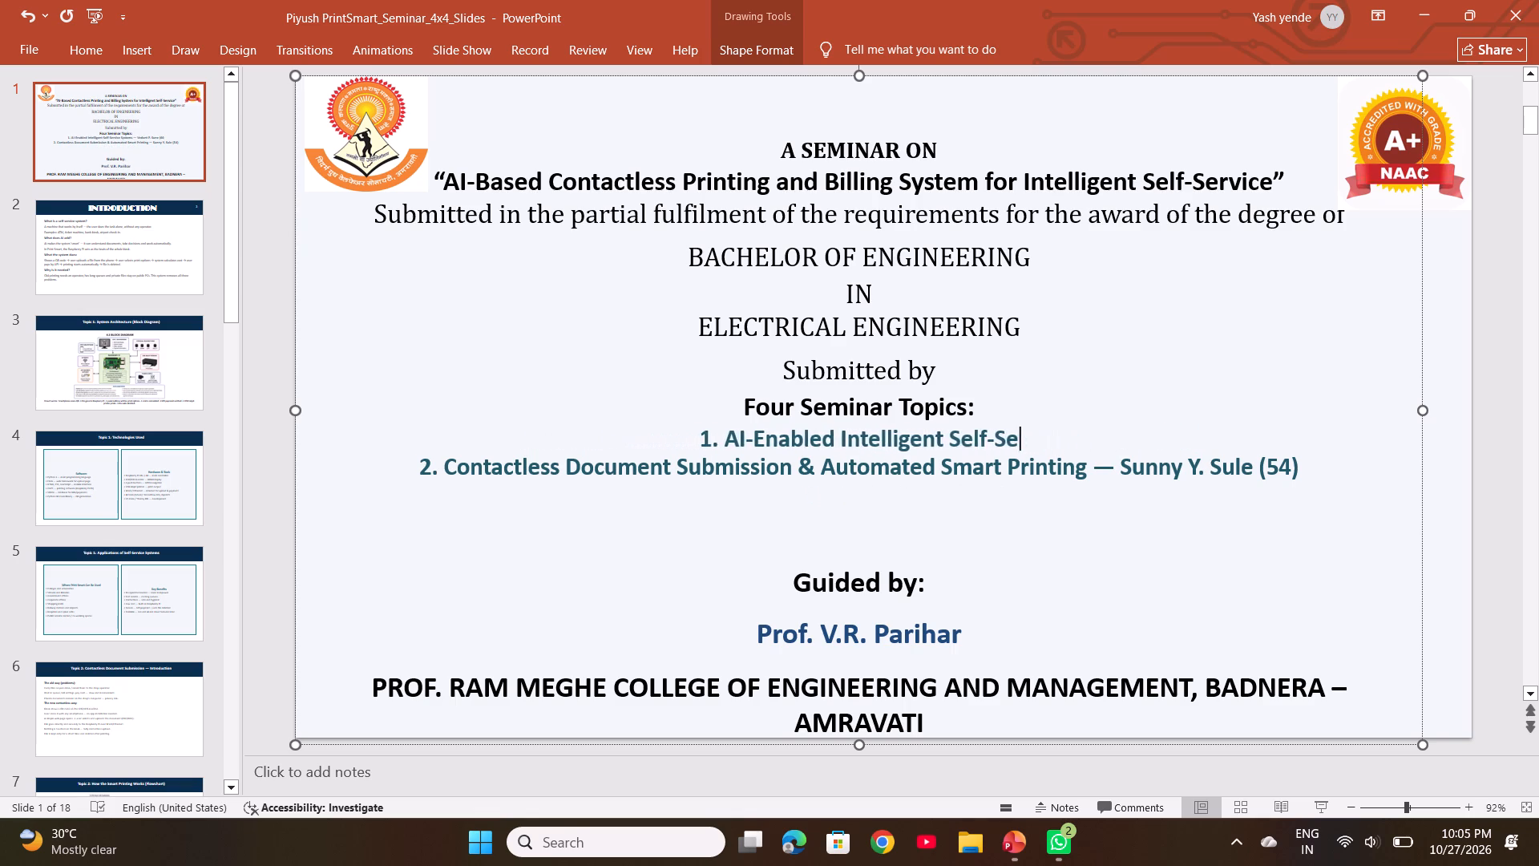
{"action": "key", "text": "BackSpace"}
{"action": "key", "text": "BackSpace"}
{"action": "key", "text": "BackSpace"}
{"action": "key", "text": "BackSpace"}
{"action": "key", "text": "BackSpace"}
{"action": "key", "text": "BackSpace"}
{"action": "key", "text": "BackSpace"}
{"action": "key", "text": "BackSpace"}
{"action": "key", "text": "BackSpace"}
{"action": "key", "text": "BackSpace"}
{"action": "key", "text": "BackSpace"}
{"action": "key", "text": "BackSpace"}
{"action": "key", "text": "BackSpace"}
{"action": "key", "text": "BackSpace"}
{"action": "key", "text": "BackSpace"}
{"action": "key", "text": "BackSpace"}
{"action": "key", "text": "BackSpace"}
{"action": "key", "text": "BackSpace"}
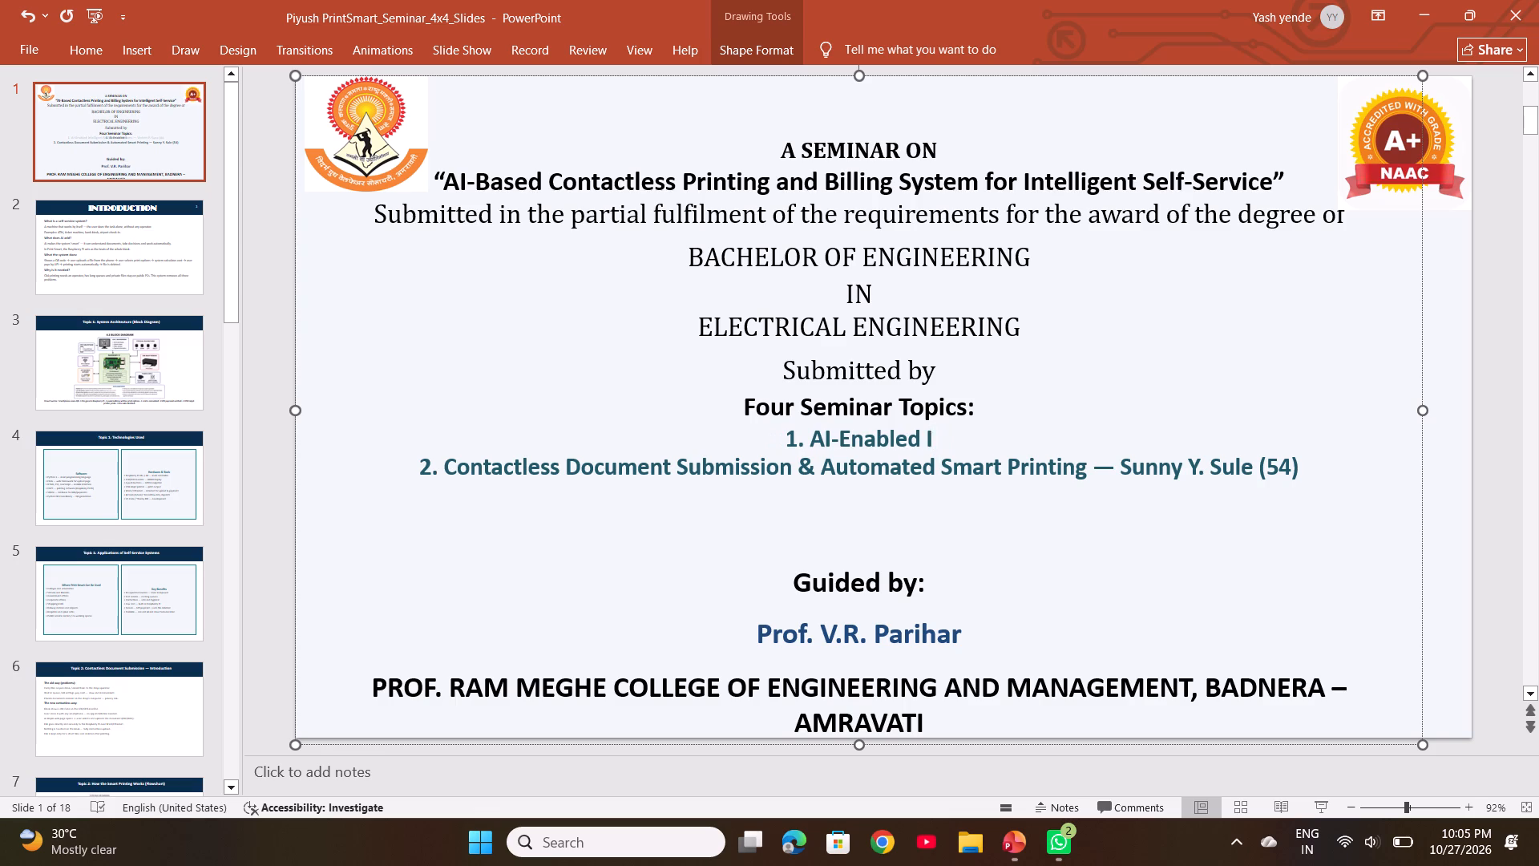
{"action": "key", "text": "BackSpace"}
{"action": "key", "text": "BackSpace"}
{"action": "key", "text": "BackSpace"}
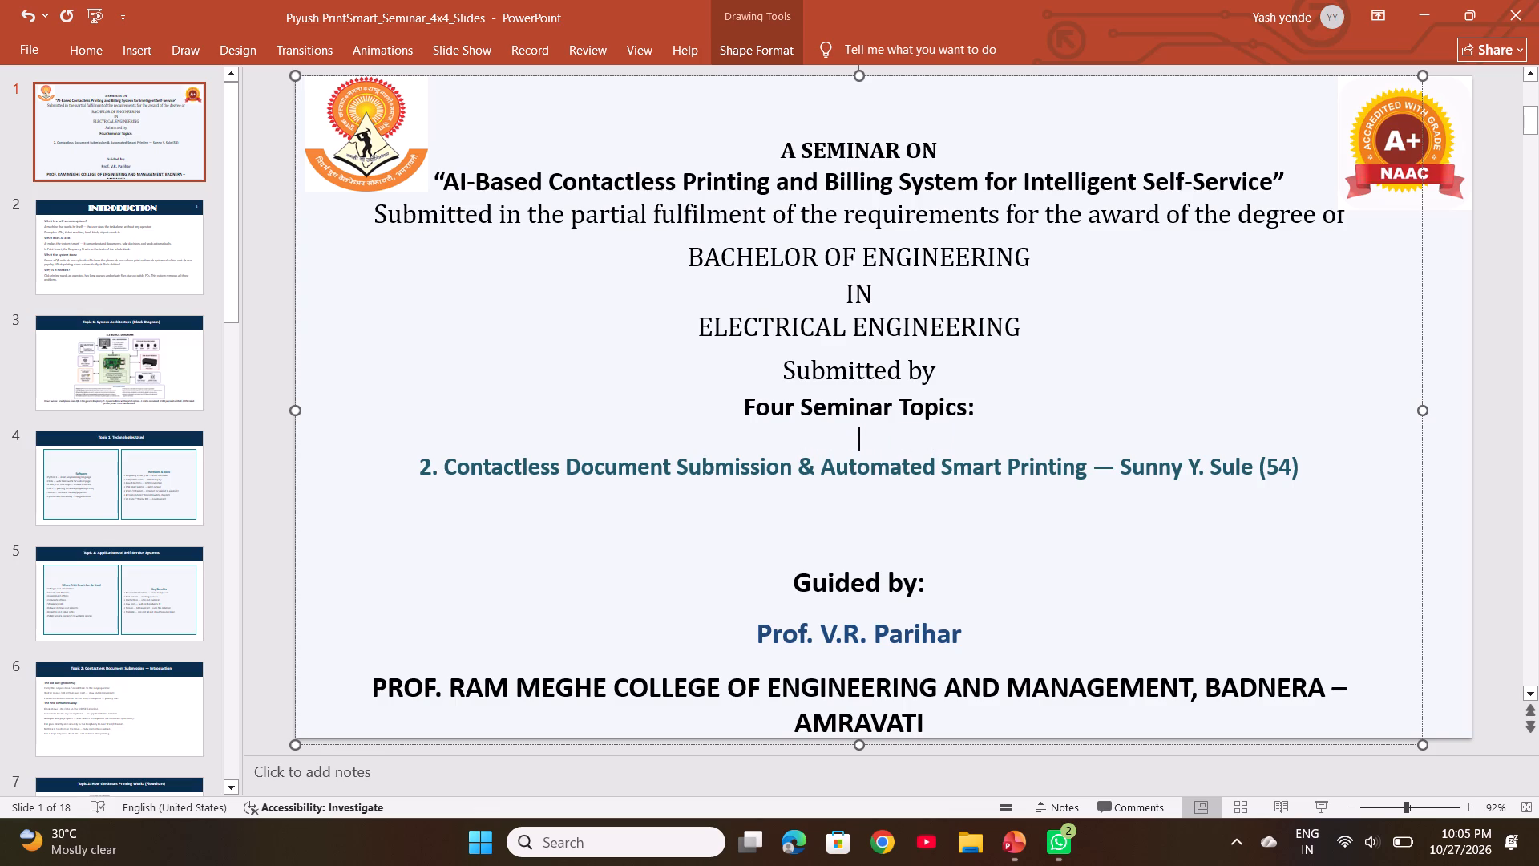
Remove the word "Four" from the topics heading so it reads "Seminar Topics:".
{"action": "left_click", "coordinate": [790, 404]}
{"action": "key", "text": "BackSpace"}
{"action": "key", "text": "BackSpace"}
{"action": "key", "text": "BackSpace"}
{"action": "key", "text": "BackSpace"}
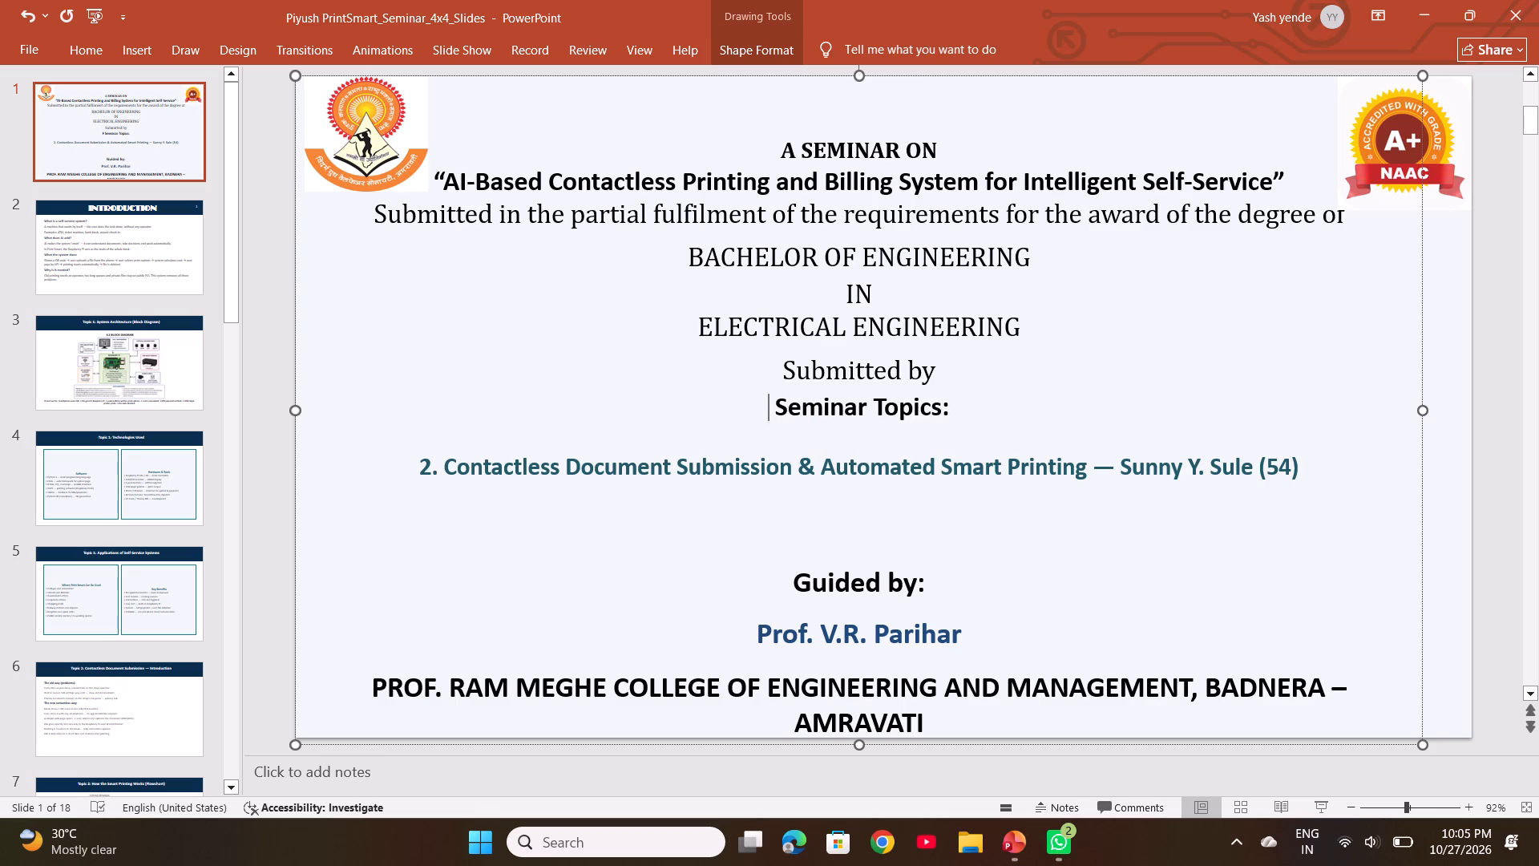
Remove the dash, student name and roll number from the end of the "Contactless Document Submission & Automated Smart Printing" line.
{"action": "left_click", "coordinate": [1088, 469]}
{"action": "left_click", "coordinate": [1294, 475]}
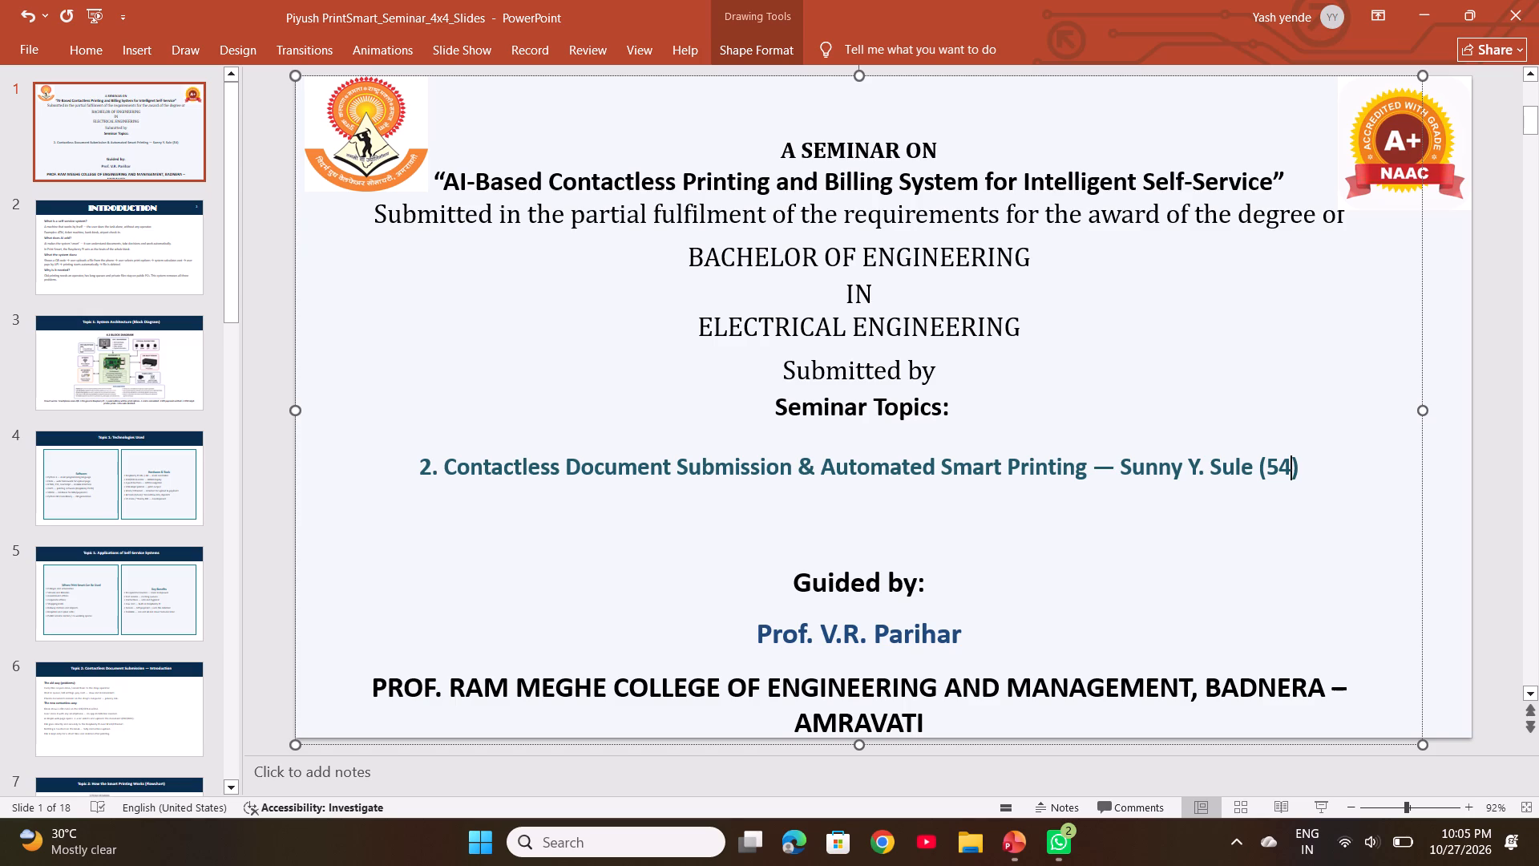
{"action": "left_click", "coordinate": [1306, 468]}
{"action": "key", "text": "BackSpace"}
{"action": "key", "text": "BackSpace"}
{"action": "key", "text": "BackSpace"}
{"action": "key", "text": "BackSpace"}
{"action": "key", "text": "BackSpace"}
{"action": "key", "text": "BackSpace"}
{"action": "key", "text": "BackSpace"}
{"action": "key", "text": "BackSpace"}
{"action": "key", "text": "BackSpace"}
{"action": "key", "text": "BackSpace"}
{"action": "key", "text": "BackSpace"}
{"action": "key", "text": "BackSpace"}
{"action": "key", "text": "BackSpace"}
{"action": "key", "text": "BackSpace"}
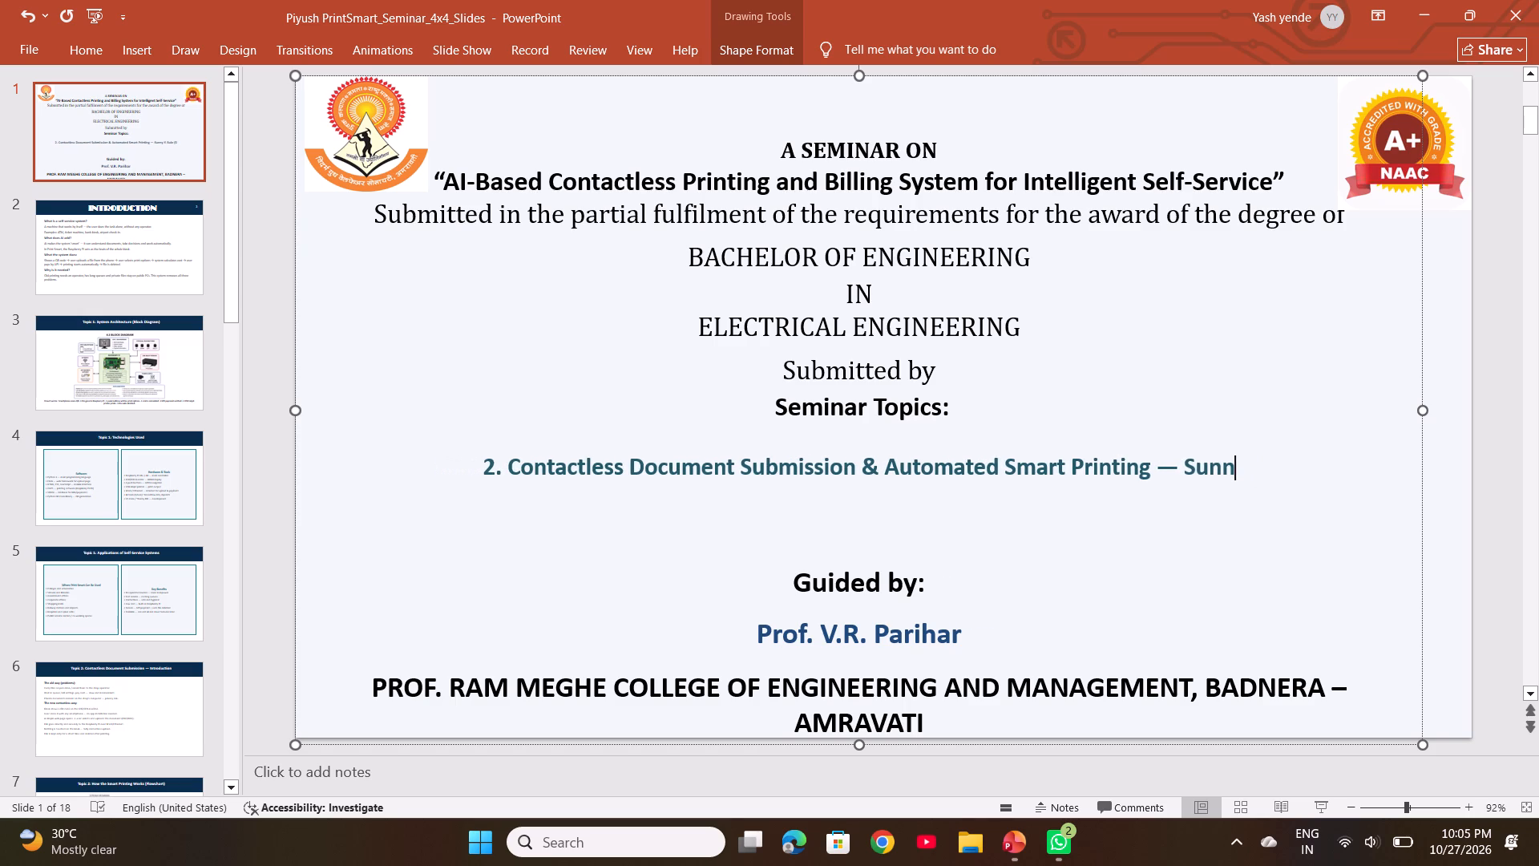
{"action": "key", "text": "BackSpace"}
{"action": "key", "text": "BackSpace"}
{"action": "key", "text": "BackSpace"}
{"action": "key", "text": "BackSpace"}
{"action": "key", "text": "BackSpace"}
{"action": "key", "text": "BackSpace"}
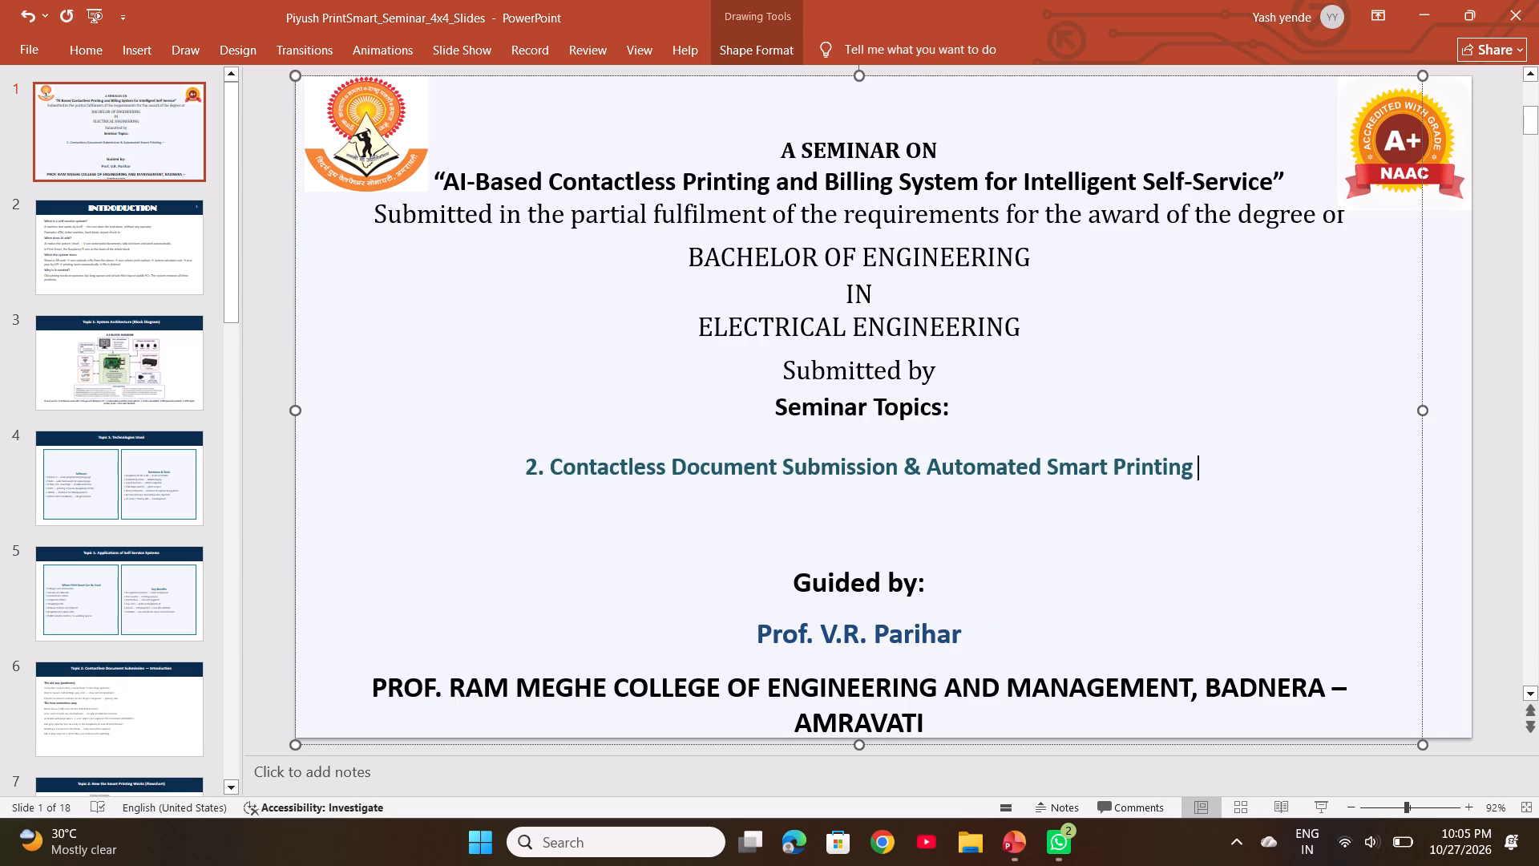
Remove the list number from the start of the "Contactless Document Submission & Automated Smart Printing" line.
{"action": "left_click", "coordinate": [541, 468]}
{"action": "key", "text": "BackSpace"}
{"action": "key", "text": "BackSpace"}
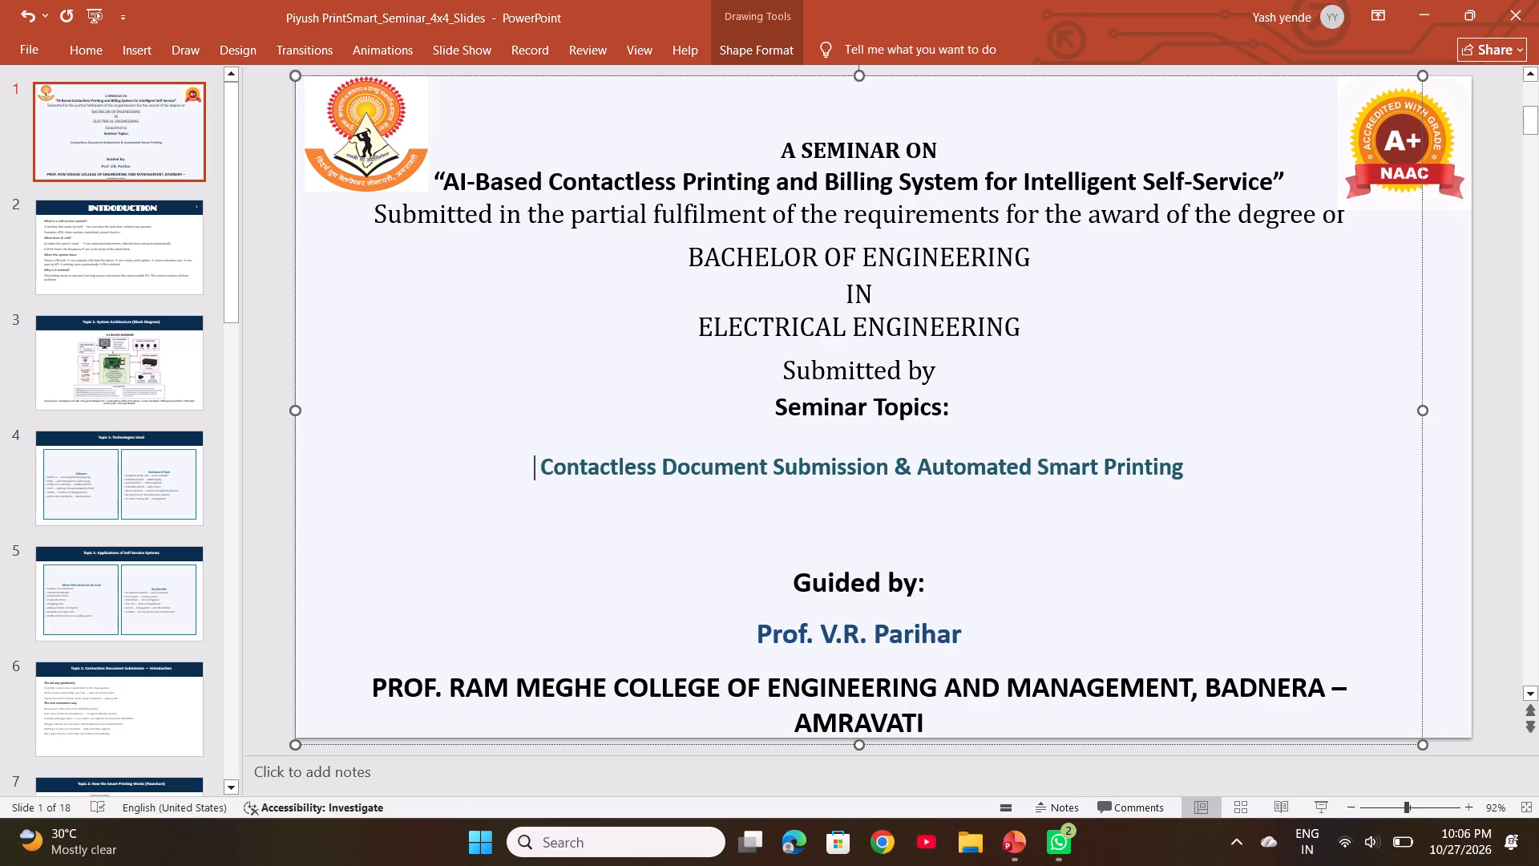
Copy the "Guided by:" block through the college name and paste it on the blank line above it.
{"action": "scroll", "coordinate": [862, 589], "scroll_direction": "up", "scroll_amount": 2}
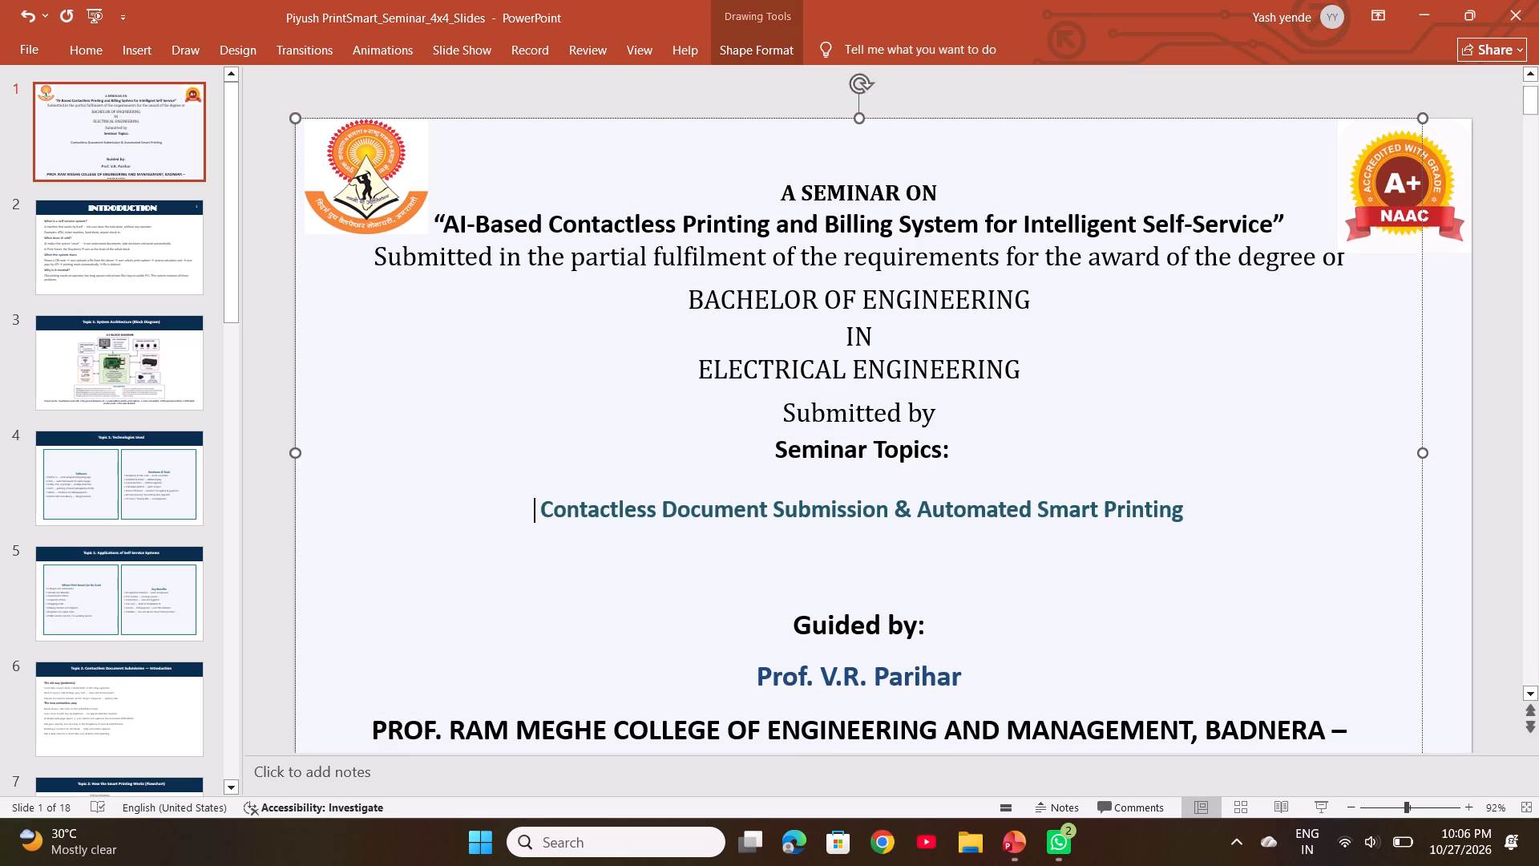
{"action": "scroll", "coordinate": [862, 589], "scroll_direction": "down", "scroll_amount": 2}
{"action": "left_click_drag", "start_coordinate": [799, 577], "coordinate": [878, 600]}
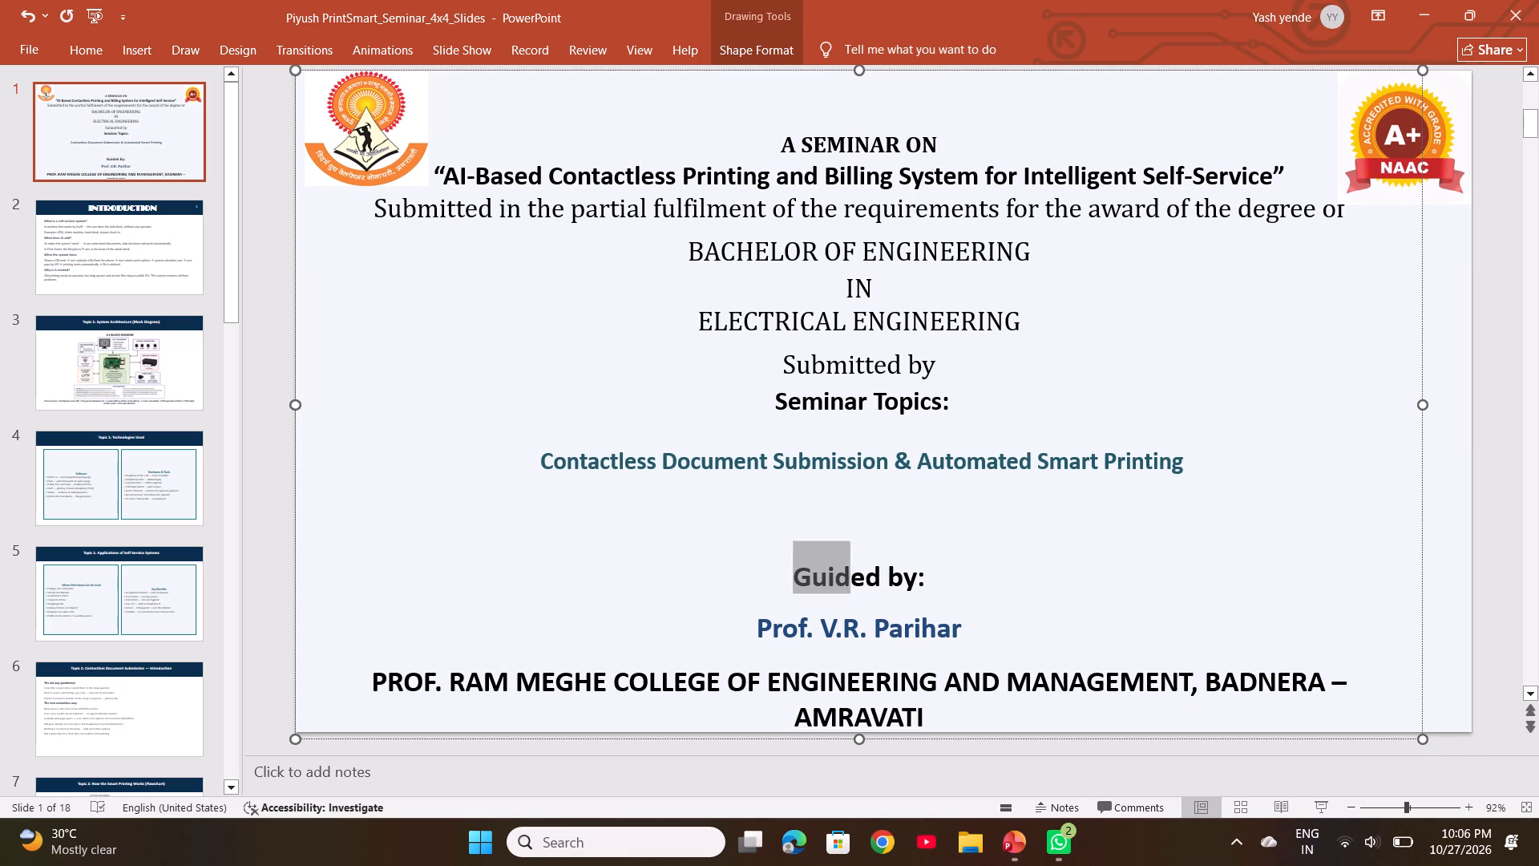
{"action": "left_click_drag", "start_coordinate": [878, 600], "coordinate": [1104, 699]}
{"action": "key", "text": "ctrl+c"}
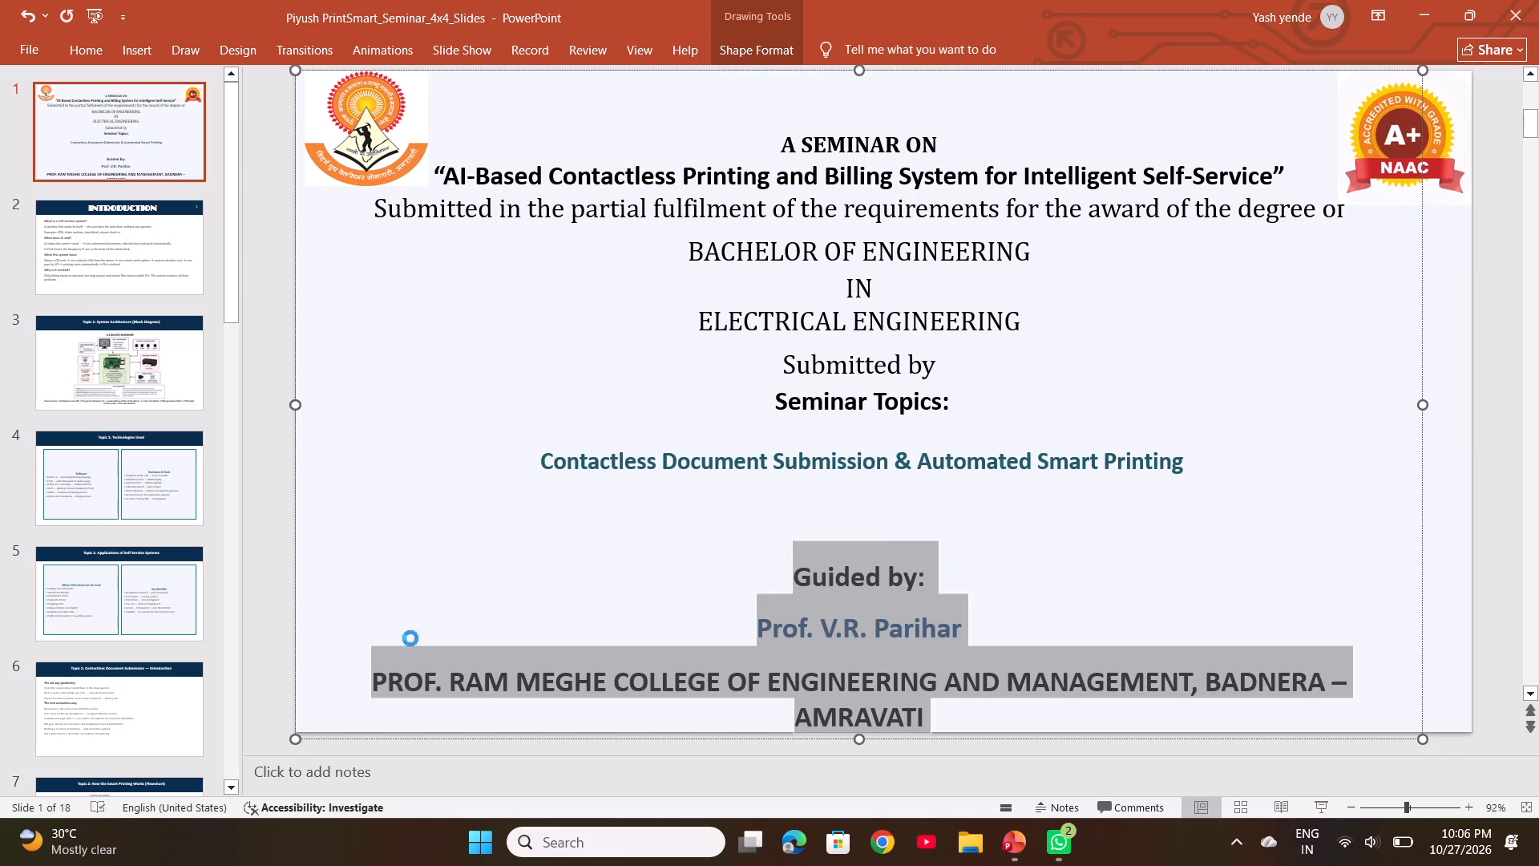
{"action": "left_click", "coordinate": [778, 509]}
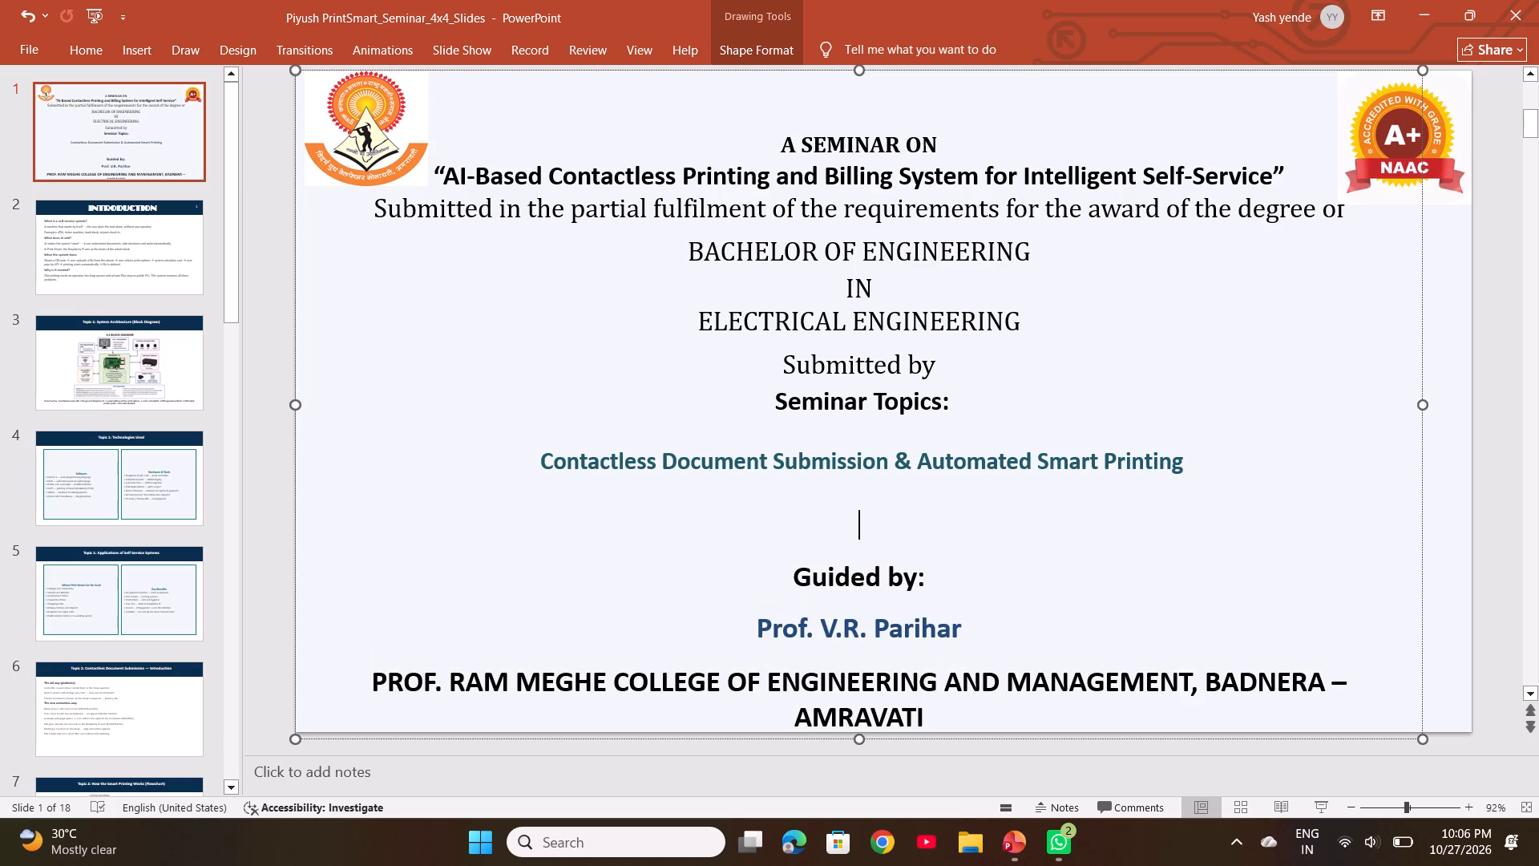
{"action": "key", "text": "ctrl+v"}
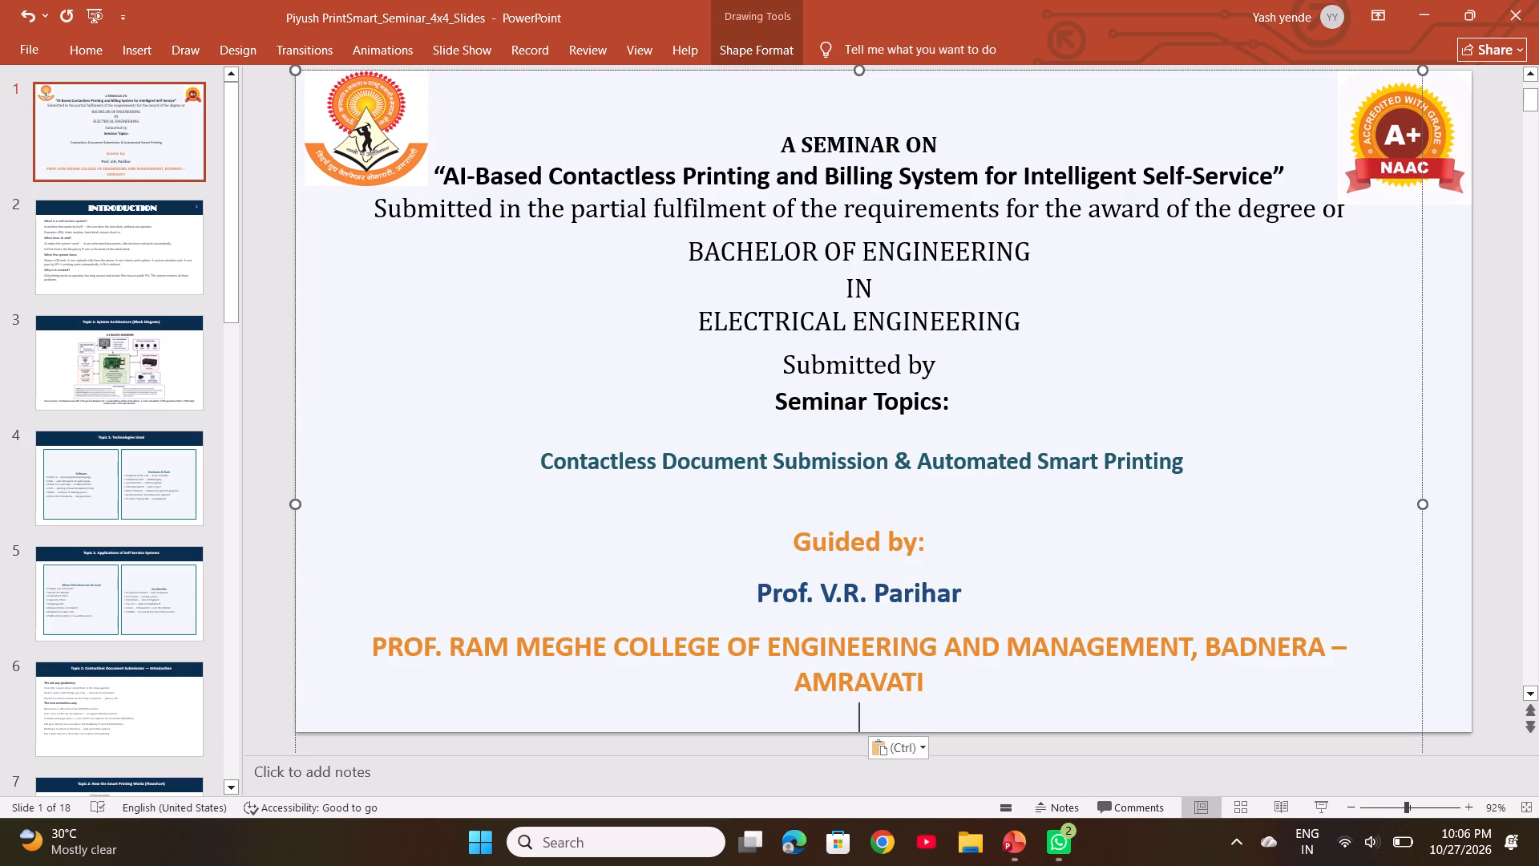
Cut the original black "Guided by:" block, including the guide and college name, from below the pasted copy on the title slide.
{"action": "left_click", "coordinate": [1176, 526]}
{"action": "scroll", "coordinate": [567, 420], "scroll_direction": "down", "scroll_amount": 1}
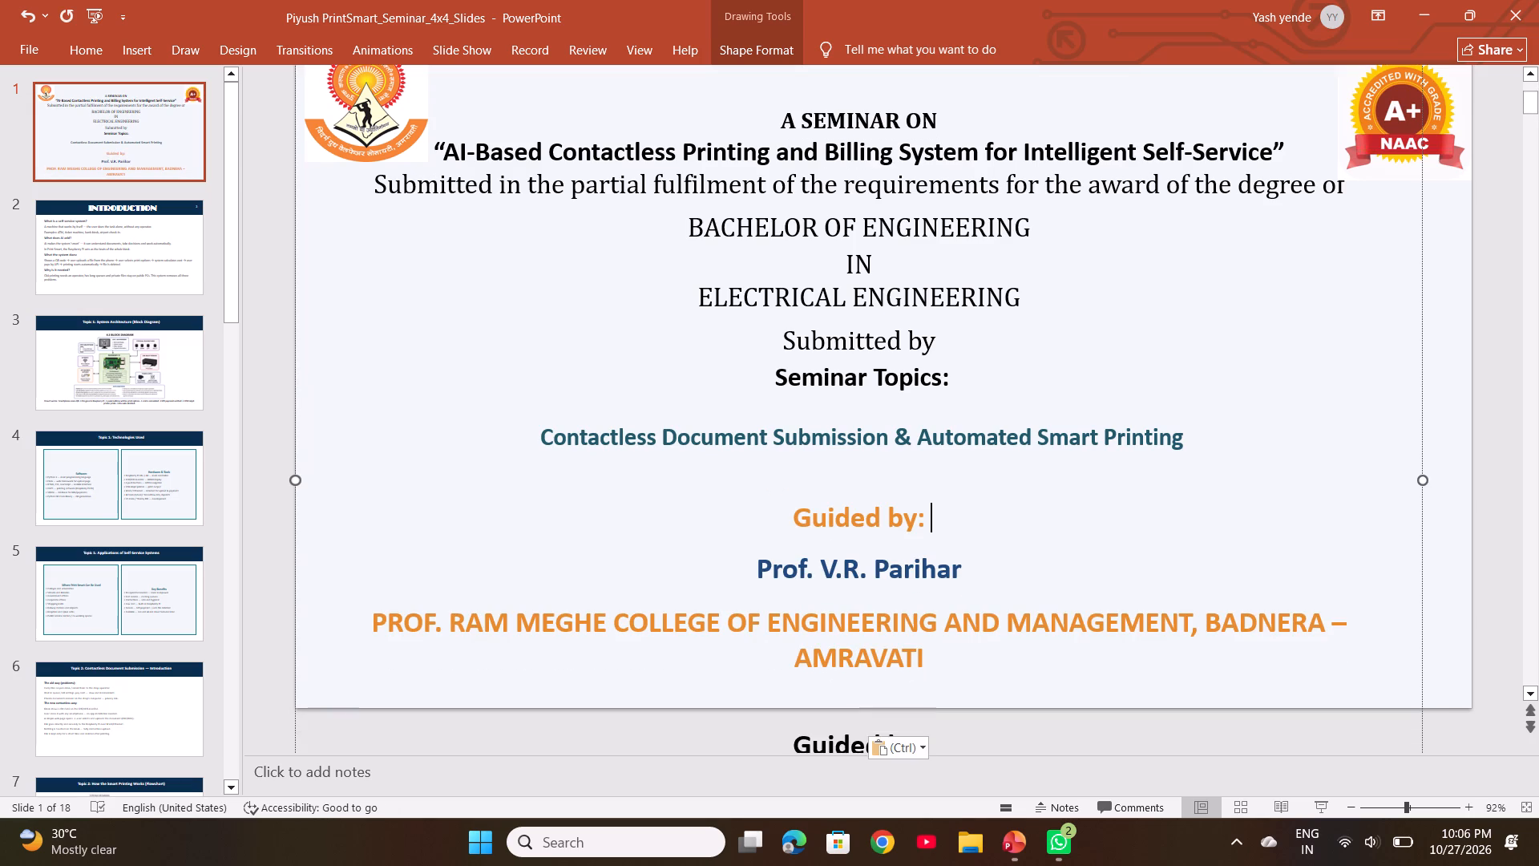
{"action": "scroll", "coordinate": [569, 421], "scroll_direction": "down", "scroll_amount": 11}
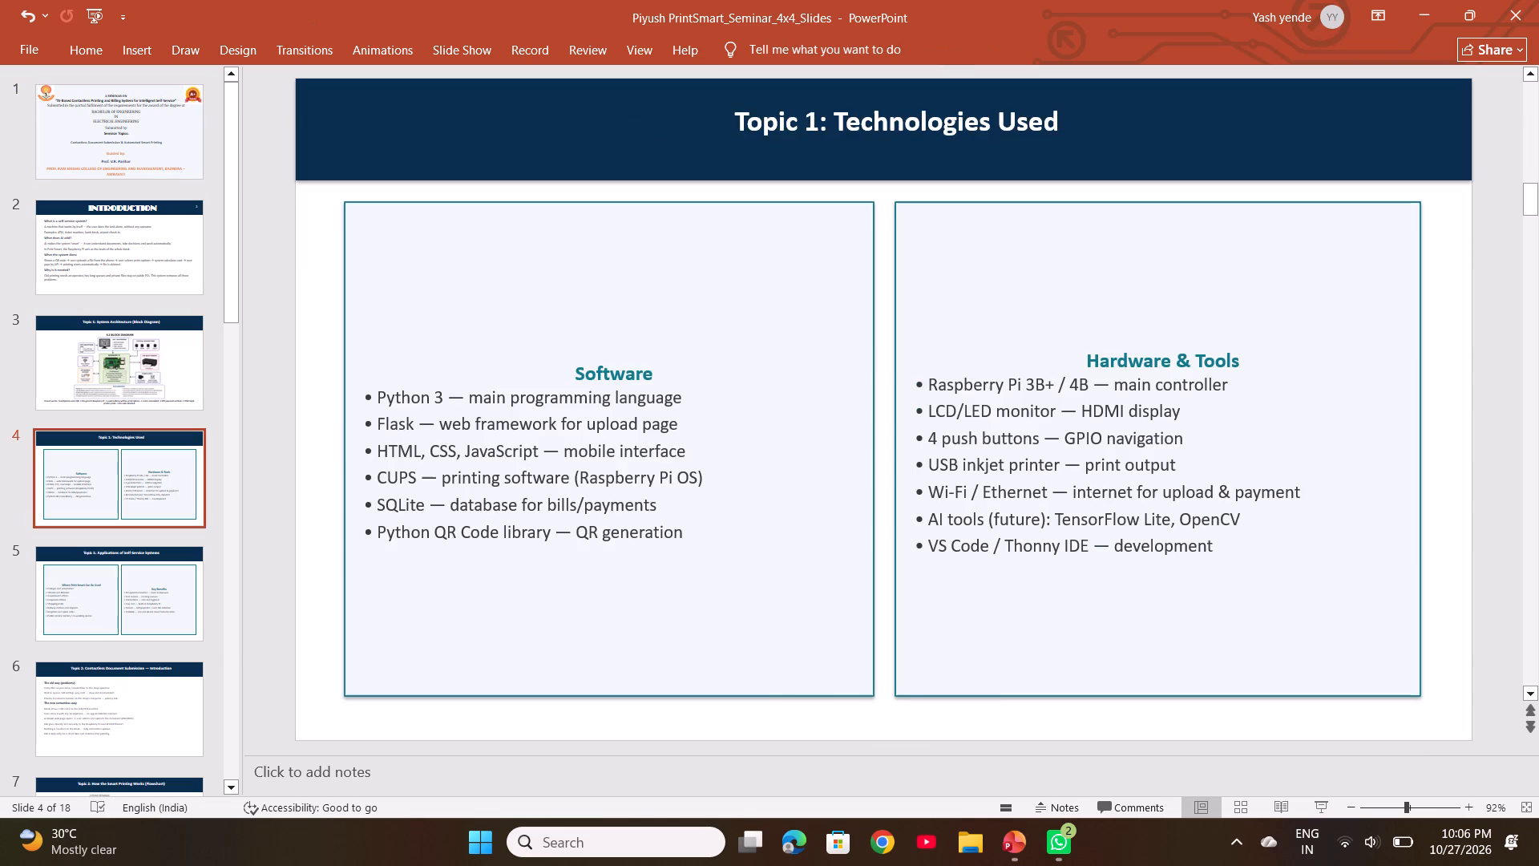
{"action": "scroll", "coordinate": [607, 455], "scroll_direction": "up", "scroll_amount": 3}
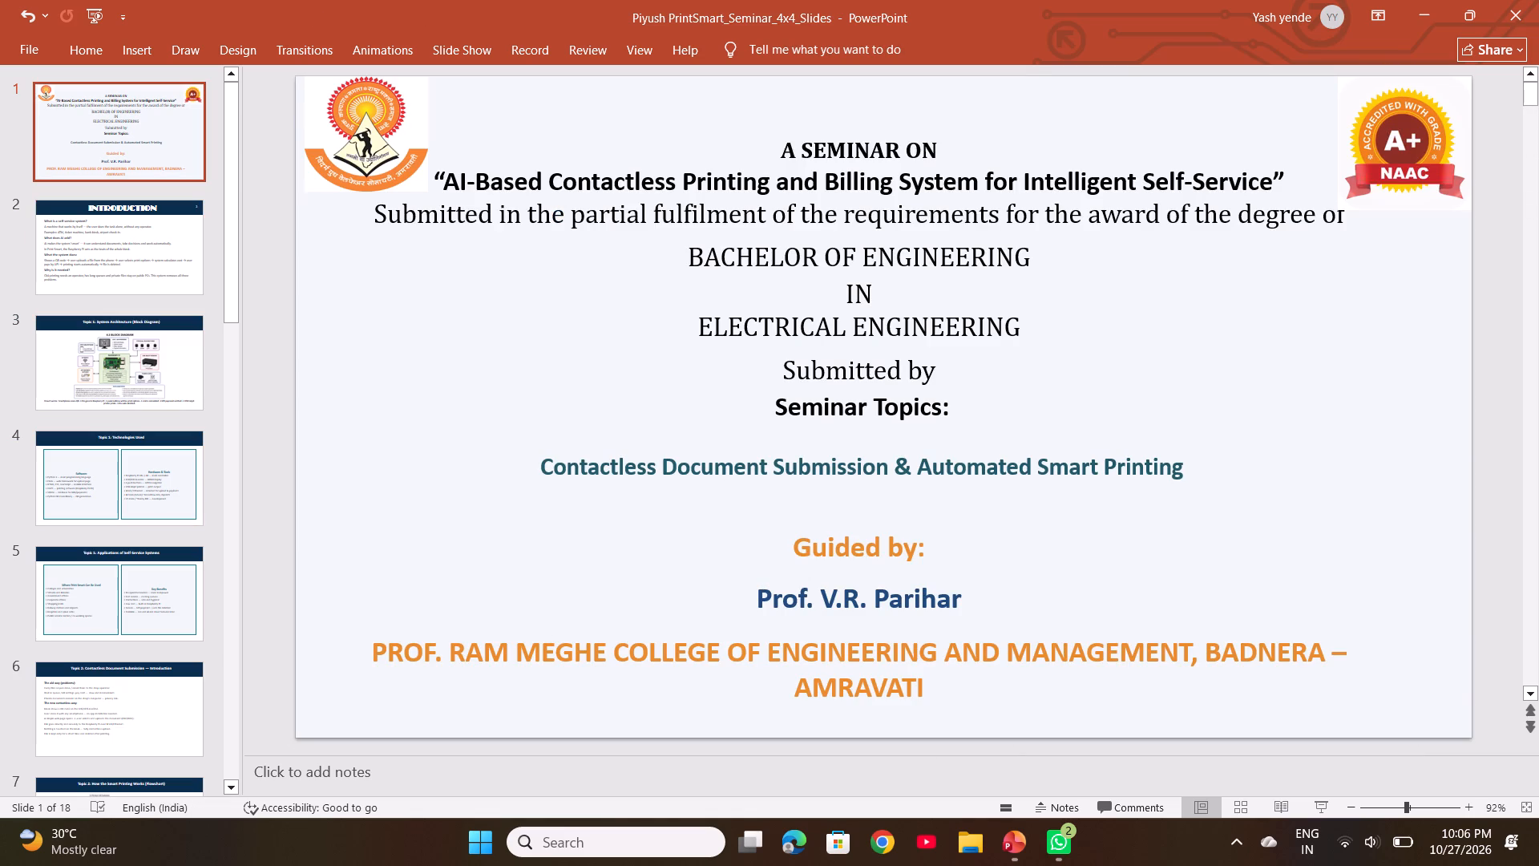
{"action": "scroll", "coordinate": [904, 649], "scroll_direction": "down", "scroll_amount": 6}
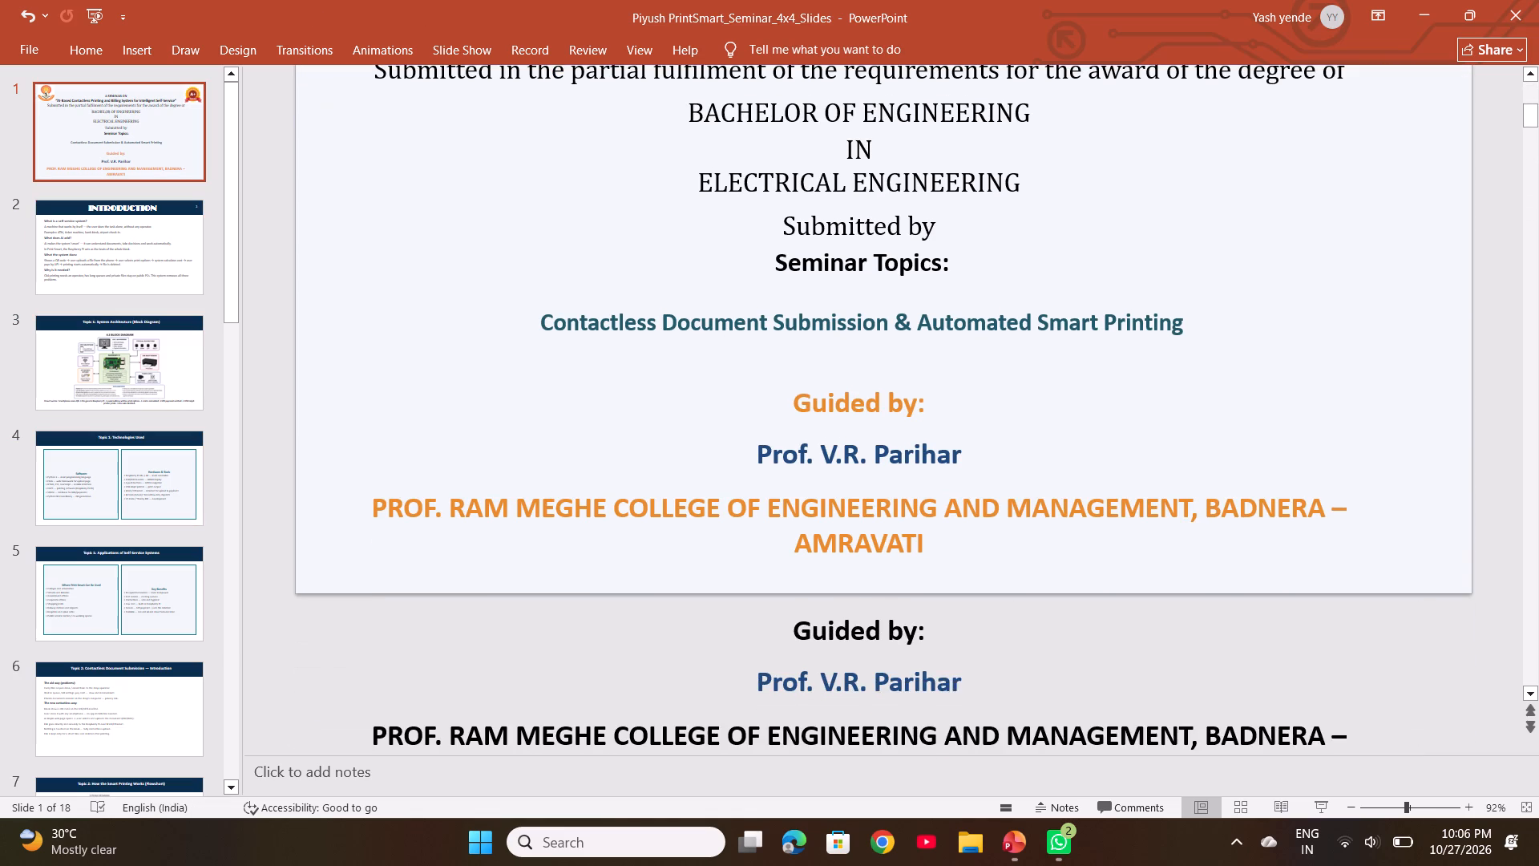
{"action": "scroll", "coordinate": [903, 647], "scroll_direction": "down", "scroll_amount": 3}
{"action": "left_click_drag", "start_coordinate": [791, 561], "coordinate": [792, 560]}
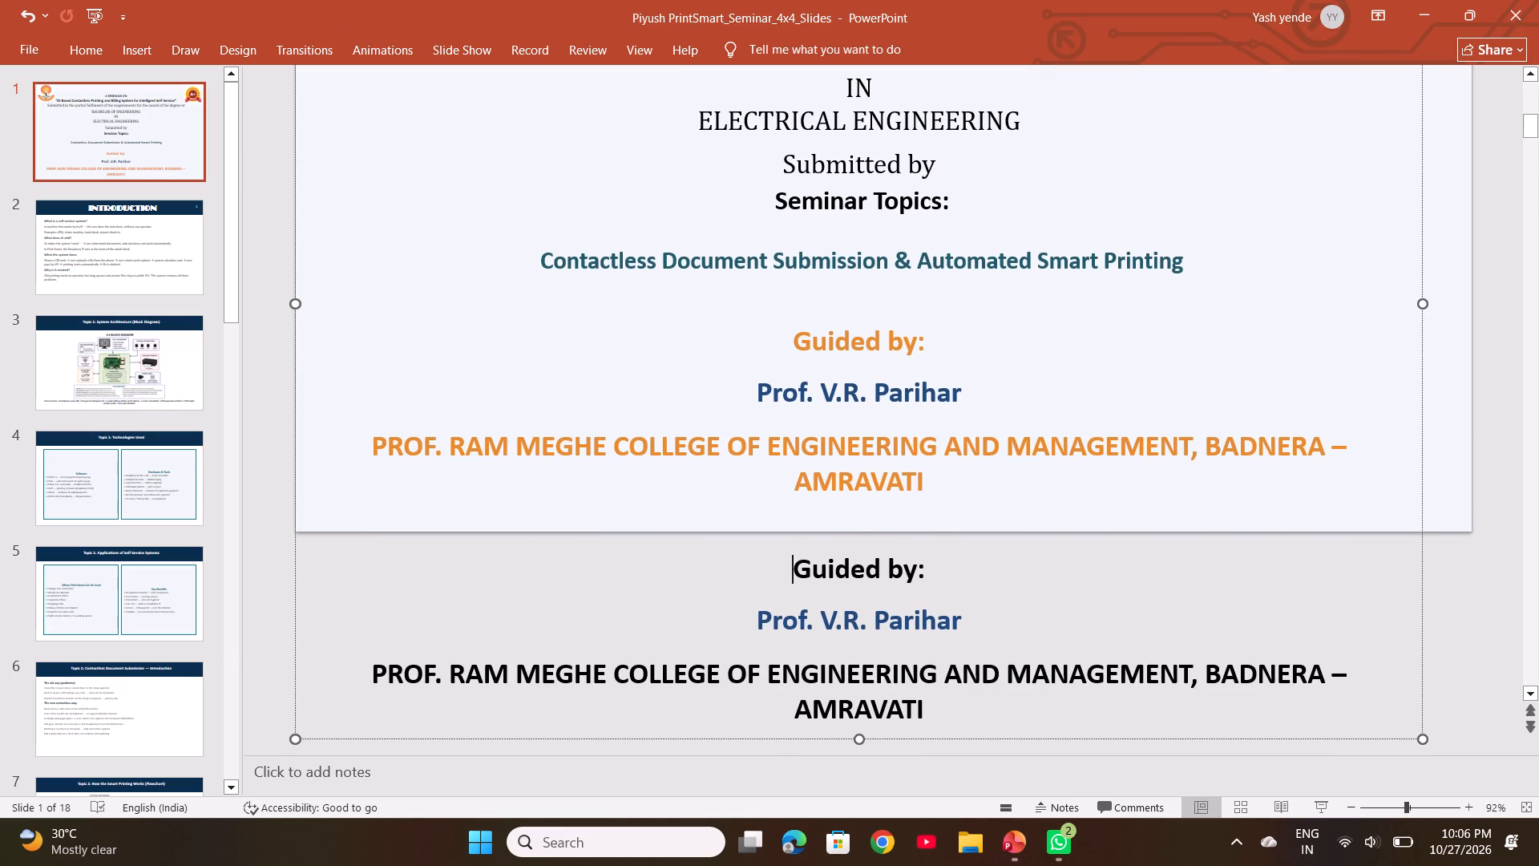
{"action": "left_click_drag", "start_coordinate": [792, 560], "coordinate": [1024, 726]}
{"action": "key", "text": "ctrl+x"}
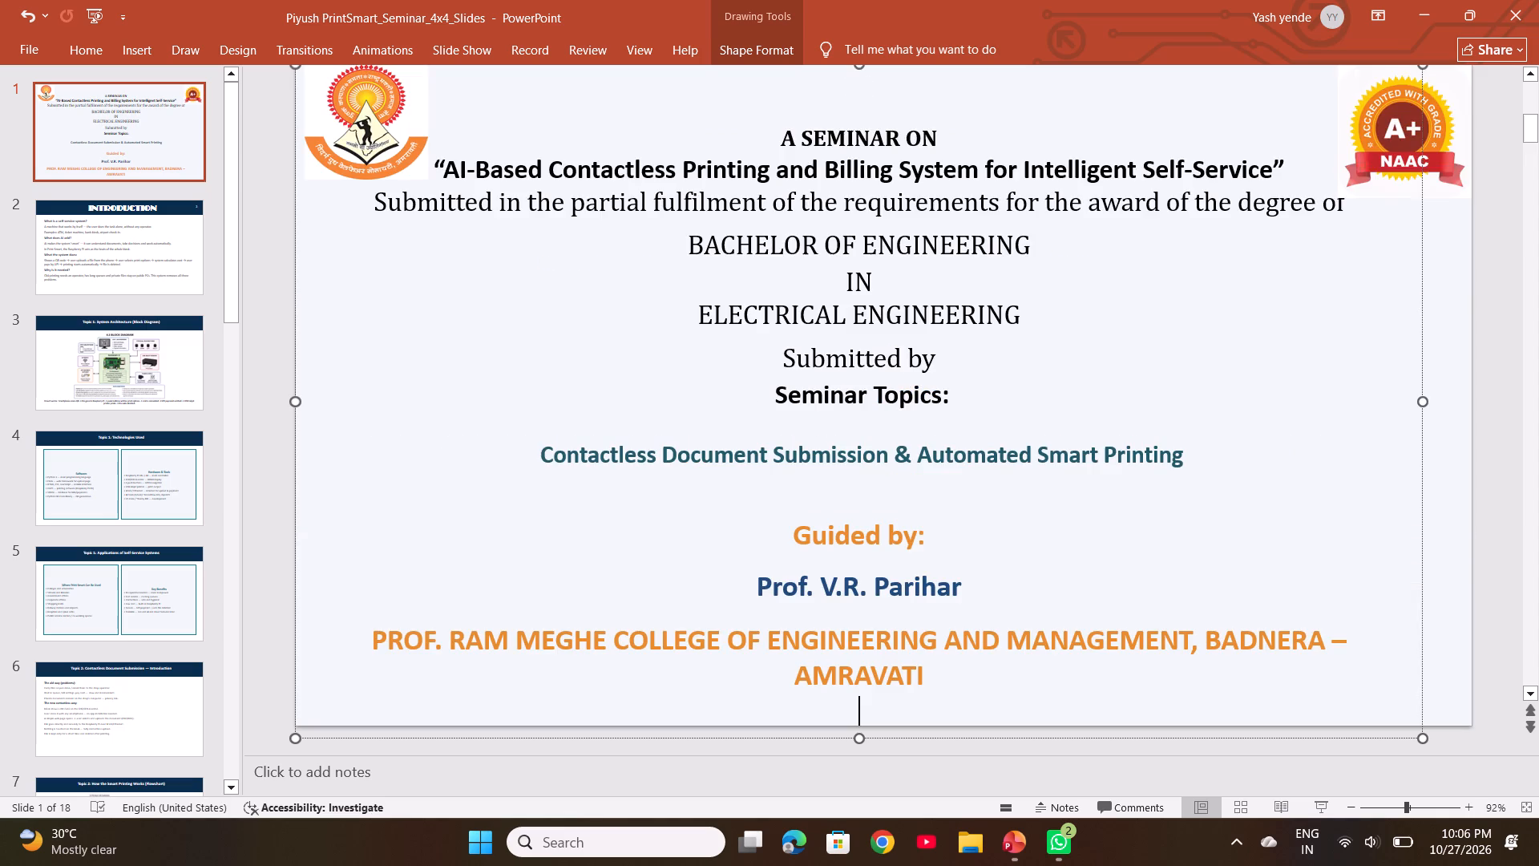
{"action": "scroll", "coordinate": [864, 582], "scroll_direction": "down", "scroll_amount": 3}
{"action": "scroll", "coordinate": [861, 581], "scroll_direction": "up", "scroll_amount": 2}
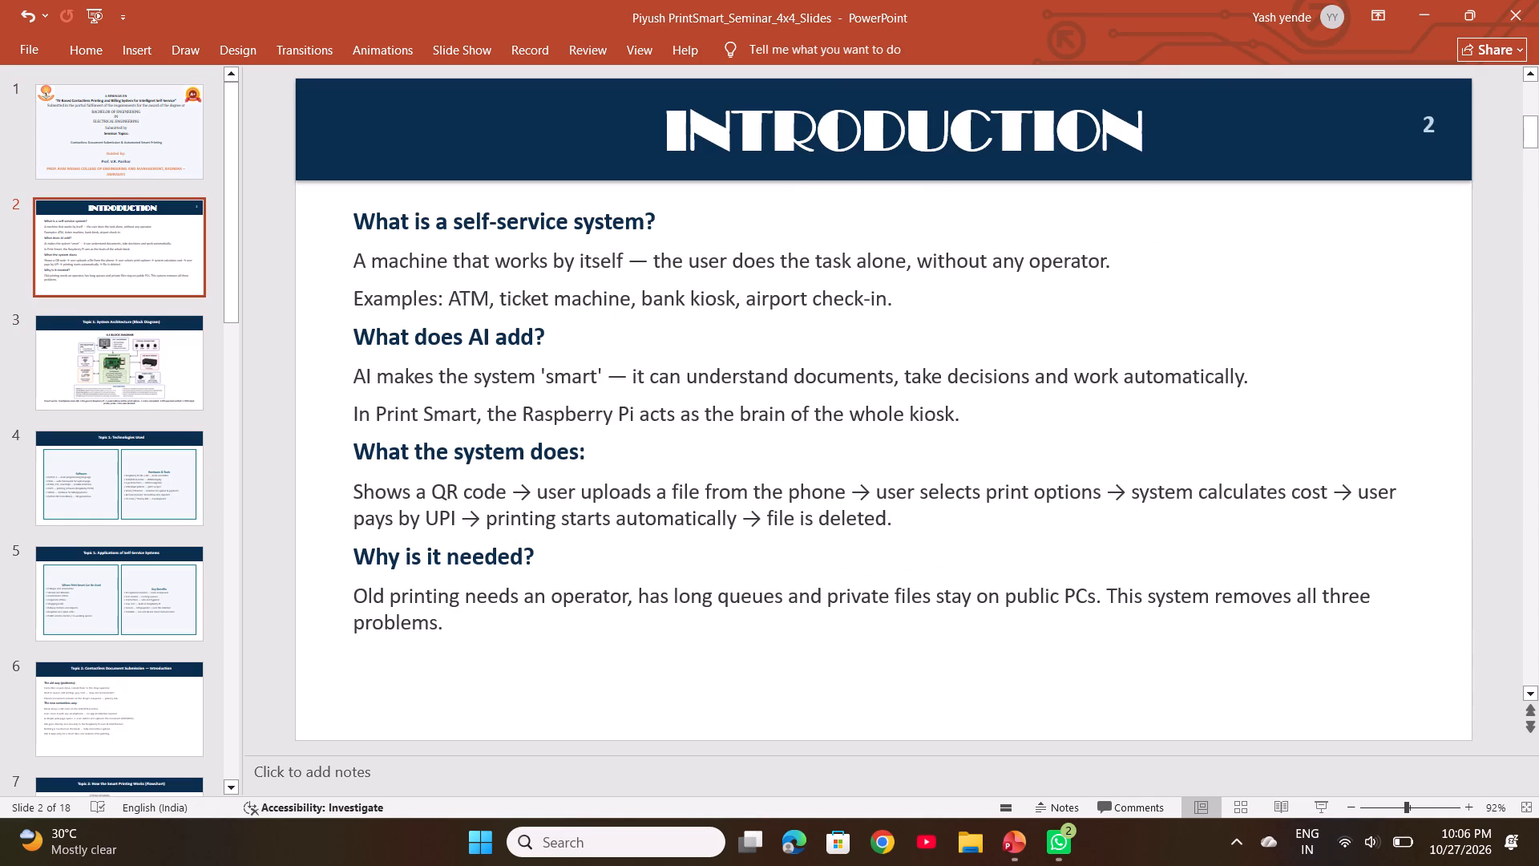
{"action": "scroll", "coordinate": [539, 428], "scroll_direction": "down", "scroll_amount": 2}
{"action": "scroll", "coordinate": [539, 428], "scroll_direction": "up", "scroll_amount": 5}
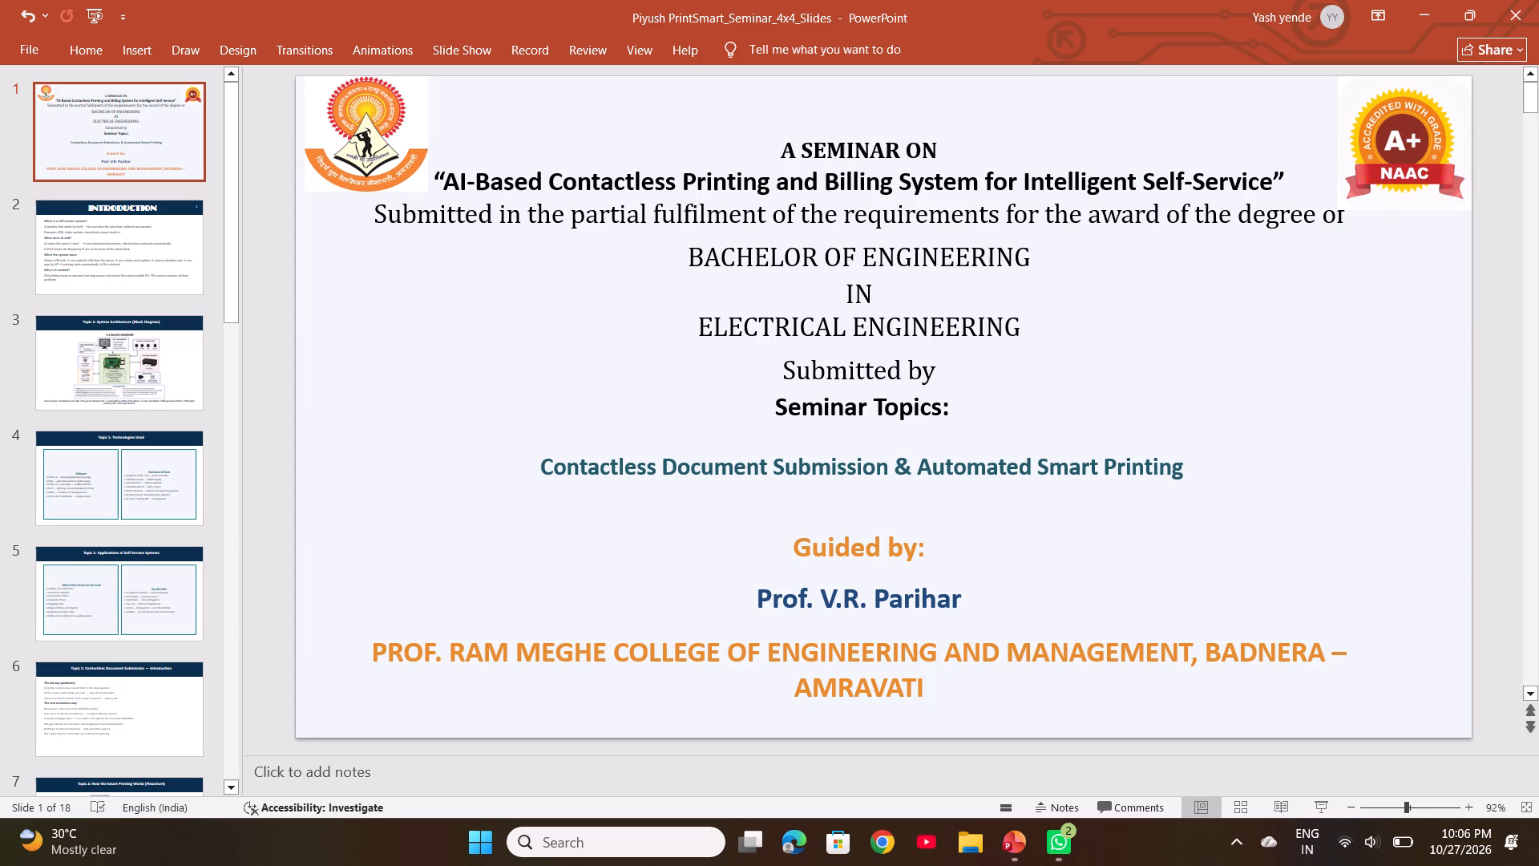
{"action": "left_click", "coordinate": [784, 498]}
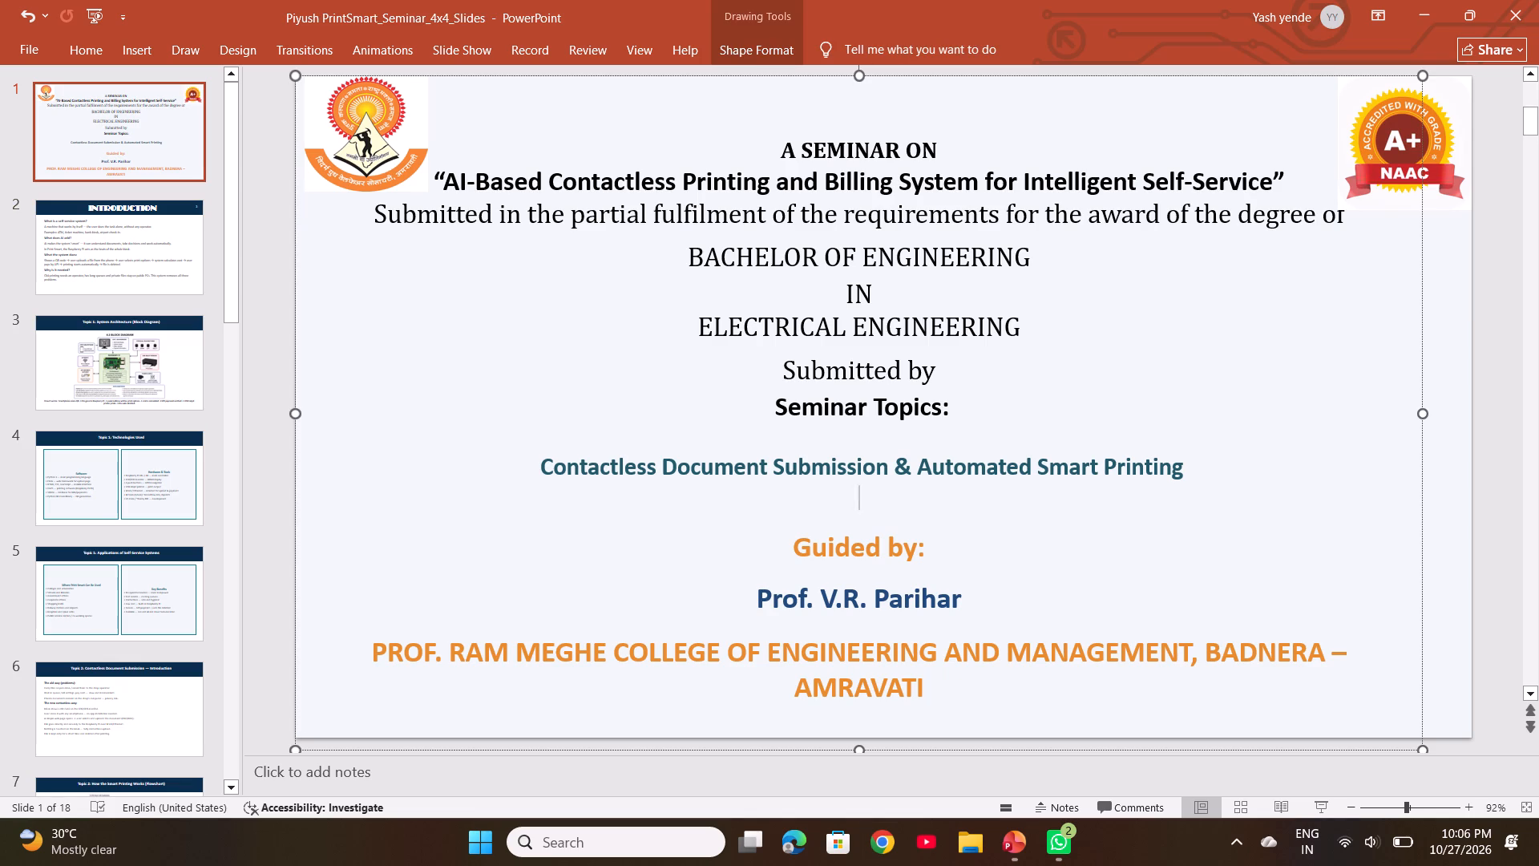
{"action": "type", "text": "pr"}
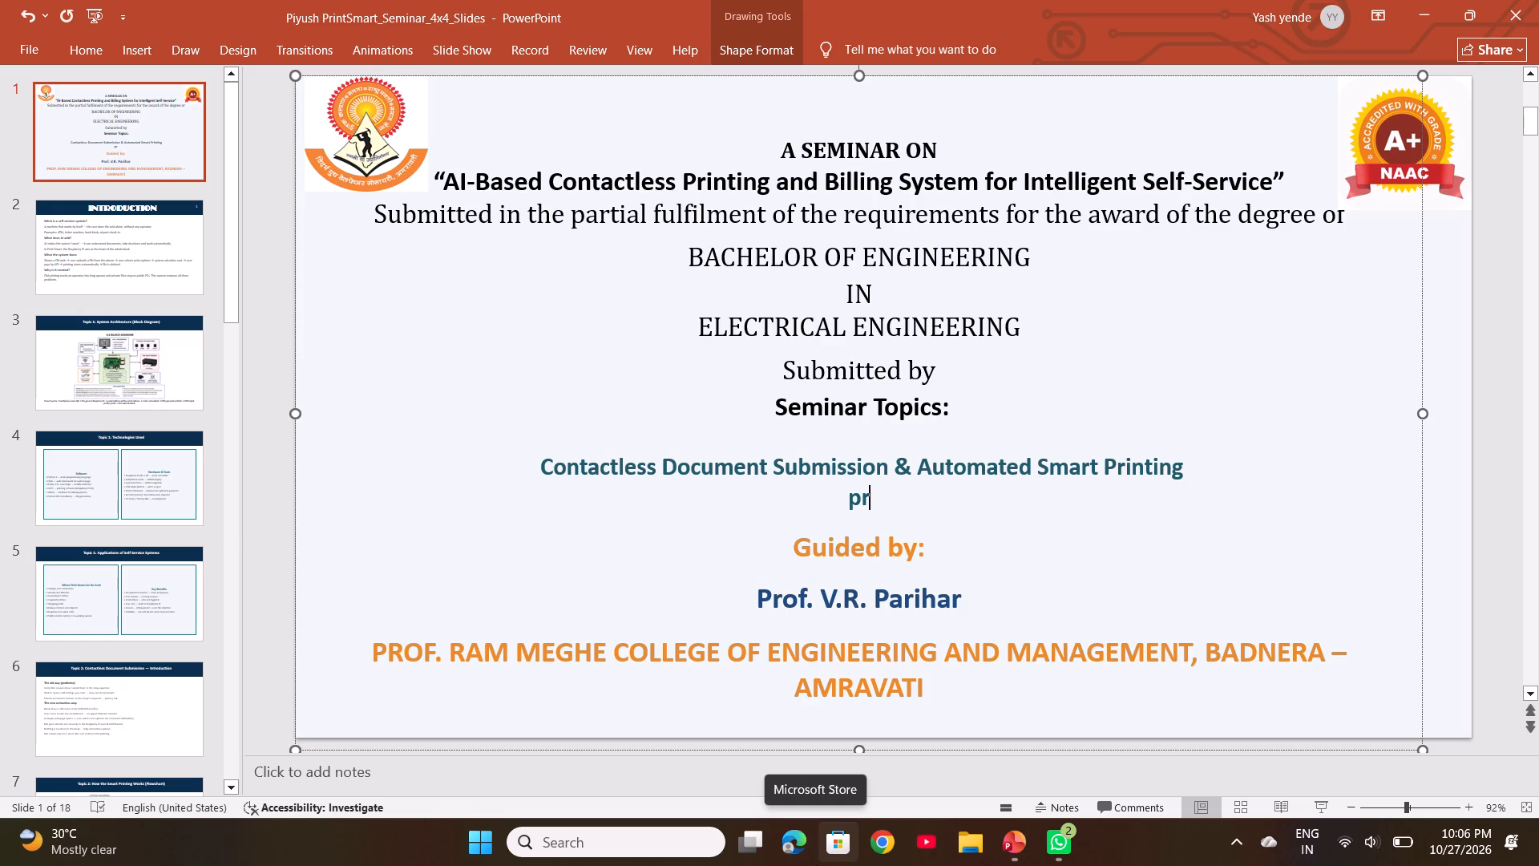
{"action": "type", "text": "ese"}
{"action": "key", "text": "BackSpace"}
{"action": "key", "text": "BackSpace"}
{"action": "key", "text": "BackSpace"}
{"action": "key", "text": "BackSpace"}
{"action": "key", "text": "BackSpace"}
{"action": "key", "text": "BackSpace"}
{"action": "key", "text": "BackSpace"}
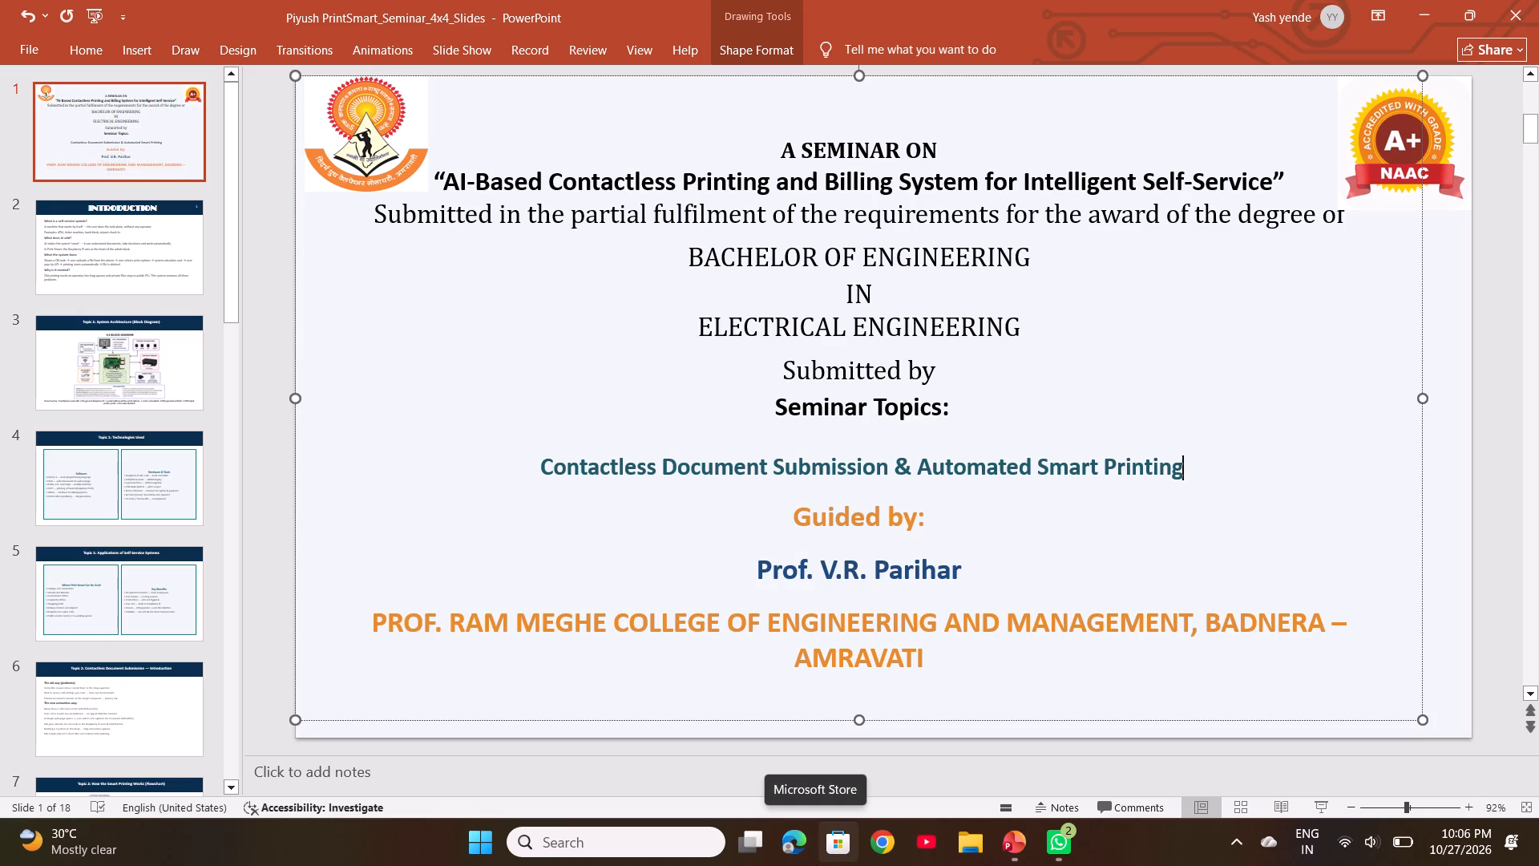
Add a line reading "Presented by" directly below the "Contactless Document Submission & Automated Smart Printing" line on the title slide.
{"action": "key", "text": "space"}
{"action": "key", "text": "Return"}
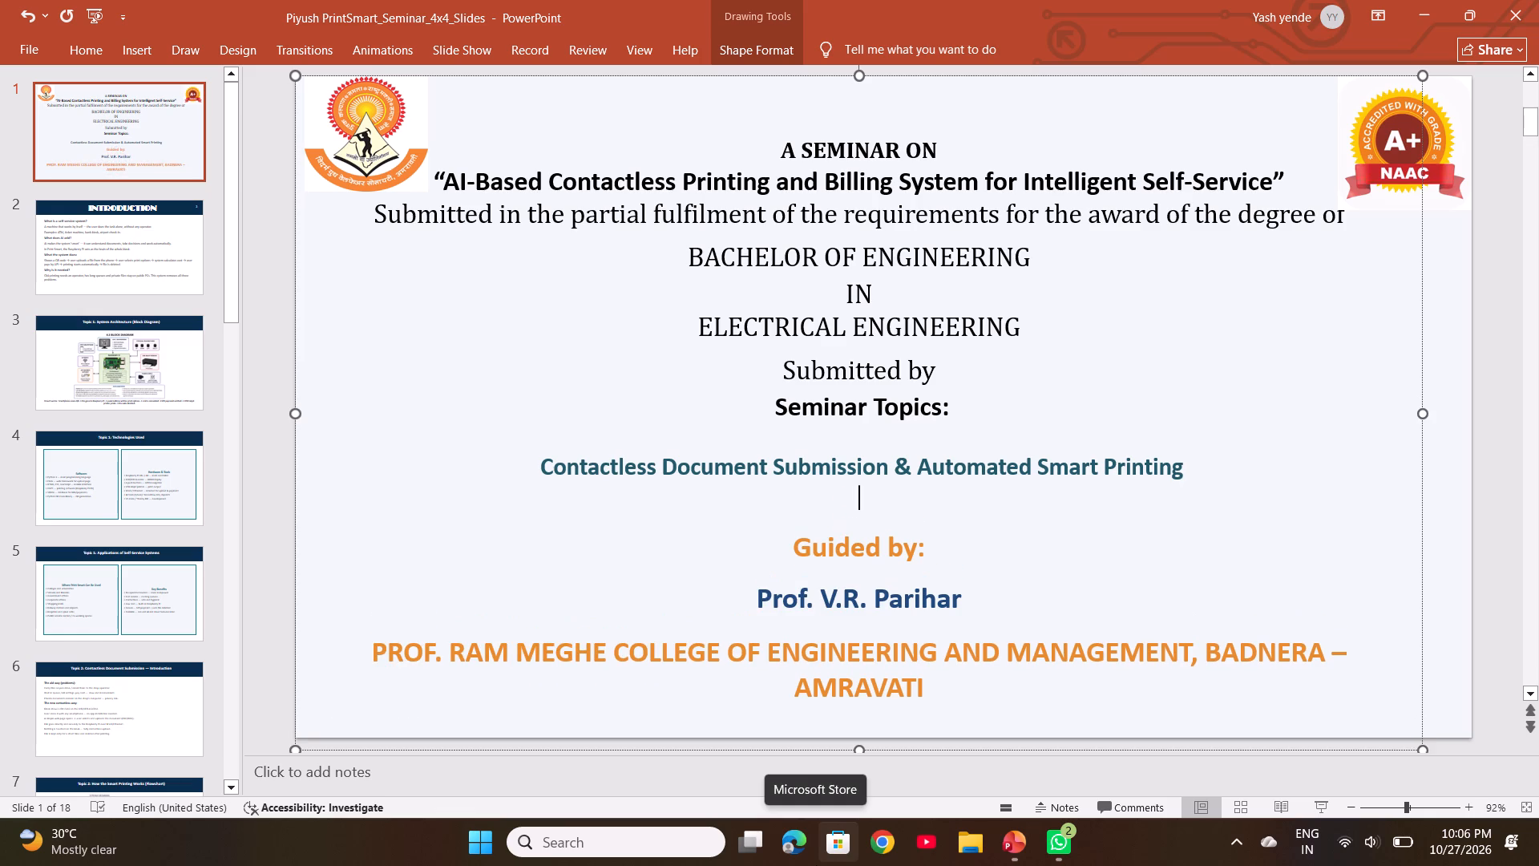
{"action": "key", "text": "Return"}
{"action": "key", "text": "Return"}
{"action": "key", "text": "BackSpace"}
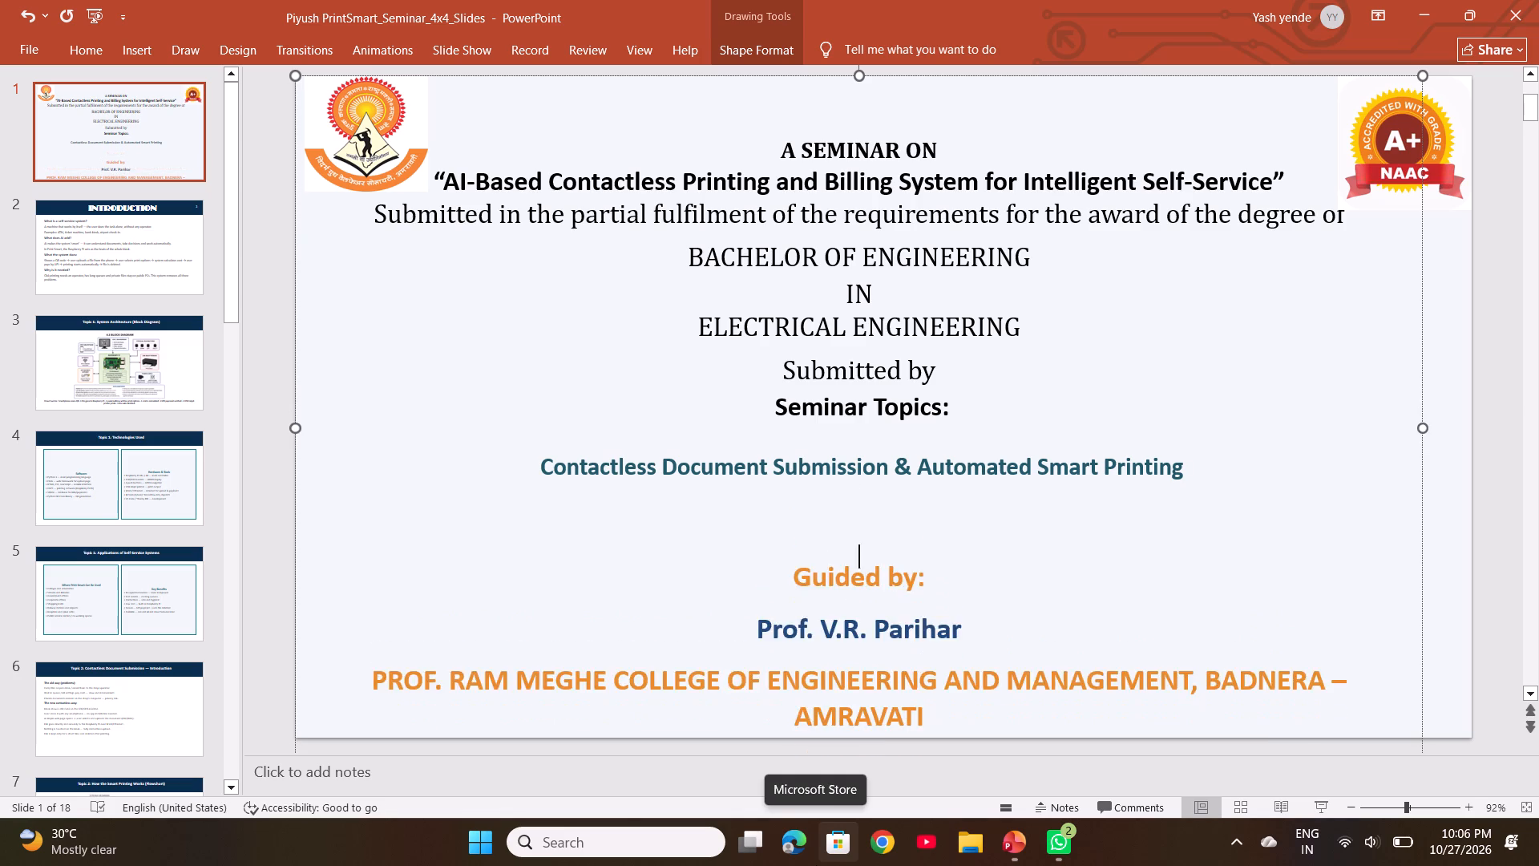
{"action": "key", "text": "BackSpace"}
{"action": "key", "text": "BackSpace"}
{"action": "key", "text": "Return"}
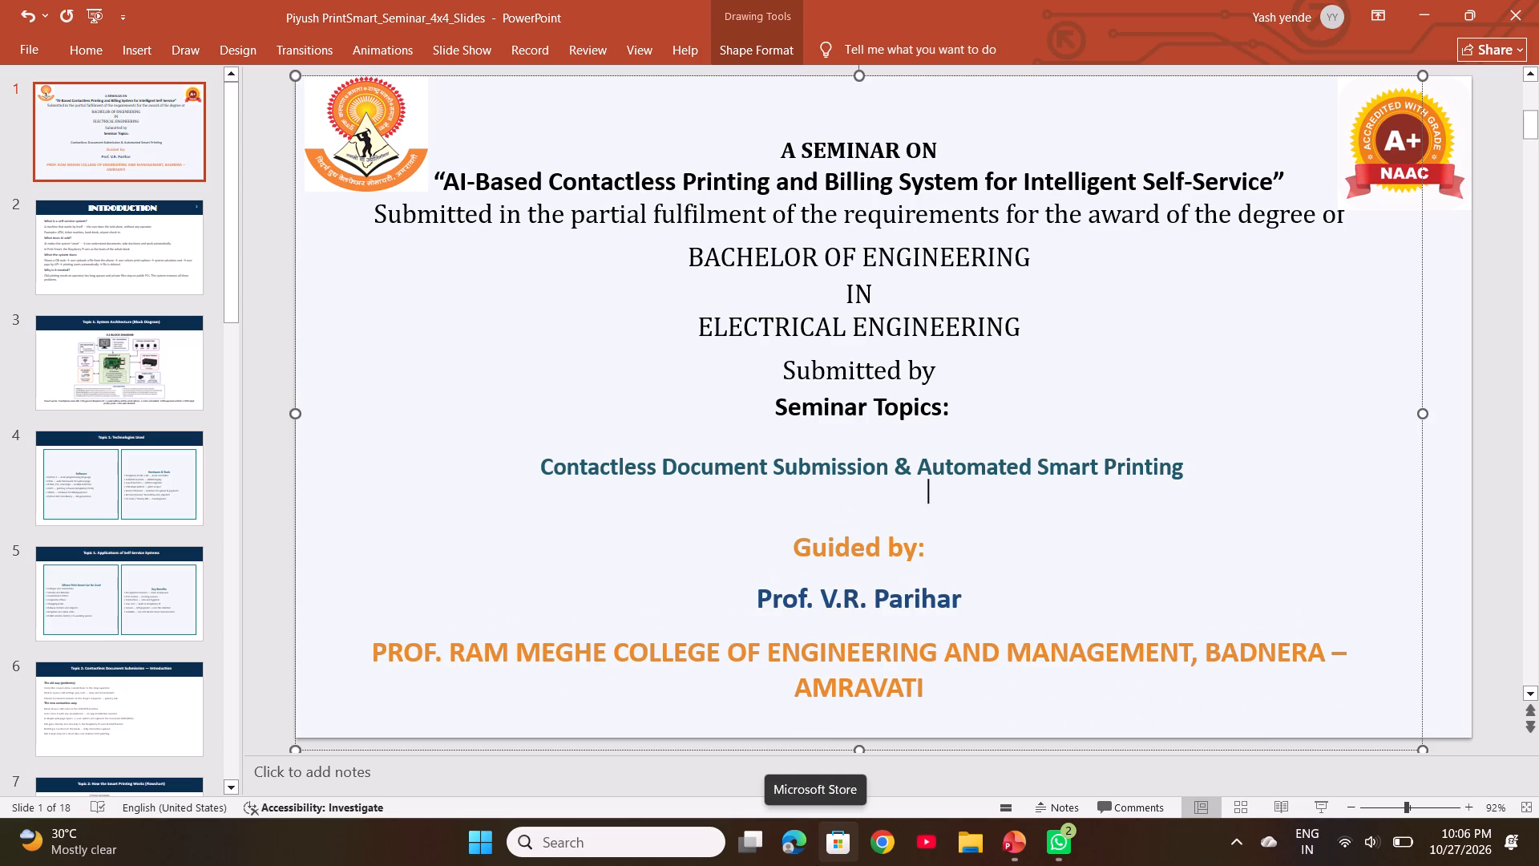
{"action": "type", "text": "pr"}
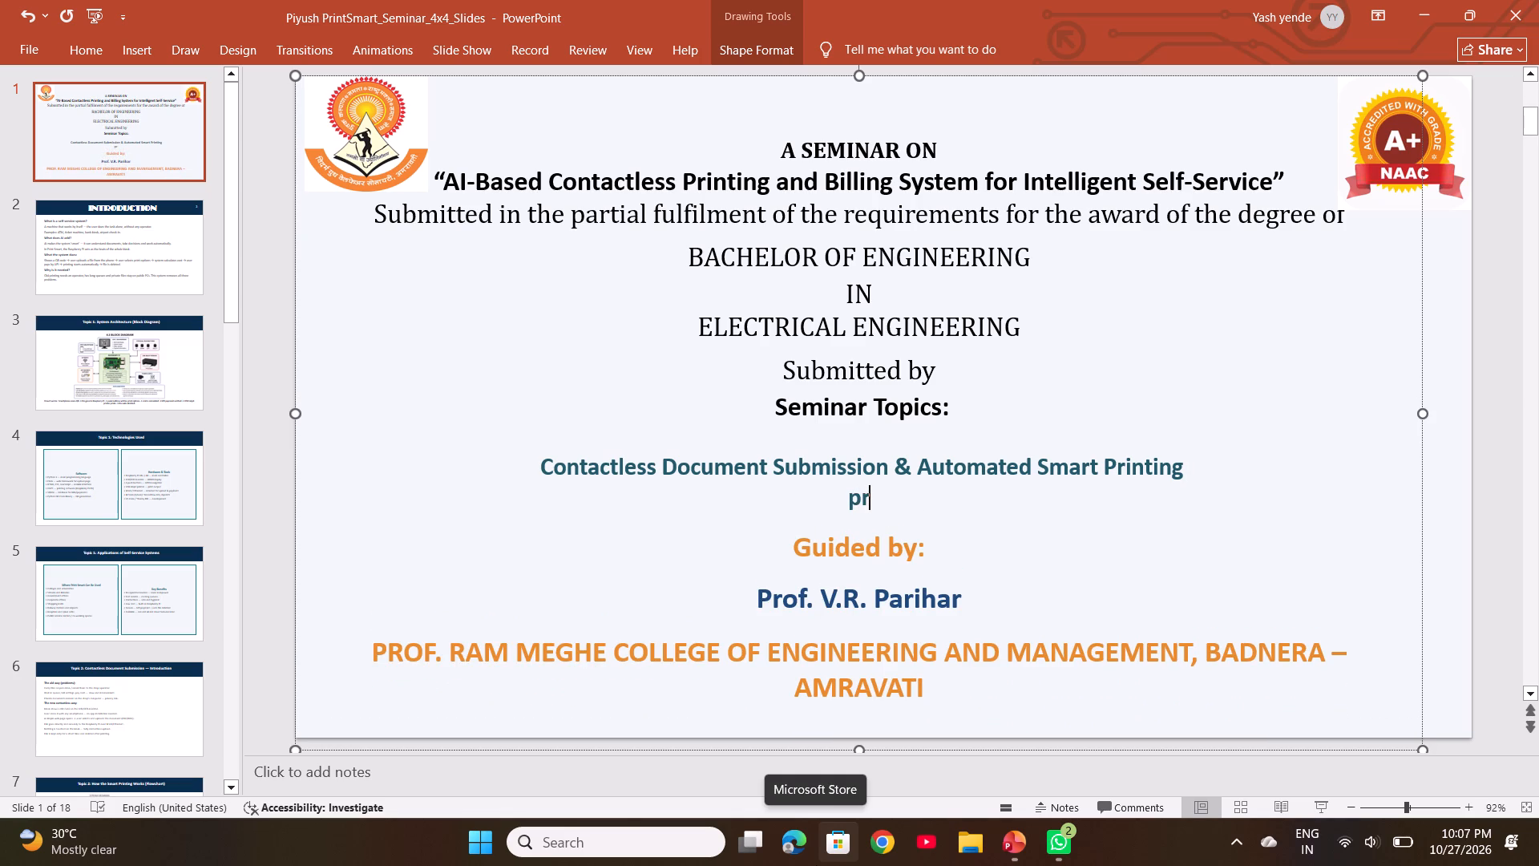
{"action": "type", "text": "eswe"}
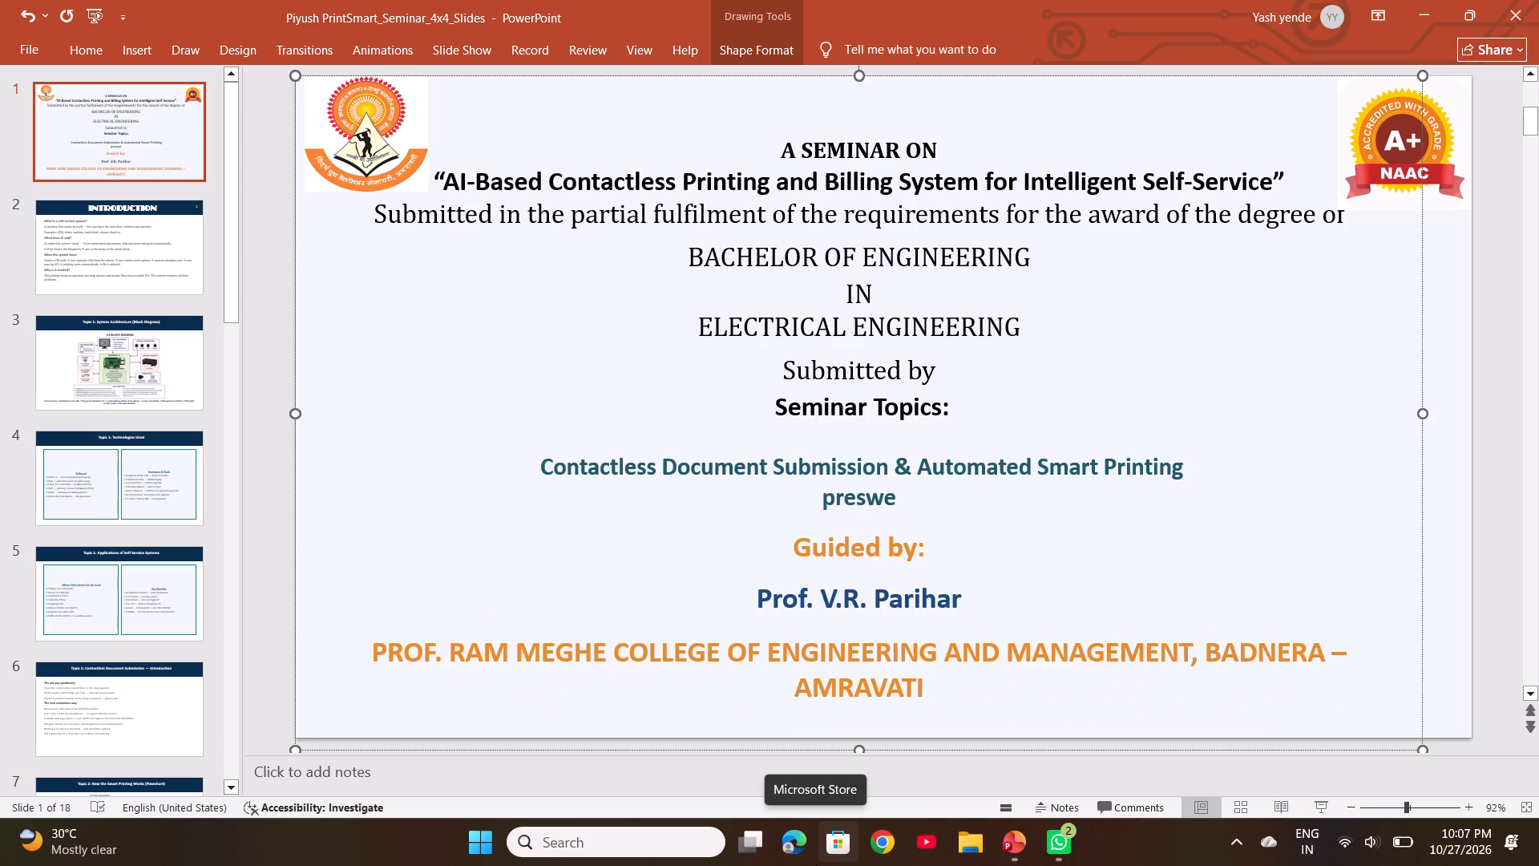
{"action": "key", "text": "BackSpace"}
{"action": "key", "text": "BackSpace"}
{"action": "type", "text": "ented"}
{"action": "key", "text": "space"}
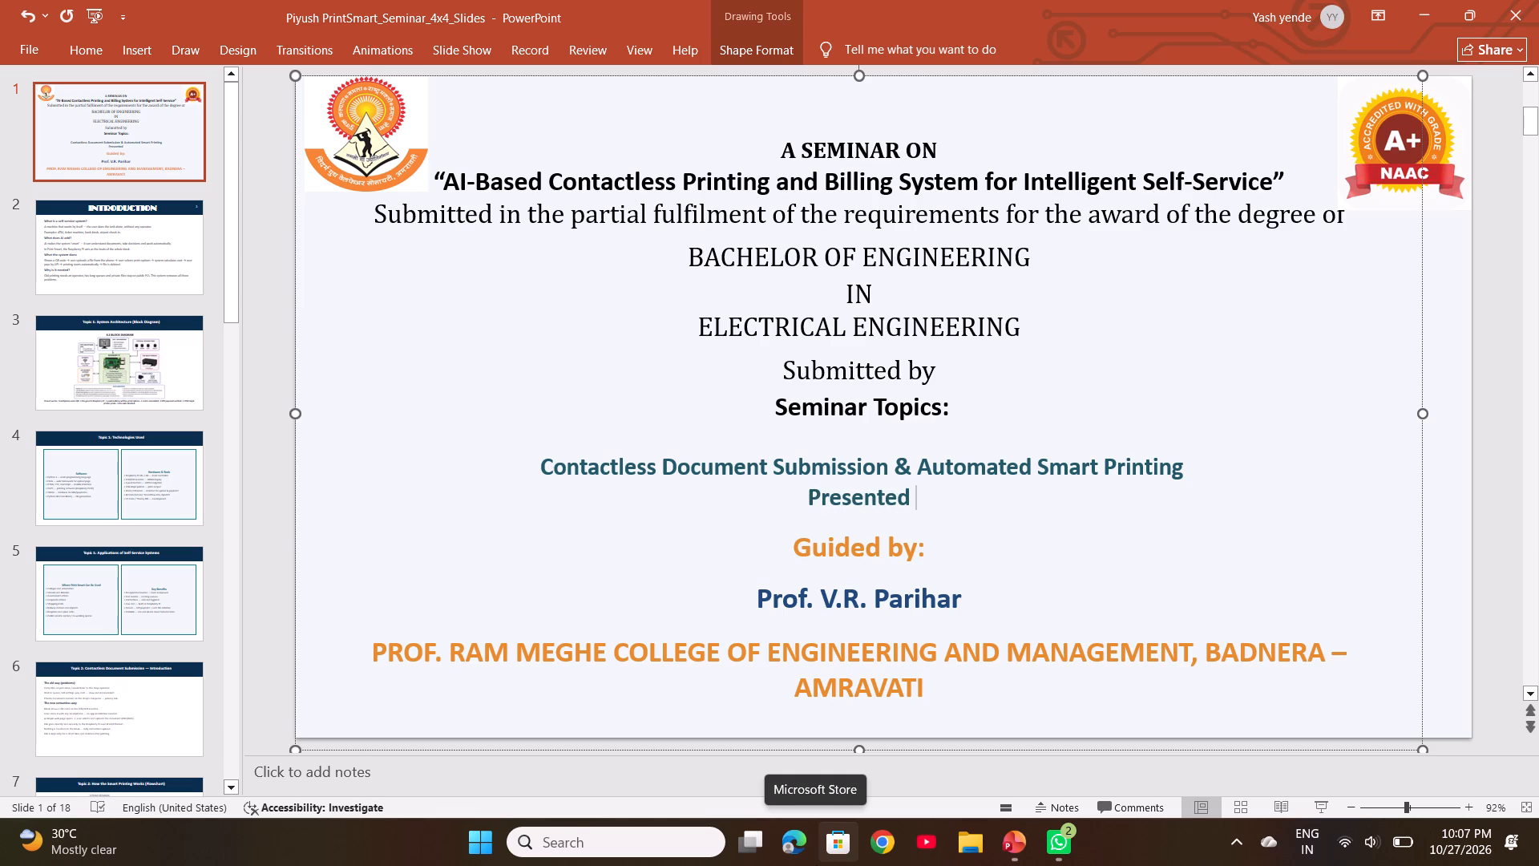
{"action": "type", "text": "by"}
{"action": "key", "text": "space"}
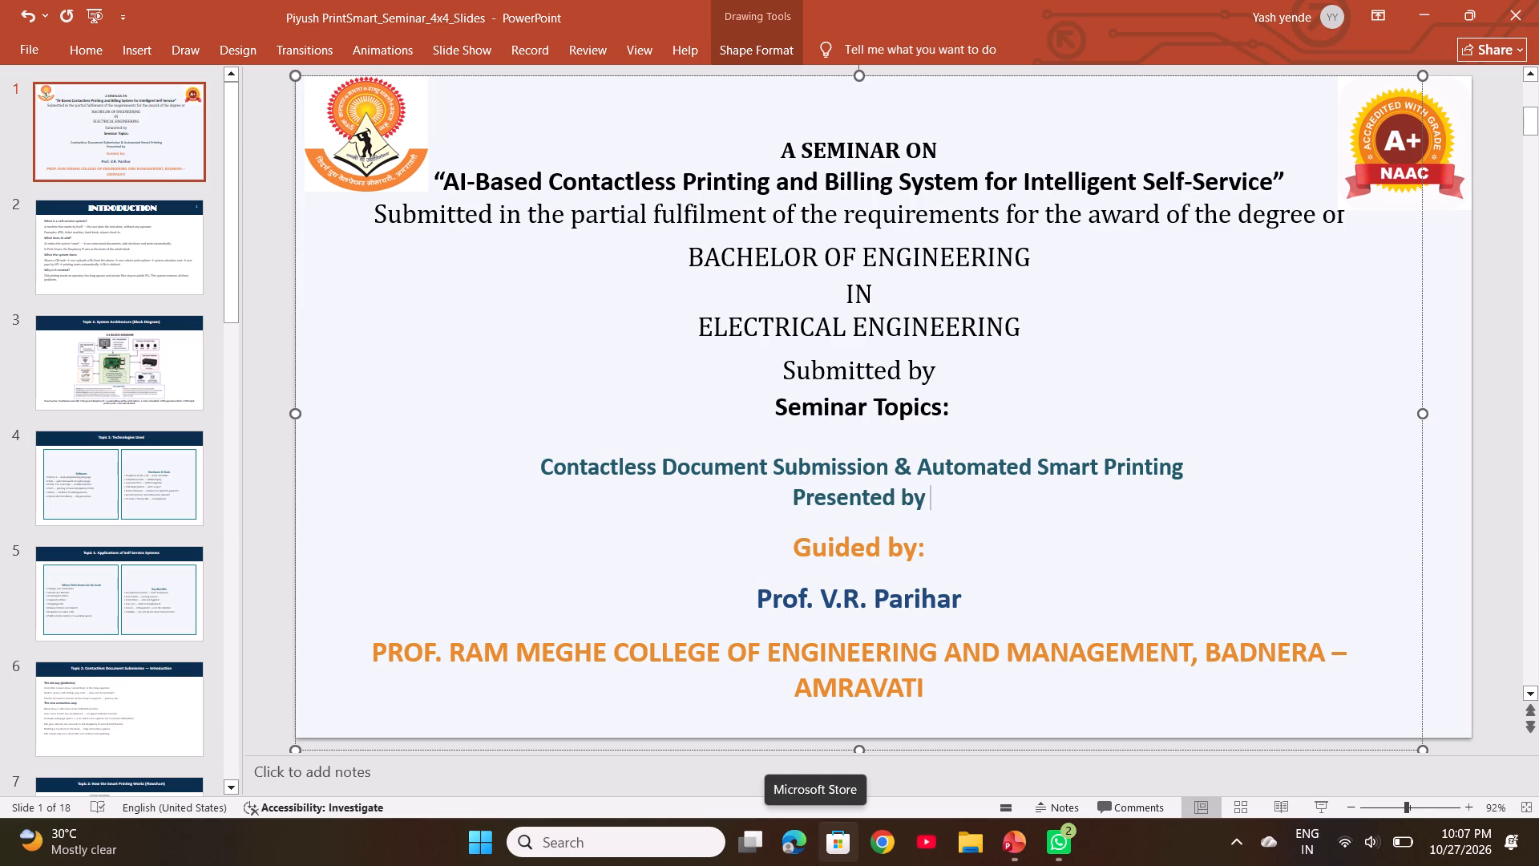
Enter the presenter's name on a new line below "Presented by".
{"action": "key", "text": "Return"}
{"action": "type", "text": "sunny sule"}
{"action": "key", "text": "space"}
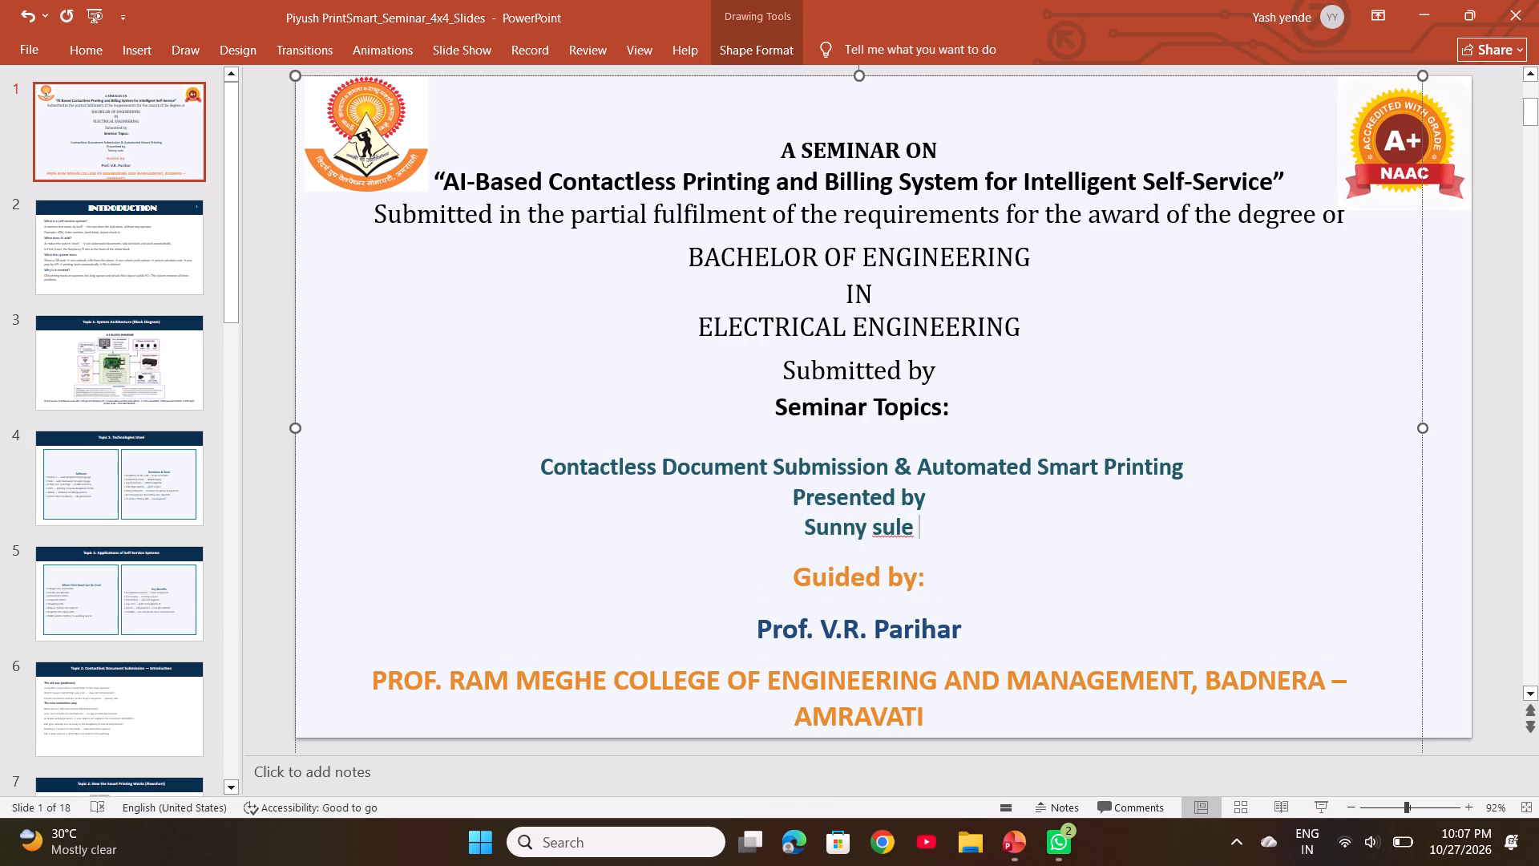
Look through the topic slides that follow the title slide and return to the title slide.
{"action": "scroll", "coordinate": [1301, 381], "scroll_direction": "down", "scroll_amount": 1}
{"action": "scroll", "coordinate": [1129, 452], "scroll_direction": "down", "scroll_amount": 4}
{"action": "scroll", "coordinate": [1132, 450], "scroll_direction": "up", "scroll_amount": 1}
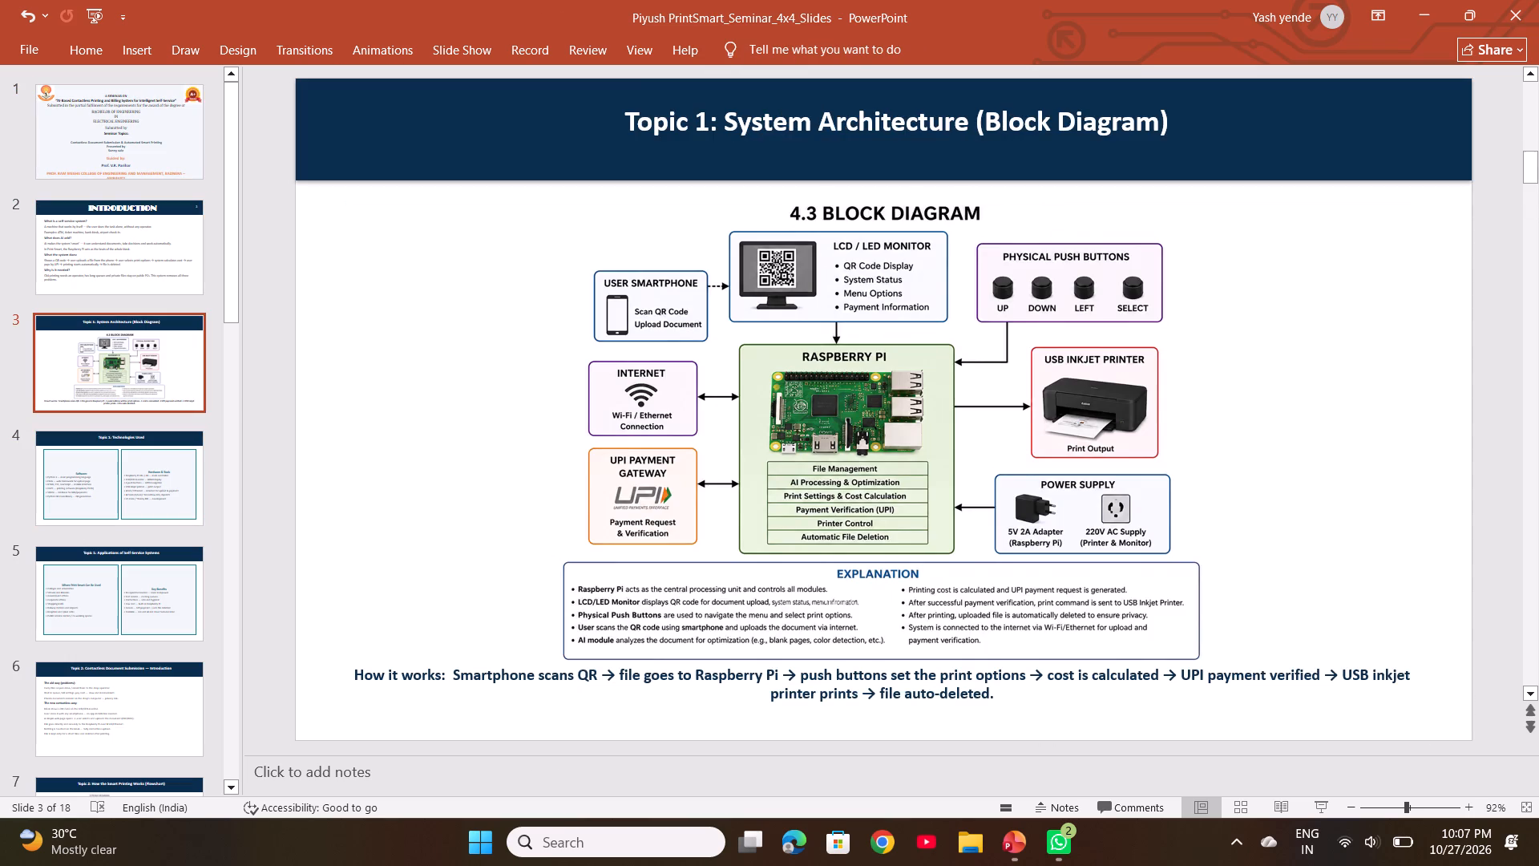
{"action": "scroll", "coordinate": [1132, 450], "scroll_direction": "down", "scroll_amount": 1}
{"action": "scroll", "coordinate": [1132, 450], "scroll_direction": "up", "scroll_amount": 3}
{"action": "scroll", "coordinate": [1137, 431], "scroll_direction": "down", "scroll_amount": 7}
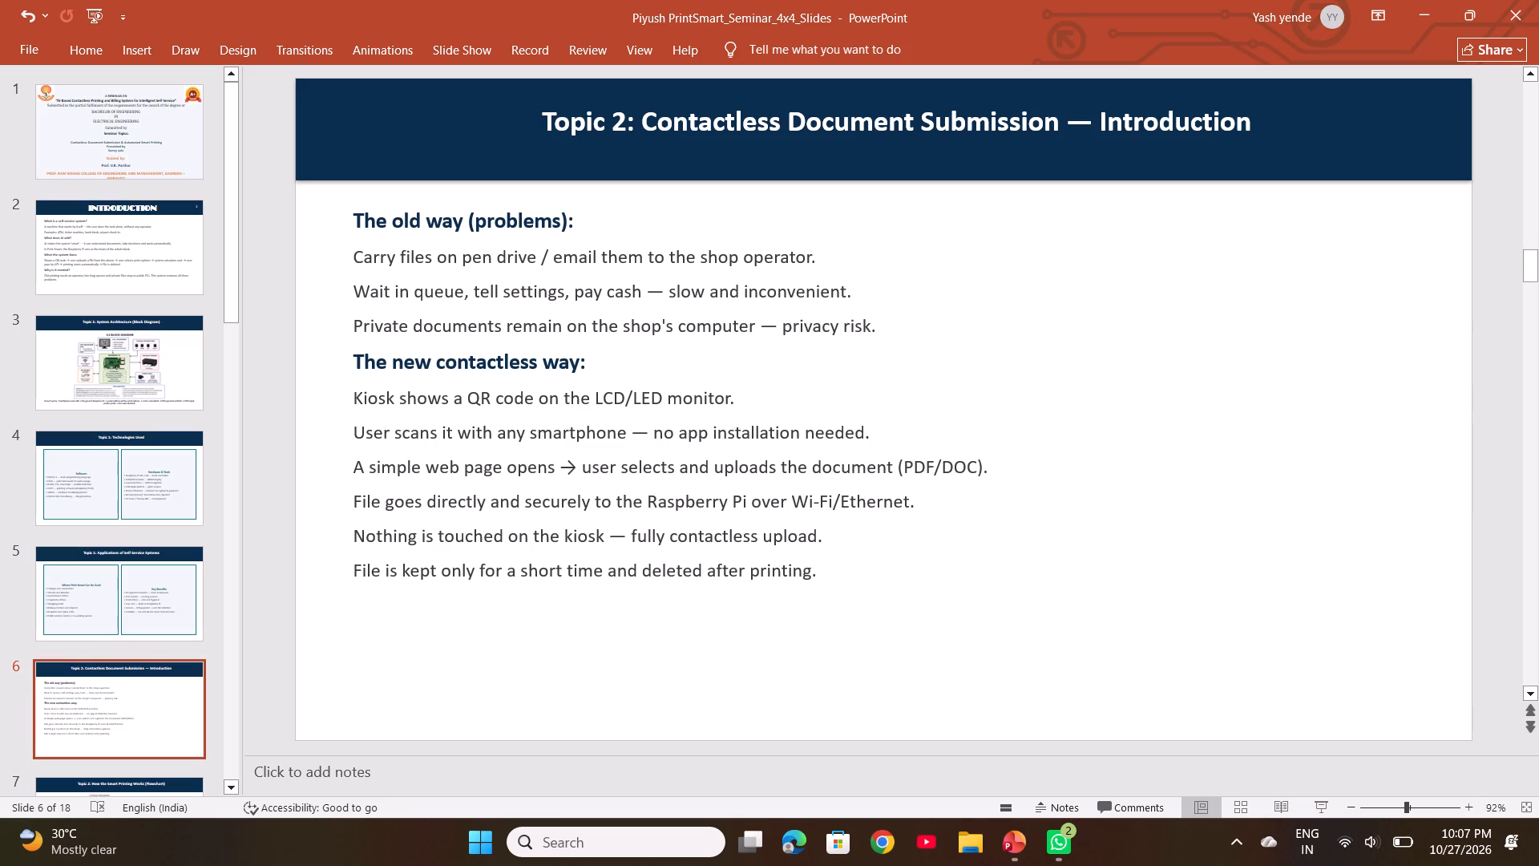
{"action": "scroll", "coordinate": [1136, 435], "scroll_direction": "down", "scroll_amount": 7}
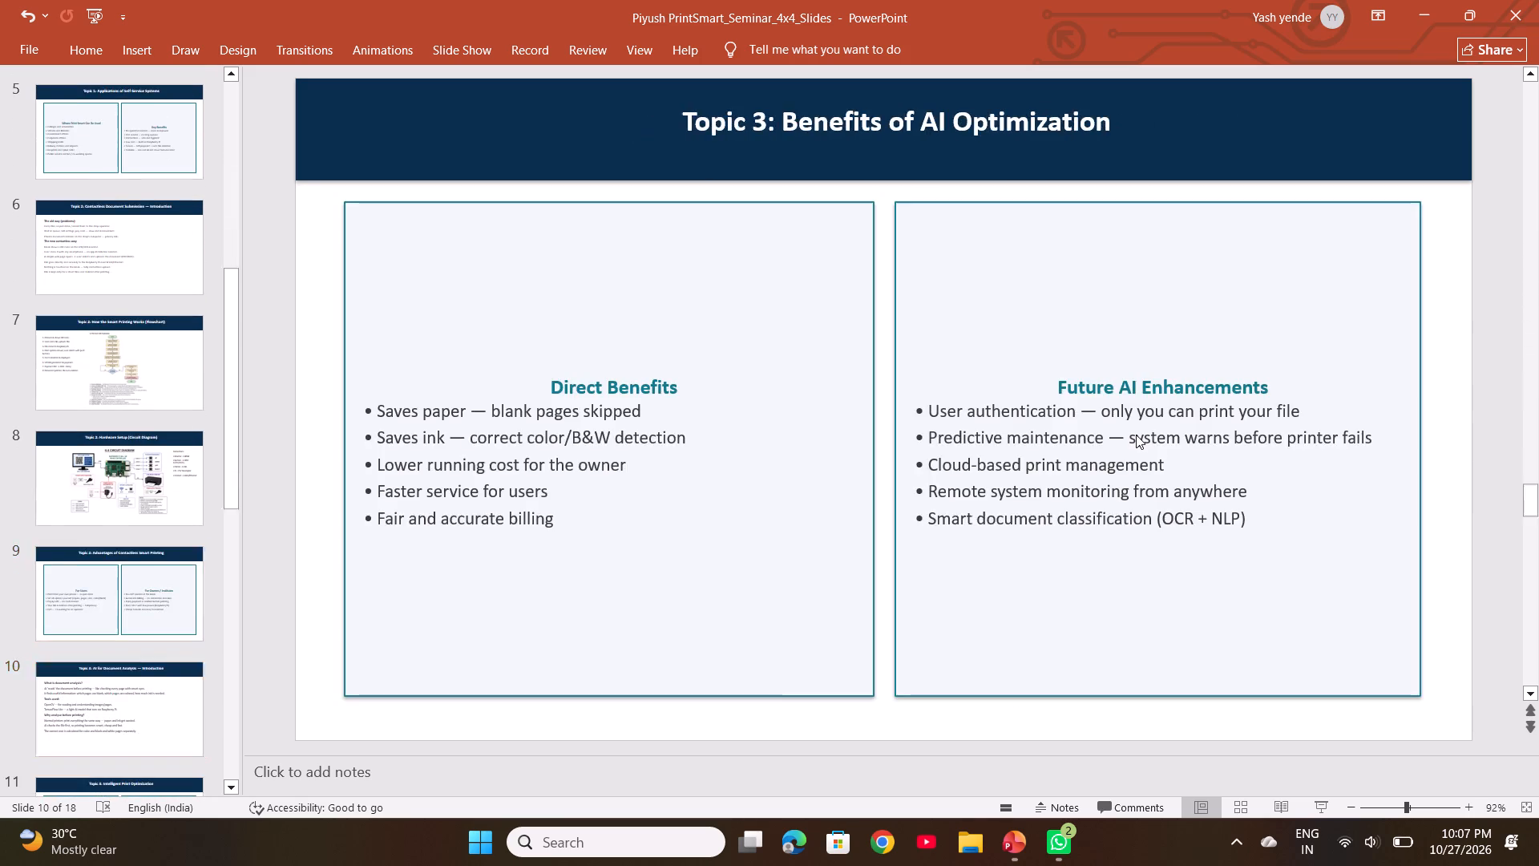
{"action": "scroll", "coordinate": [1136, 434], "scroll_direction": "down", "scroll_amount": 11}
{"action": "scroll", "coordinate": [1138, 430], "scroll_direction": "up", "scroll_amount": 14}
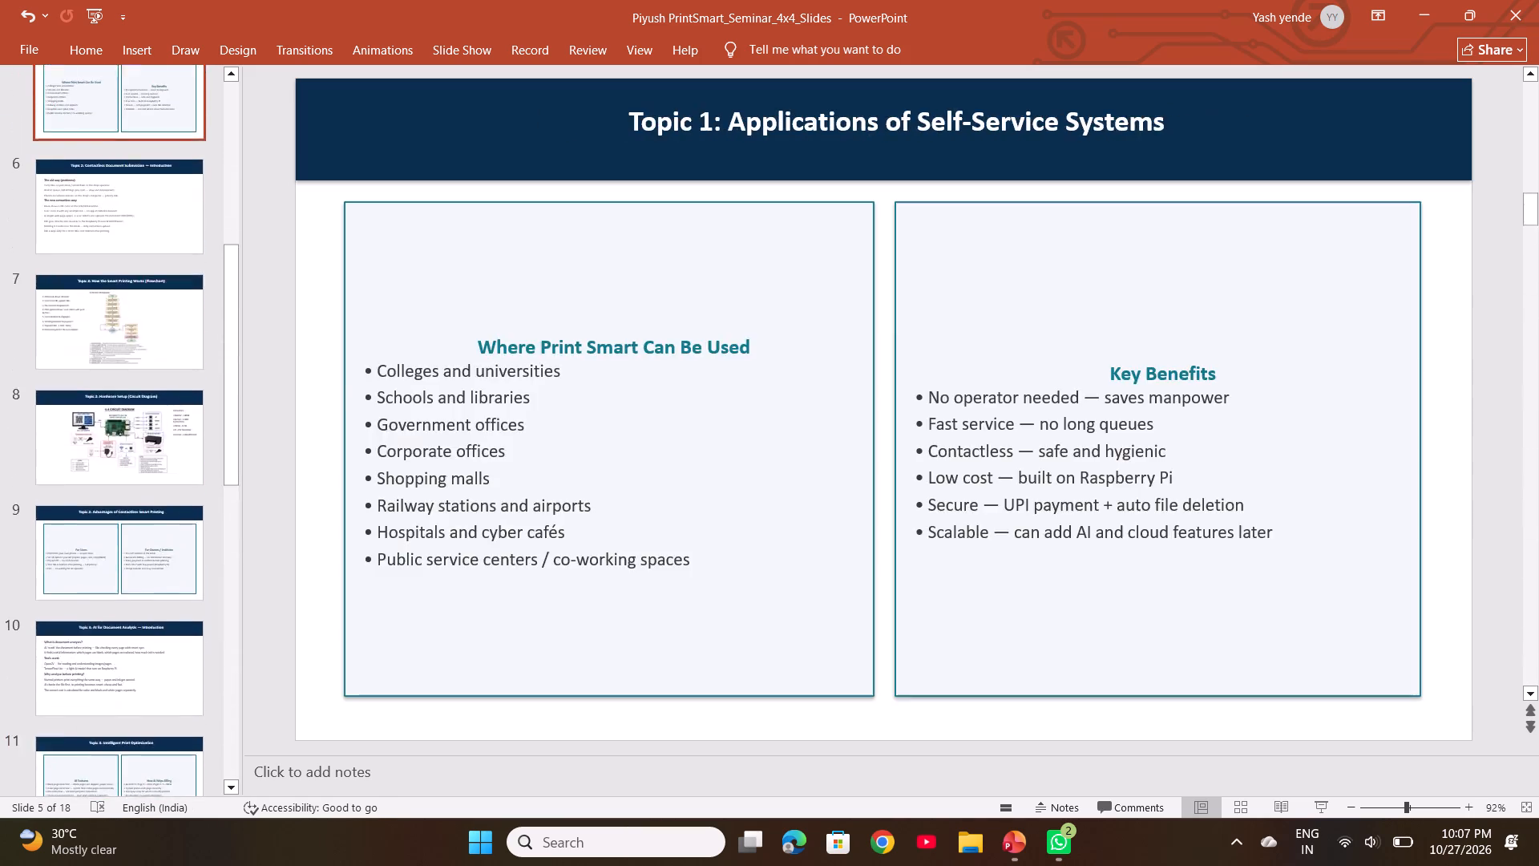
{"action": "scroll", "coordinate": [1142, 425], "scroll_direction": "up", "scroll_amount": 3}
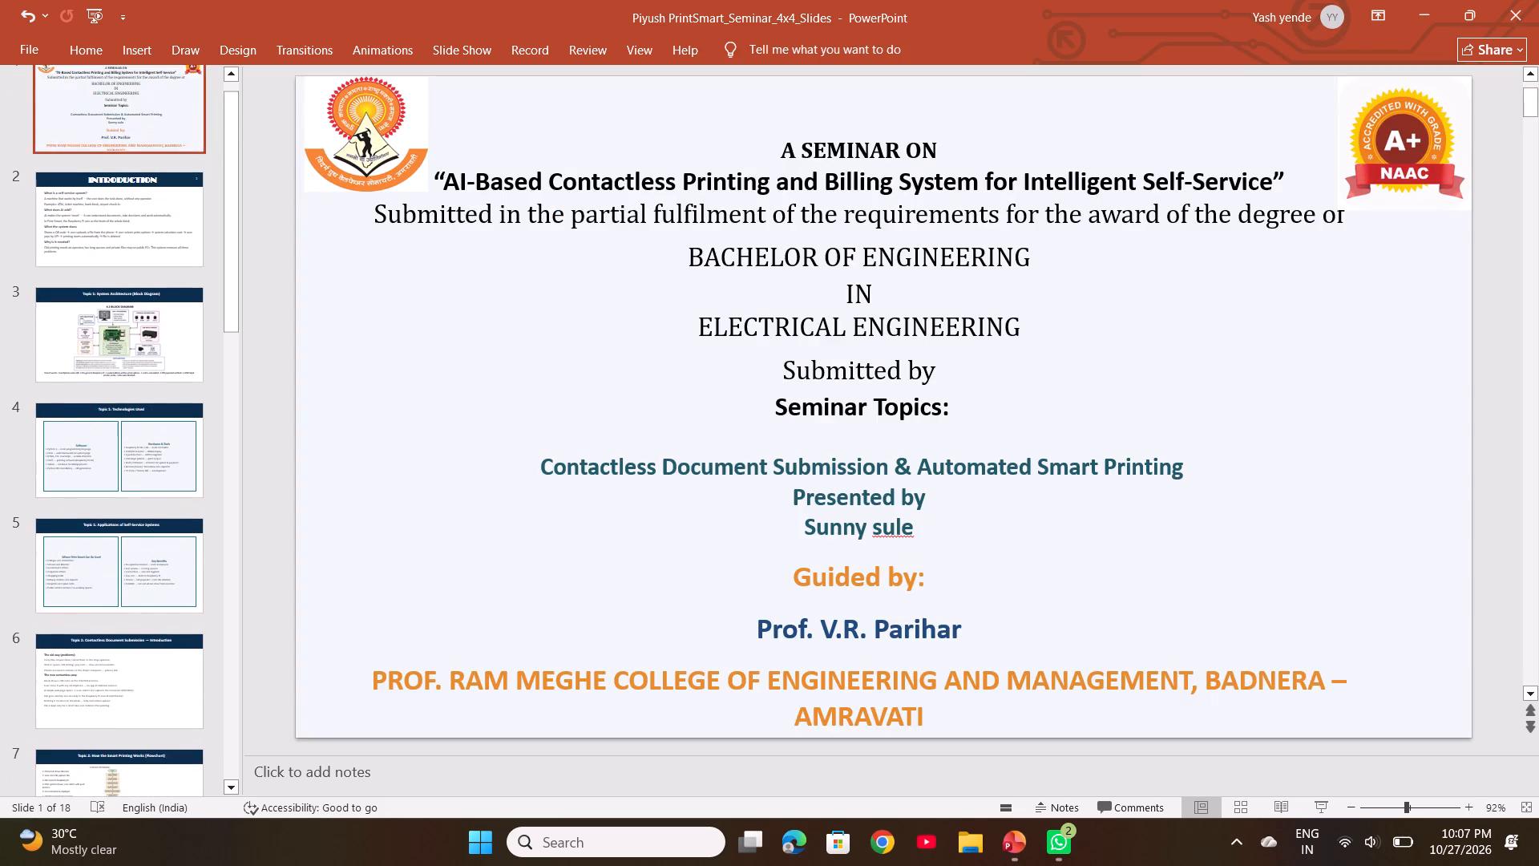
Review the slides from the introduction through the four topics to the closing "Thank You!" slide.
{"action": "scroll", "coordinate": [1142, 425], "scroll_direction": "down", "scroll_amount": 3}
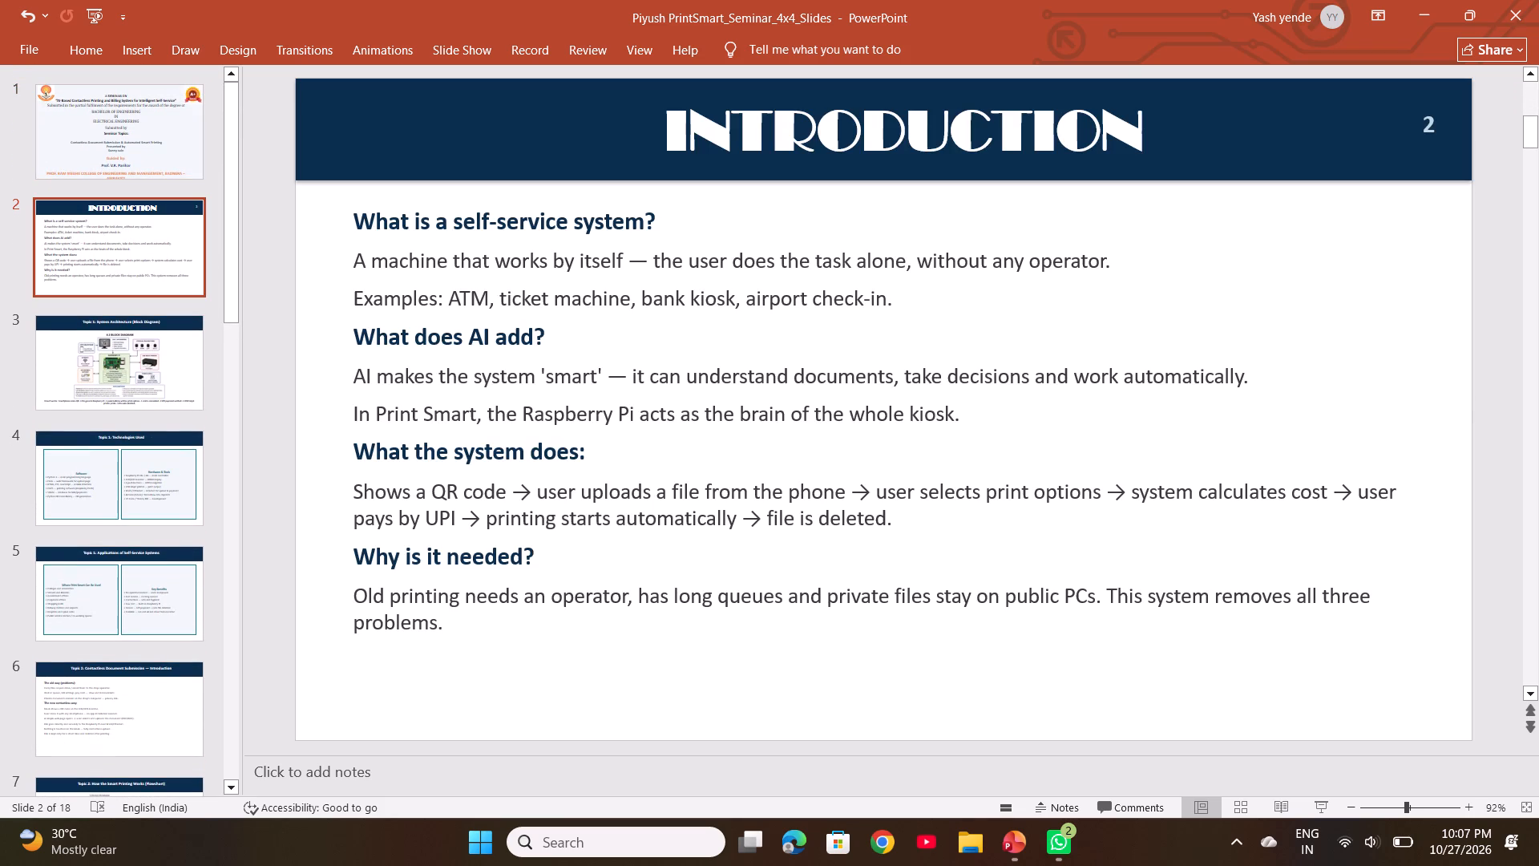
{"action": "scroll", "coordinate": [1142, 425], "scroll_direction": "down", "scroll_amount": 1}
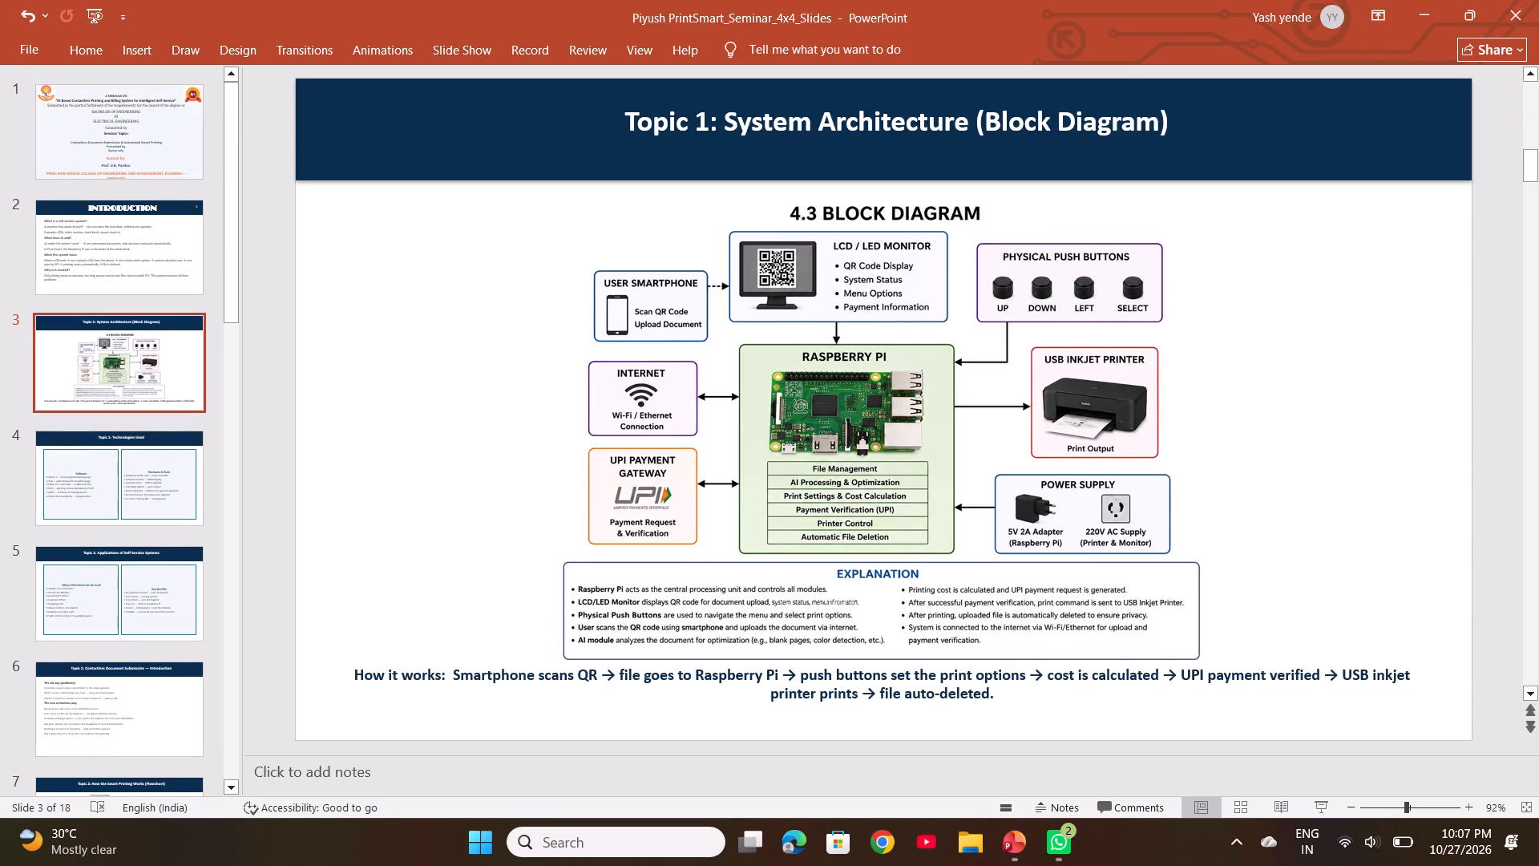
{"action": "scroll", "coordinate": [1060, 407], "scroll_direction": "down", "scroll_amount": 2}
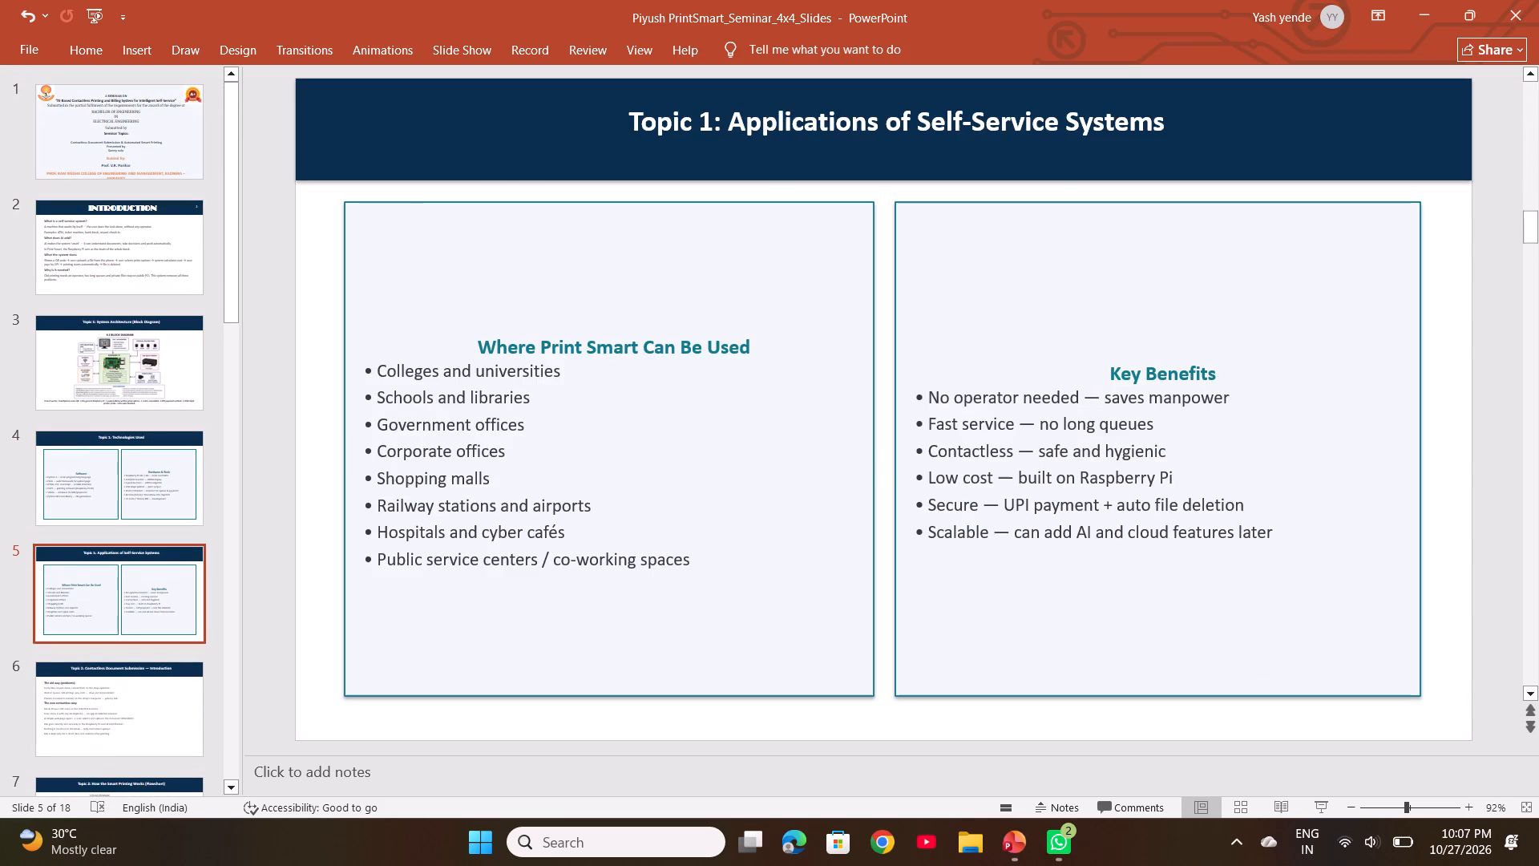
{"action": "scroll", "coordinate": [1056, 410], "scroll_direction": "down", "scroll_amount": 1}
{"action": "scroll", "coordinate": [1056, 410], "scroll_direction": "up", "scroll_amount": 1}
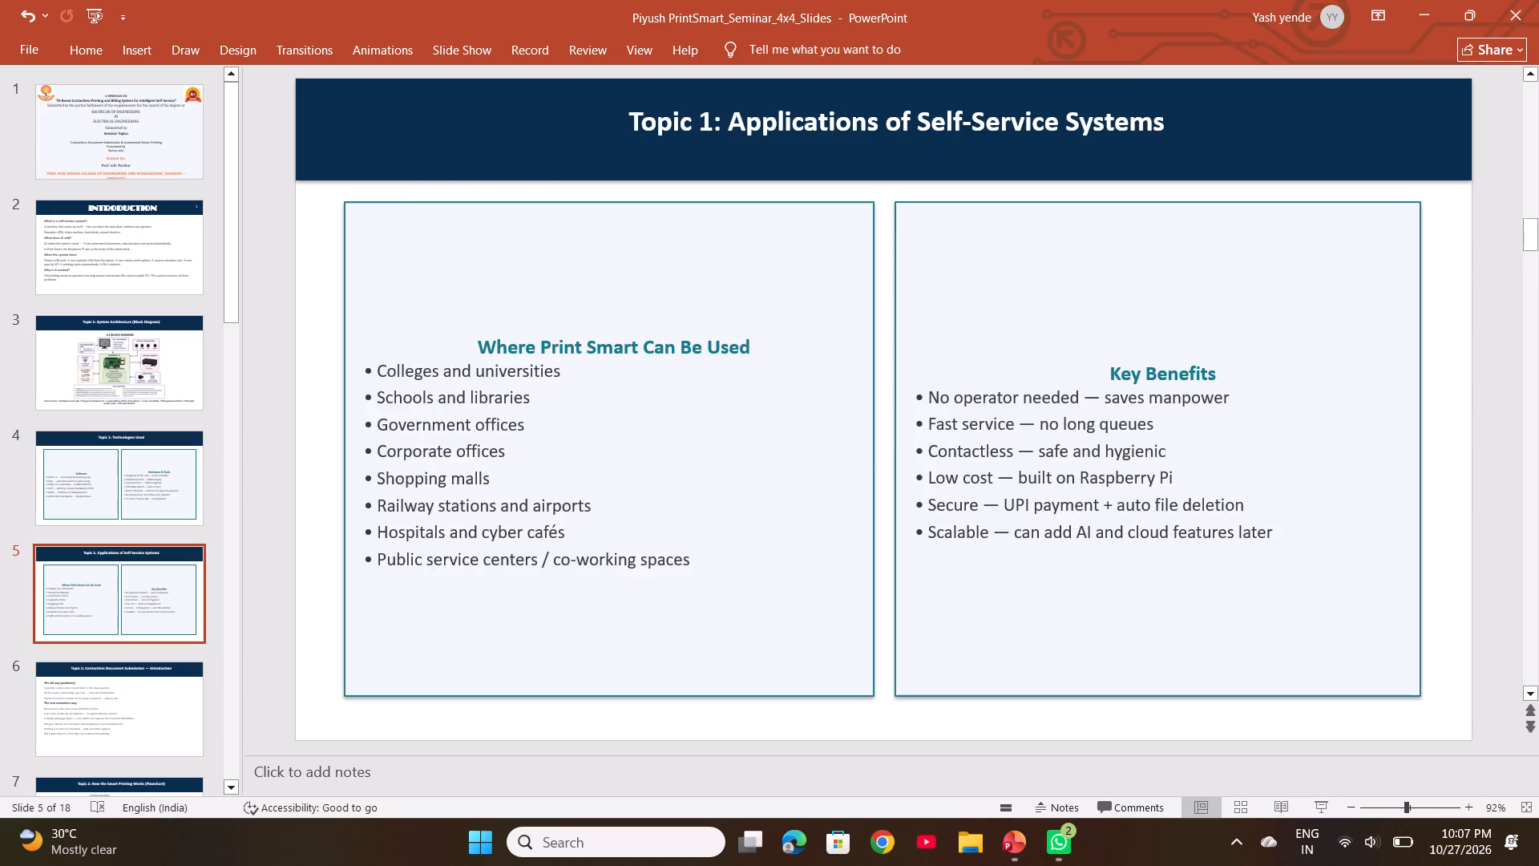
{"action": "scroll", "coordinate": [1056, 410], "scroll_direction": "down", "scroll_amount": 2}
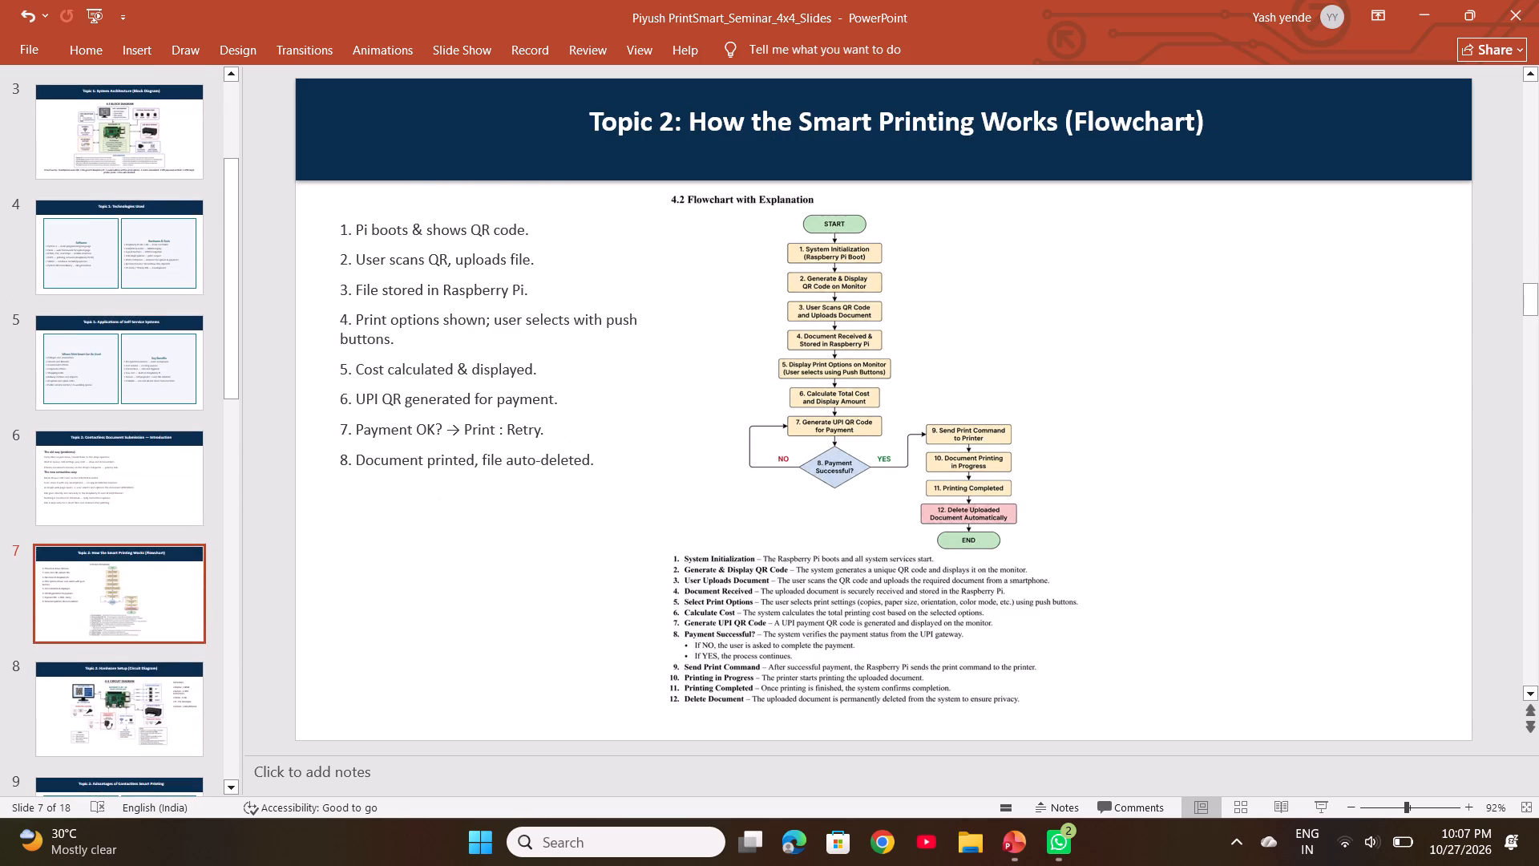
{"action": "scroll", "coordinate": [1056, 410], "scroll_direction": "down", "scroll_amount": 12}
{"action": "scroll", "coordinate": [1056, 408], "scroll_direction": "up", "scroll_amount": 10}
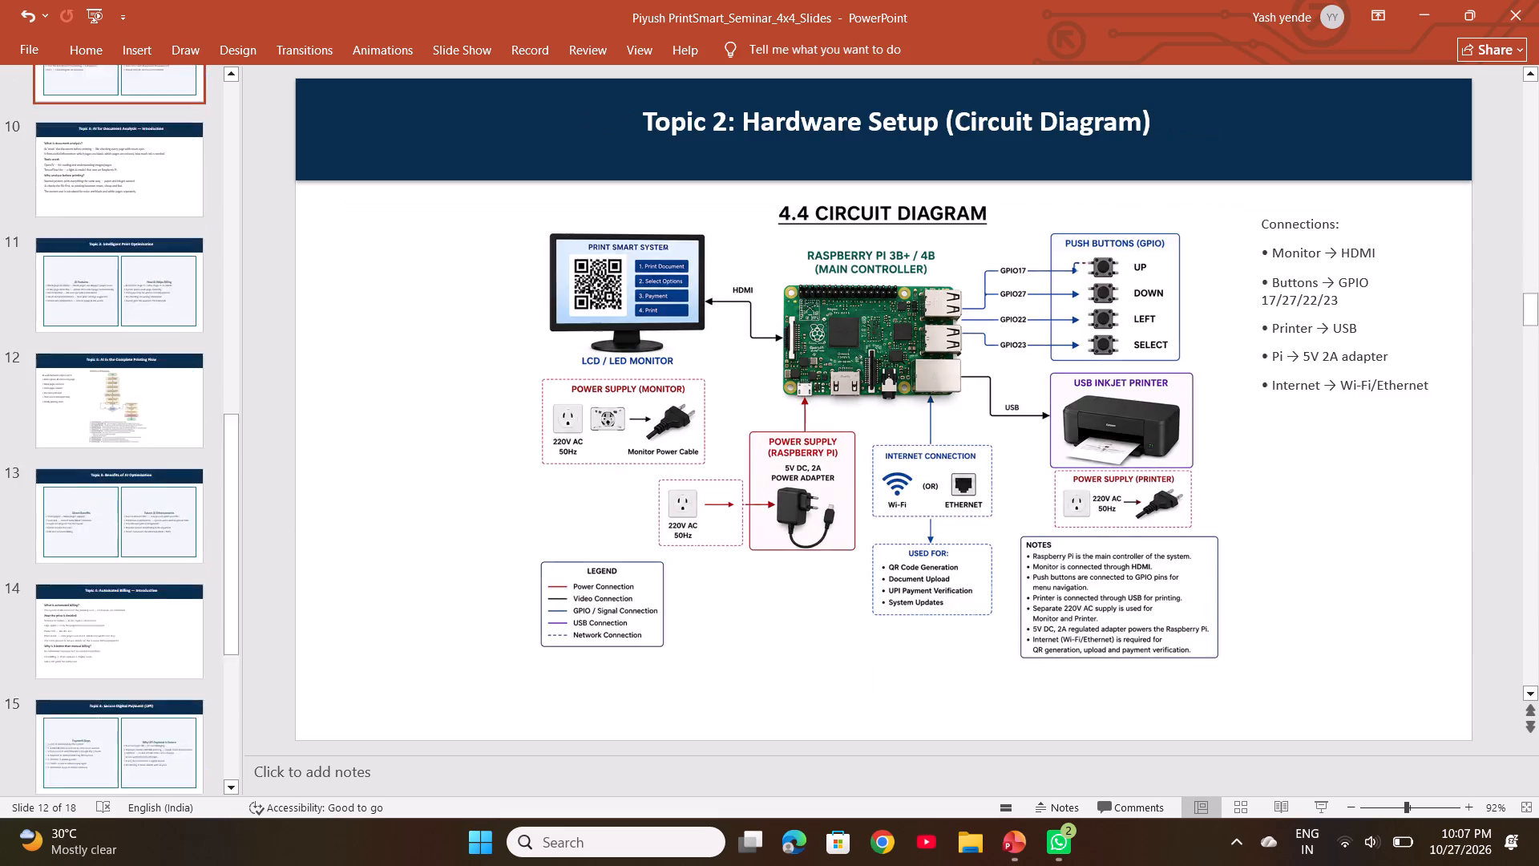
{"action": "scroll", "coordinate": [1057, 408], "scroll_direction": "up", "scroll_amount": 7}
{"action": "scroll", "coordinate": [1057, 407], "scroll_direction": "down", "scroll_amount": 5}
{"action": "scroll", "coordinate": [1058, 407], "scroll_direction": "up", "scroll_amount": 2}
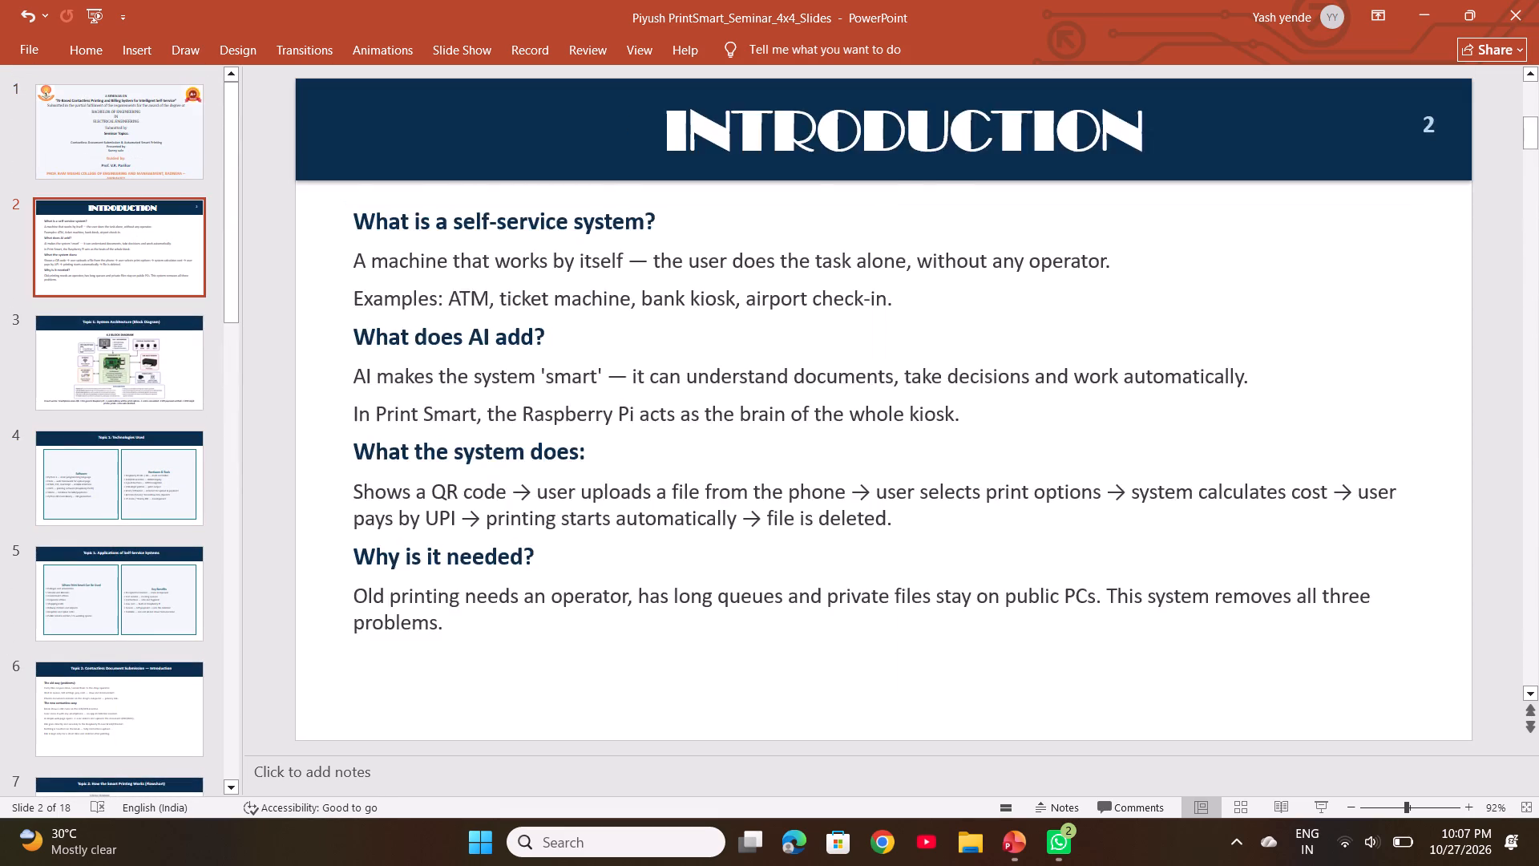
{"action": "scroll", "coordinate": [1058, 407], "scroll_direction": "down", "scroll_amount": 2}
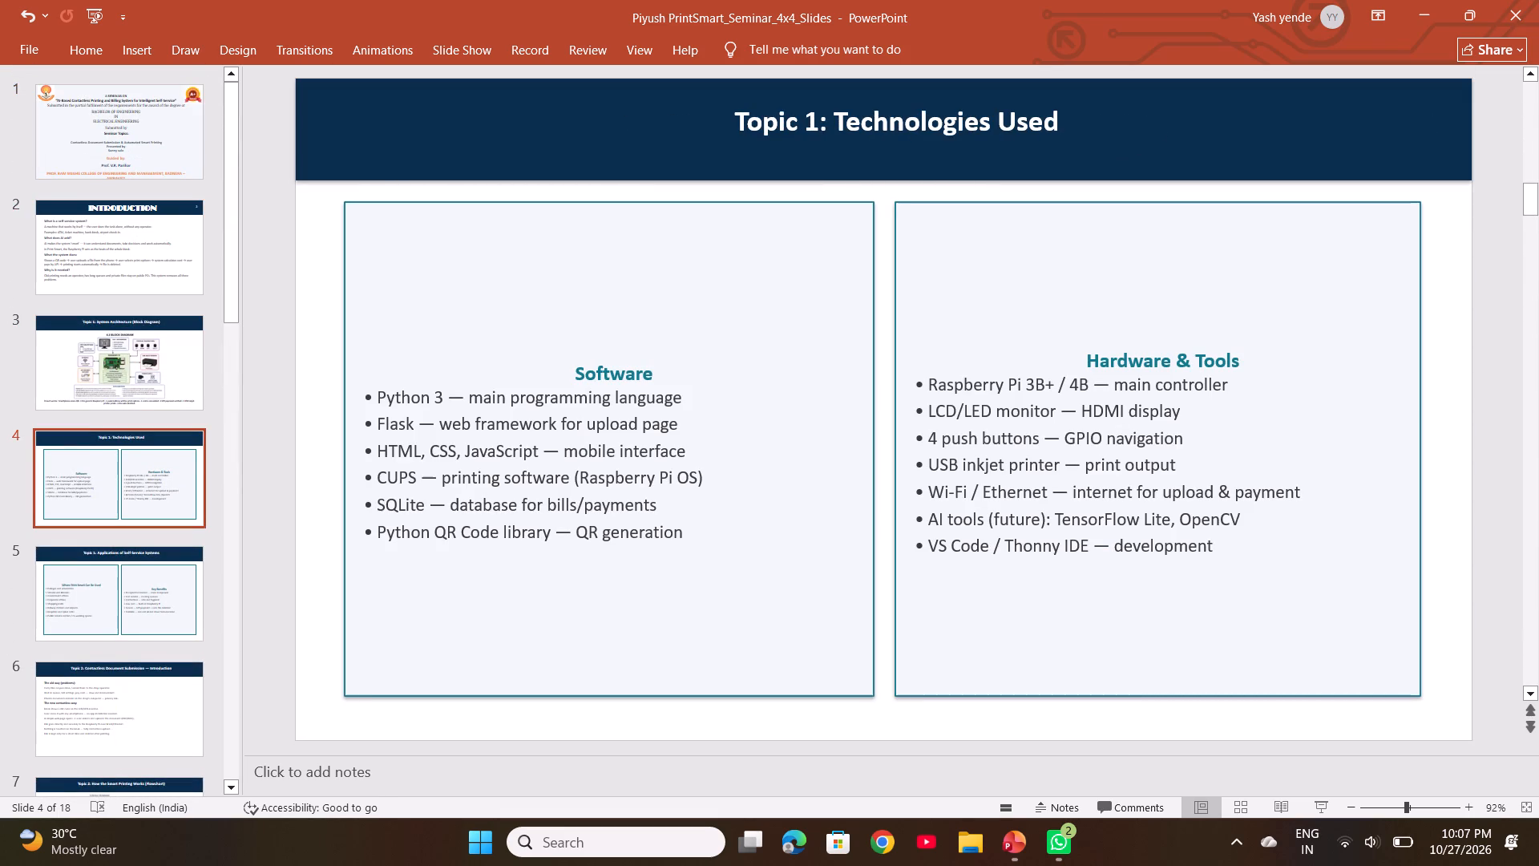
{"action": "scroll", "coordinate": [1059, 407], "scroll_direction": "down", "scroll_amount": 2}
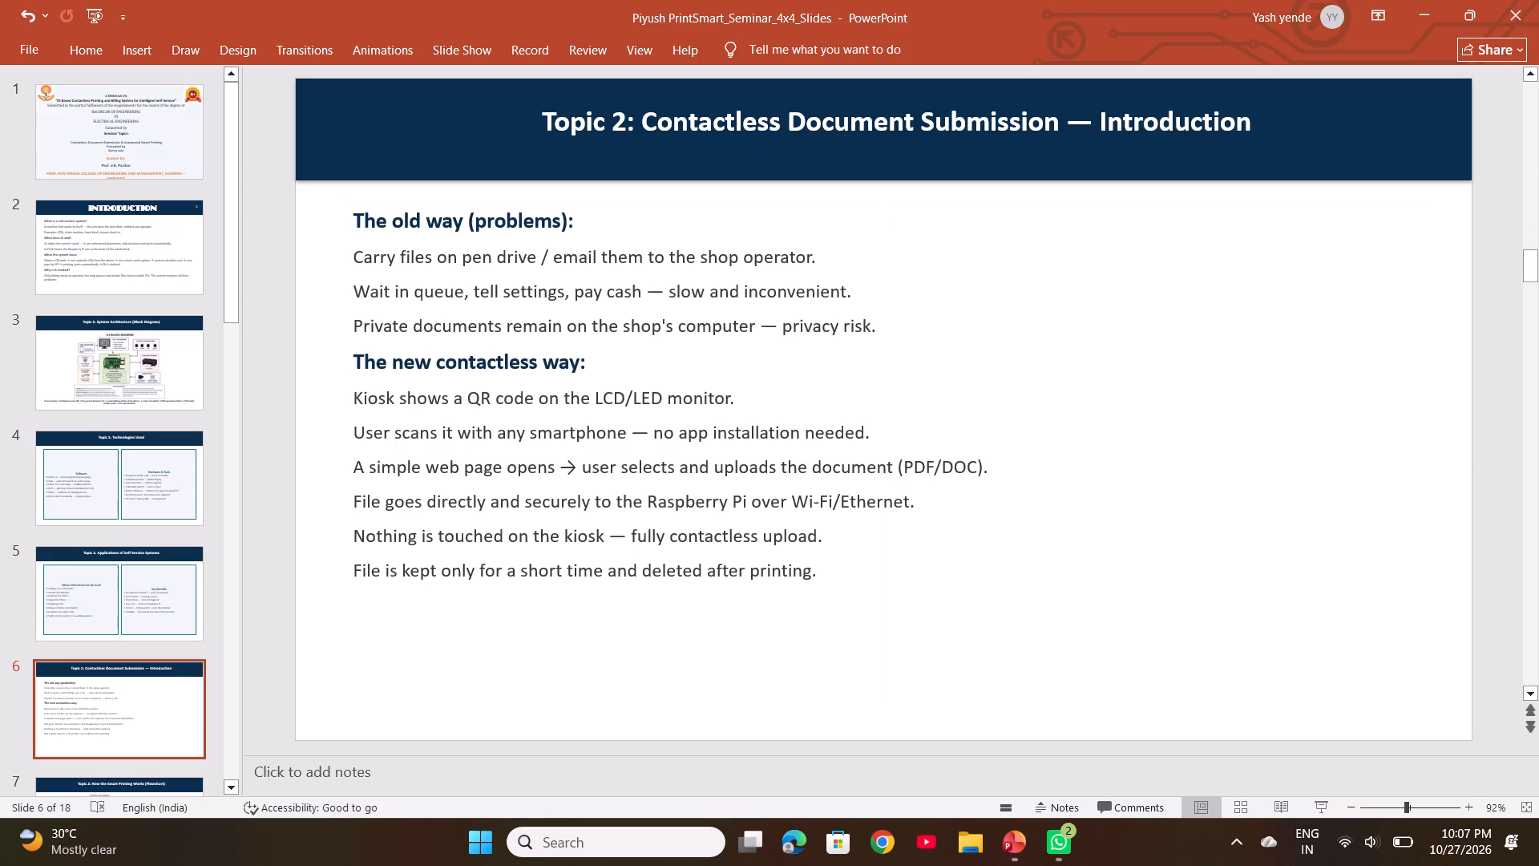
{"action": "scroll", "coordinate": [1059, 407], "scroll_direction": "down", "scroll_amount": 17}
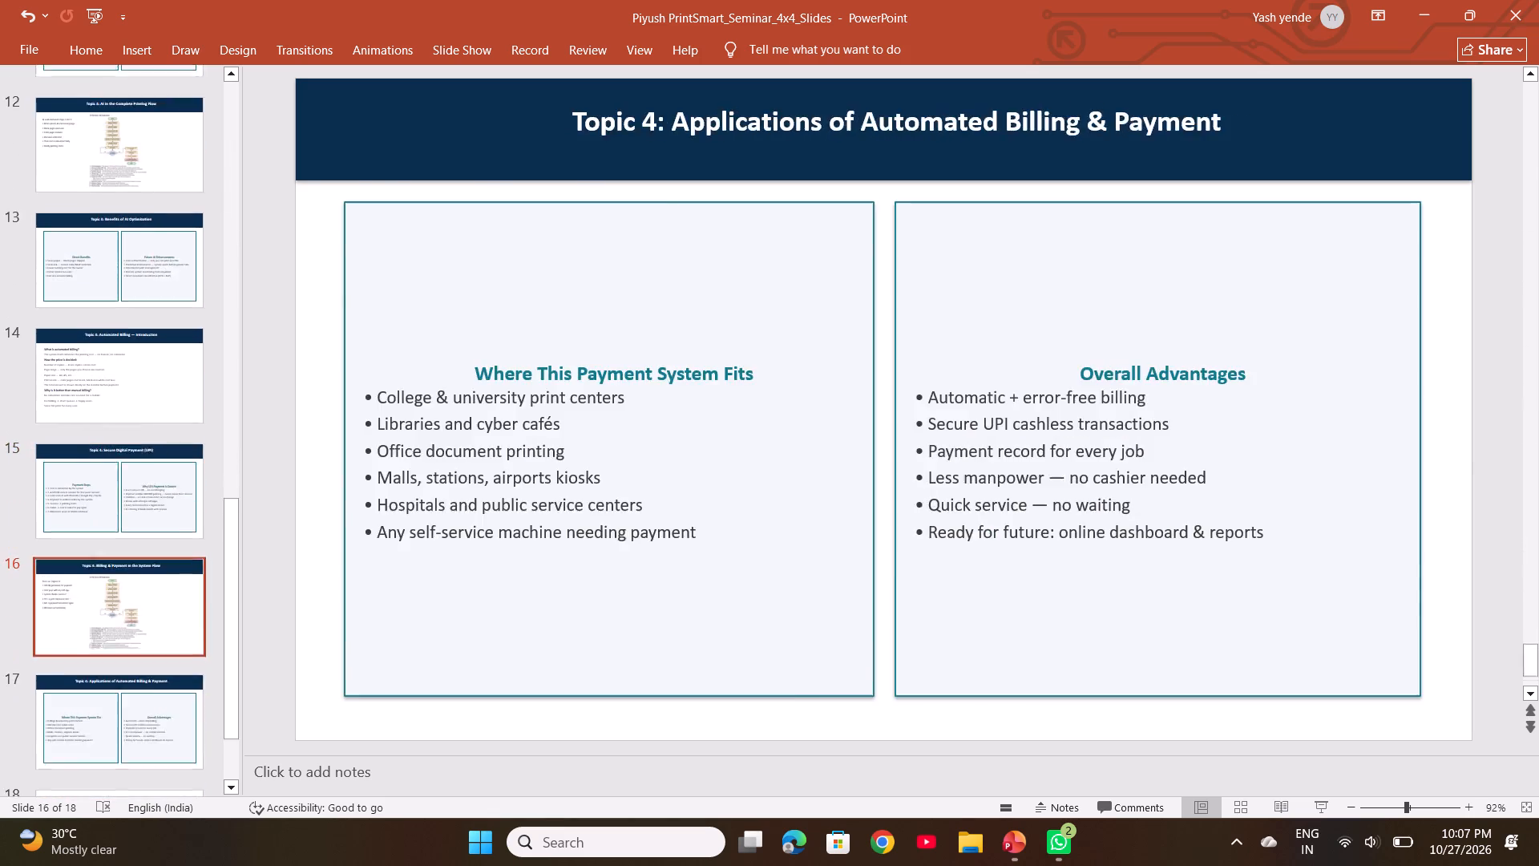
{"action": "scroll", "coordinate": [1061, 399], "scroll_direction": "down", "scroll_amount": 7}
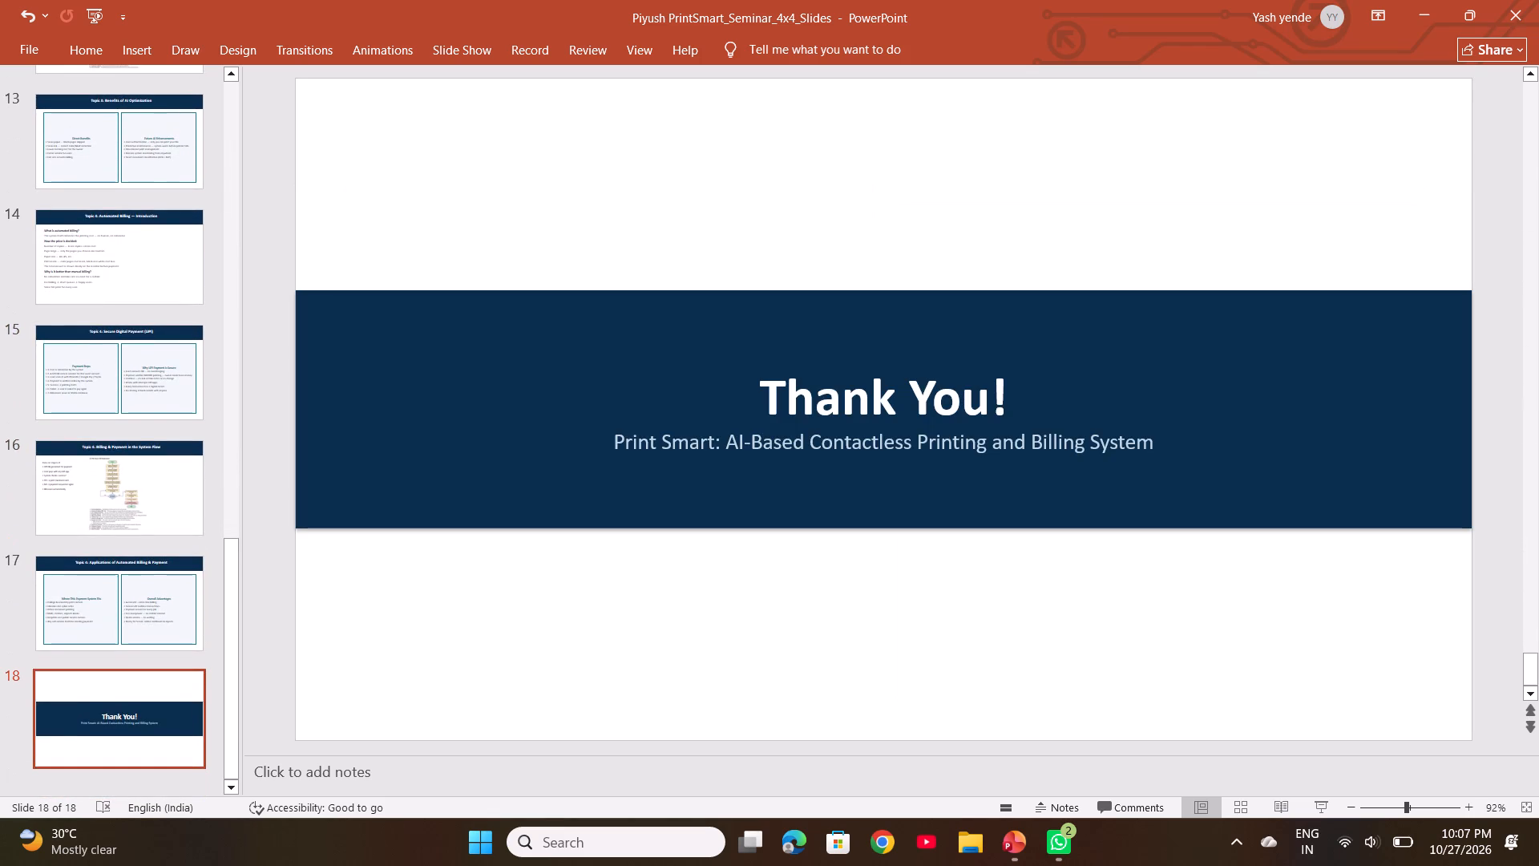
Delete the "Print Smart: AI-Based Contactless Printing and Billing System" line below "Thank You!" on the closing slide.
{"action": "left_click", "coordinate": [1158, 442]}
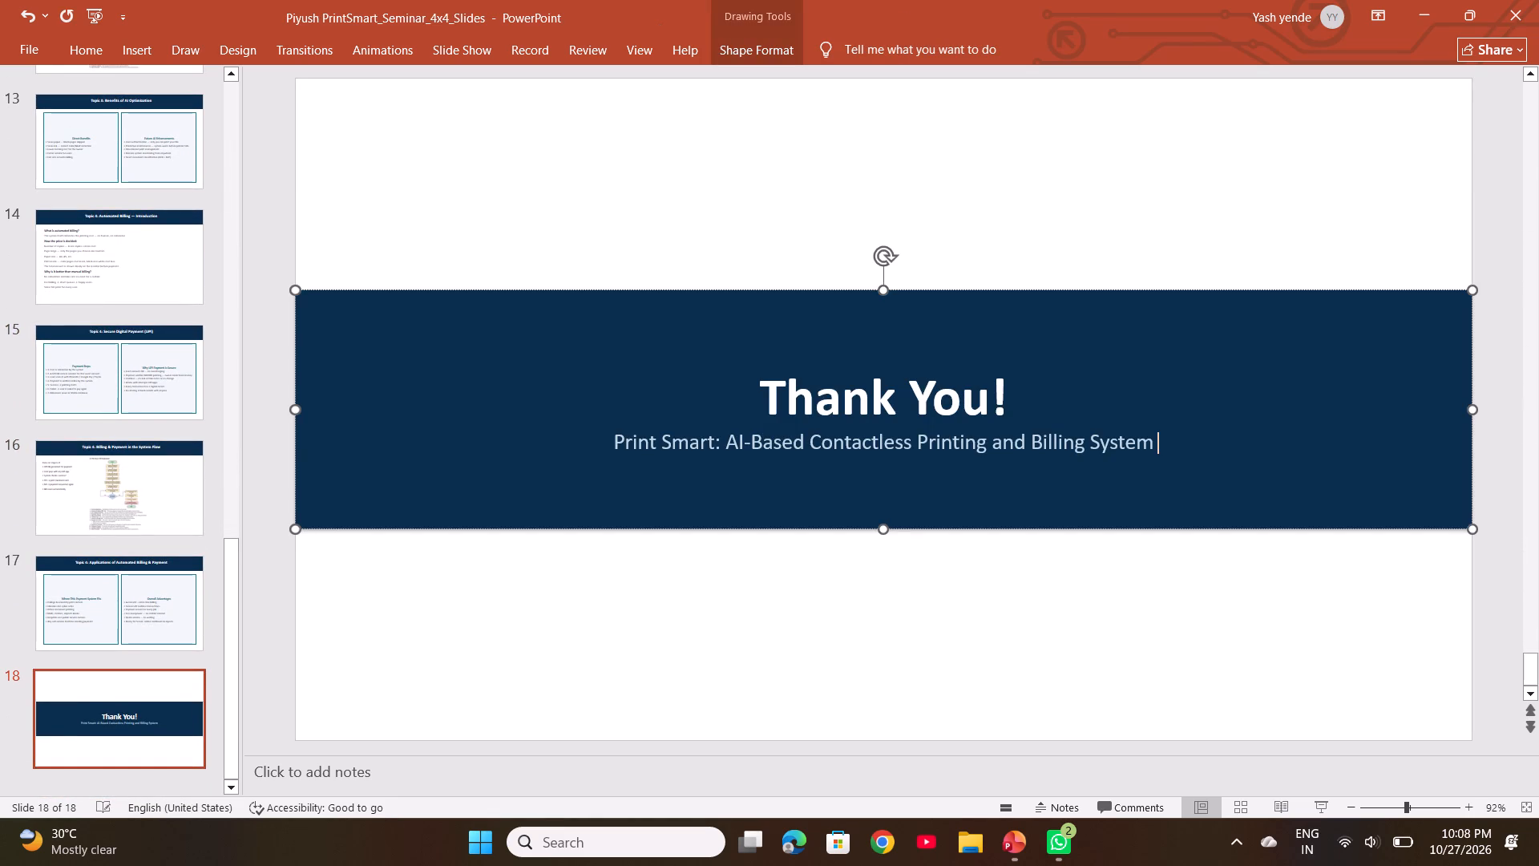
{"action": "key", "text": "BackSpace"}
{"action": "key", "text": "BackSpace"}
{"action": "key", "text": "BackSpace"}
{"action": "key", "text": "BackSpace"}
{"action": "key", "text": "BackSpace"}
{"action": "key", "text": "BackSpace"}
{"action": "key", "text": "BackSpace"}
{"action": "key", "text": "BackSpace"}
{"action": "key", "text": "BackSpace"}
{"action": "key", "text": "BackSpace"}
{"action": "key", "text": "BackSpace"}
{"action": "key", "text": "BackSpace"}
{"action": "key", "text": "BackSpace"}
{"action": "key", "text": "BackSpace"}
{"action": "key", "text": "BackSpace"}
{"action": "key", "text": "BackSpace"}
{"action": "key", "text": "BackSpace"}
{"action": "key", "text": "BackSpace"}
{"action": "key", "text": "BackSpace"}
{"action": "key", "text": "BackSpace"}
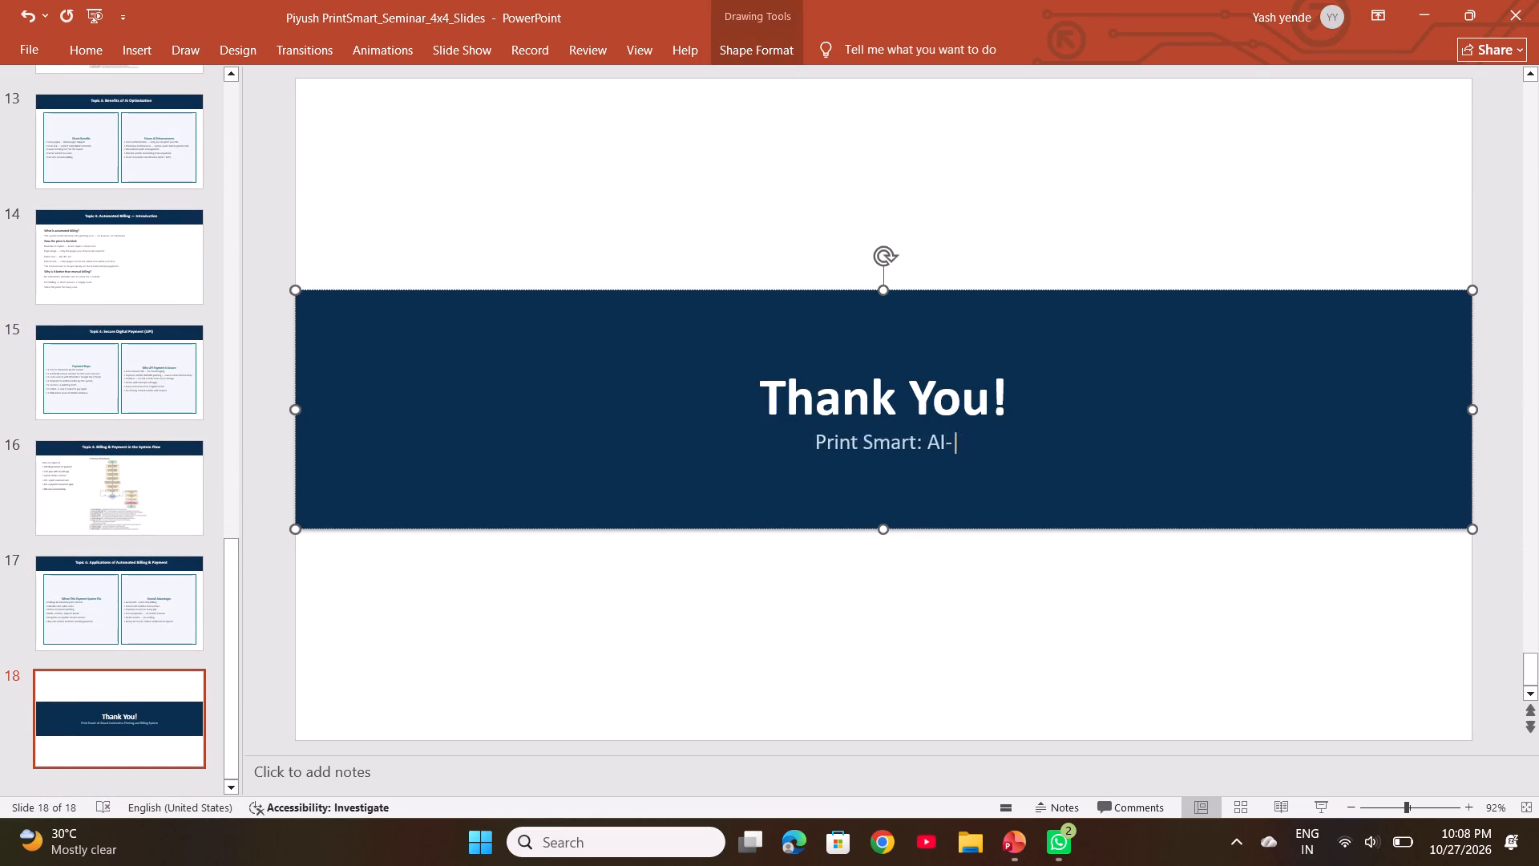
{"action": "key", "text": "BackSpace"}
{"action": "key", "text": "BackSpace"}
{"action": "key", "text": "BackSpace"}
{"action": "key", "text": "BackSpace"}
{"action": "key", "text": "BackSpace"}
{"action": "key", "text": "BackSpace"}
{"action": "key", "text": "BackSpace"}
{"action": "key", "text": "BackSpace"}
{"action": "key", "text": "BackSpace"}
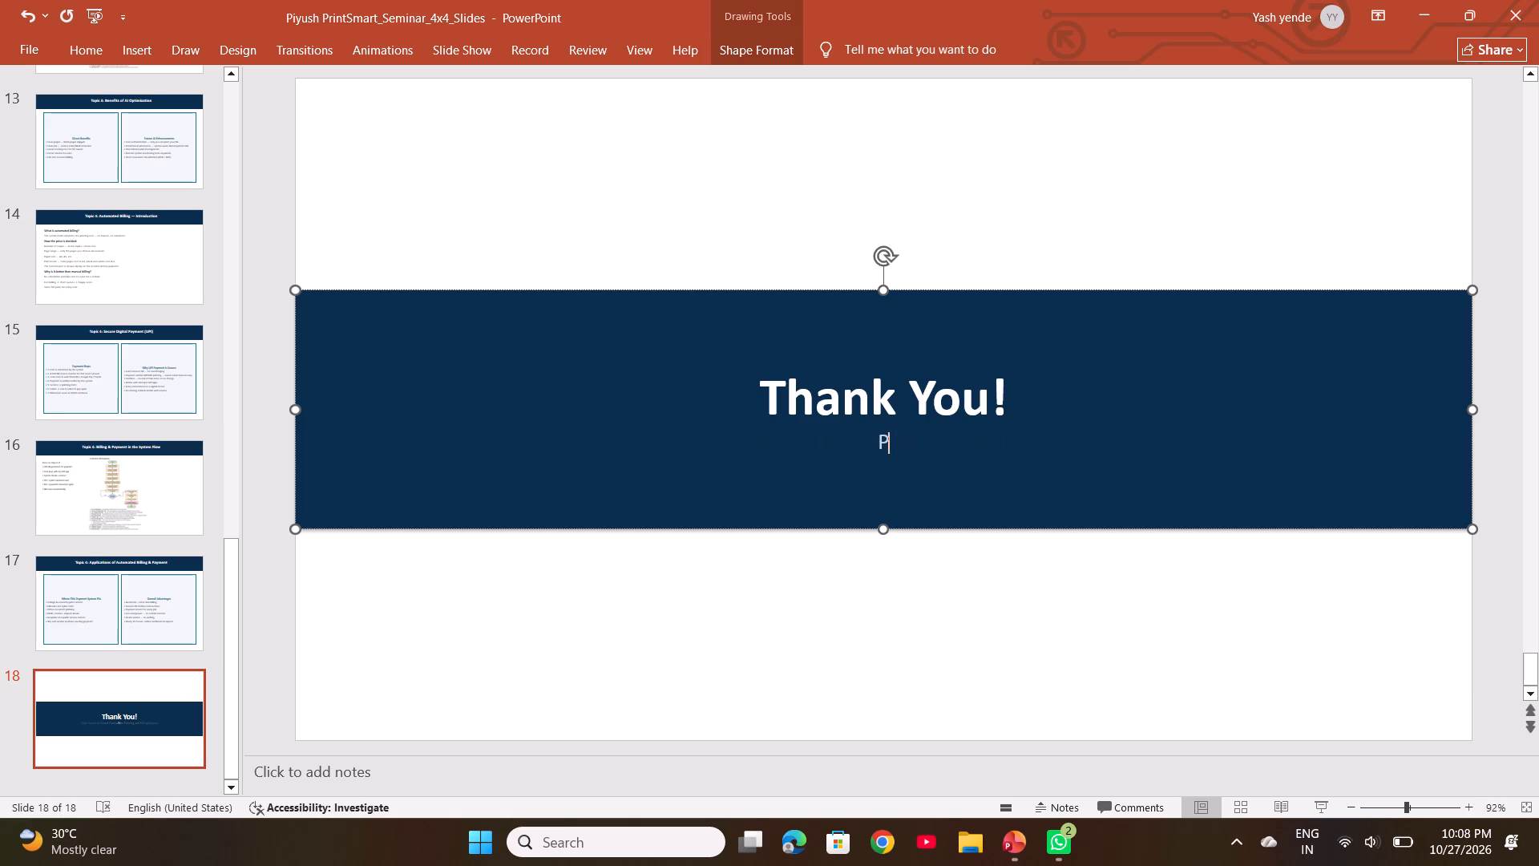
{"action": "key", "text": "BackSpace"}
Return to the title slide and review the introduction, Topic 1 and Topic 2 slides.
{"action": "scroll", "coordinate": [1201, 437], "scroll_direction": "up", "scroll_amount": 2}
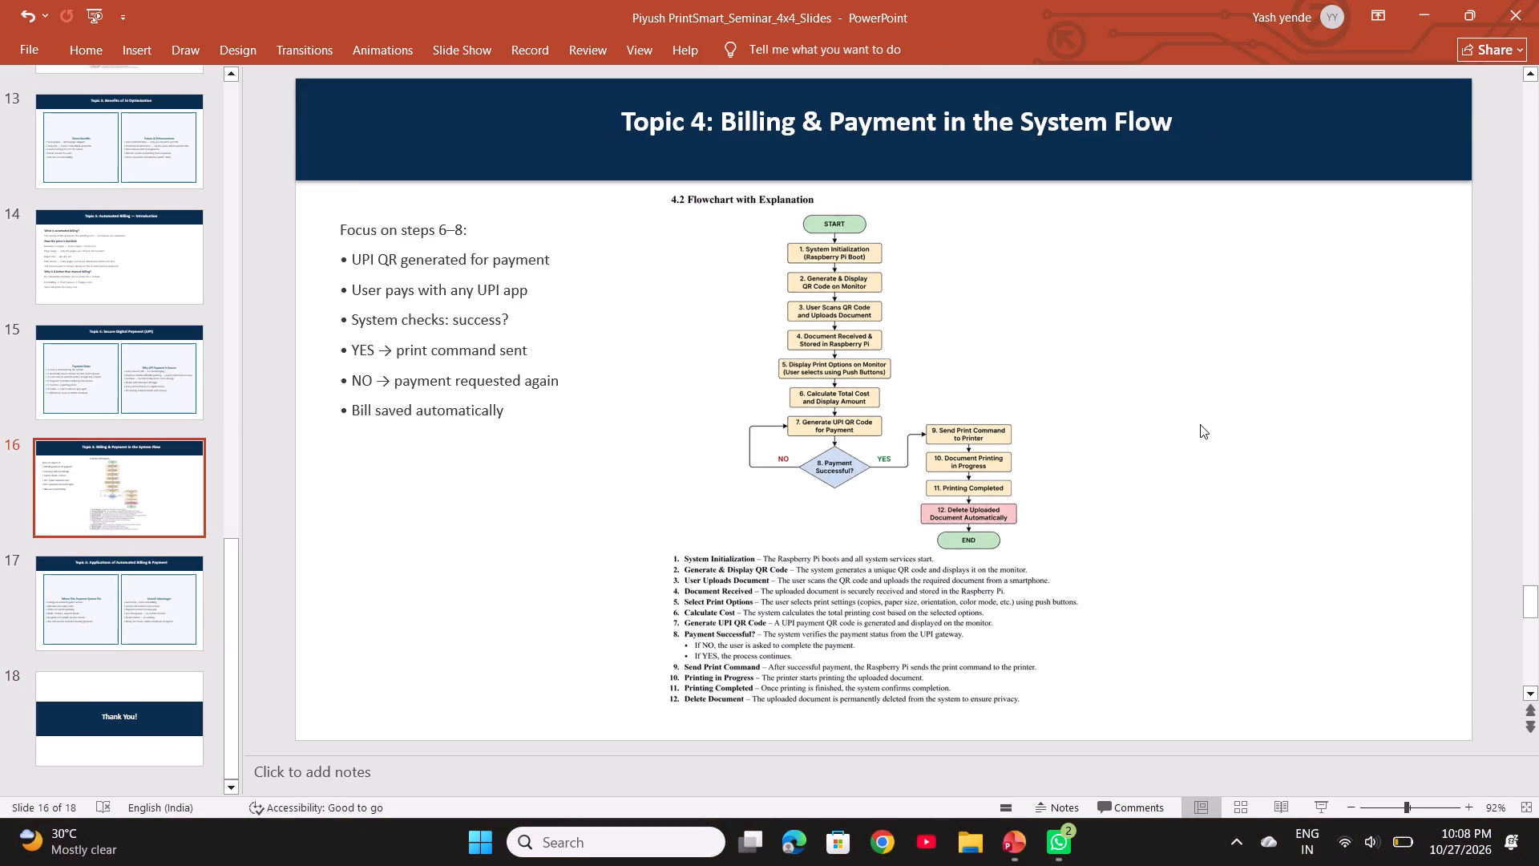
{"action": "scroll", "coordinate": [1186, 411], "scroll_direction": "up", "scroll_amount": 19}
{"action": "scroll", "coordinate": [1188, 378], "scroll_direction": "up", "scroll_amount": 2}
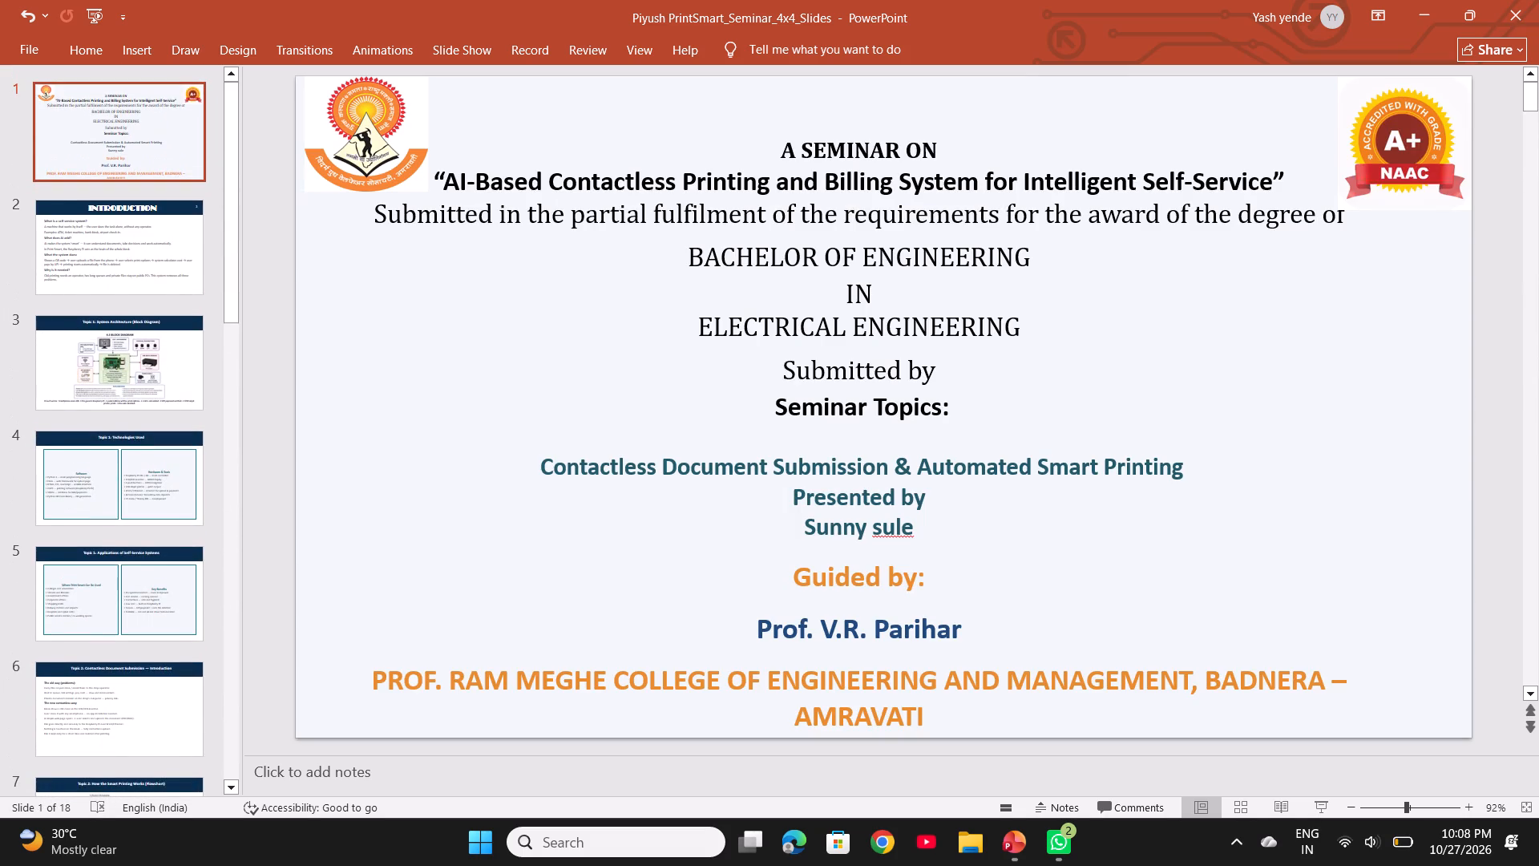
{"action": "scroll", "coordinate": [1188, 377], "scroll_direction": "up", "scroll_amount": 1}
{"action": "scroll", "coordinate": [1188, 366], "scroll_direction": "down", "scroll_amount": 1}
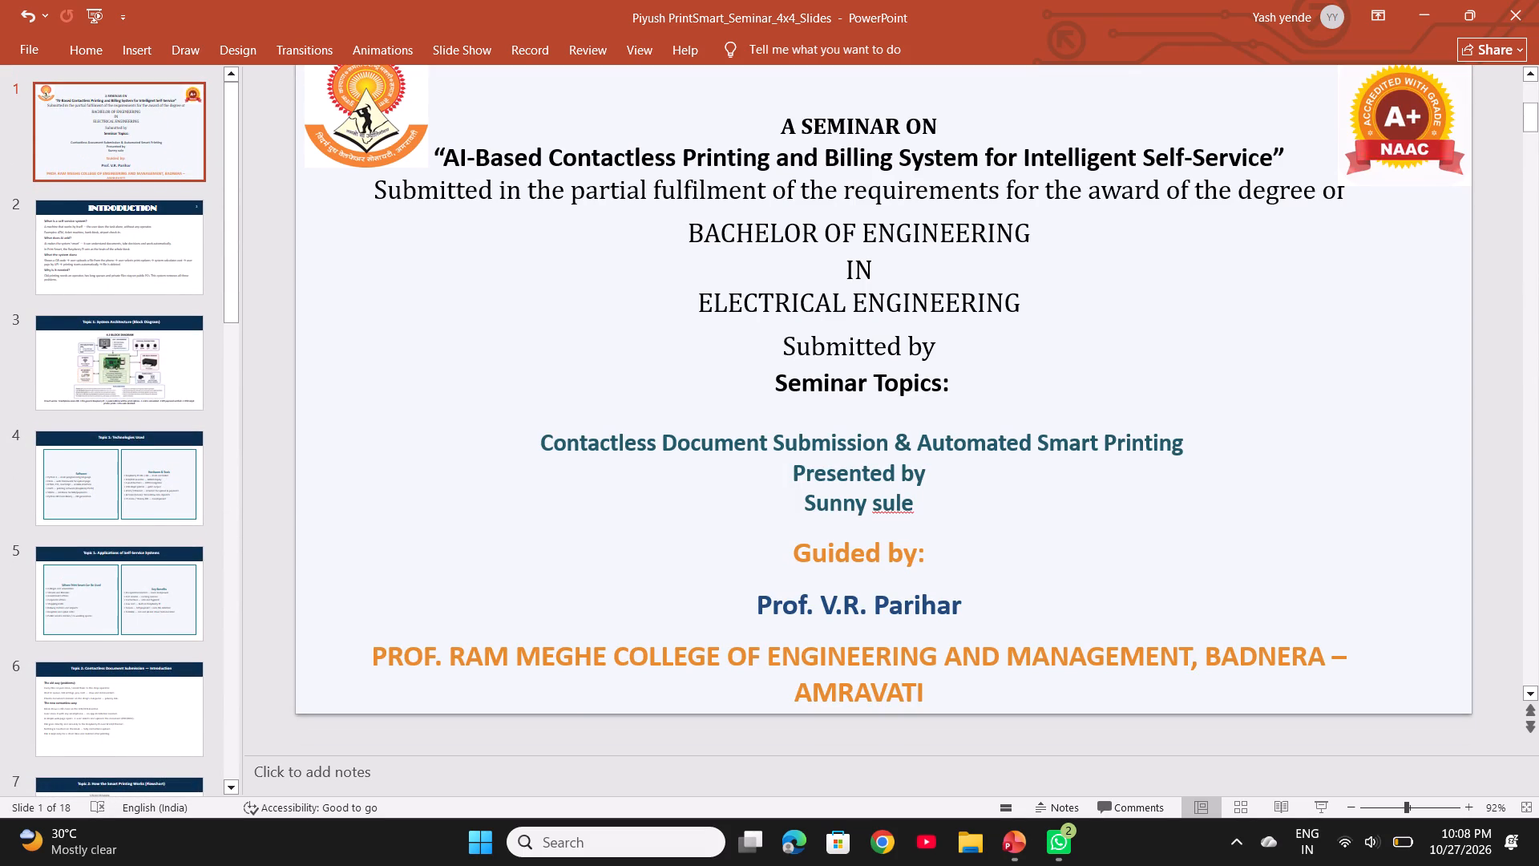
{"action": "scroll", "coordinate": [1188, 366], "scroll_direction": "down", "scroll_amount": 2}
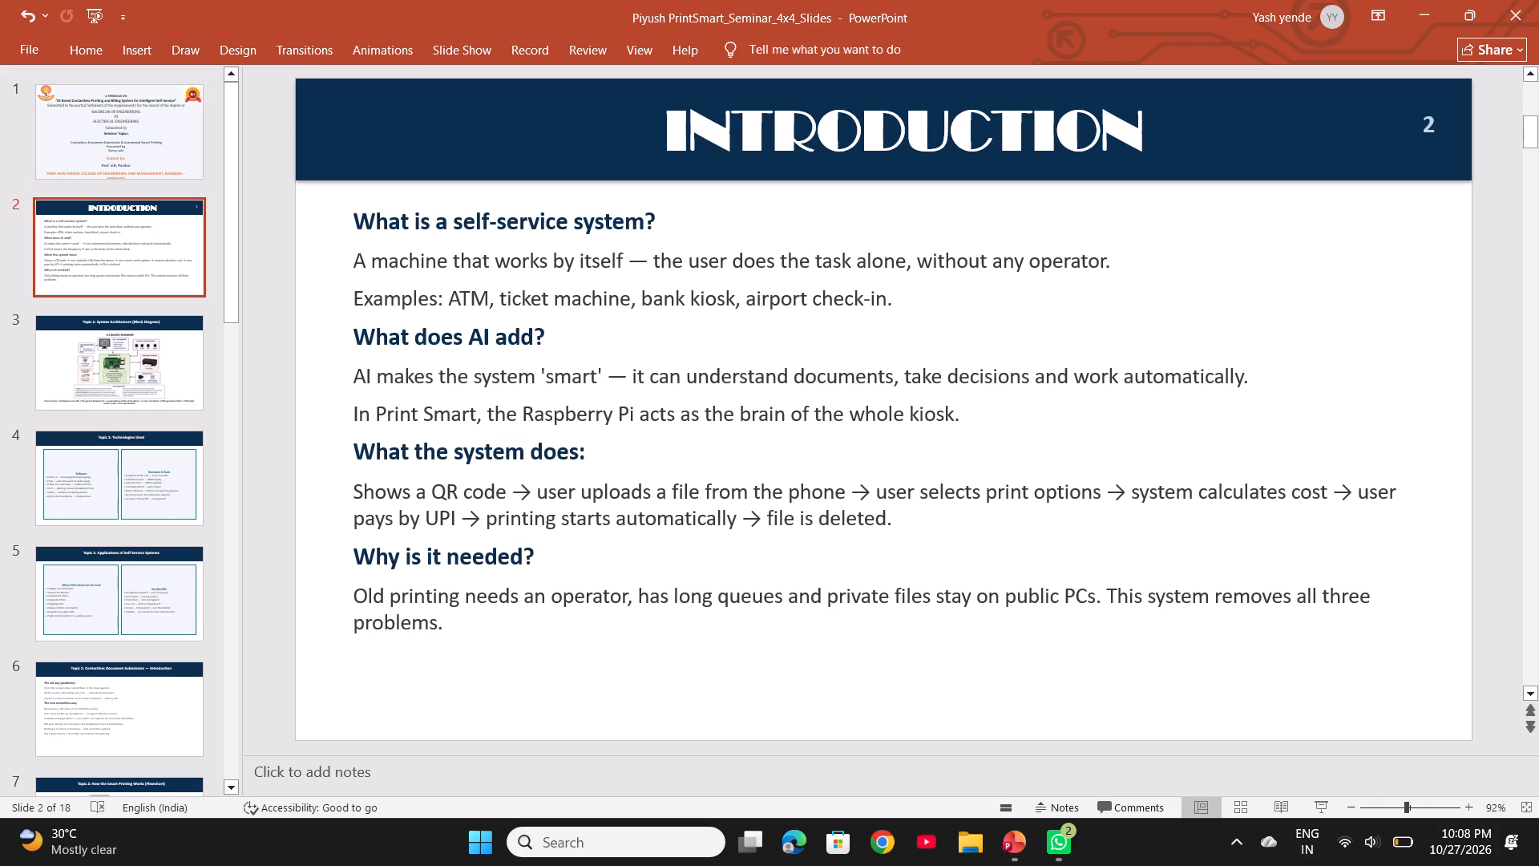
{"action": "scroll", "coordinate": [1188, 366], "scroll_direction": "down", "scroll_amount": 1}
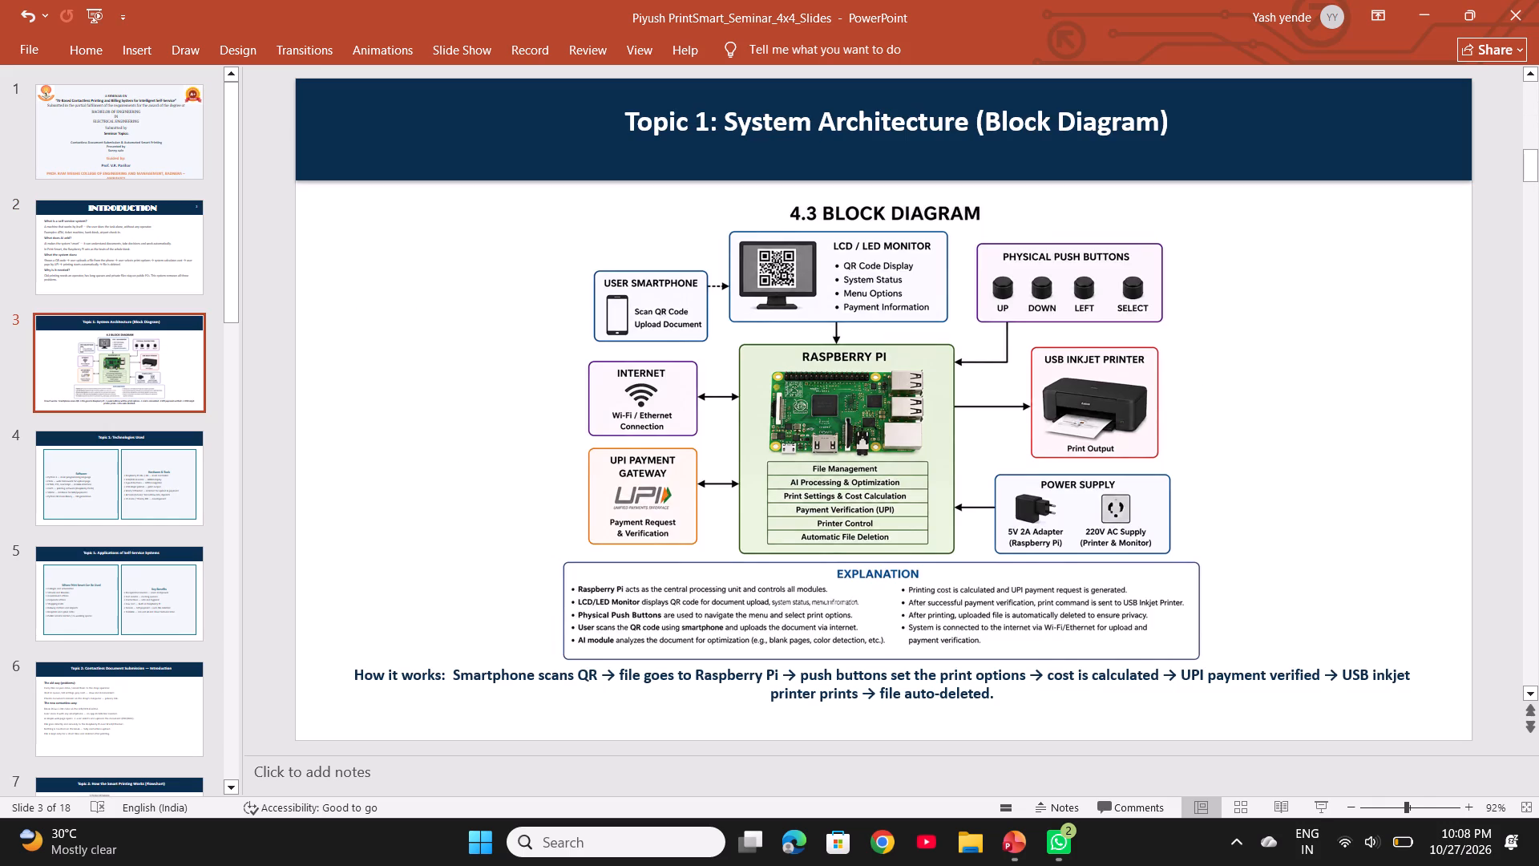
{"action": "scroll", "coordinate": [1188, 366], "scroll_direction": "down", "scroll_amount": 1}
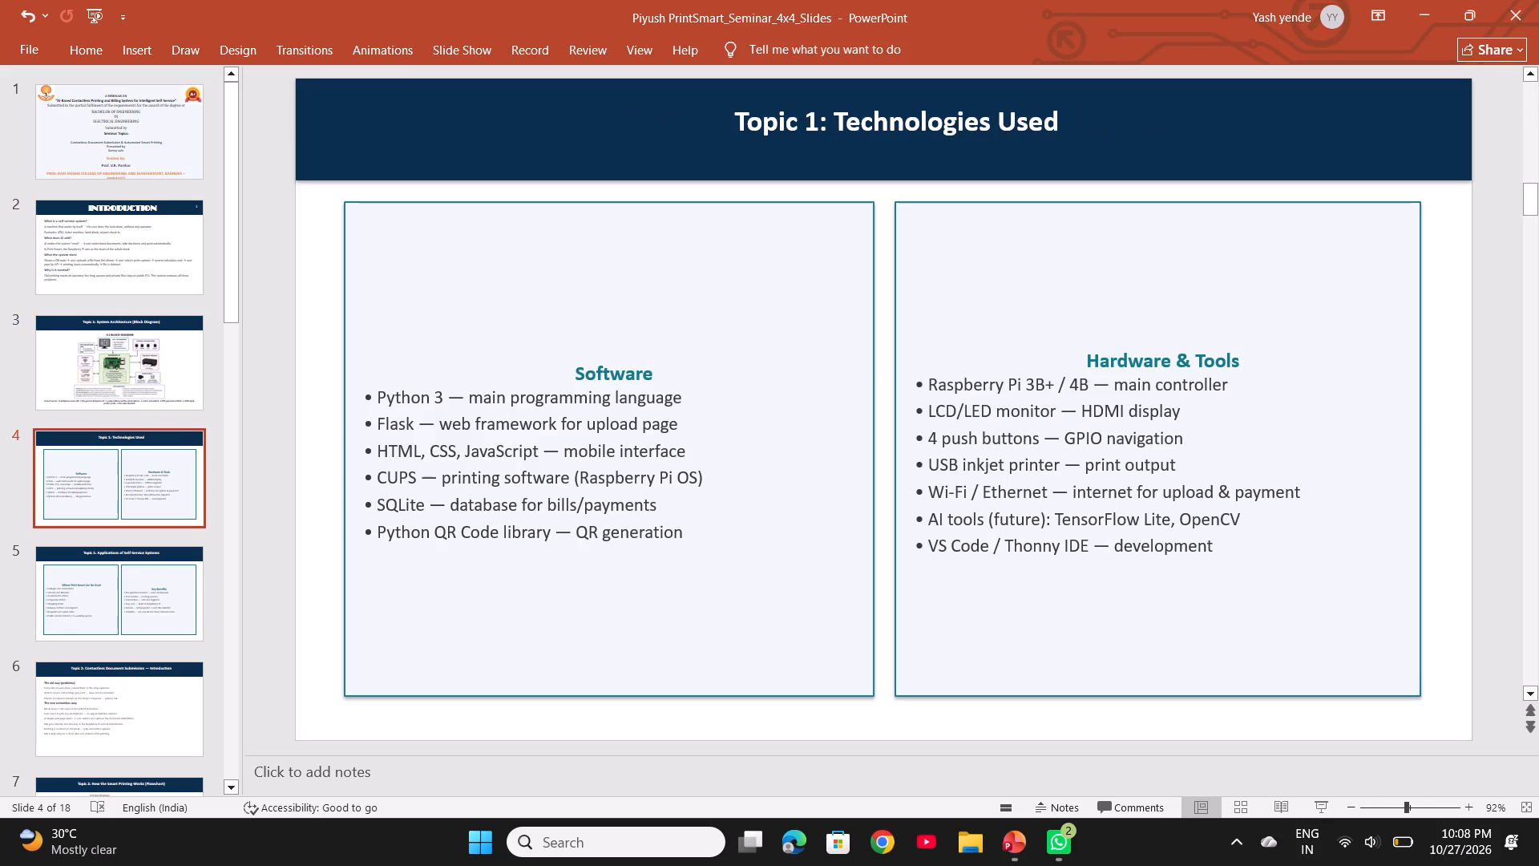
{"action": "scroll", "coordinate": [1188, 366], "scroll_direction": "down", "scroll_amount": 1}
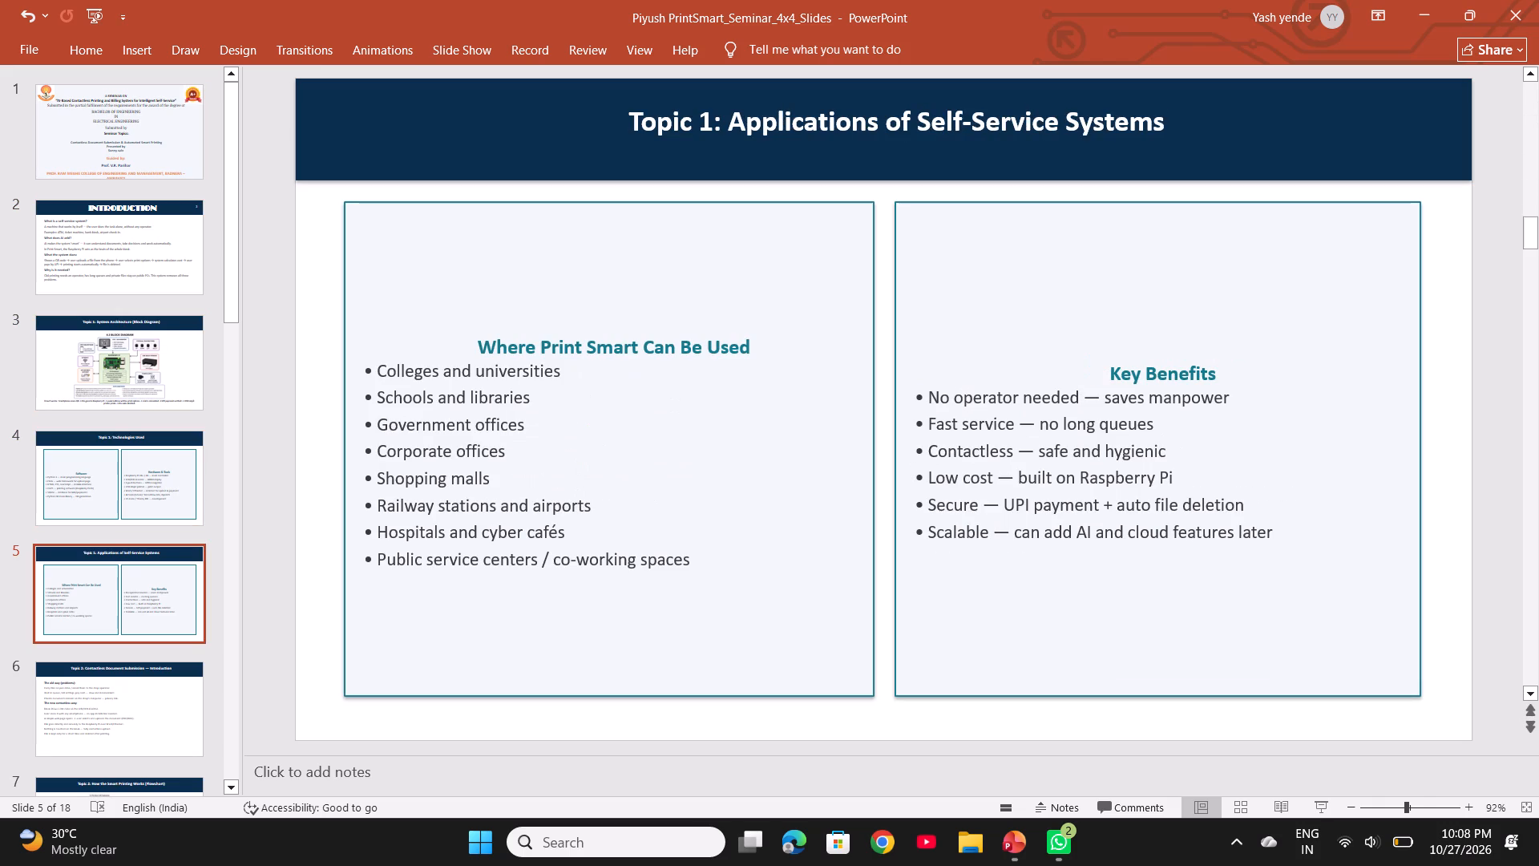
{"action": "scroll", "coordinate": [1188, 361], "scroll_direction": "down", "scroll_amount": 1}
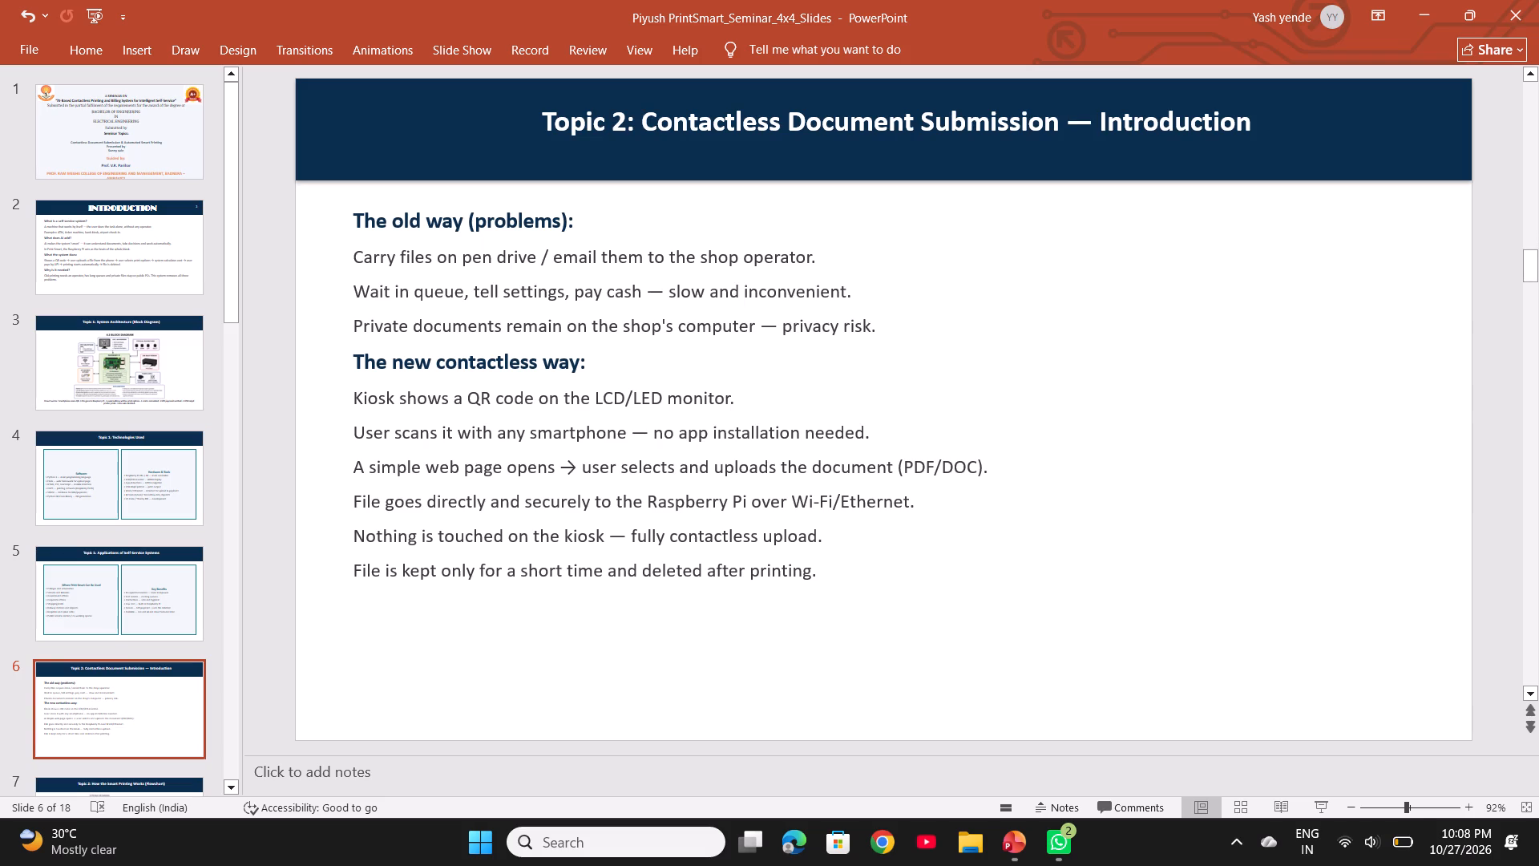
{"action": "scroll", "coordinate": [1188, 361], "scroll_direction": "down", "scroll_amount": 2}
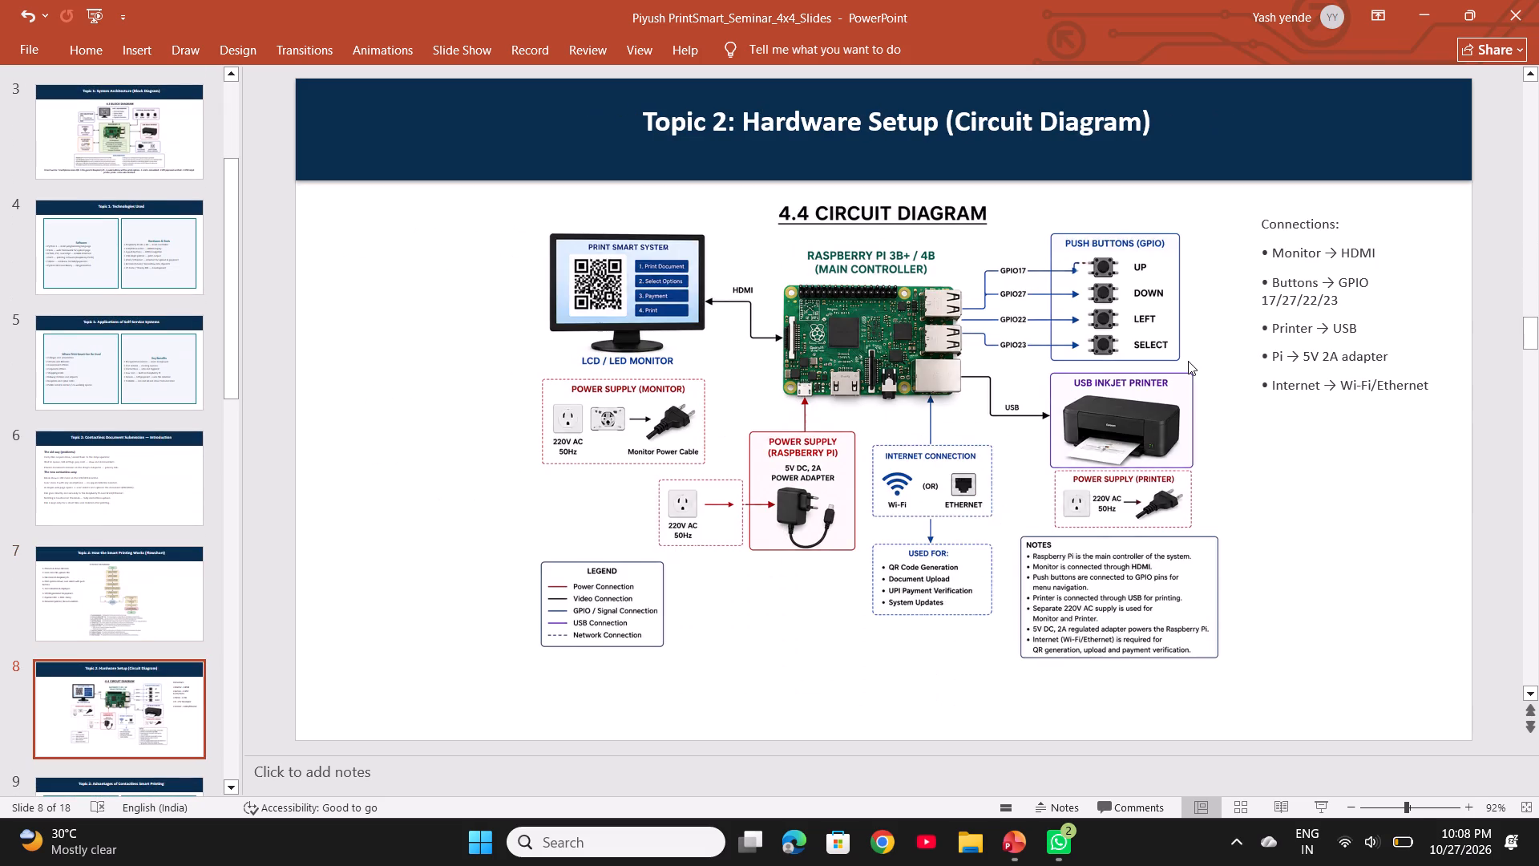
{"action": "scroll", "coordinate": [1188, 361], "scroll_direction": "down", "scroll_amount": 1}
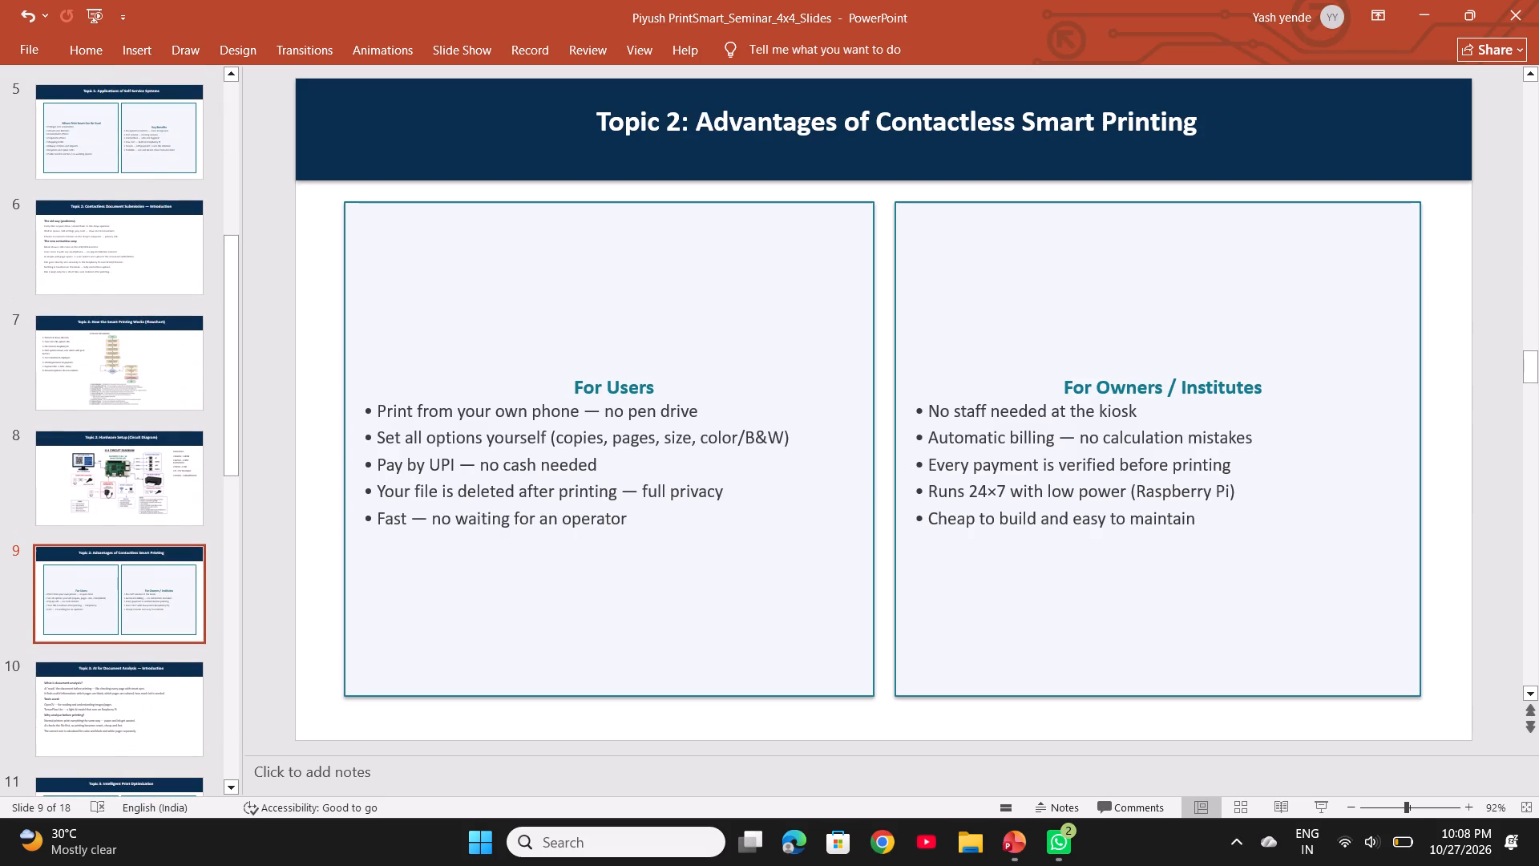
{"action": "scroll", "coordinate": [570, 224], "scroll_direction": "up", "scroll_amount": 5}
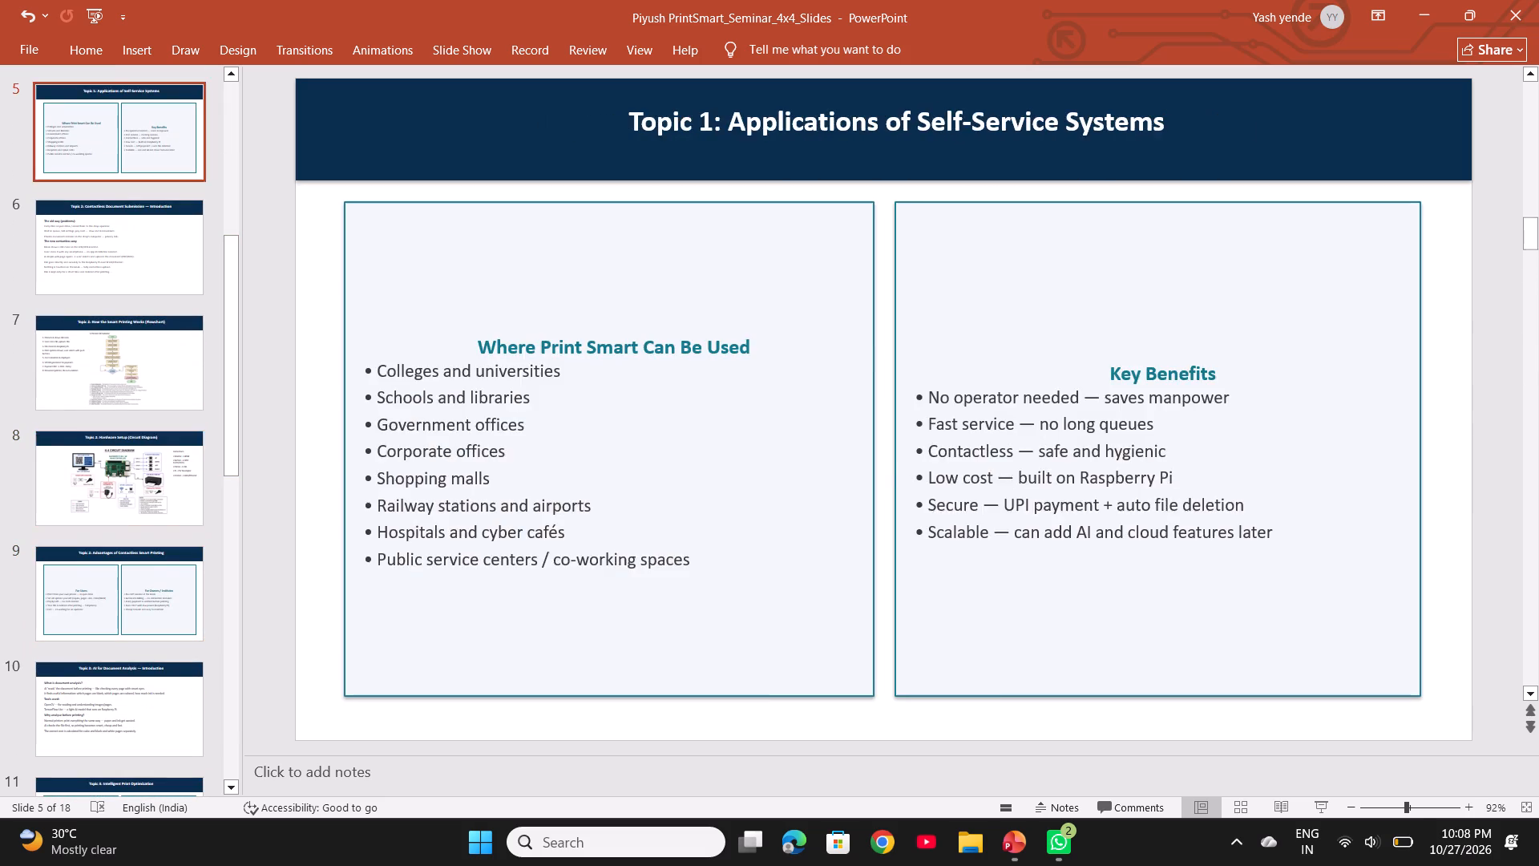
{"action": "scroll", "coordinate": [571, 224], "scroll_direction": "up", "scroll_amount": 2}
{"action": "scroll", "coordinate": [572, 223], "scroll_direction": "down", "scroll_amount": 2}
{"action": "scroll", "coordinate": [572, 222], "scroll_direction": "up", "scroll_amount": 2}
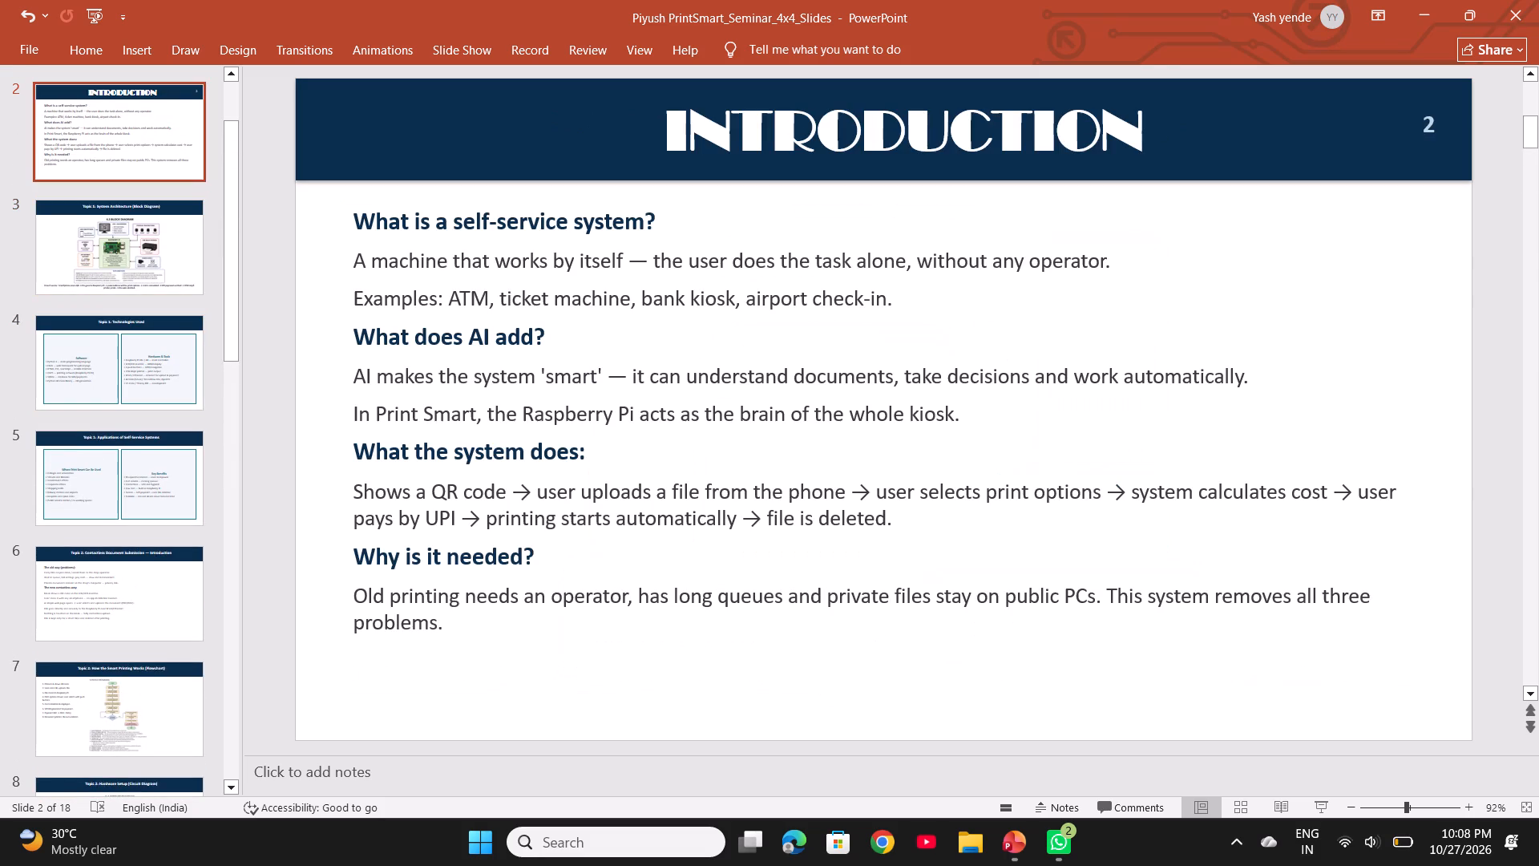
Cut the Software heading and its list from the "Topic 1: Technologies Used" slide, clearing any leftover text from the box.
{"action": "scroll", "coordinate": [572, 222], "scroll_direction": "down", "scroll_amount": 2}
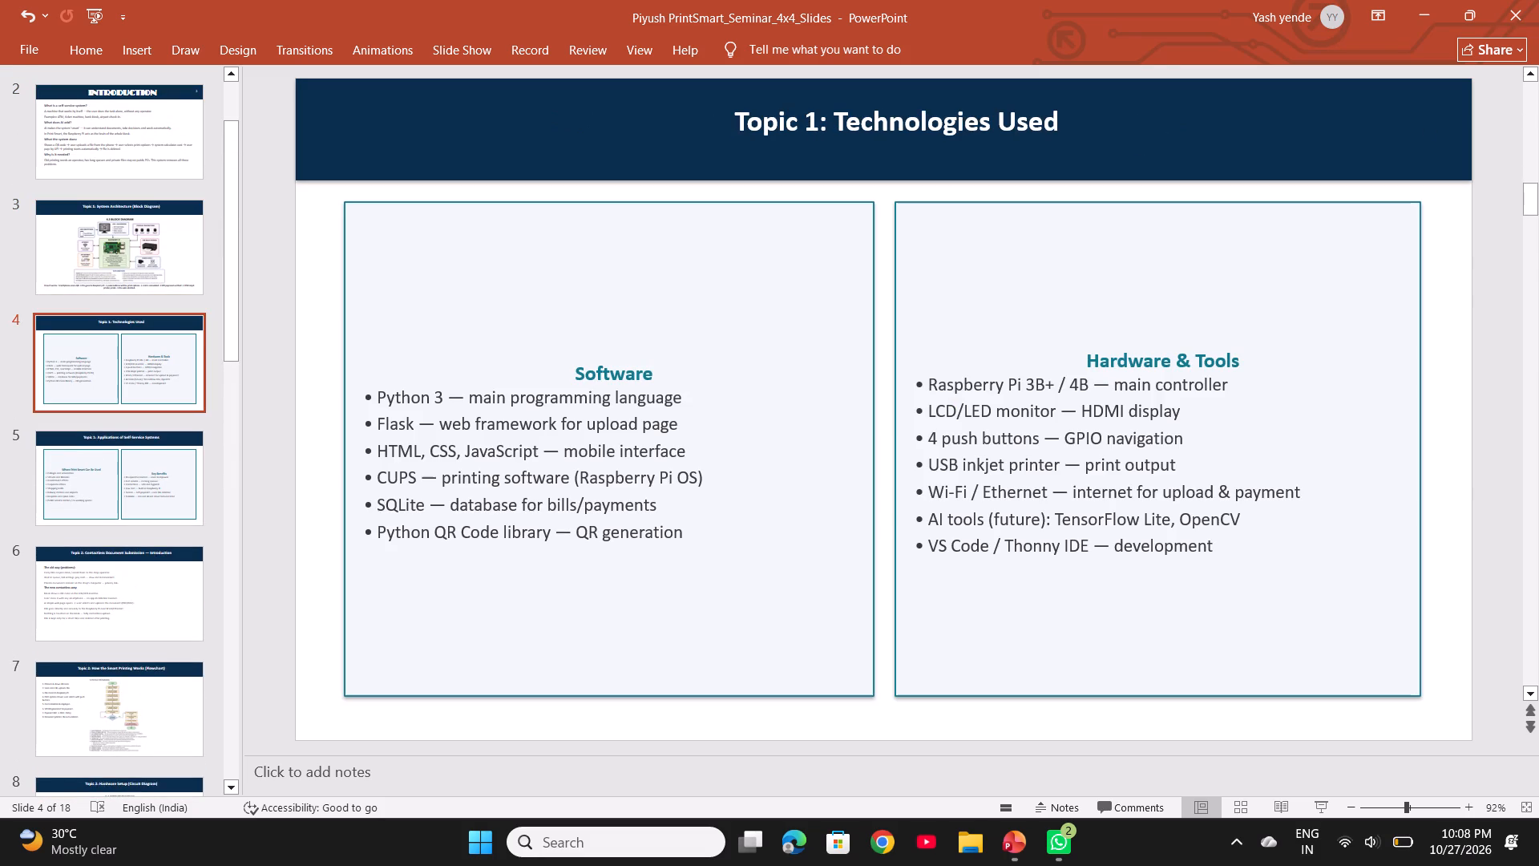
{"action": "left_click_drag", "start_coordinate": [572, 371], "coordinate": [601, 384]}
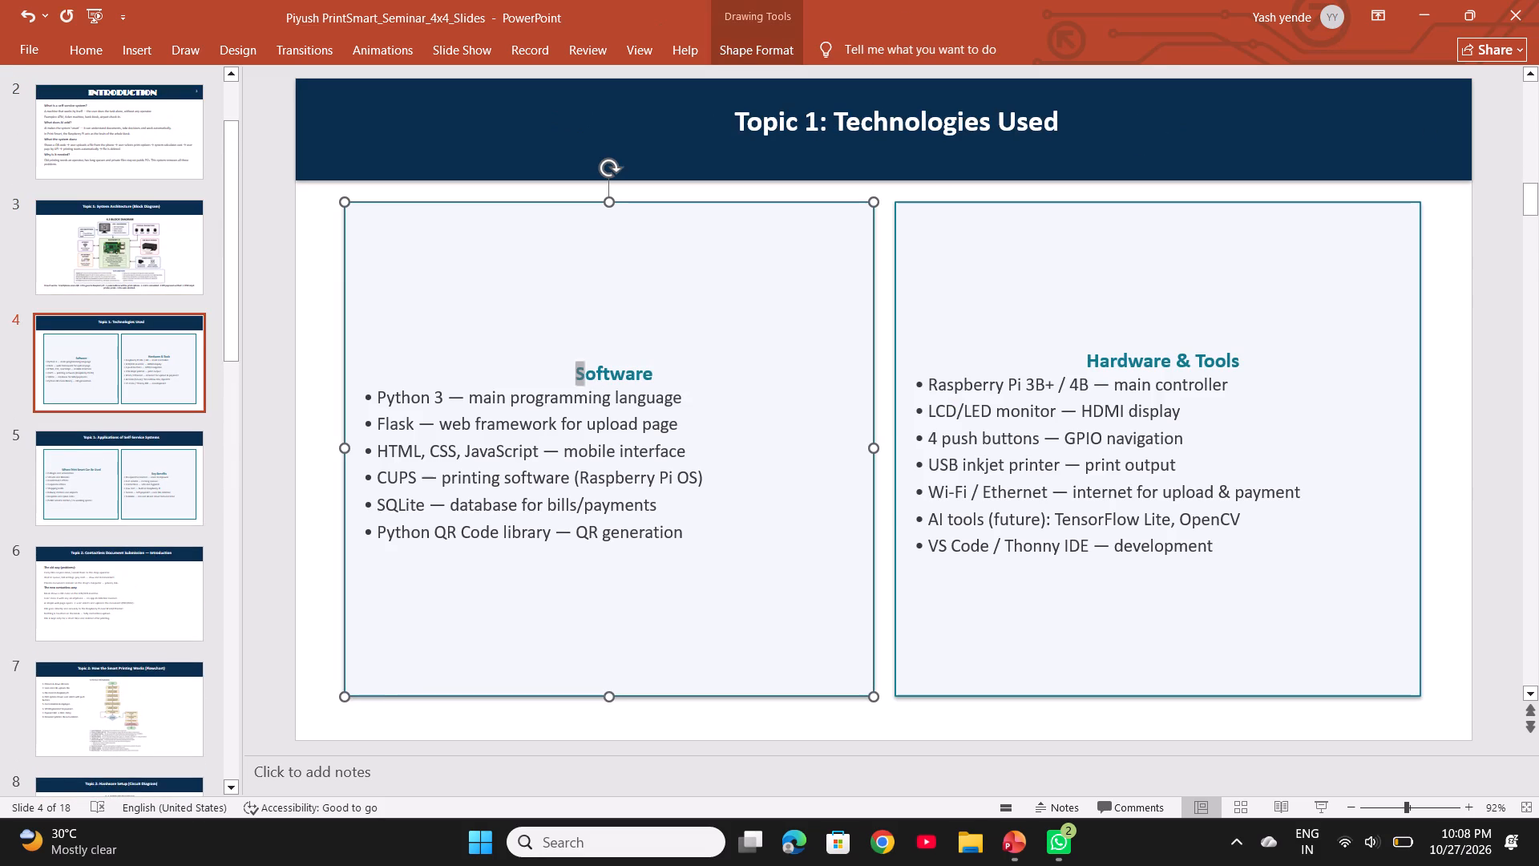
{"action": "left_click_drag", "start_coordinate": [601, 384], "coordinate": [655, 565]}
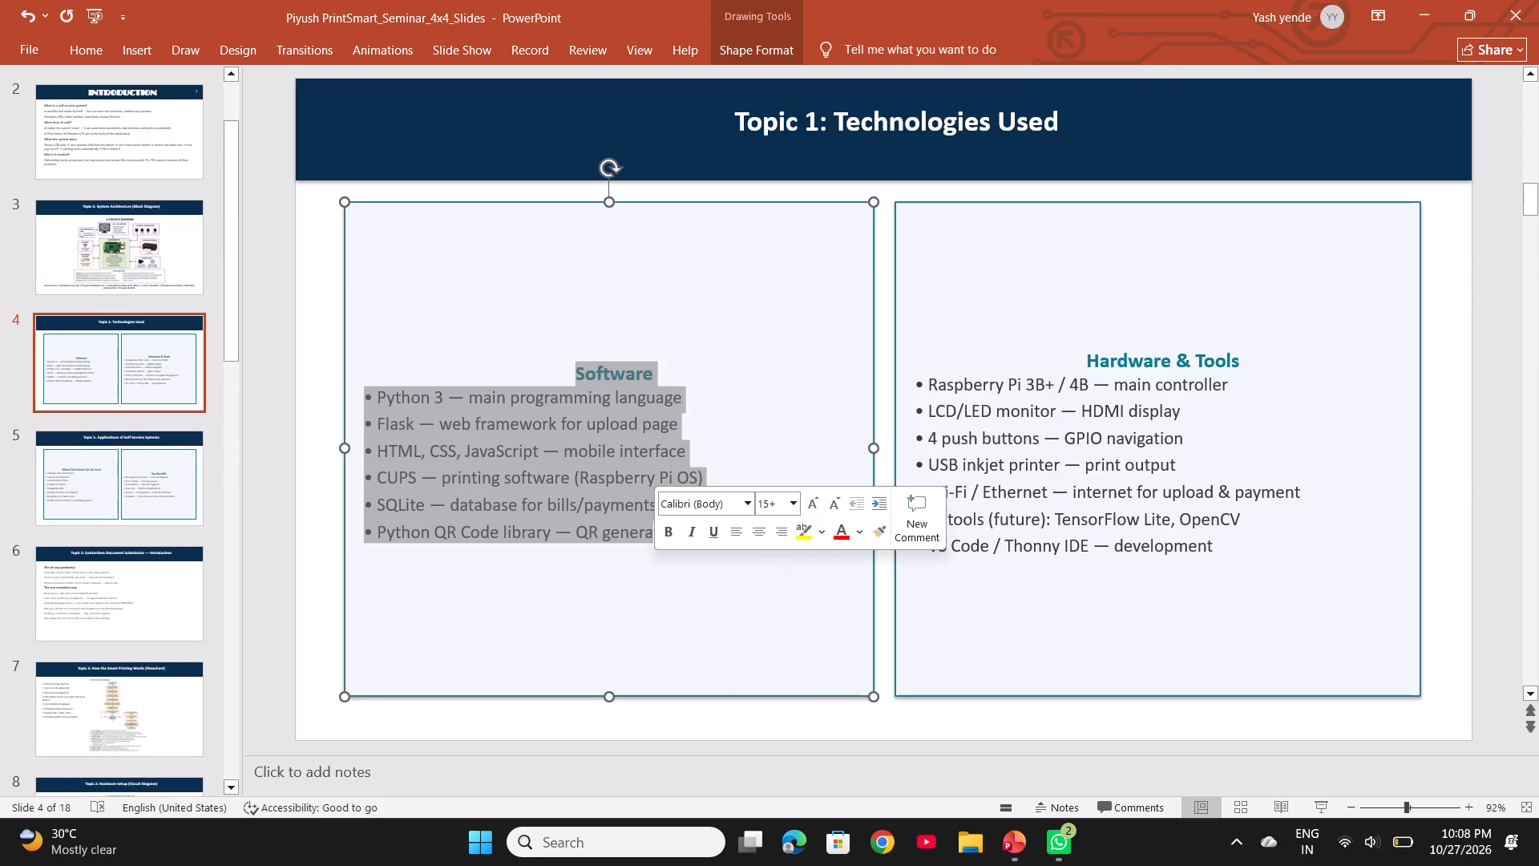
{"action": "key", "text": "ctrl+x"}
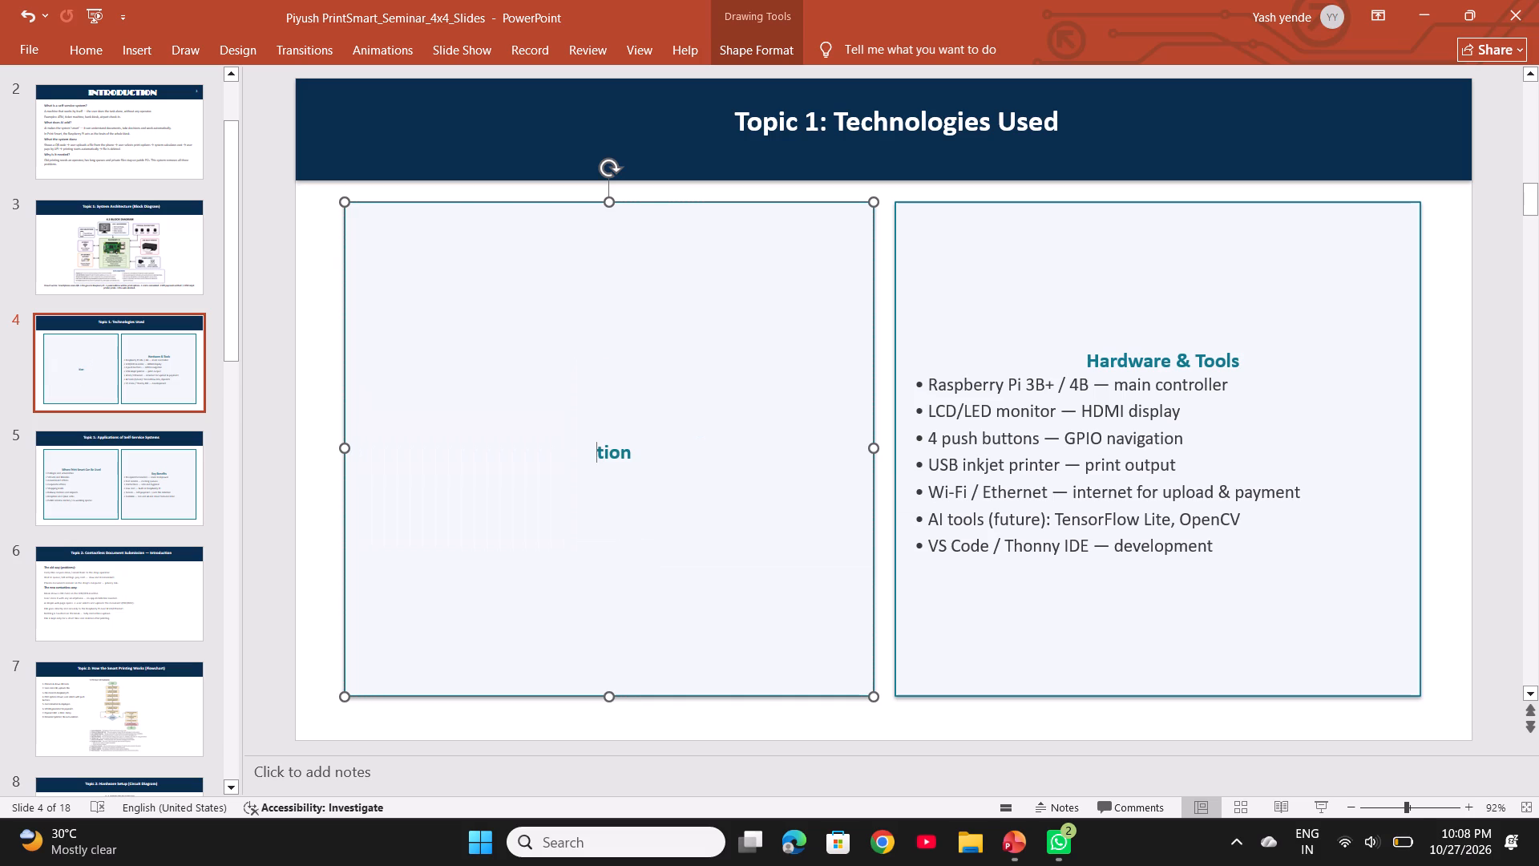
{"action": "left_click", "coordinate": [653, 448]}
{"action": "left_click", "coordinate": [637, 455]}
{"action": "double_click", "coordinate": [643, 458]}
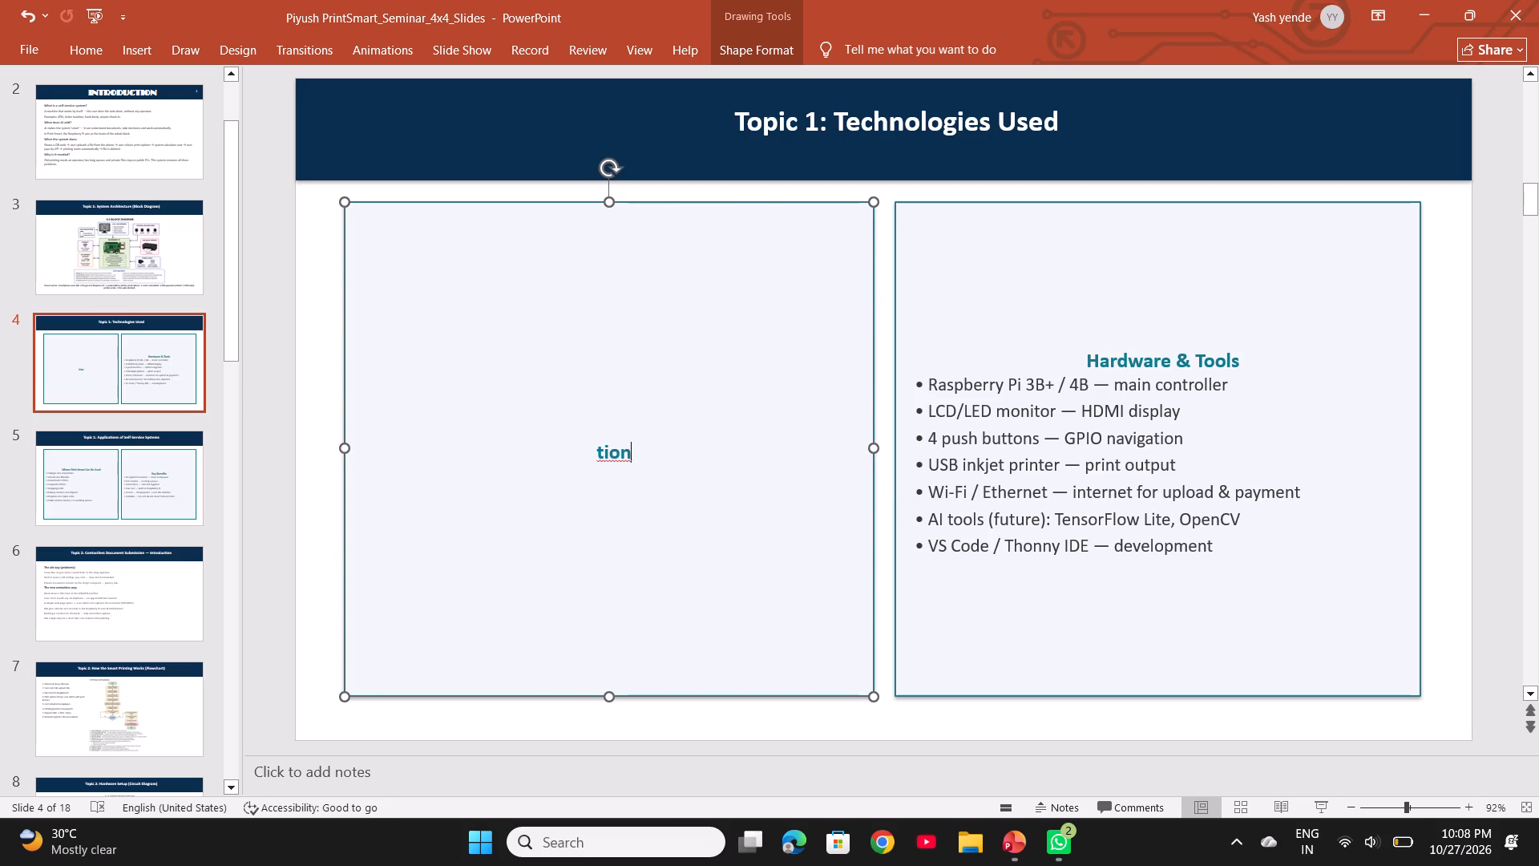
{"action": "key", "text": "BackSpace"}
{"action": "key", "text": "BackSpace"}
{"action": "key", "text": "BackSpace"}
{"action": "key", "text": "BackSpace"}
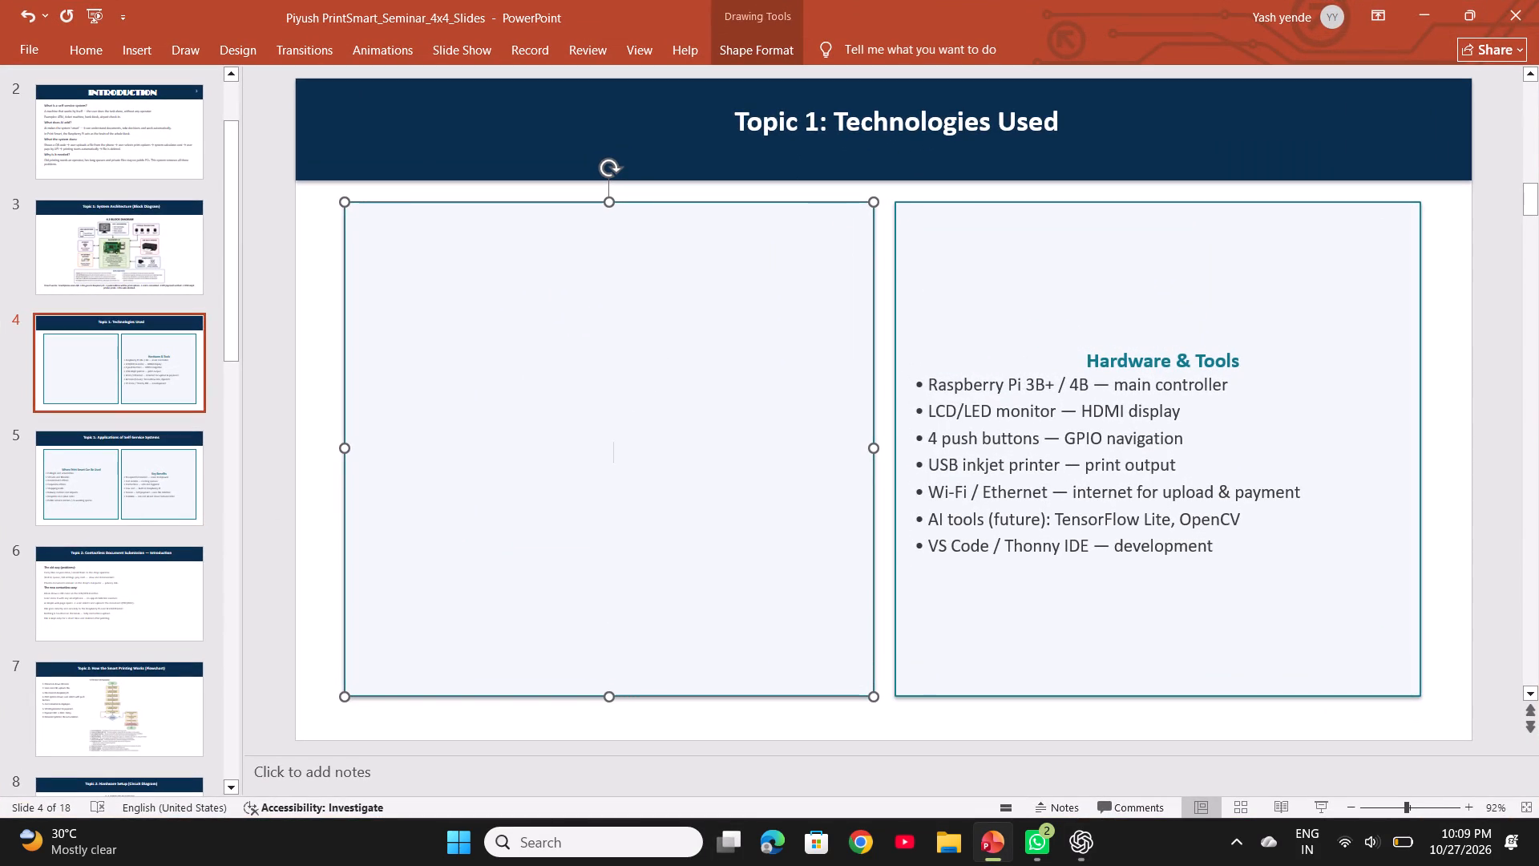
{"action": "left_click", "coordinate": [479, 351]}
{"action": "key", "text": "ctrl+v"}
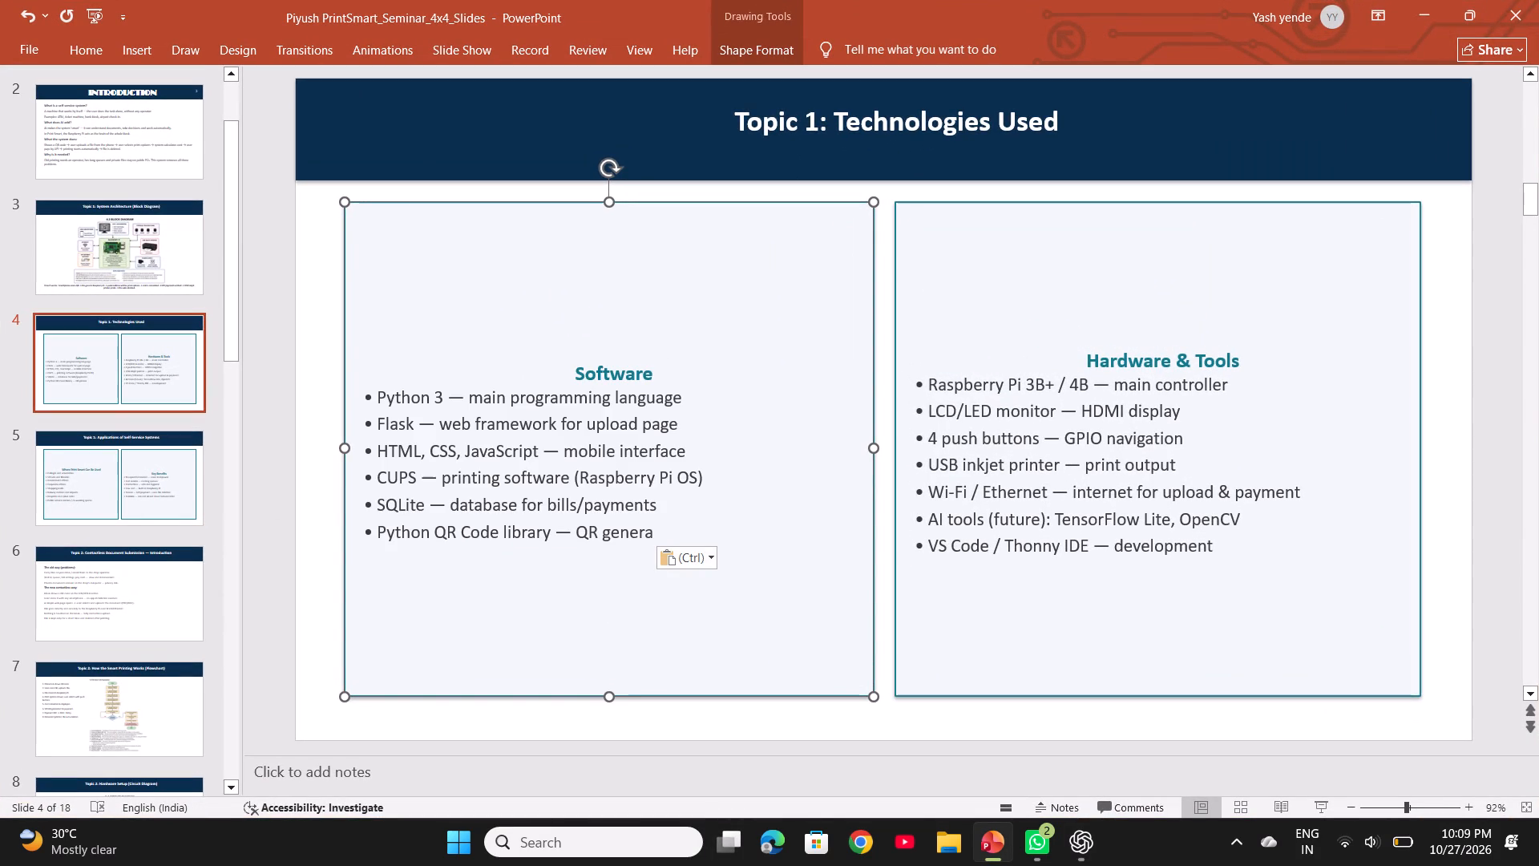
Review the seminar deck's slides, from the title and Introduction slides through the Topic 1 slides to the Topic 4 billing slides.
{"action": "scroll", "coordinate": [492, 346], "scroll_direction": "up", "scroll_amount": 11}
{"action": "scroll", "coordinate": [496, 352], "scroll_direction": "down", "scroll_amount": 2}
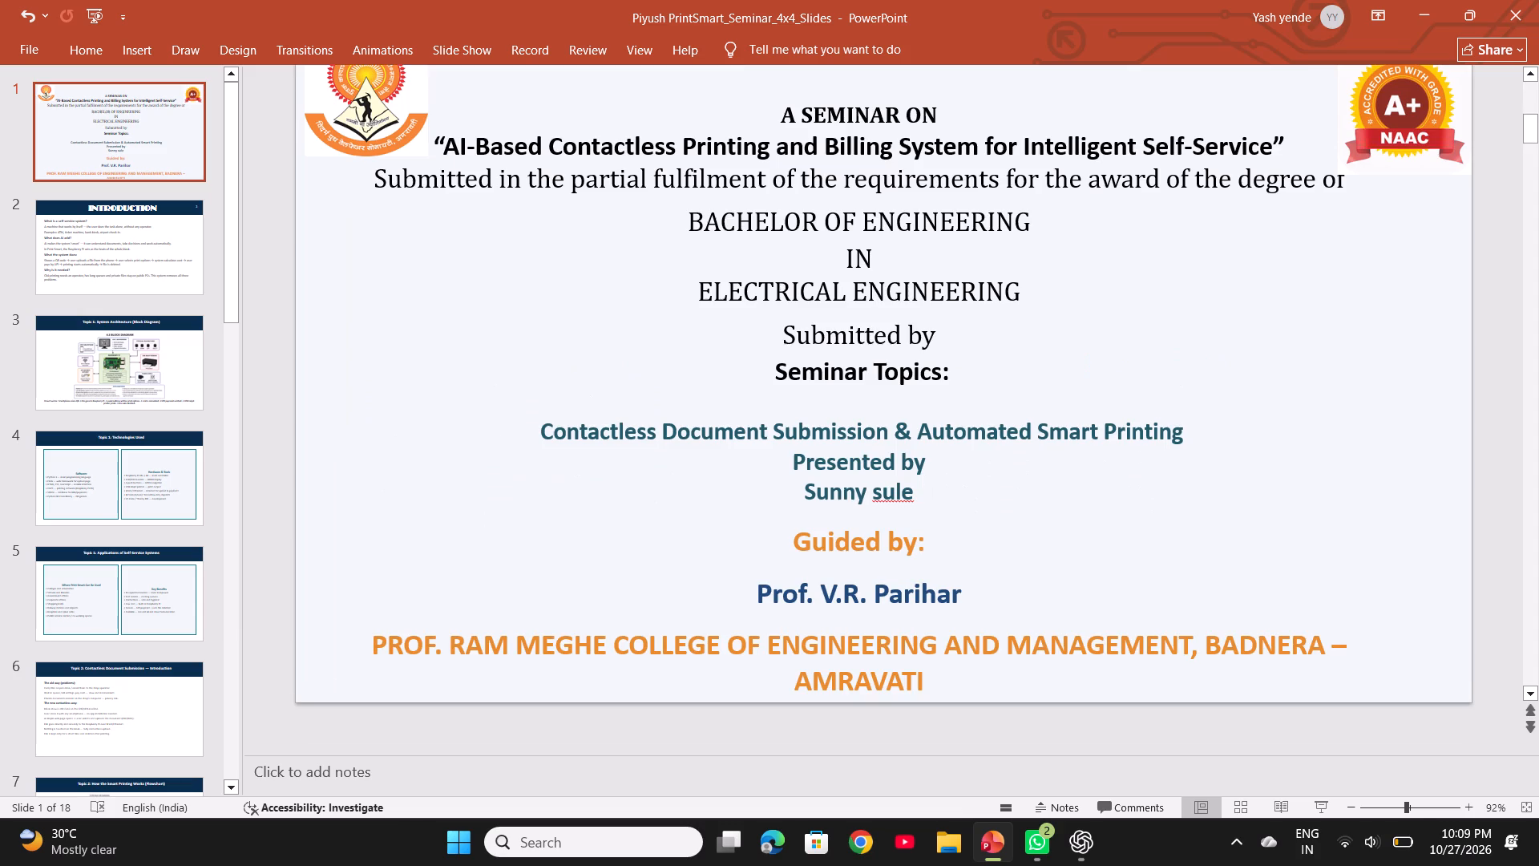
{"action": "scroll", "coordinate": [496, 352], "scroll_direction": "down", "scroll_amount": 1}
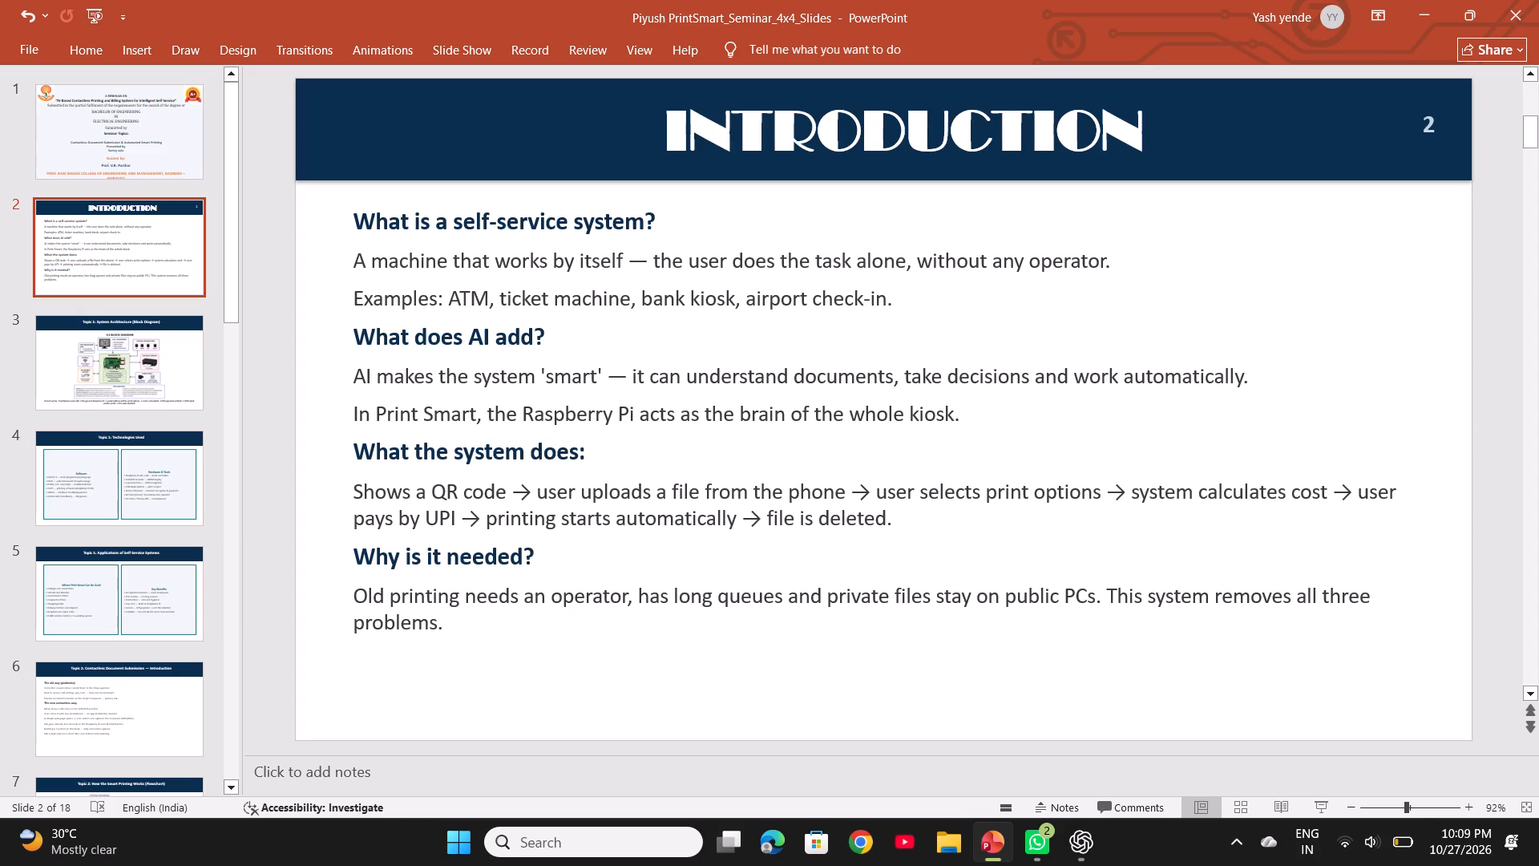
{"action": "scroll", "coordinate": [498, 349], "scroll_direction": "down", "scroll_amount": 3}
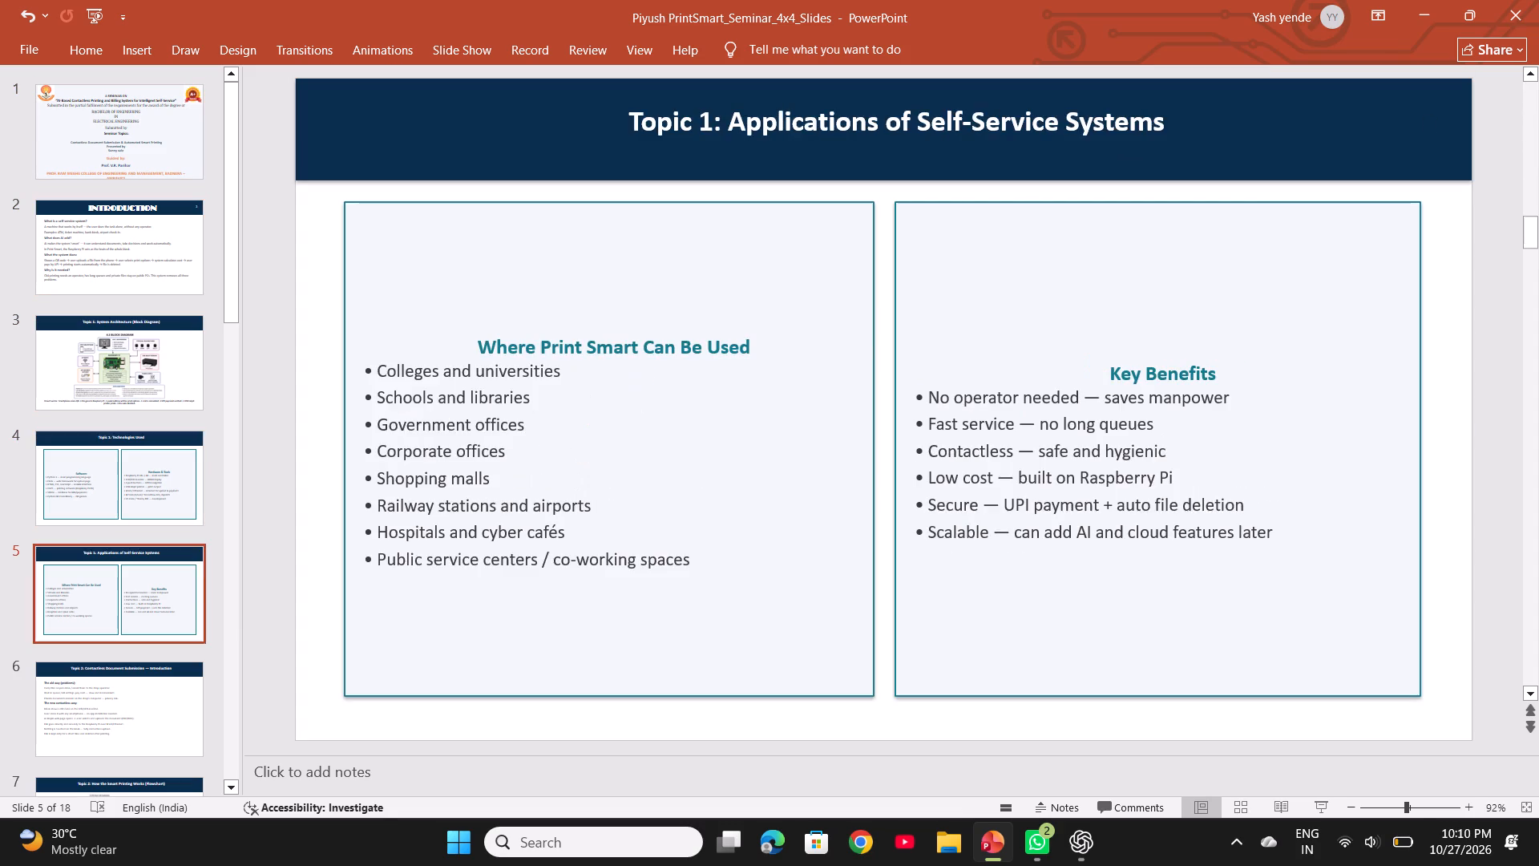
{"action": "scroll", "coordinate": [500, 340], "scroll_direction": "down", "scroll_amount": 20}
{"action": "scroll", "coordinate": [500, 340], "scroll_direction": "down", "scroll_amount": 1}
{"action": "scroll", "coordinate": [511, 313], "scroll_direction": "up", "scroll_amount": 4}
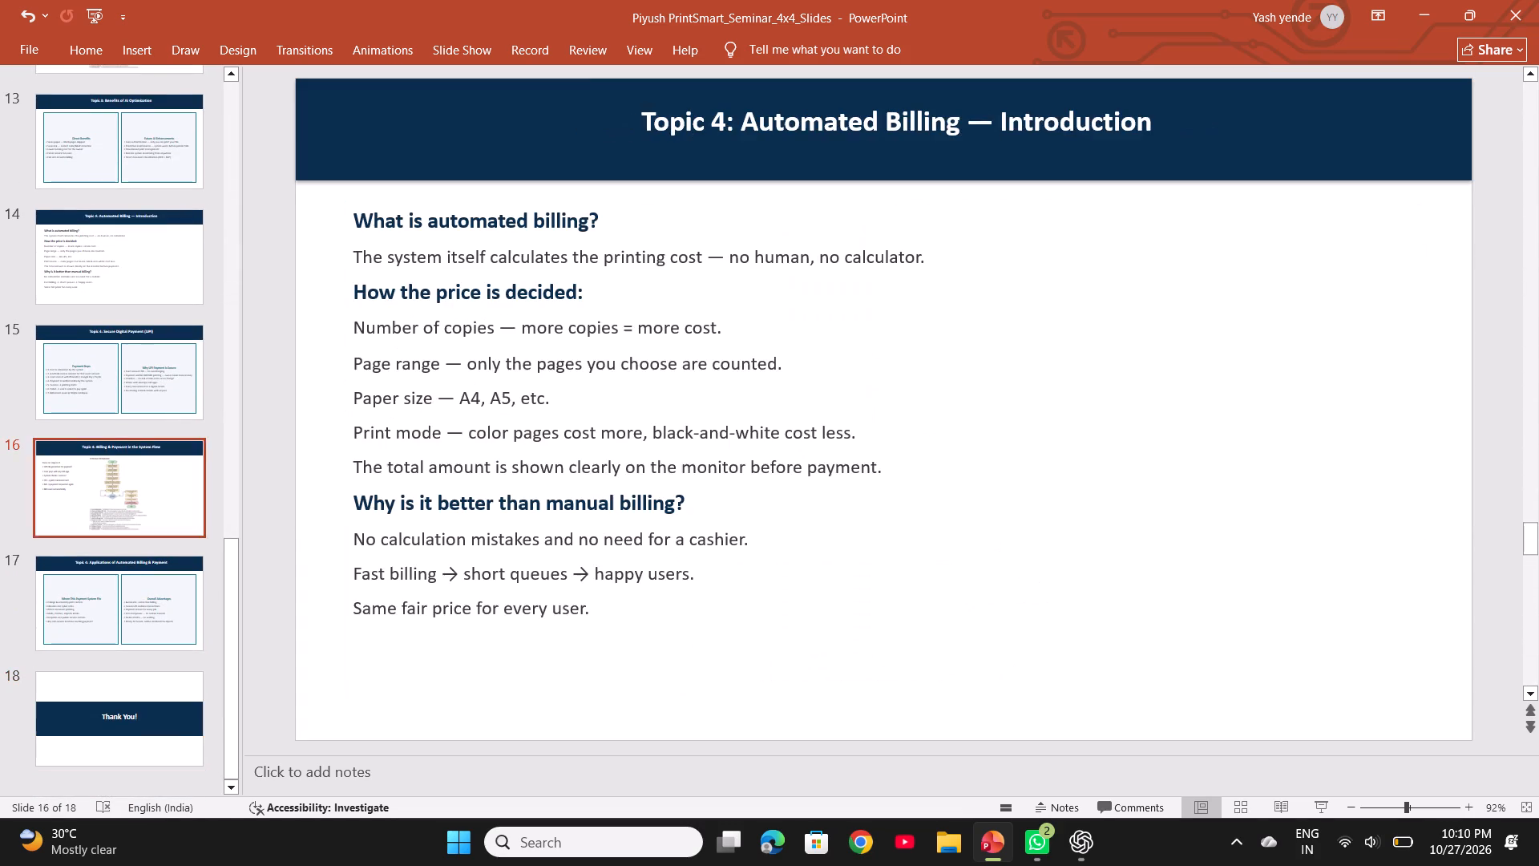
{"action": "scroll", "coordinate": [511, 312], "scroll_direction": "up", "scroll_amount": 12}
{"action": "scroll", "coordinate": [512, 310], "scroll_direction": "down", "scroll_amount": 4}
{"action": "scroll", "coordinate": [512, 308], "scroll_direction": "up", "scroll_amount": 4}
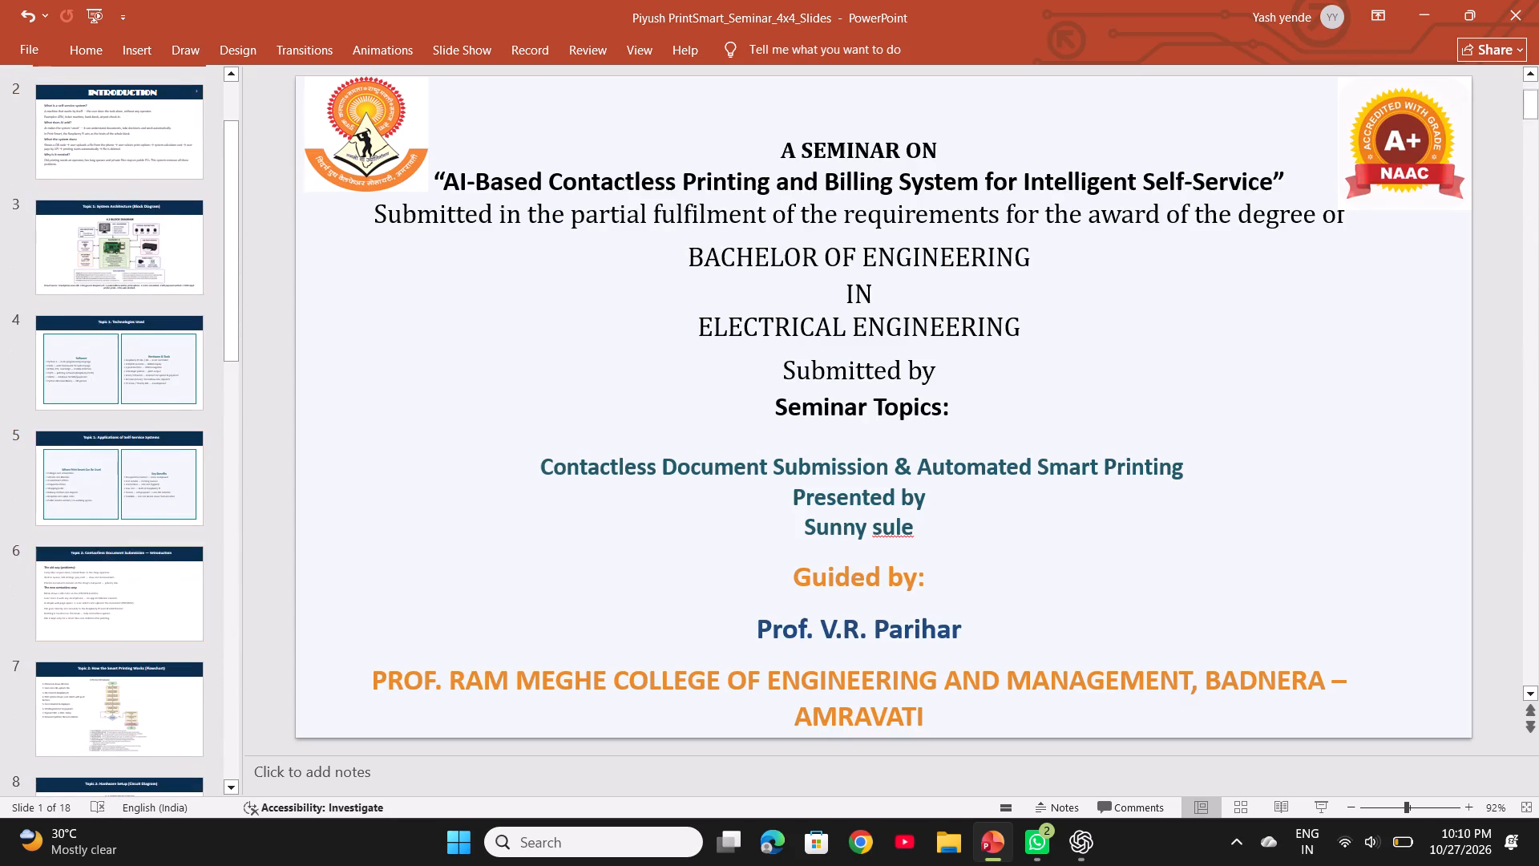
{"action": "scroll", "coordinate": [519, 299], "scroll_direction": "up", "scroll_amount": 7}
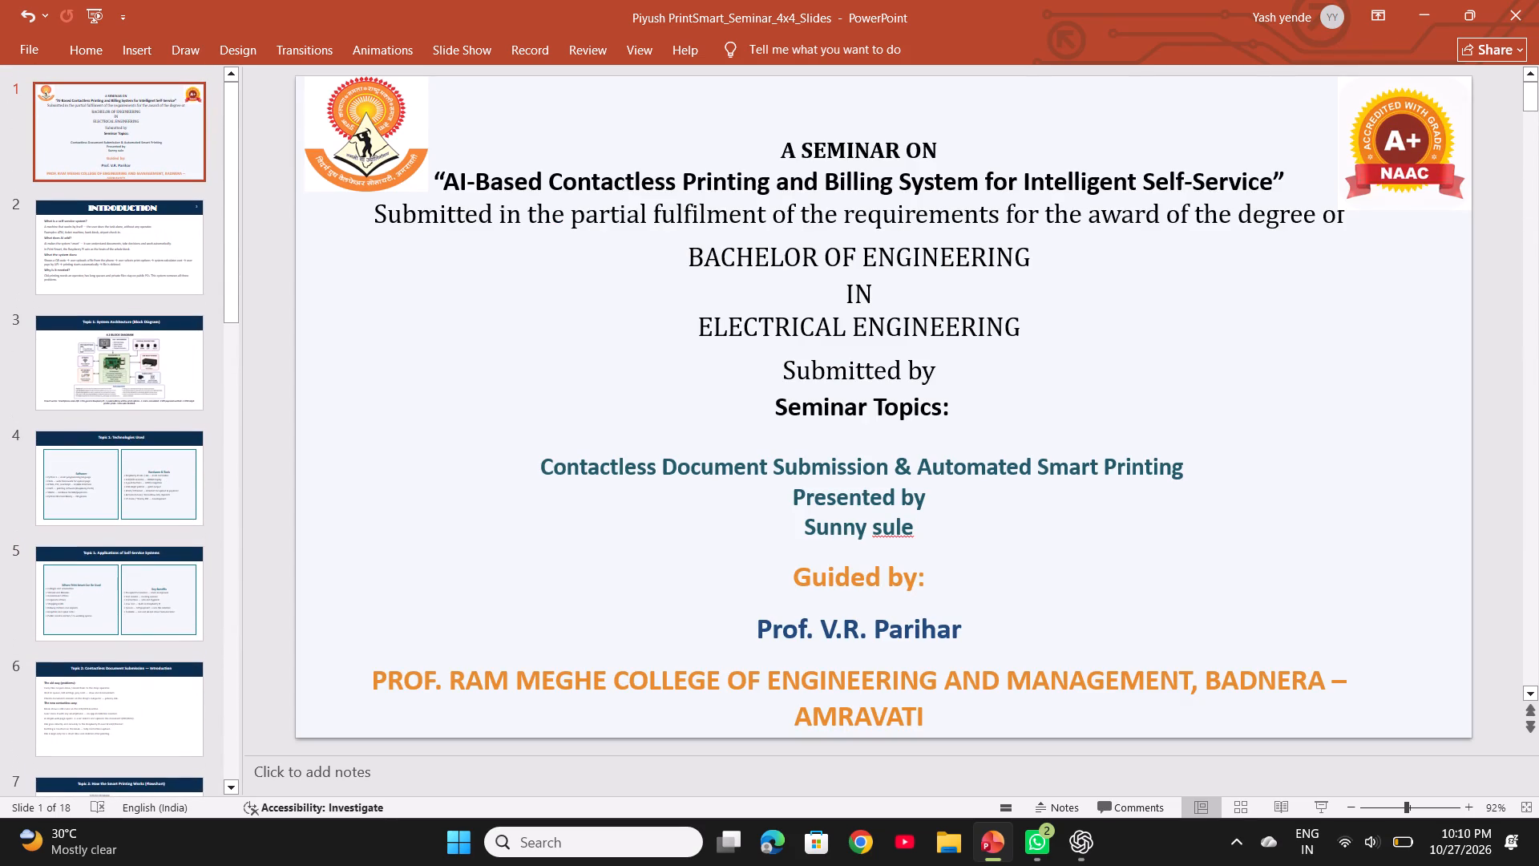
{"action": "scroll", "coordinate": [521, 297], "scroll_direction": "down", "scroll_amount": 2}
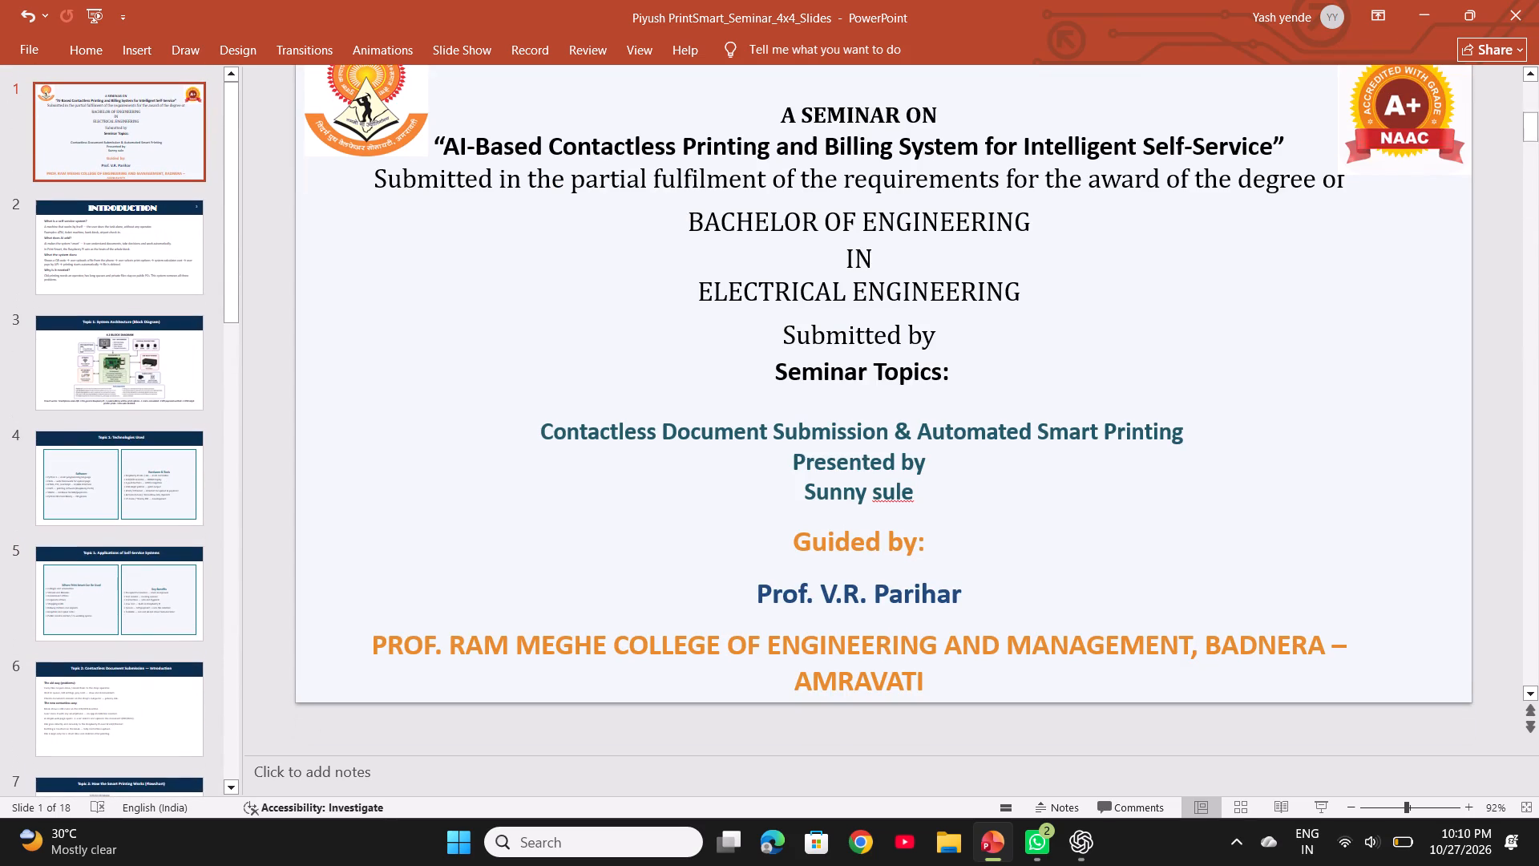
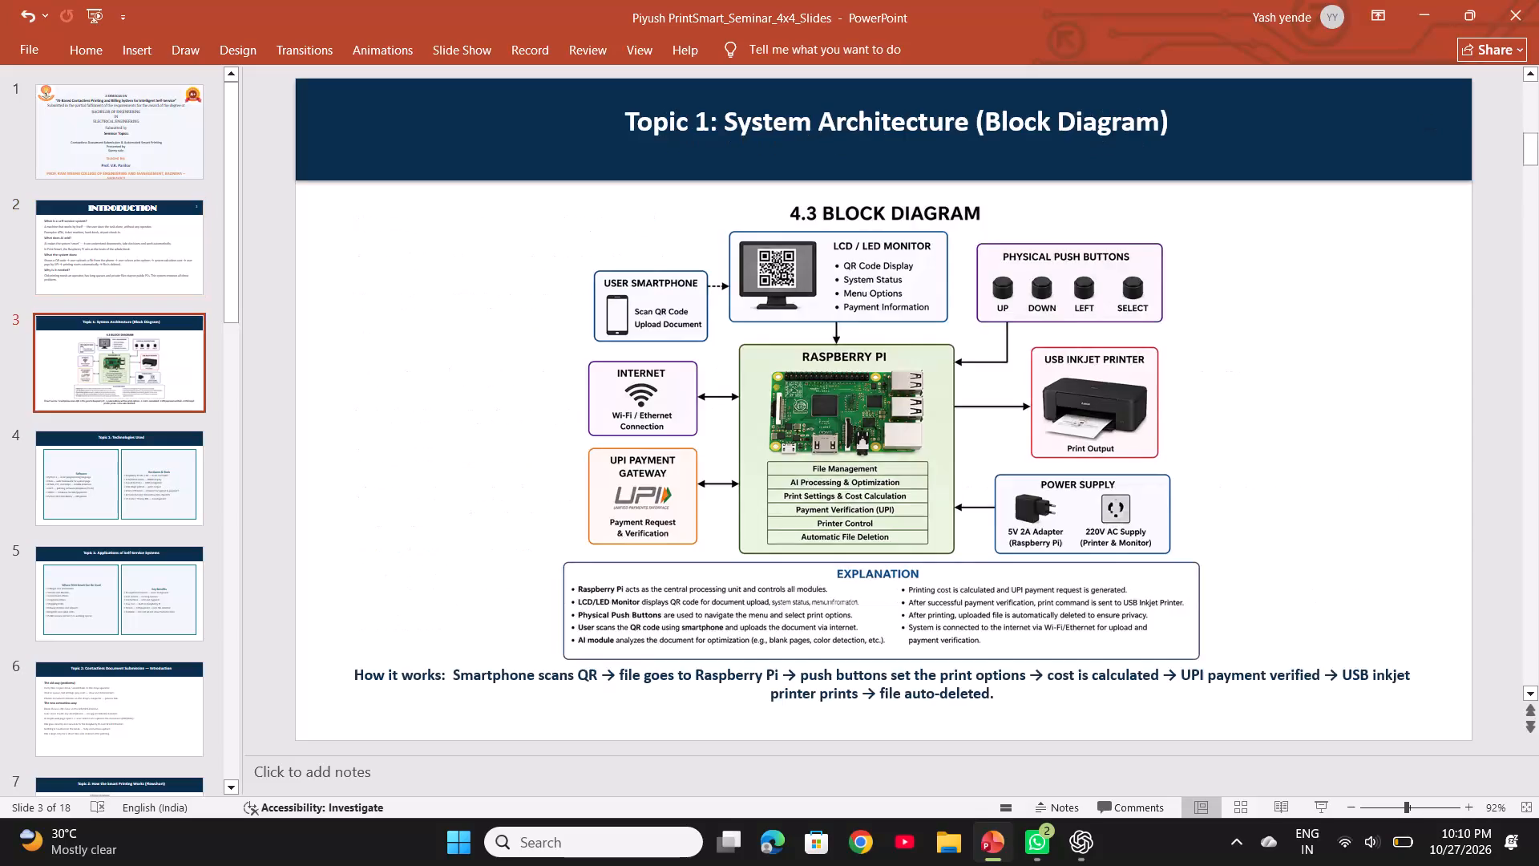
Cut the Introduction slide and the "Topic 1: System Architecture (Block Diagram)" slide from the deck.
{"action": "scroll", "coordinate": [521, 299], "scroll_direction": "up", "scroll_amount": 1}
{"action": "scroll", "coordinate": [521, 299], "scroll_direction": "down", "scroll_amount": 1}
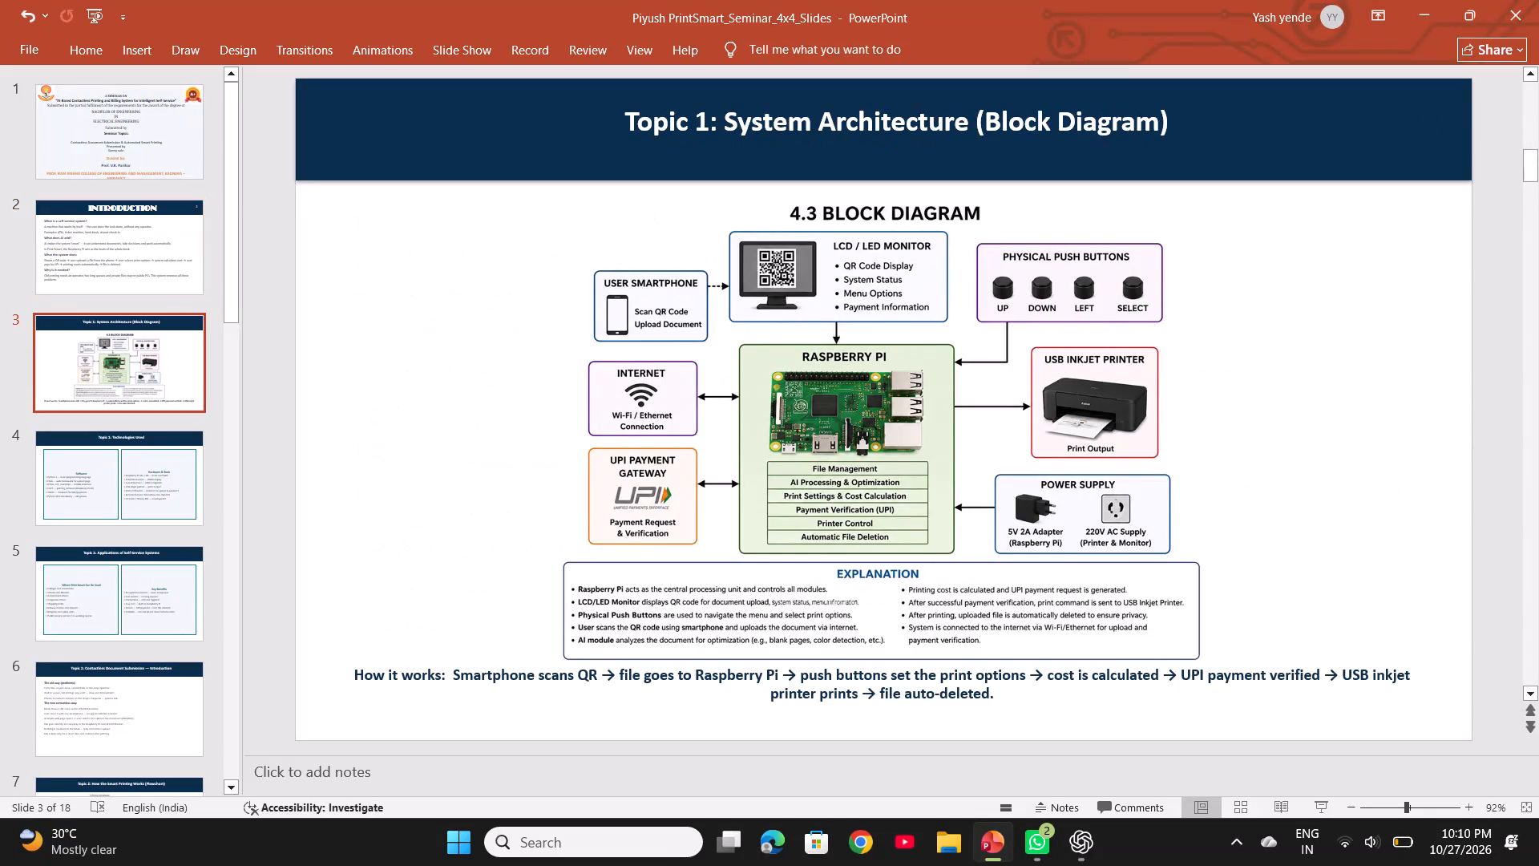
{"action": "scroll", "coordinate": [521, 301], "scroll_direction": "down", "scroll_amount": 3}
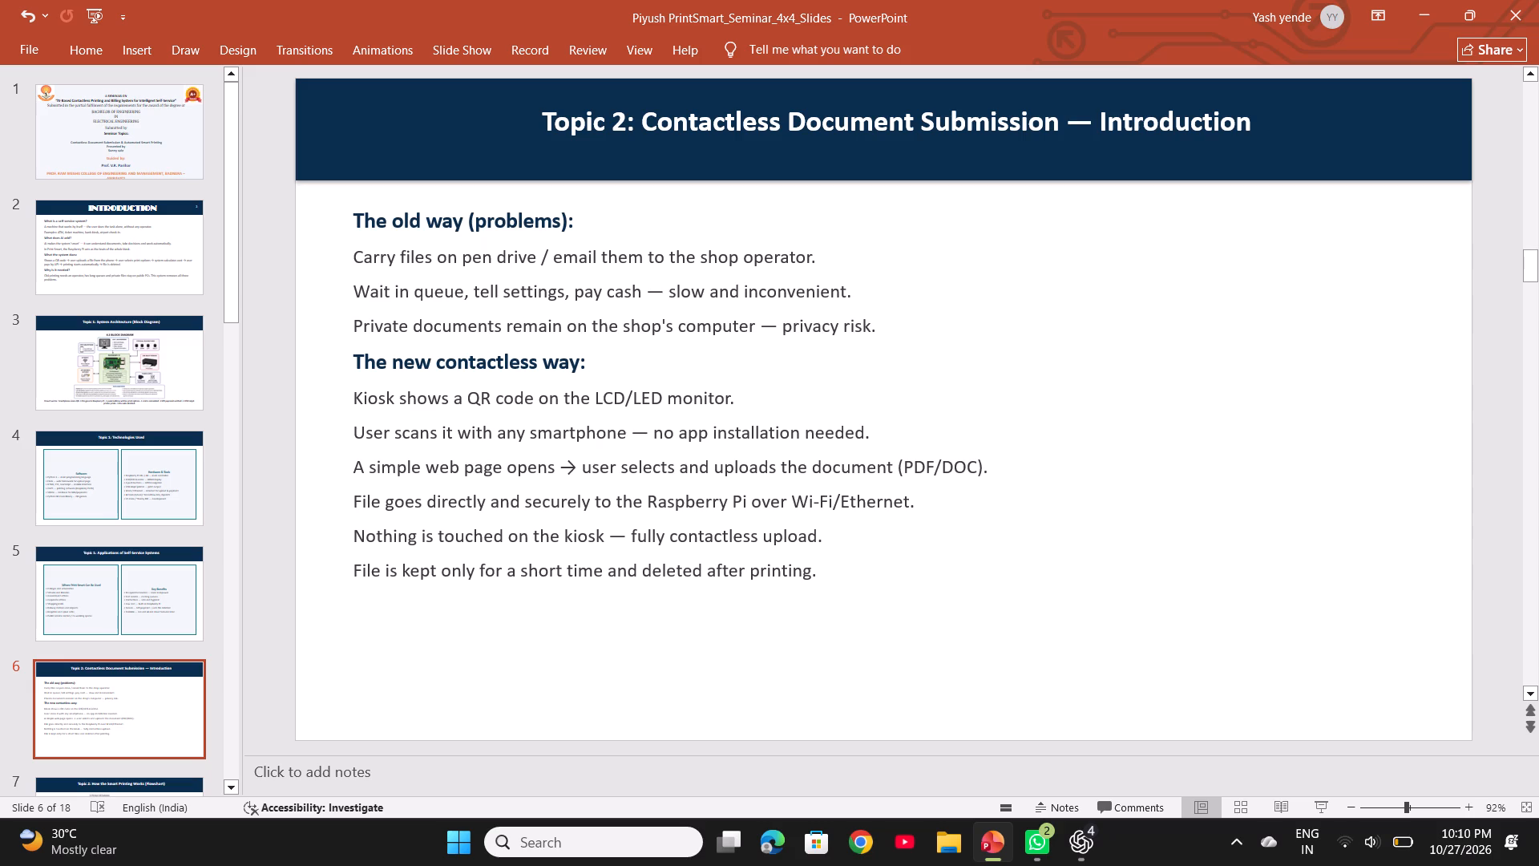
{"action": "left_click", "coordinate": [166, 271]}
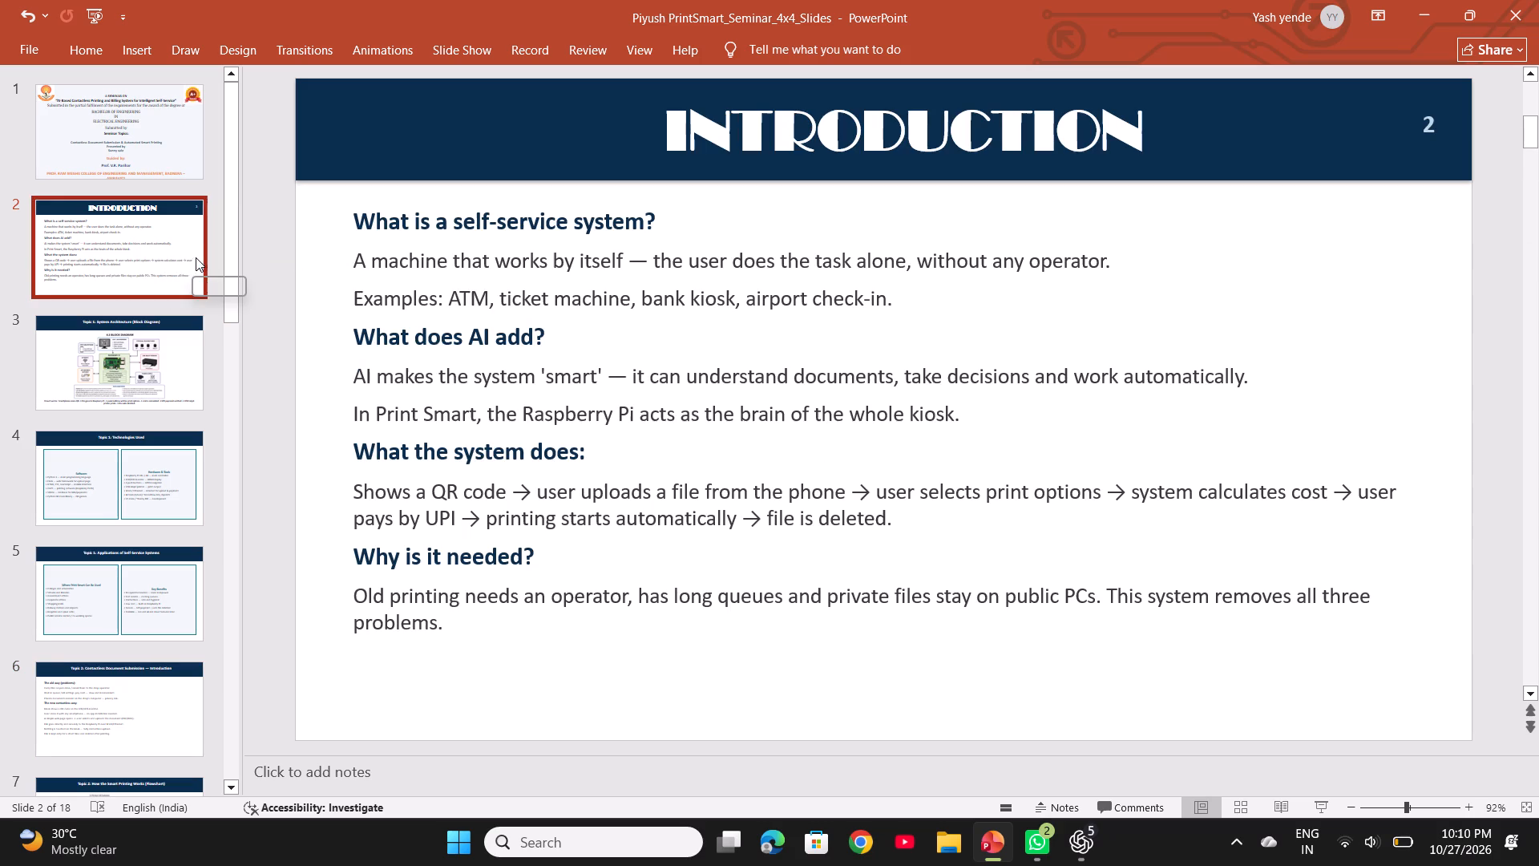
{"action": "key", "text": "ctrl+x"}
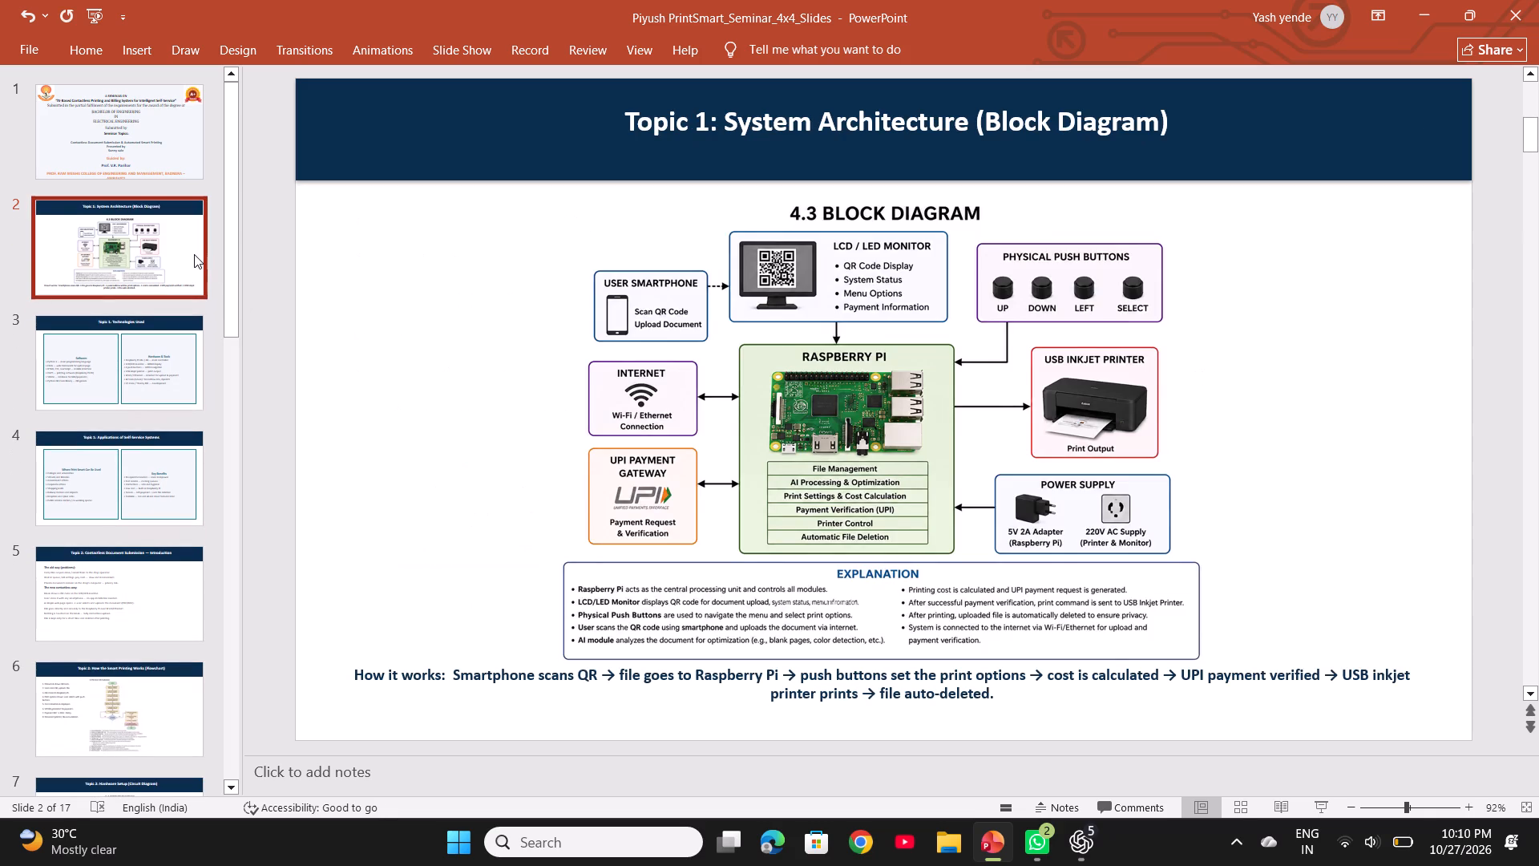
{"action": "key", "text": "ctrl+x"}
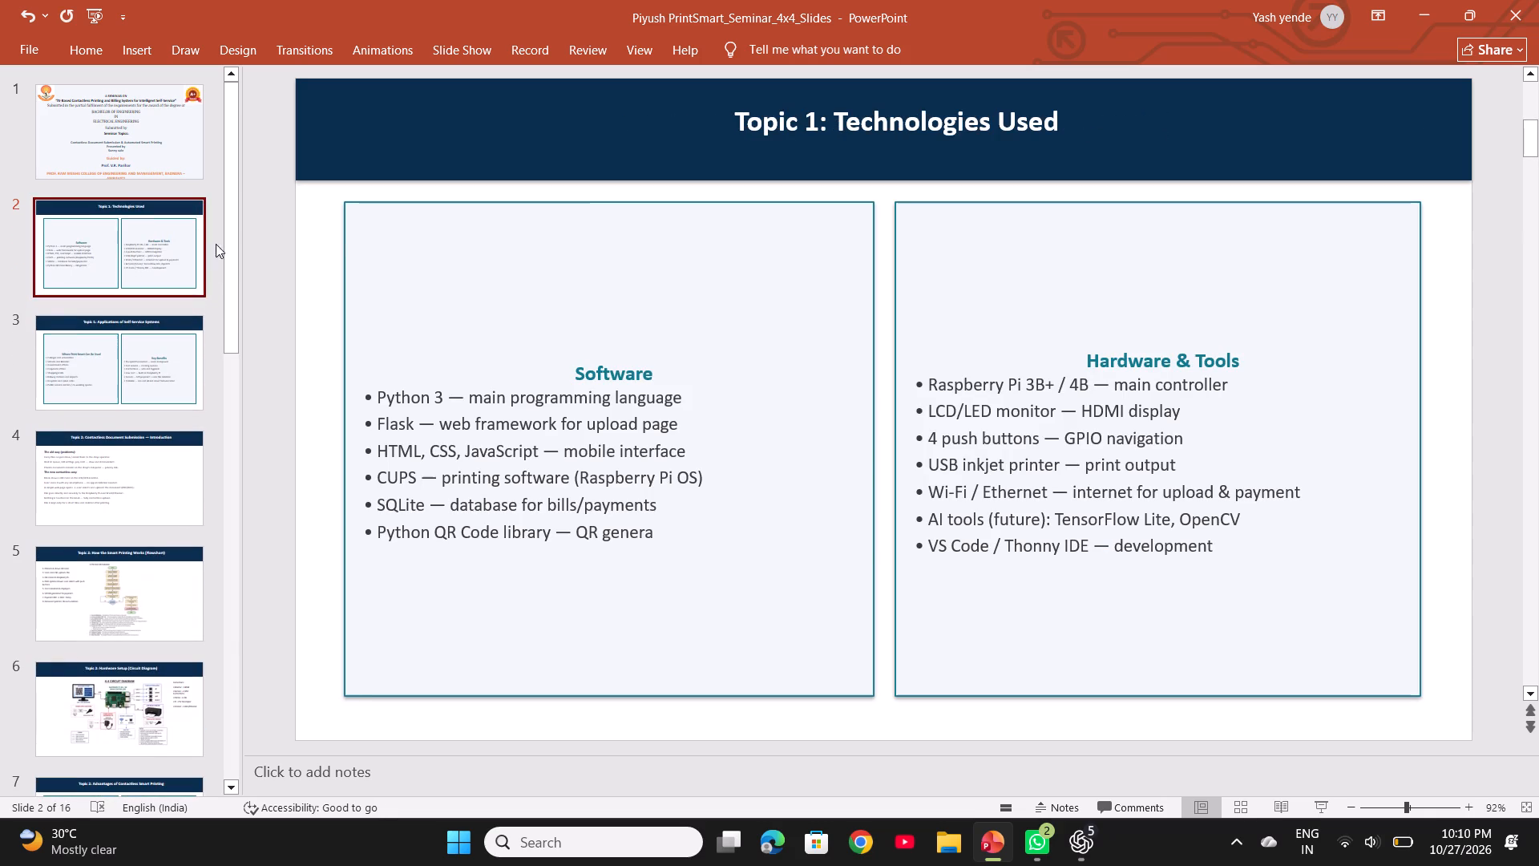
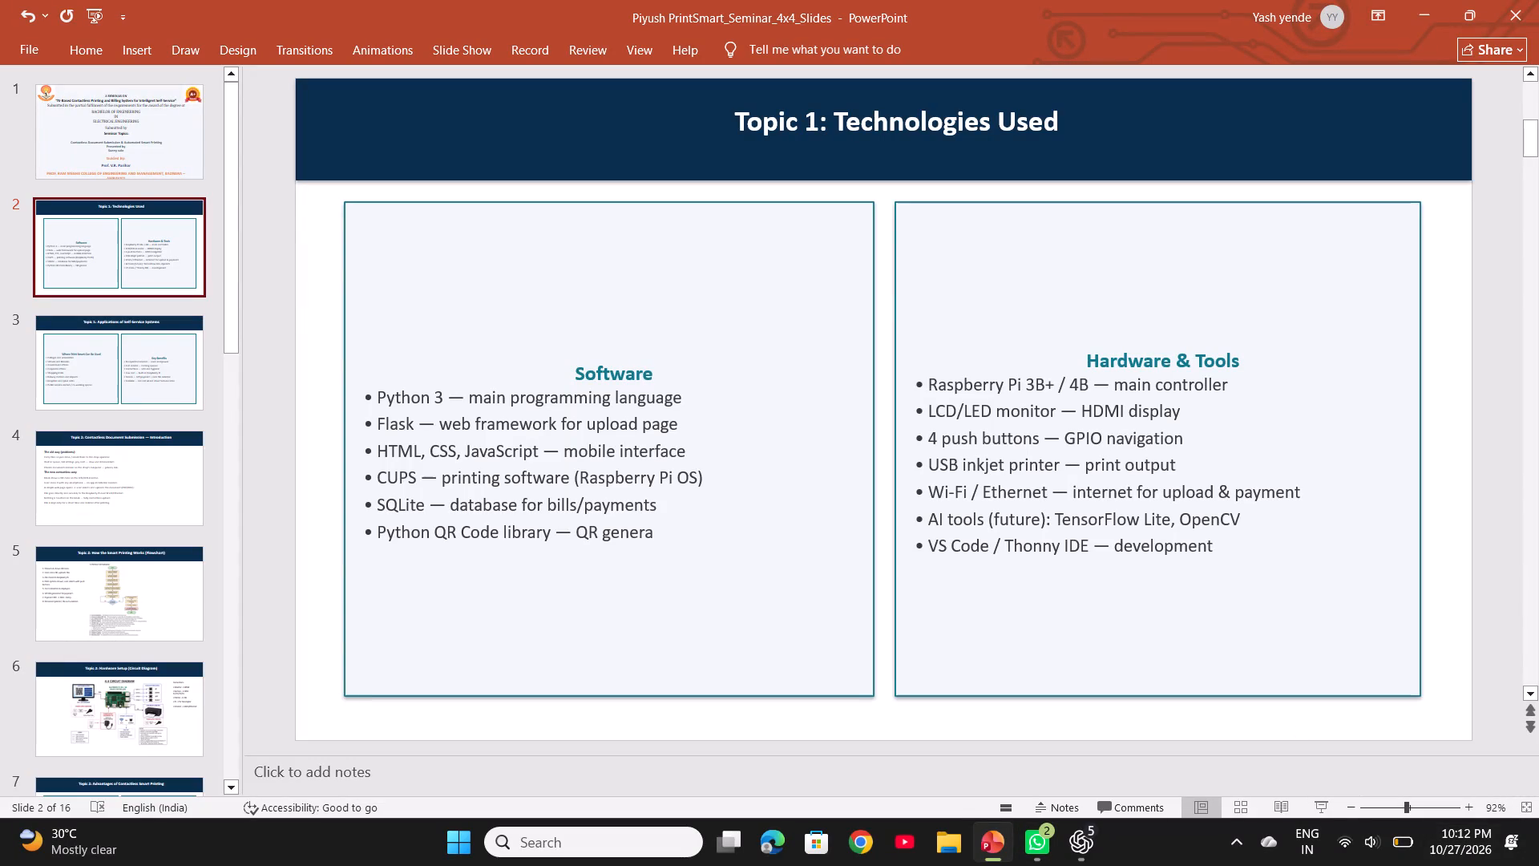
Cut the "Topic 1: Technologies Used" and "Topic 1: Applications of Self-Service Systems" slides from the deck.
{"action": "left_click", "coordinate": [119, 341]}
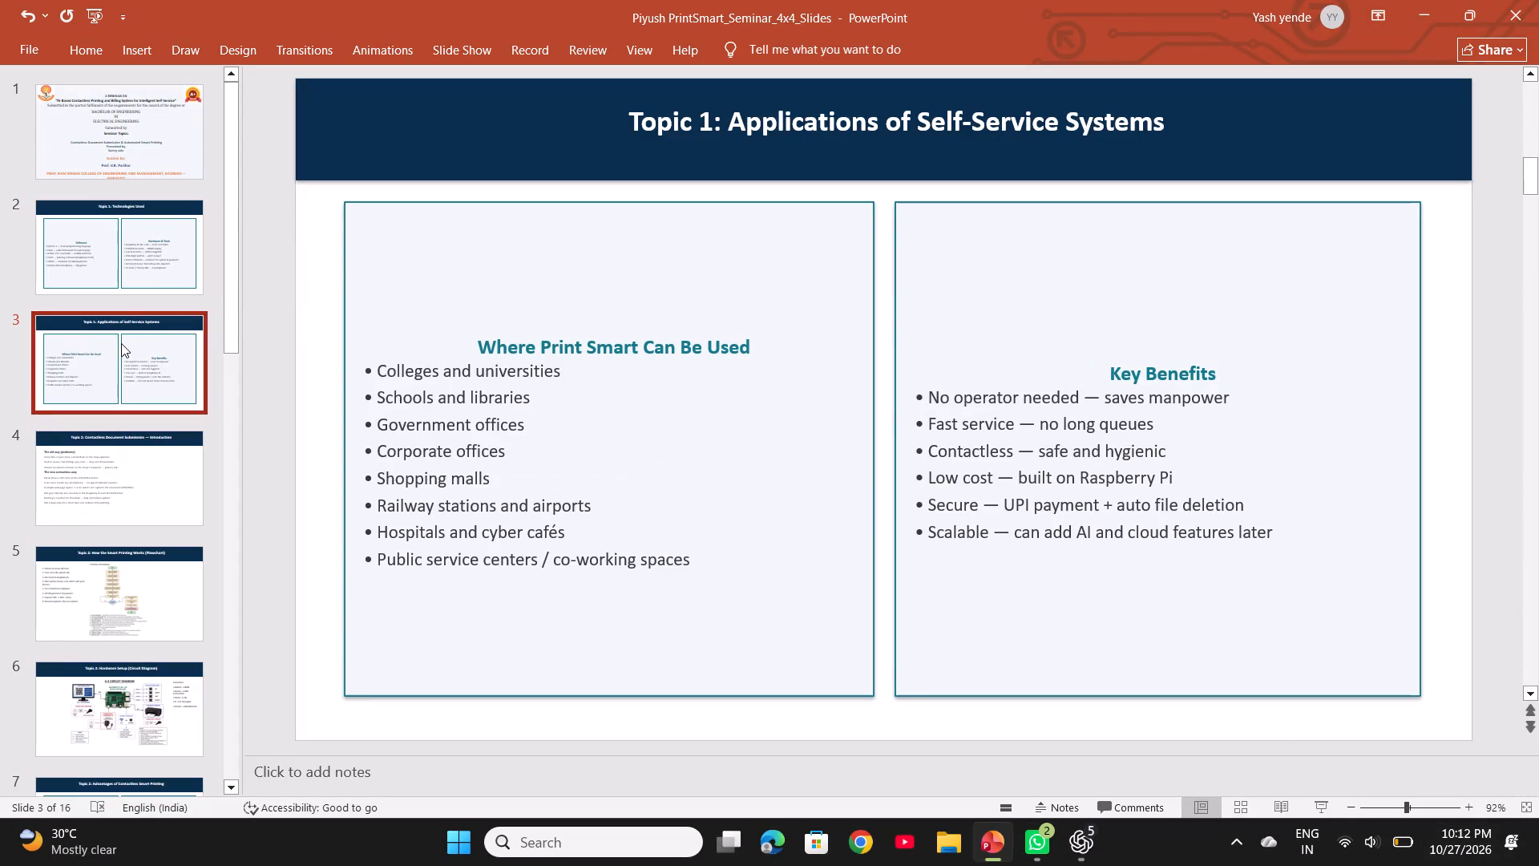
{"action": "left_click", "coordinate": [106, 513]}
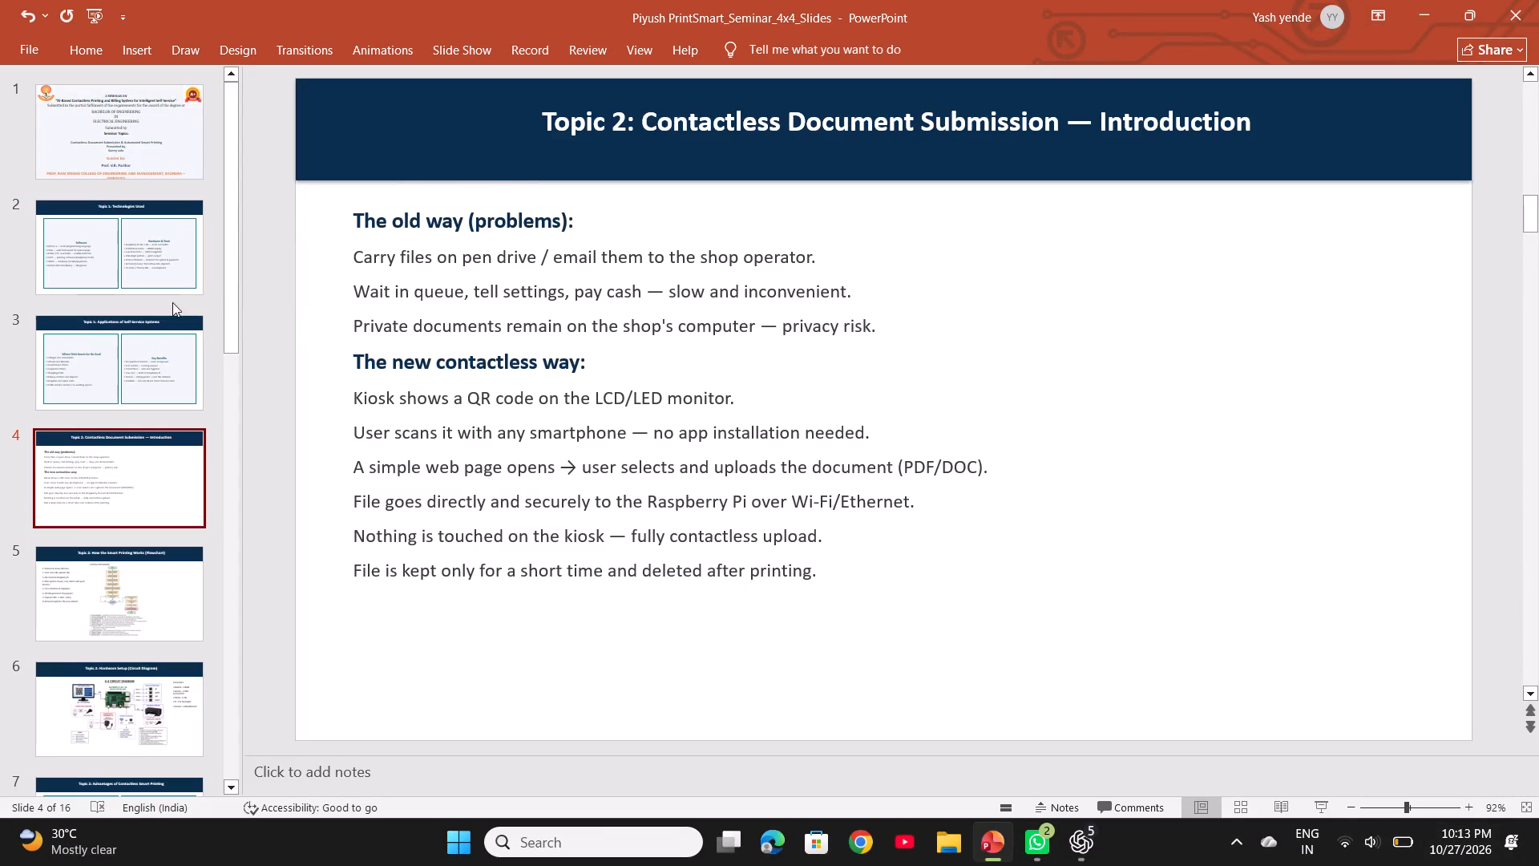
{"action": "left_click", "coordinate": [163, 290]}
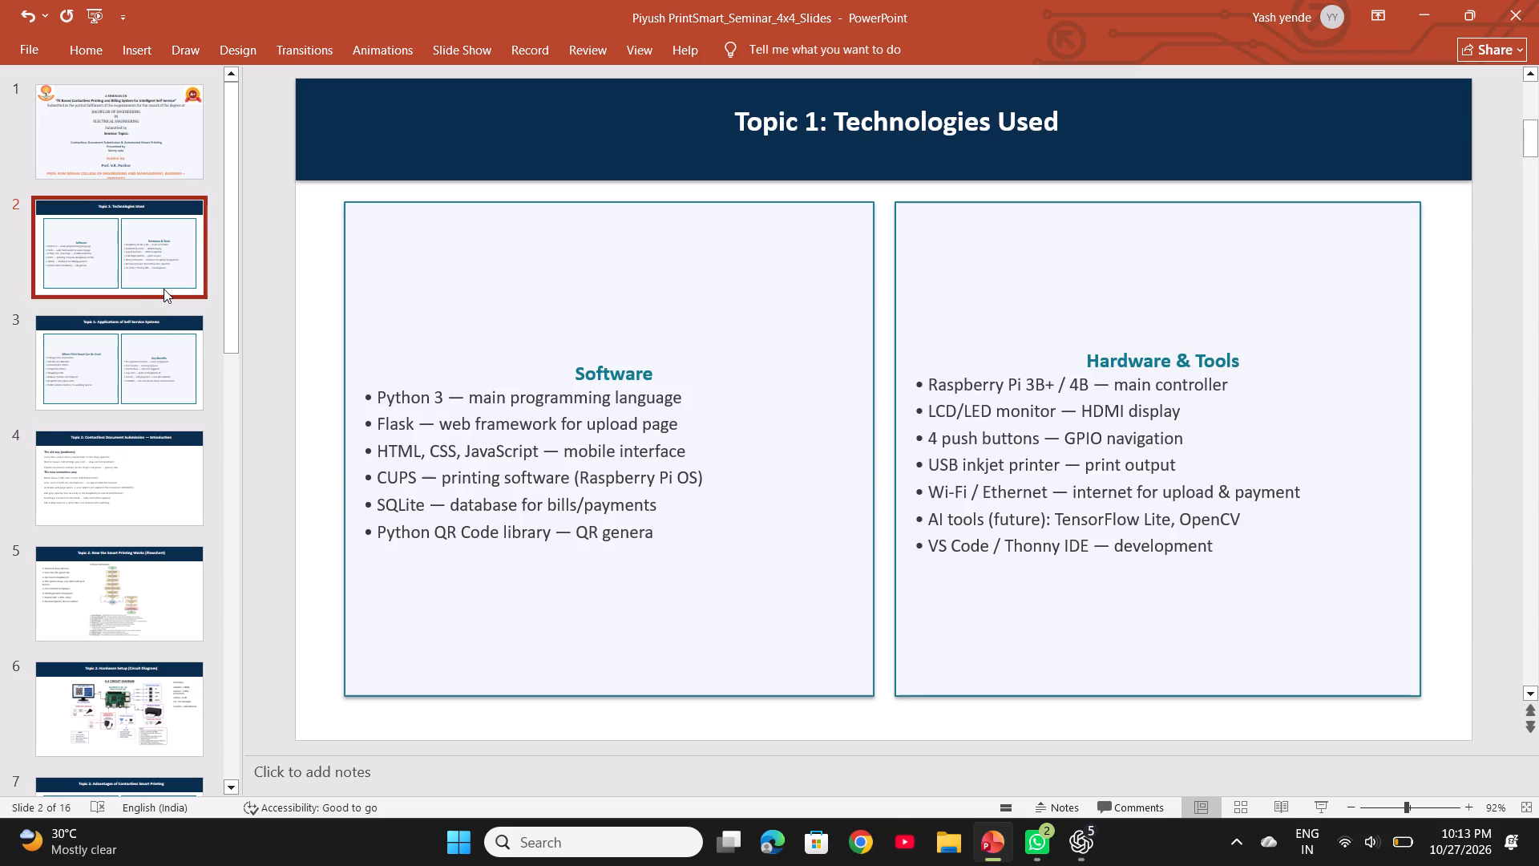
{"action": "key", "text": "ctrl+x"}
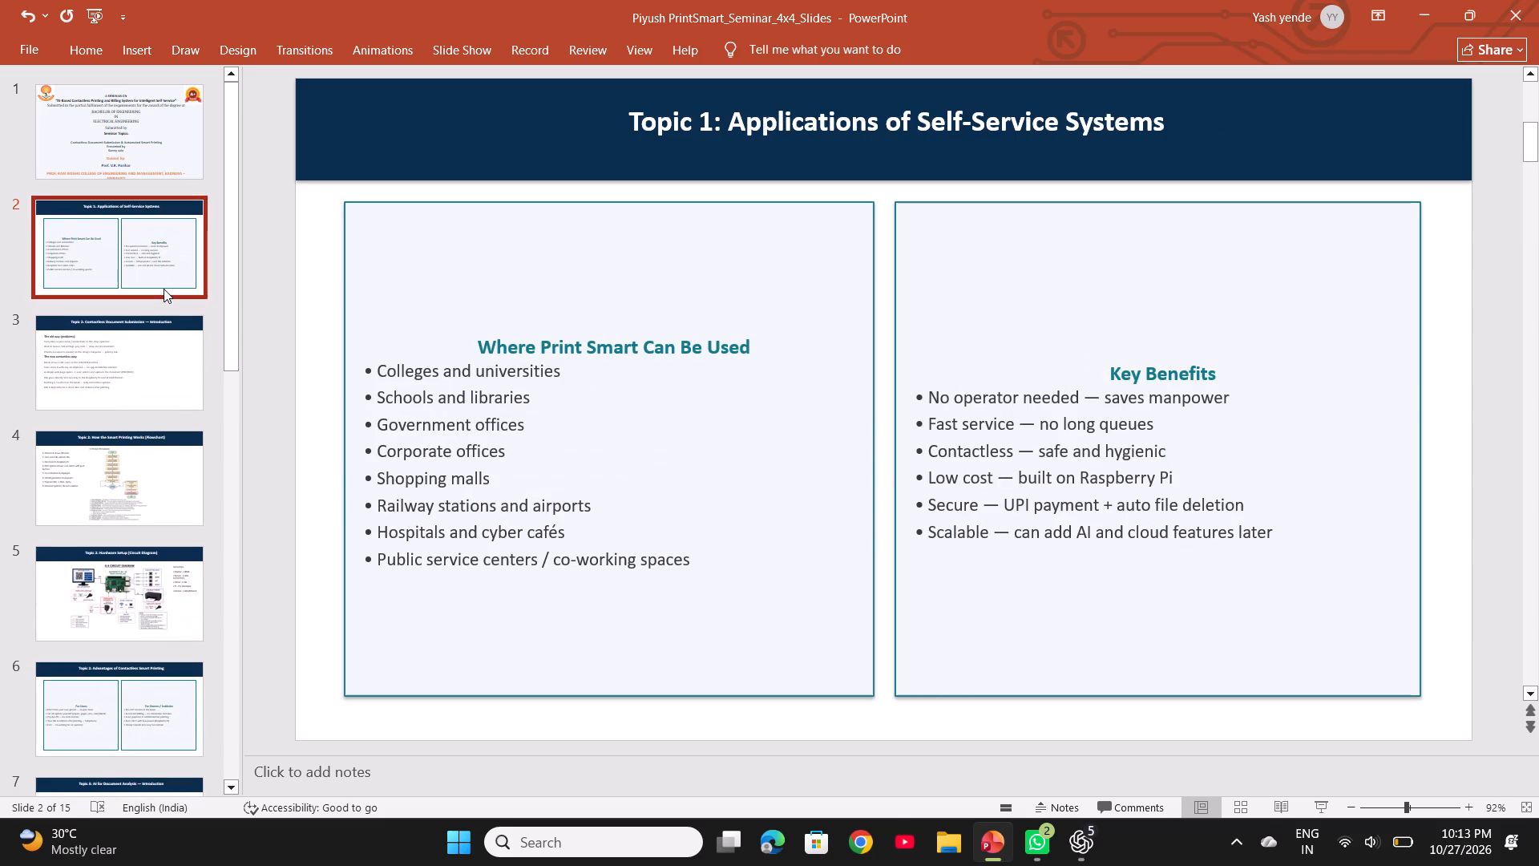
{"action": "key", "text": "ctrl+x"}
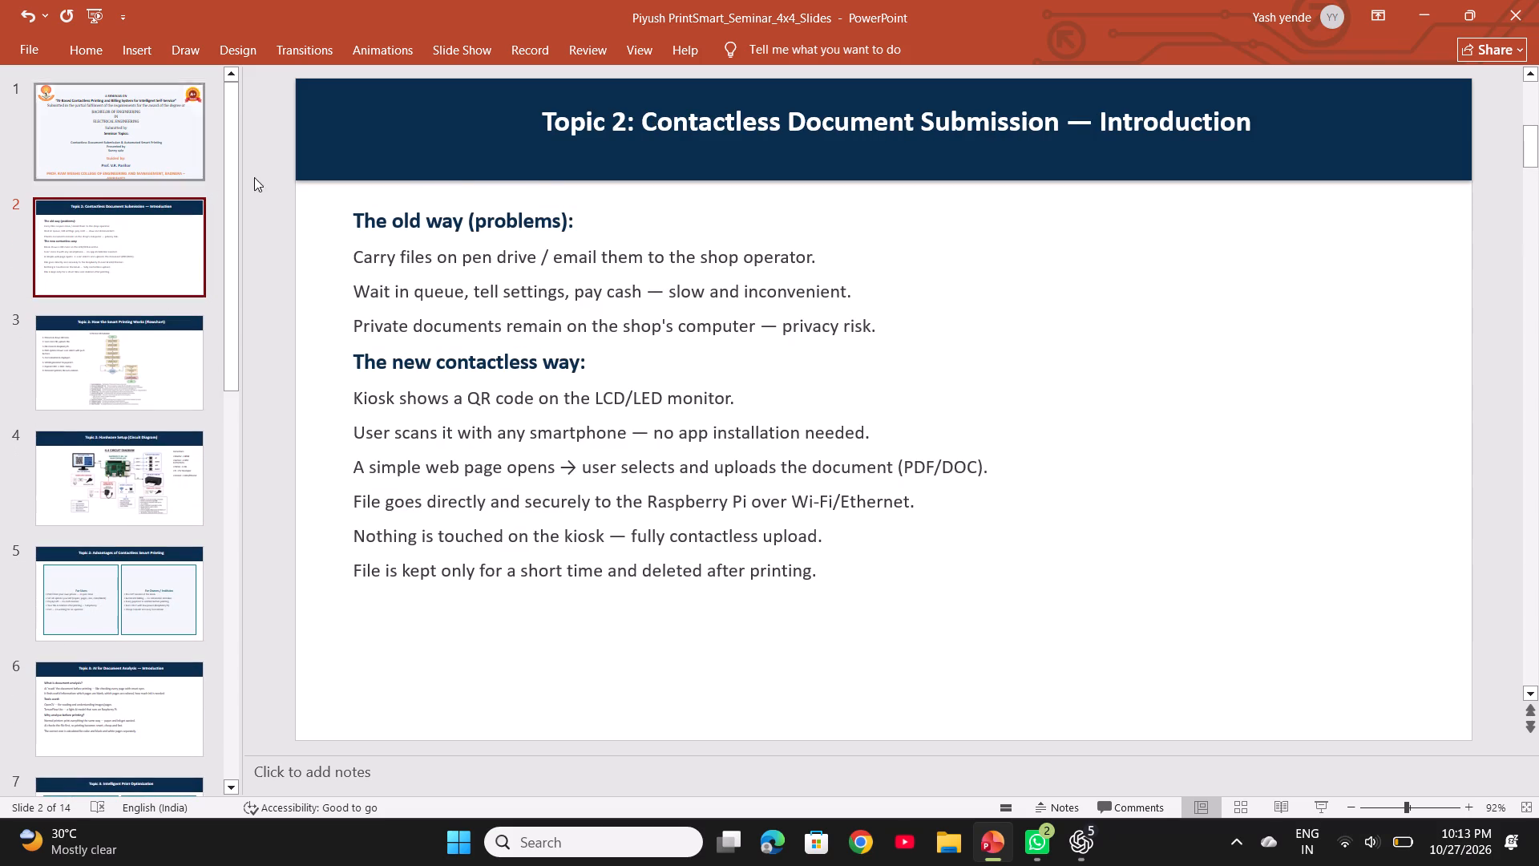
Remove the "Topic 2:" prefix from the title of the Contactless Document Submission — Introduction slide.
{"action": "left_click", "coordinate": [627, 123]}
{"action": "key", "text": "BackSpace"}
{"action": "key", "text": "BackSpace"}
{"action": "key", "text": "BackSpace"}
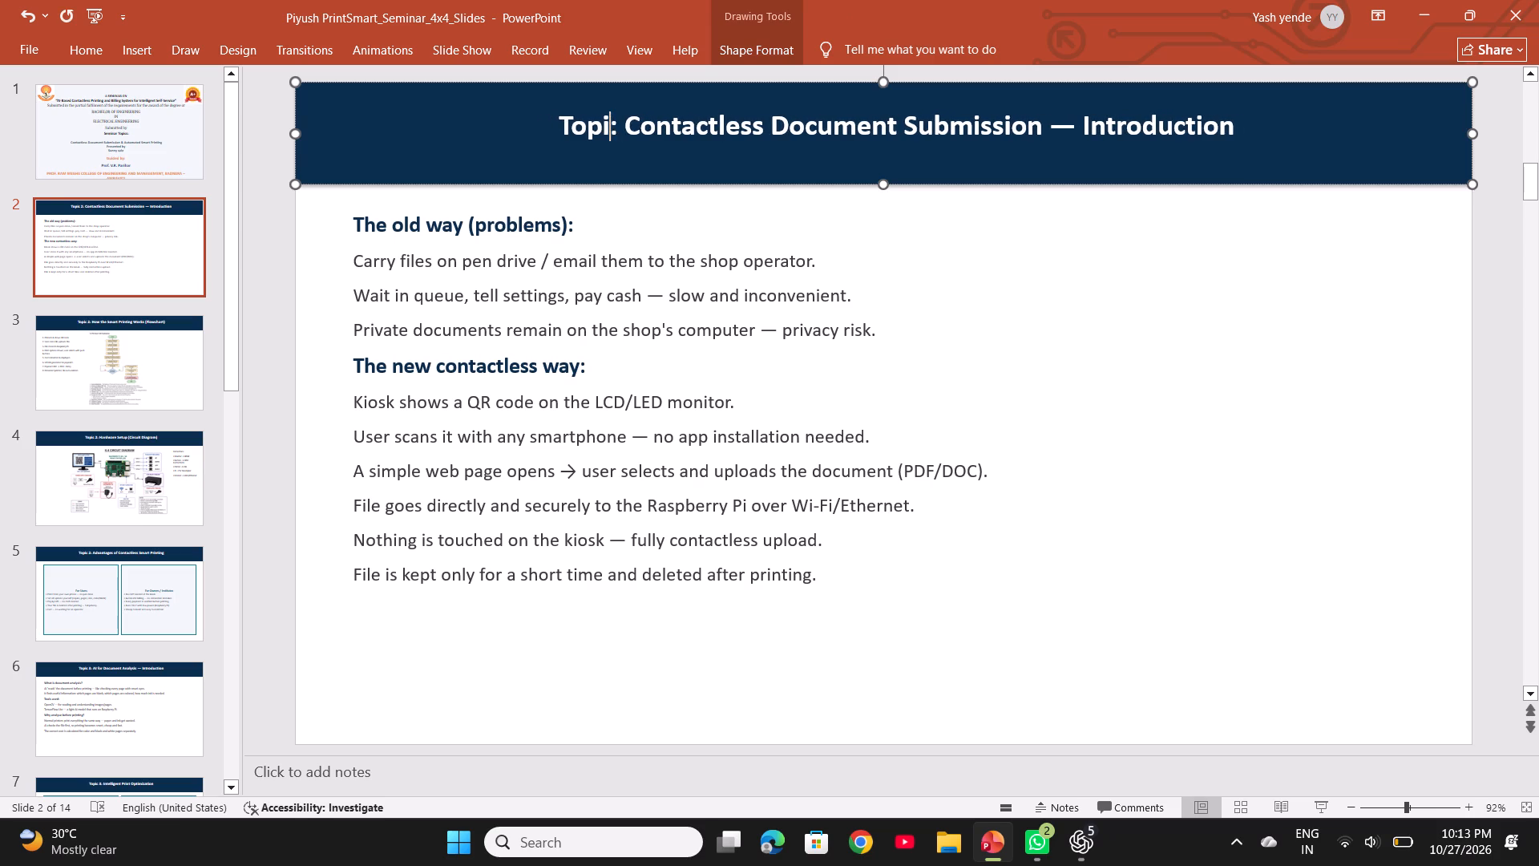
{"action": "key", "text": "BackSpace"}
{"action": "key", "text": "BackSpace"}
{"action": "key", "text": "BackSpace"}
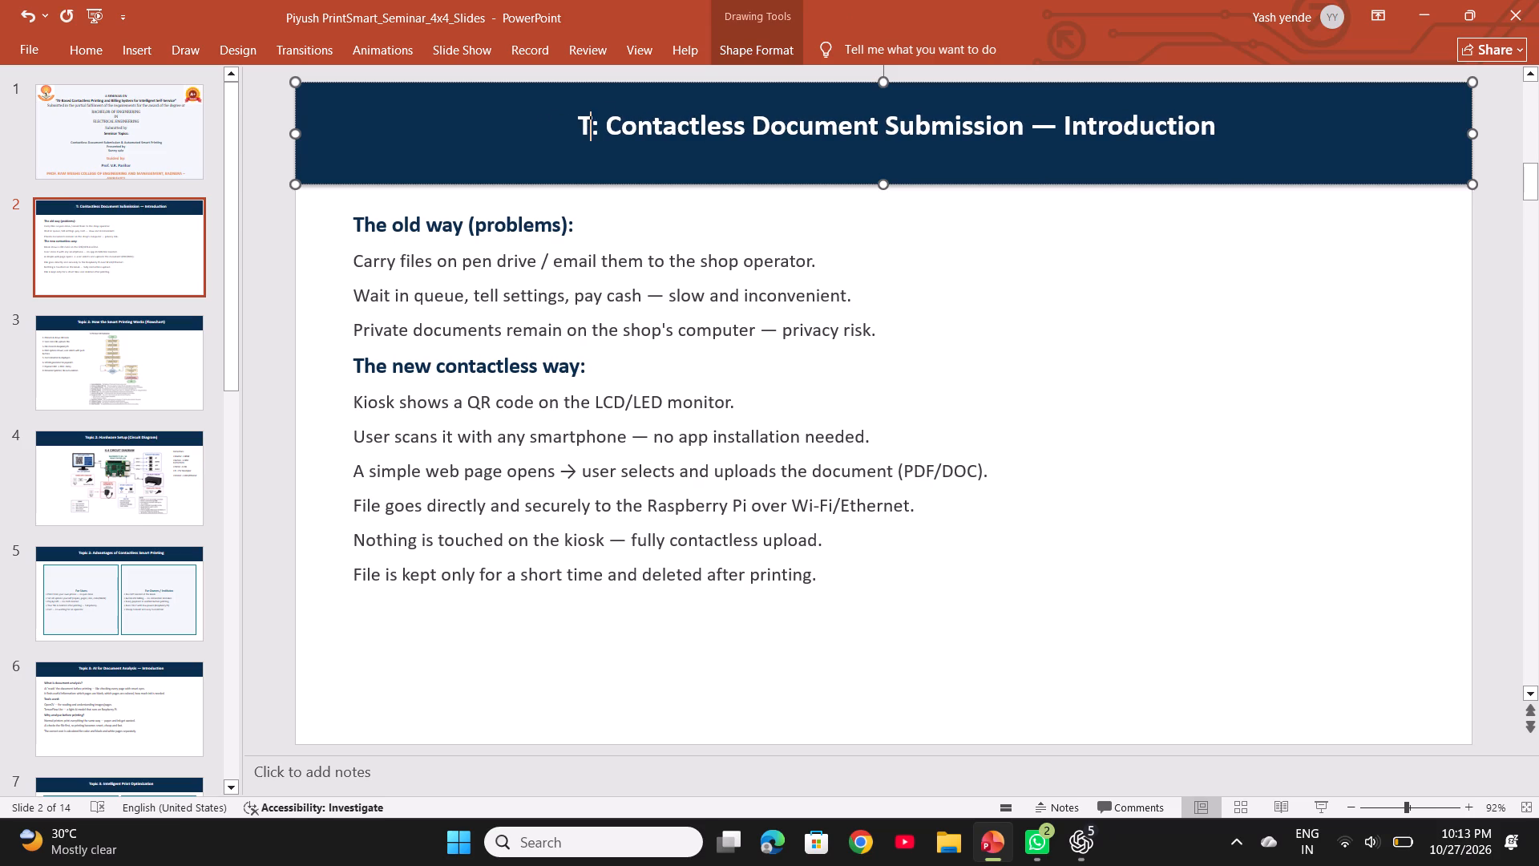
{"action": "left_click", "coordinate": [600, 123]}
{"action": "key", "text": "BackSpace"}
{"action": "key", "text": "BackSpace"}
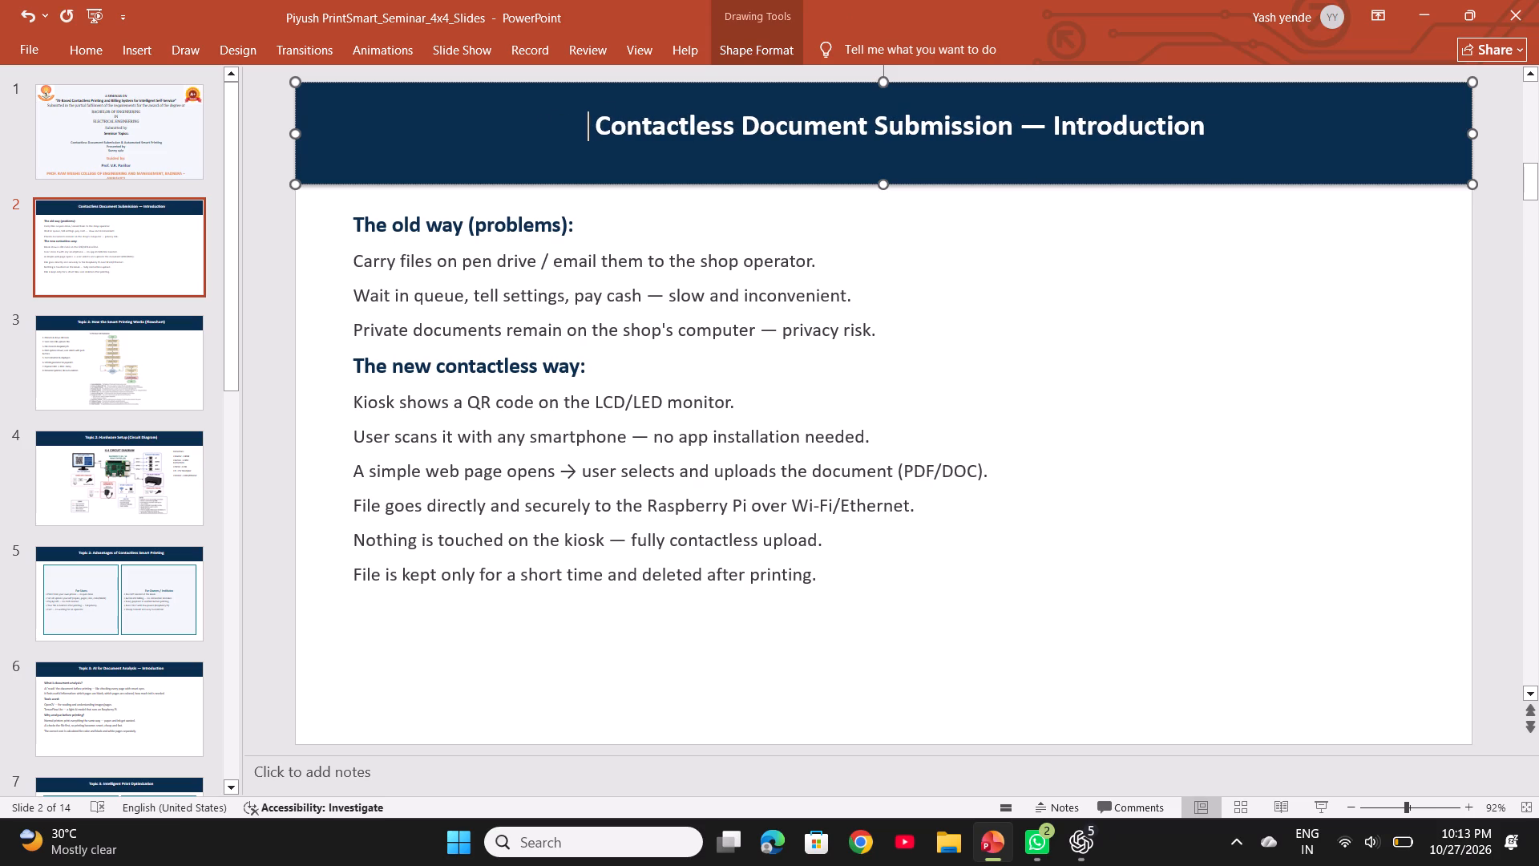
Remove the "Topic 2:" prefix from the title of the How the Smart Printing Works (Flowchart) slide.
{"action": "left_click", "coordinate": [180, 383]}
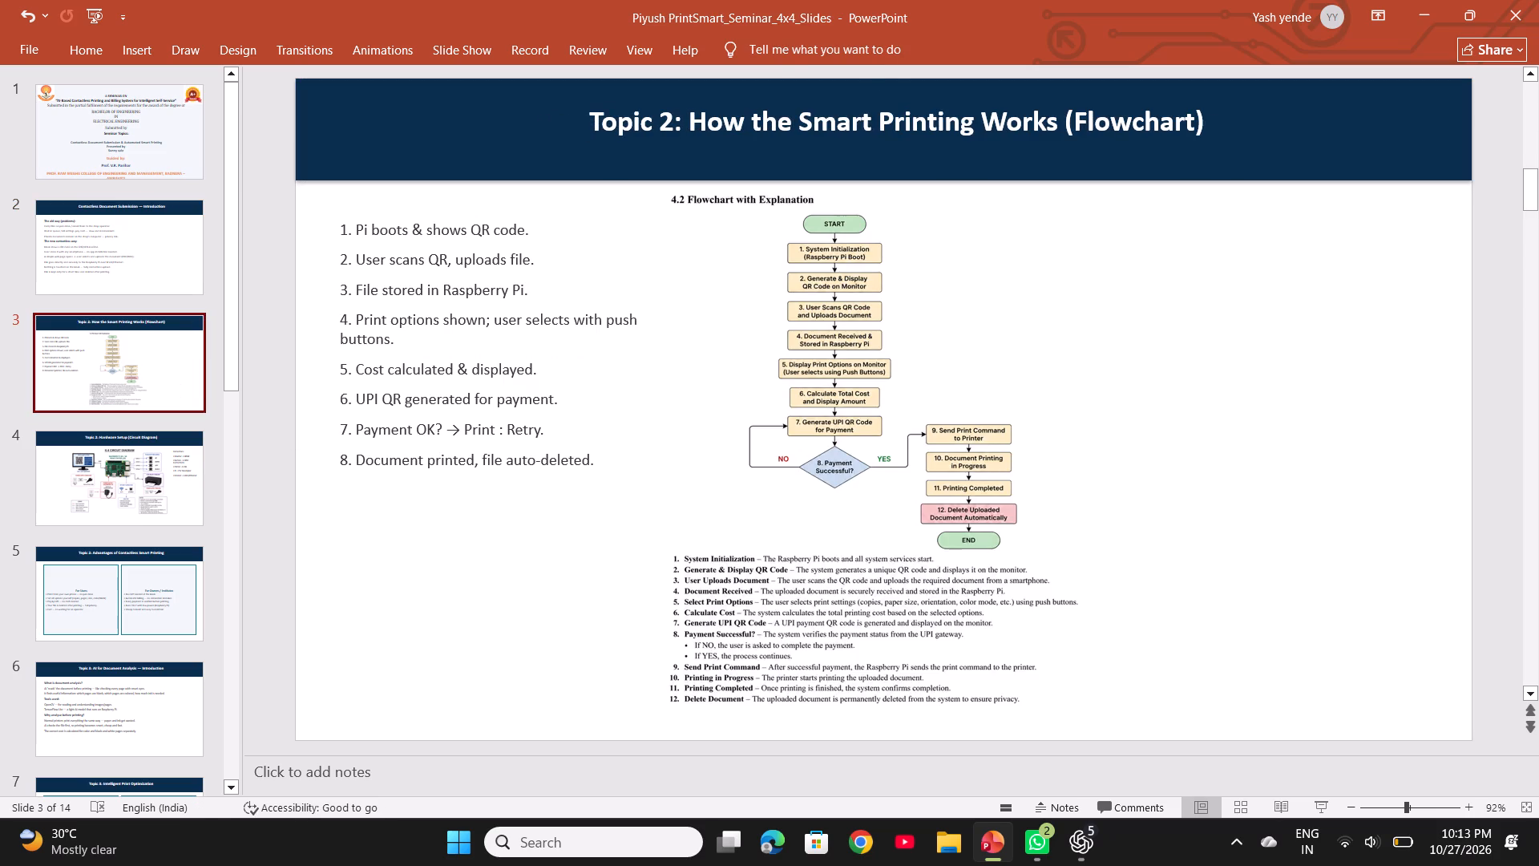
{"action": "left_click", "coordinate": [671, 121]}
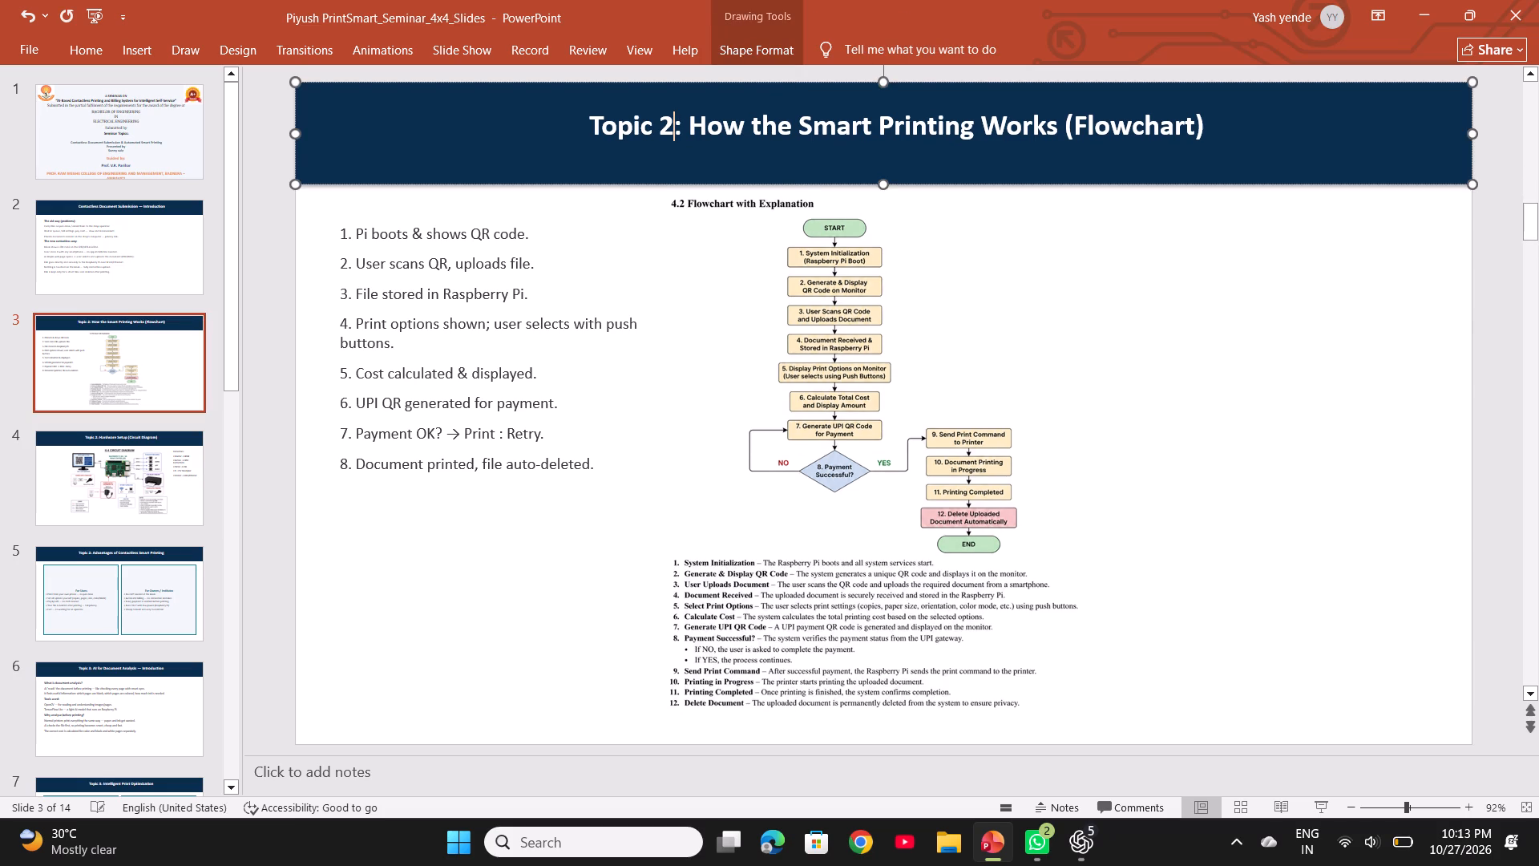
{"action": "key", "text": "BackSpace"}
{"action": "key", "text": "BackSpace"}
{"action": "key", "text": "BackSpace"}
{"action": "key", "text": "BackSpace"}
{"action": "key", "text": "BackSpace"}
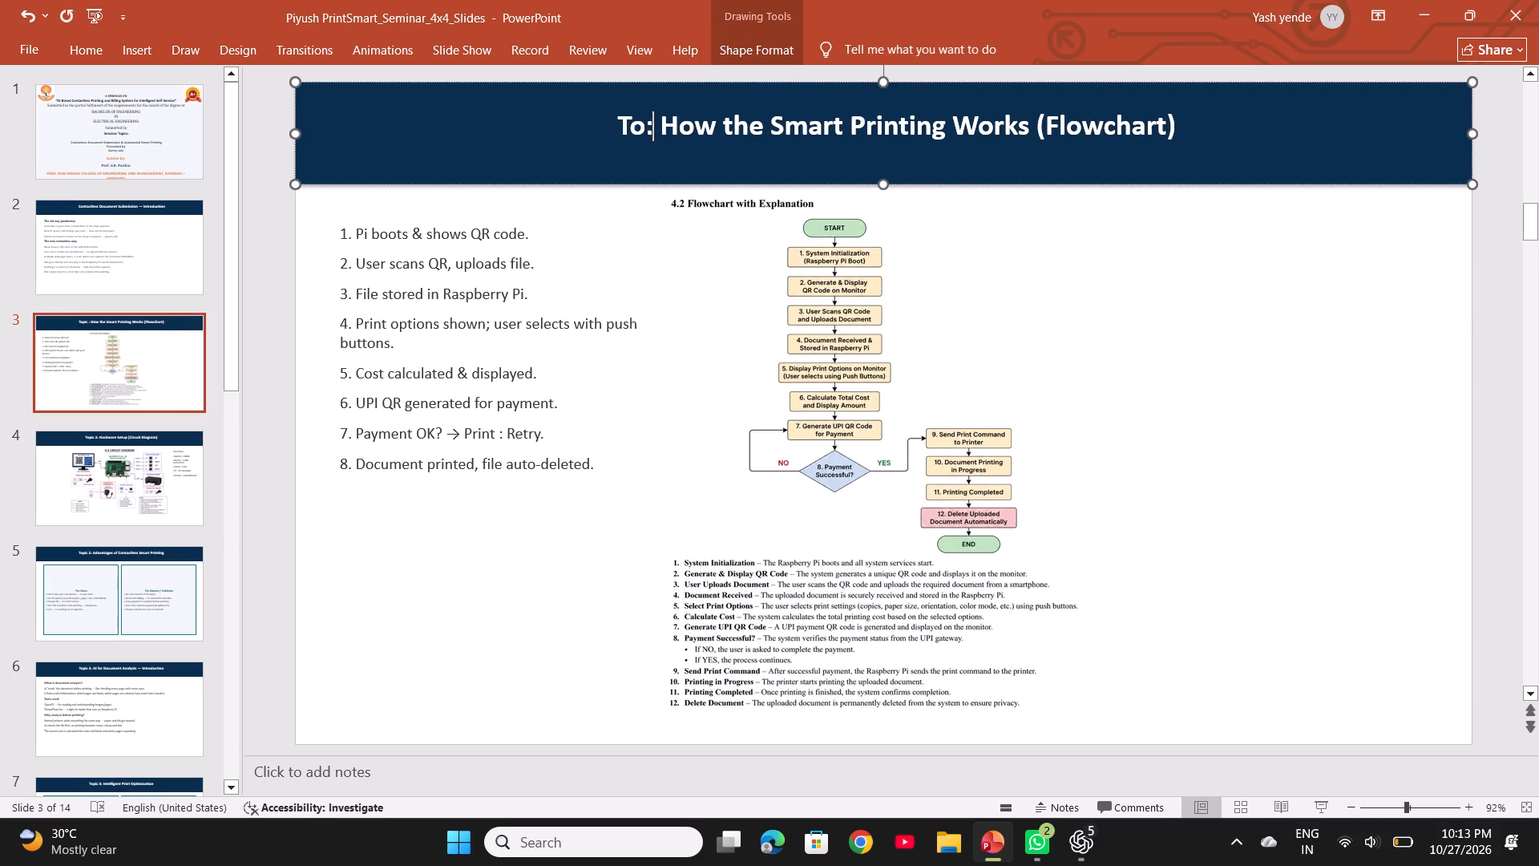
{"action": "key", "text": "BackSpace"}
{"action": "key", "text": "BackSpace"}
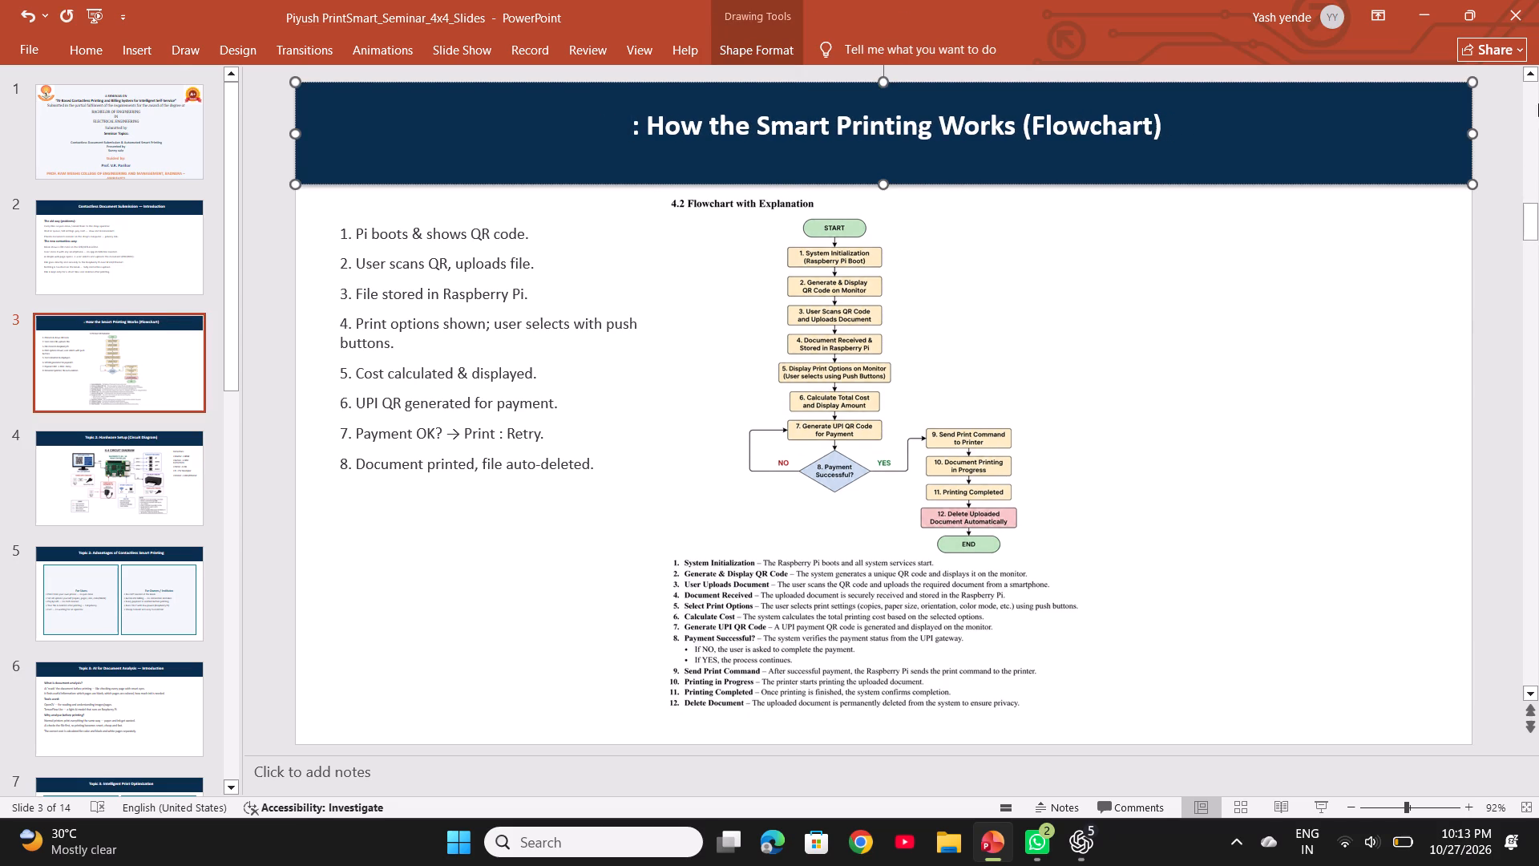
{"action": "left_click", "coordinate": [640, 129]}
{"action": "key", "text": "BackSpace"}
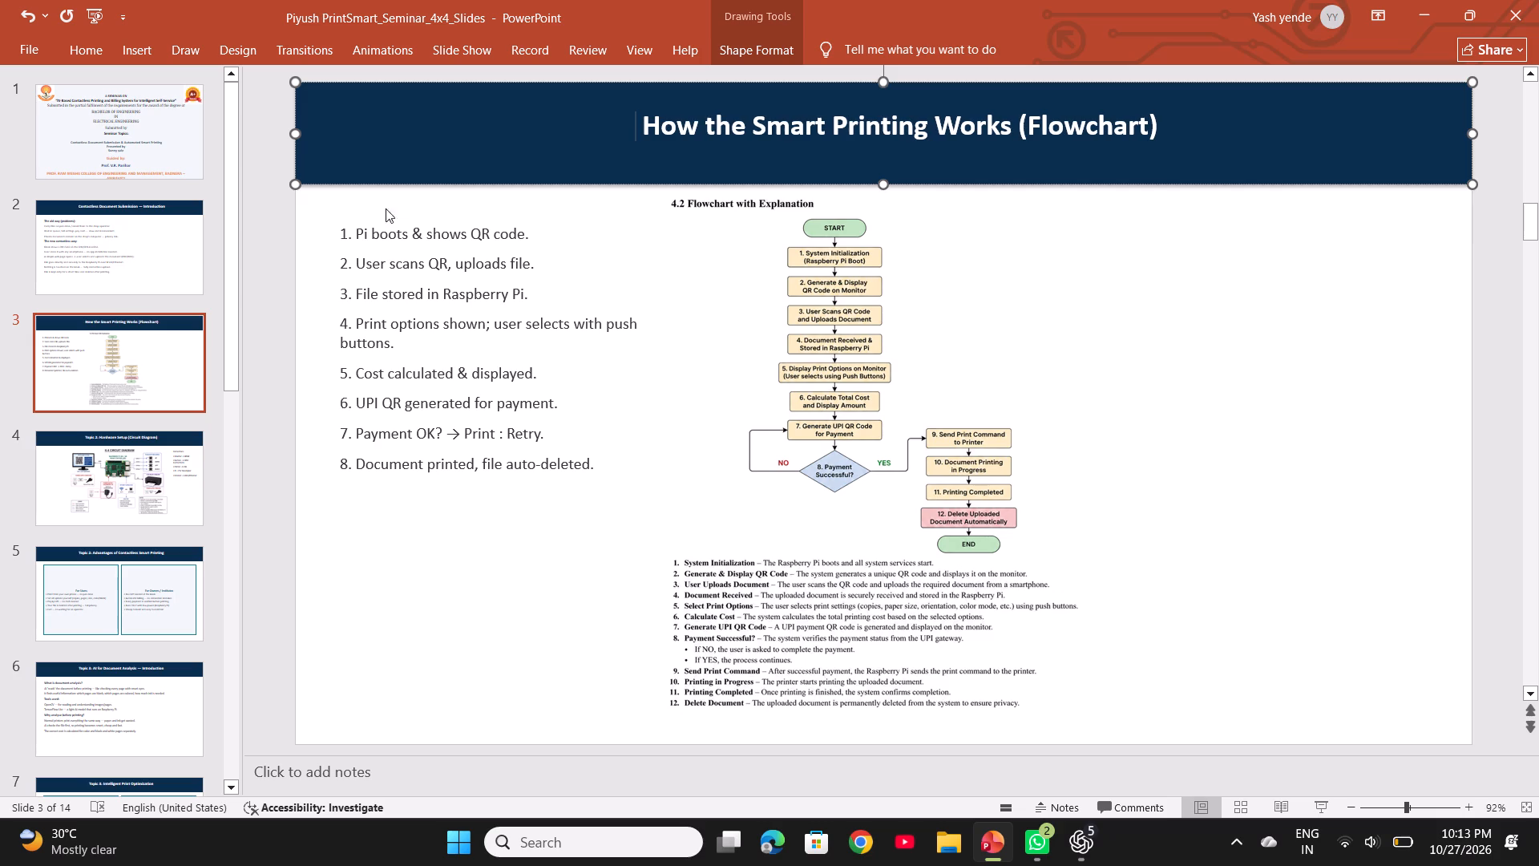
Remove the "Topic 2:" prefix from the title of the Hardware Setup (Circuit Diagram) slide.
{"action": "left_click", "coordinate": [165, 435]}
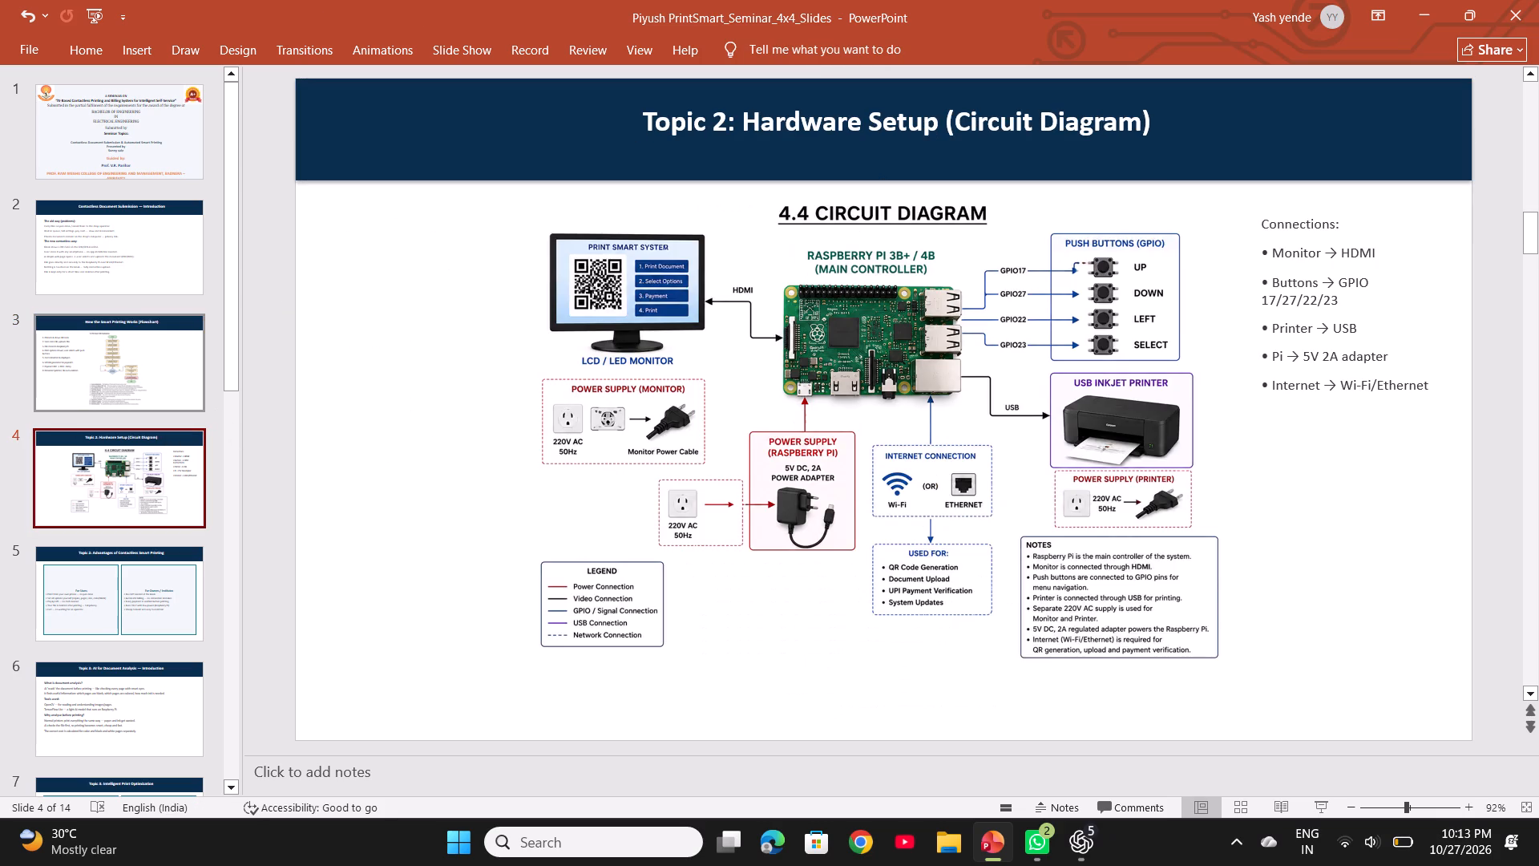
{"action": "left_click", "coordinate": [727, 121]}
{"action": "key", "text": "BackSpace"}
{"action": "key", "text": "BackSpace"}
{"action": "key", "text": "BackSpace"}
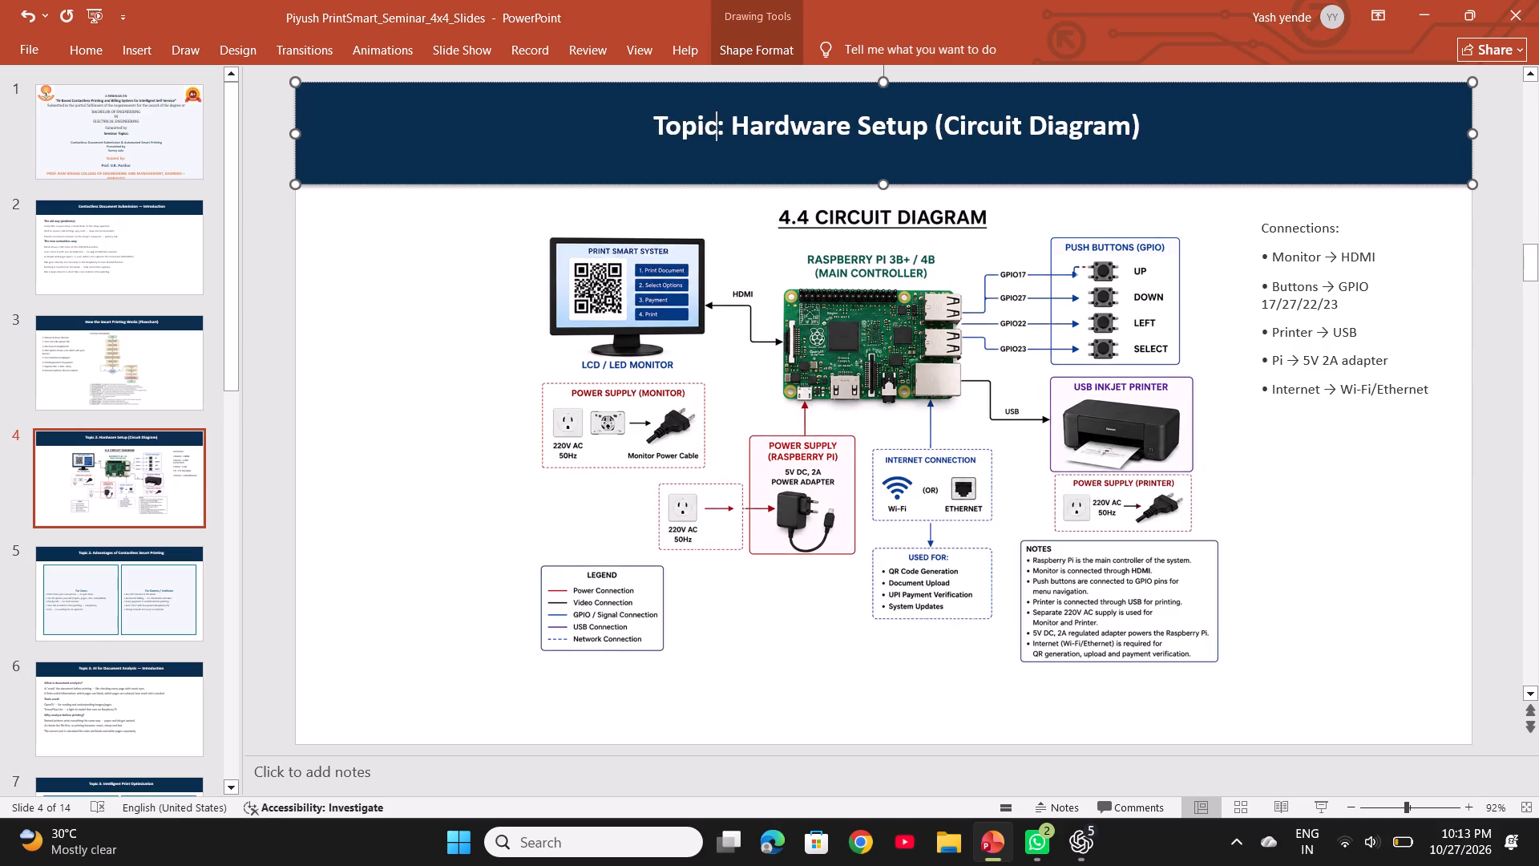
{"action": "key", "text": "BackSpace"}
{"action": "key", "text": "BackSpace"}
{"action": "key", "text": "BackSpace"}
{"action": "key", "text": "BackSpace"}
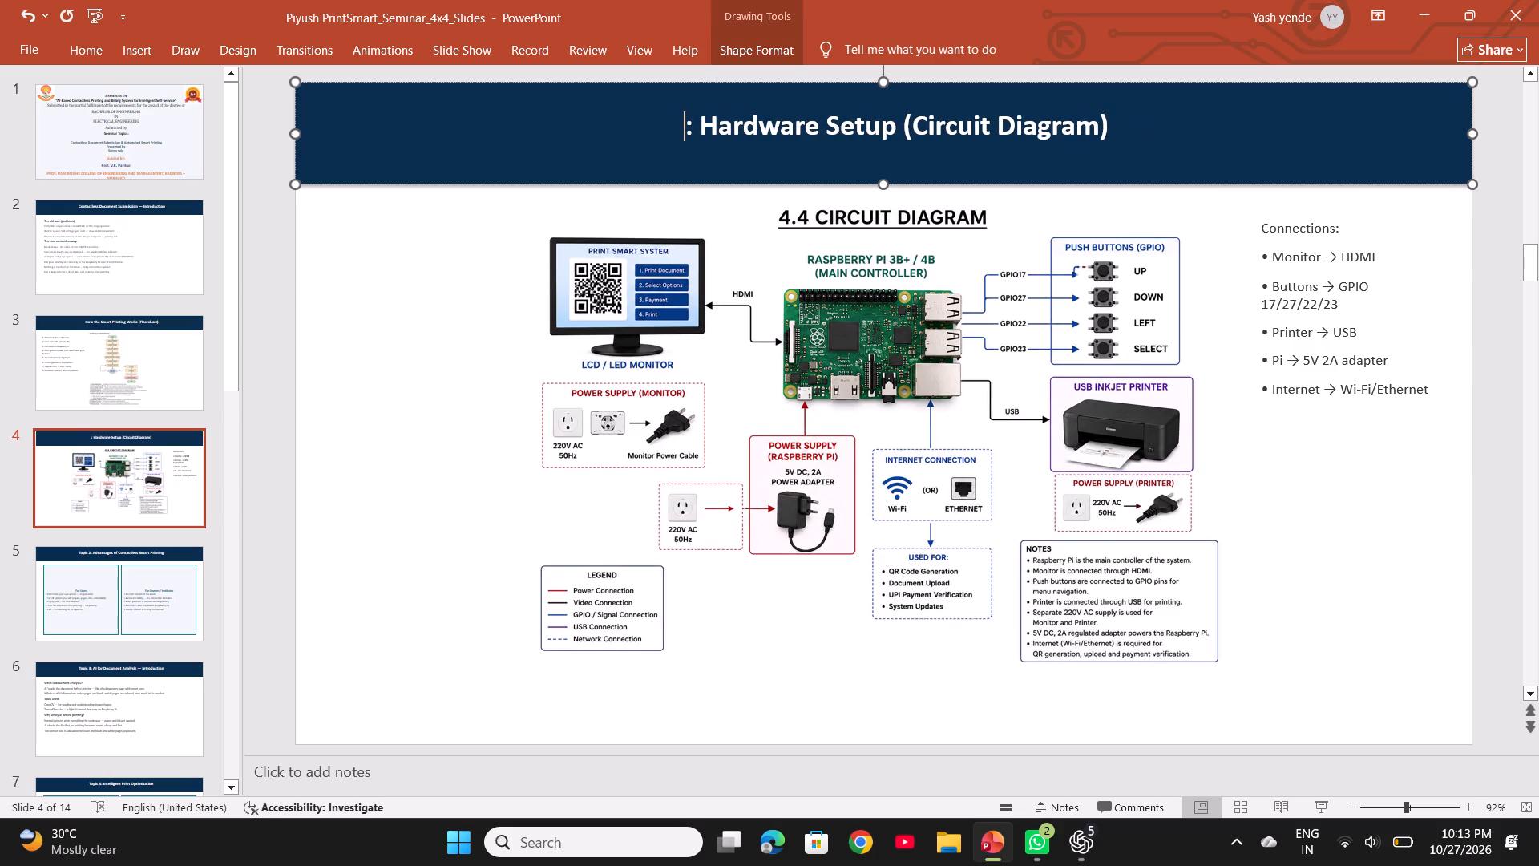
{"action": "left_click", "coordinate": [692, 124]}
{"action": "key", "text": "BackSpace"}
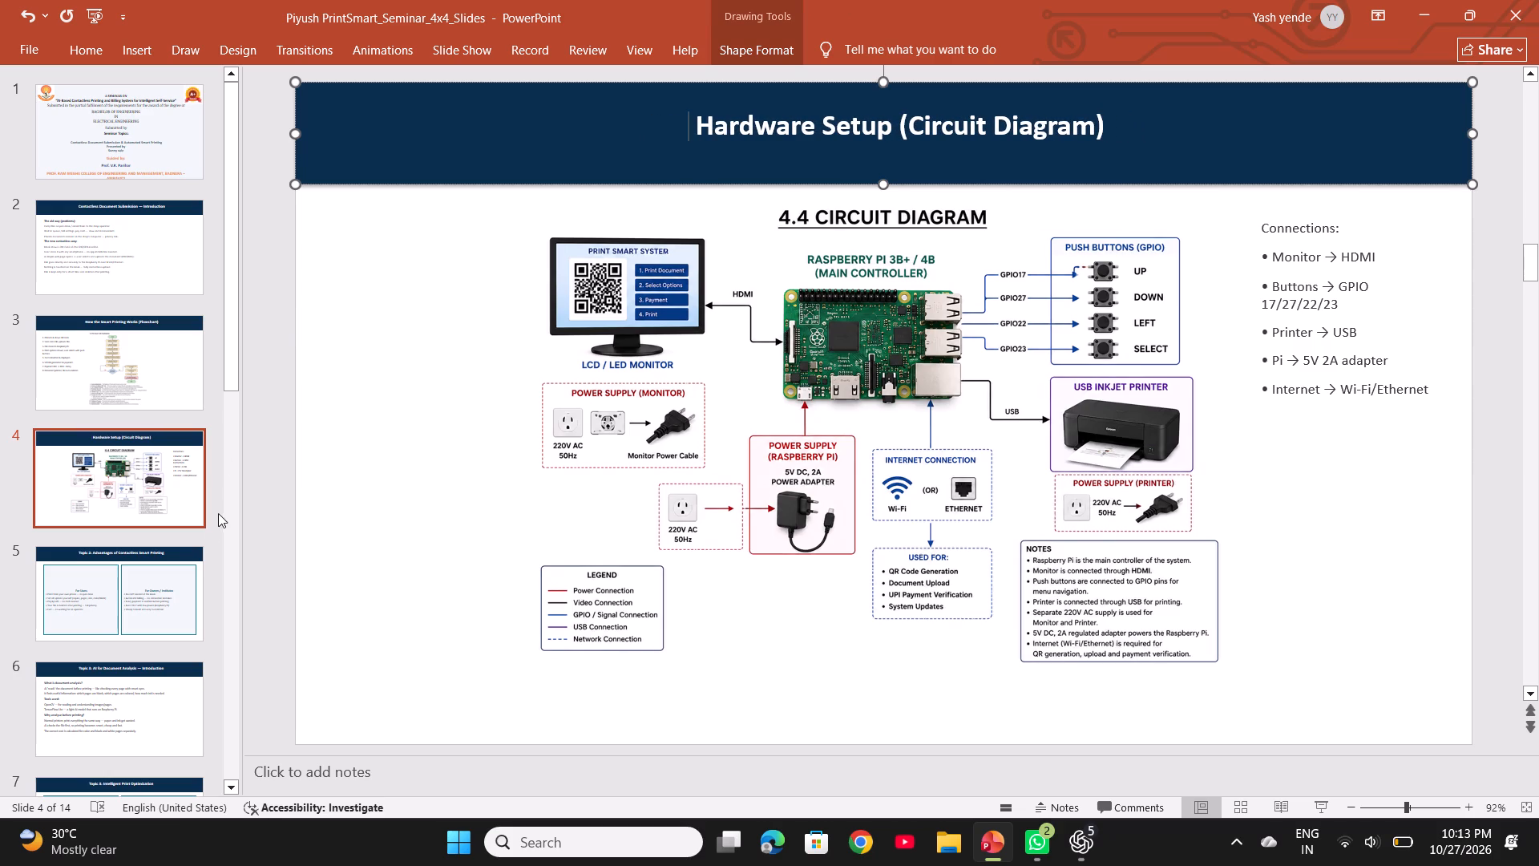
Remove the "Topic 2:" prefix from the title of the Advantages of Contactless Smart Printing slide.
{"action": "left_click", "coordinate": [147, 574]}
{"action": "left_click", "coordinate": [678, 118]}
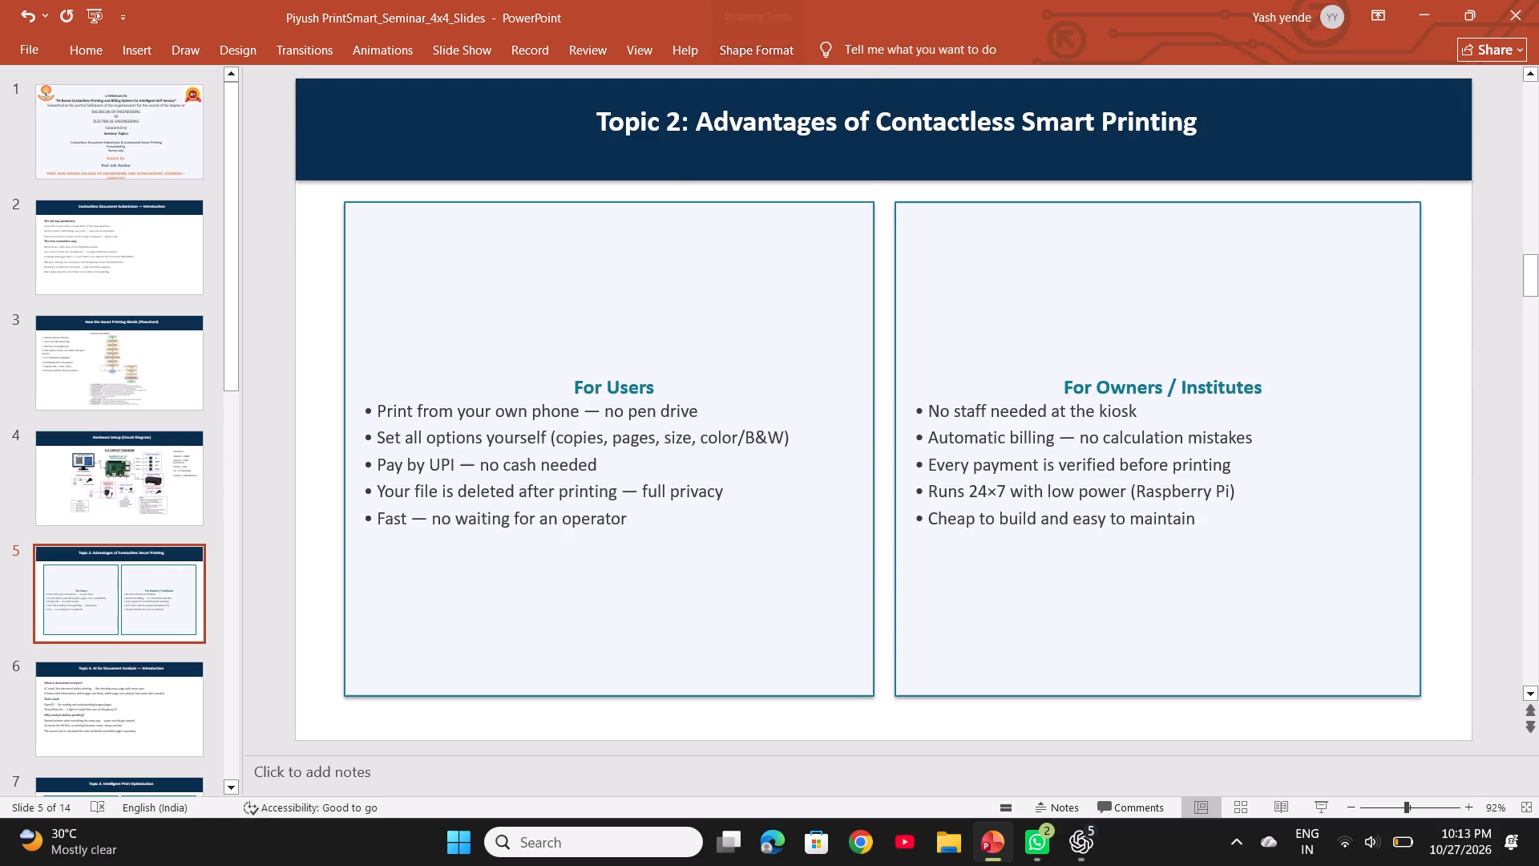
{"action": "key", "text": "BackSpace"}
{"action": "key", "text": "BackSpace"}
{"action": "key", "text": "BackSpace"}
{"action": "key", "text": "BackSpace"}
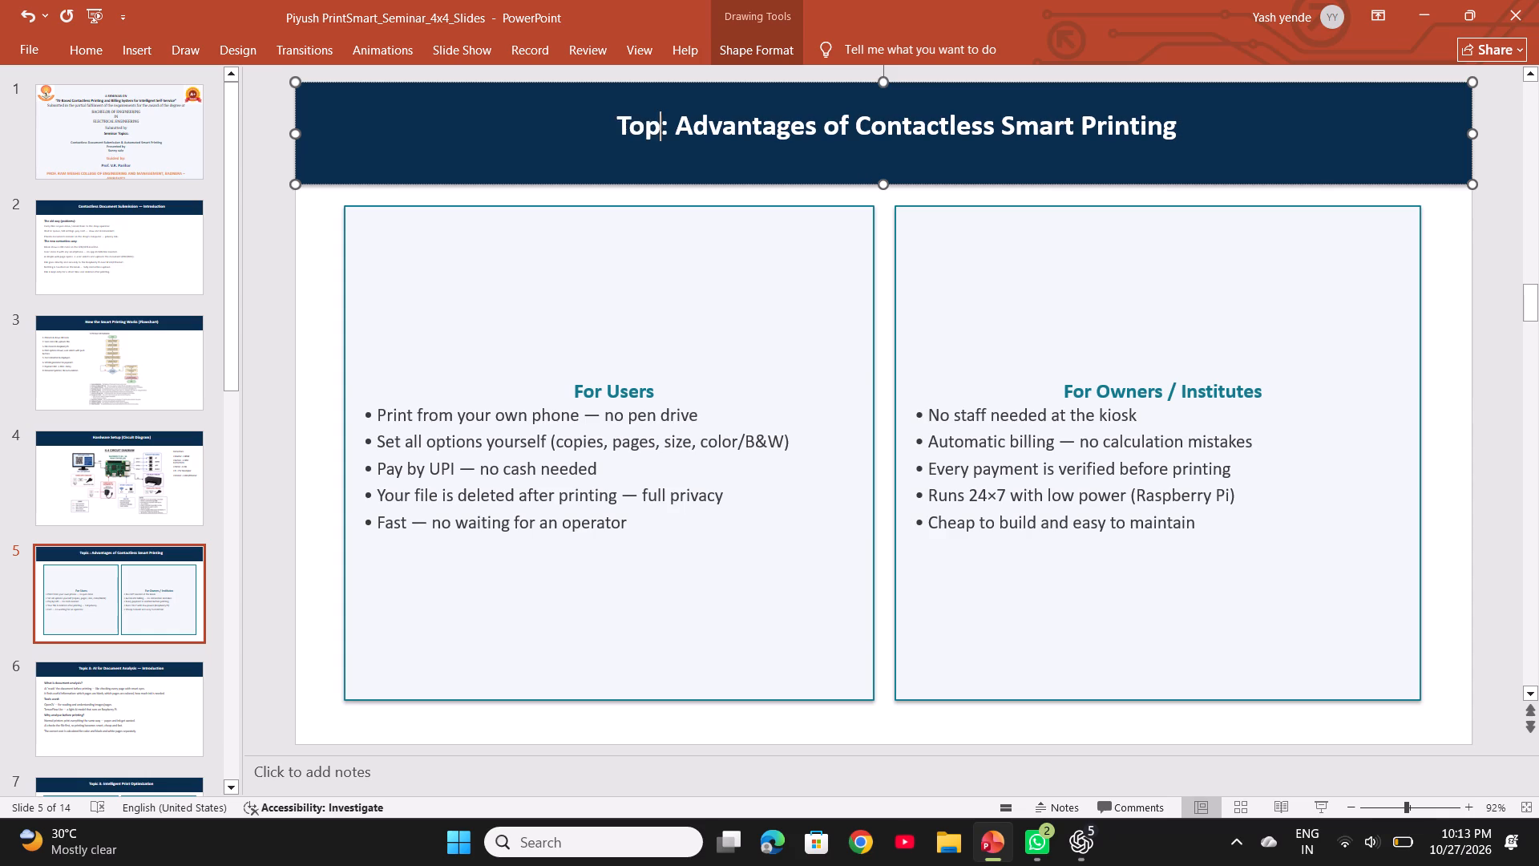
{"action": "key", "text": "BackSpace"}
{"action": "key", "text": "BackSpace"}
{"action": "key", "text": "BackSpace"}
{"action": "left_click", "coordinate": [650, 126]}
{"action": "key", "text": "BackSpace"}
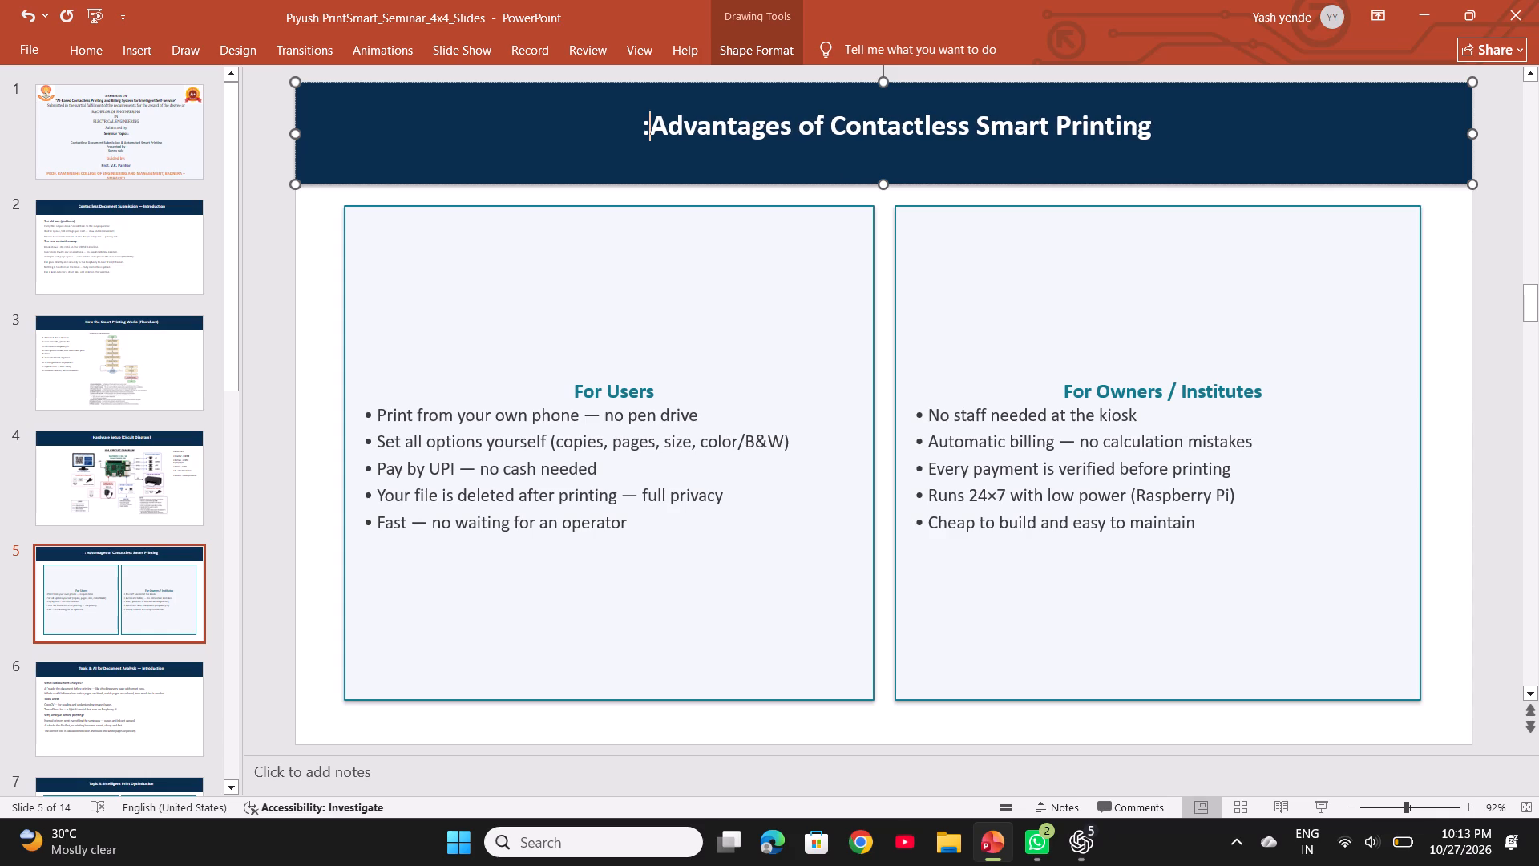
{"action": "key", "text": "BackSpace"}
Cut the four Topic 3 slides, starting with "AI for Document Analysis — Introduction", from the deck.
{"action": "left_click", "coordinate": [155, 700]}
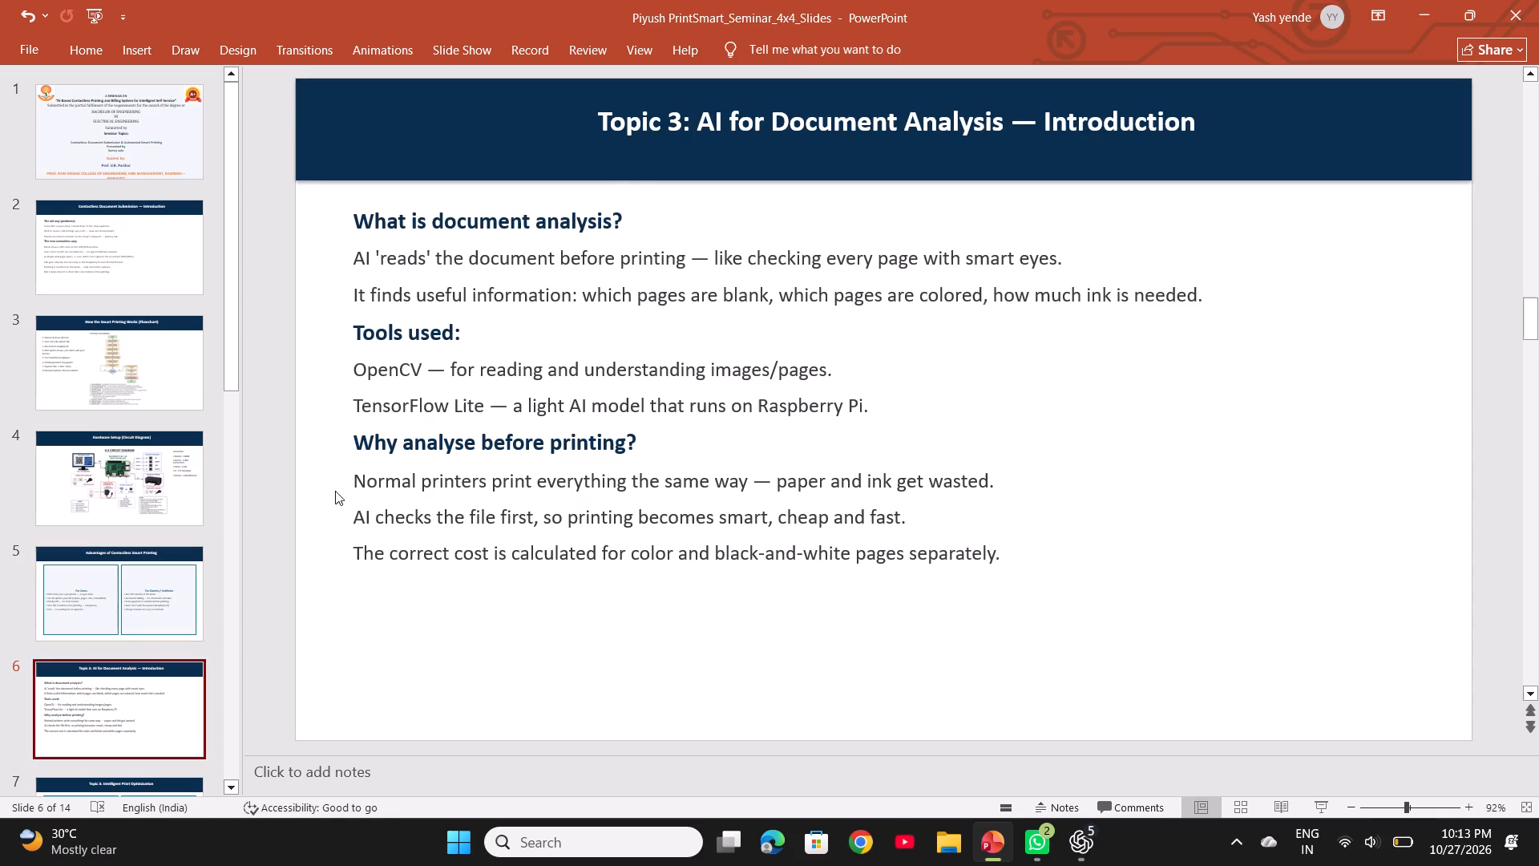
{"action": "left_click", "coordinate": [136, 679]}
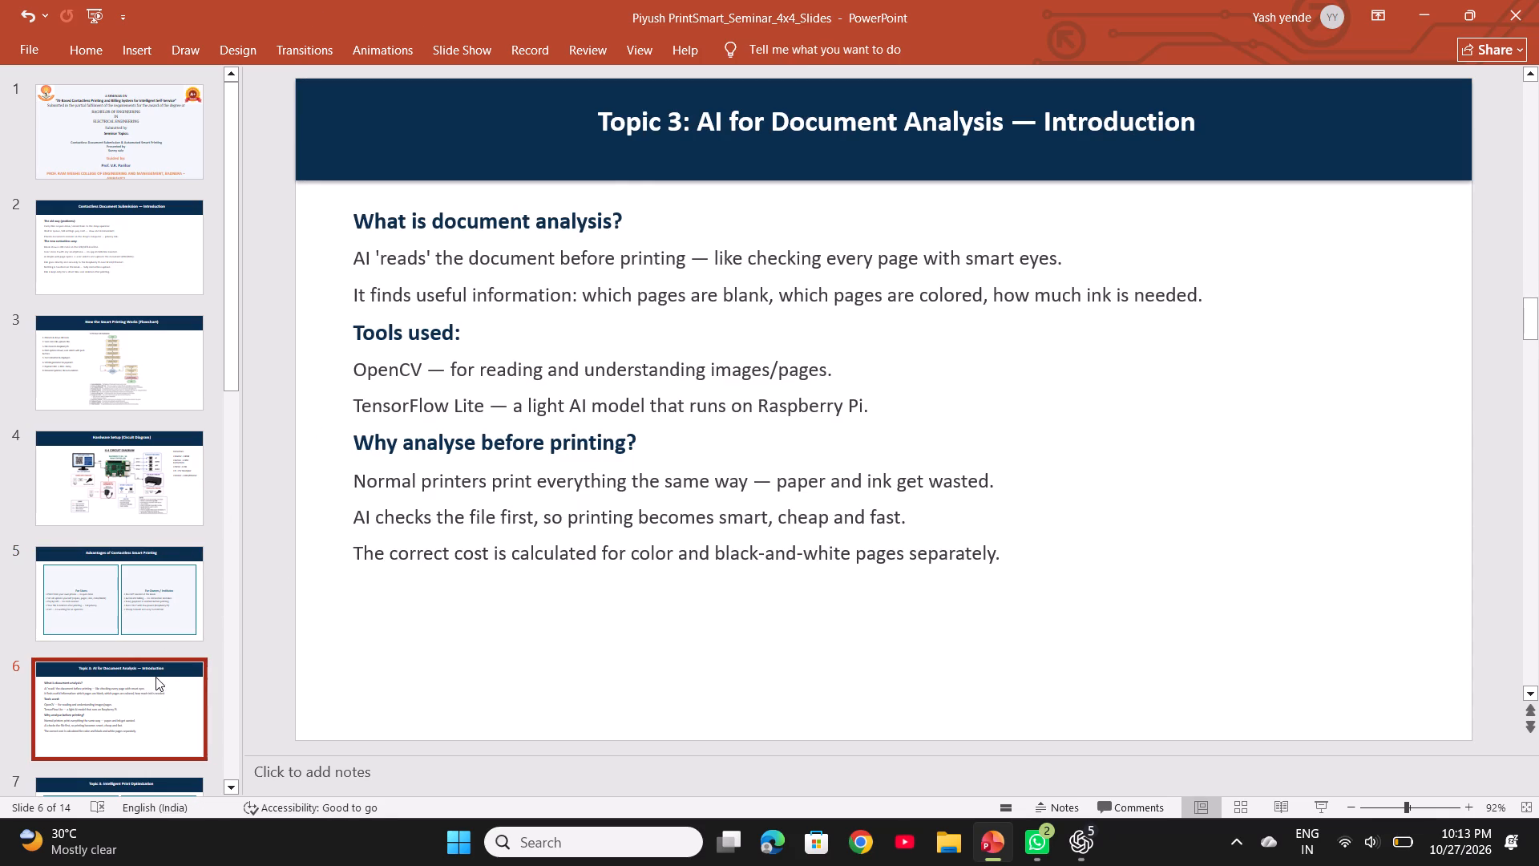
{"action": "key", "text": "ctrl+x"}
{"action": "key", "text": "ctrl+x"}
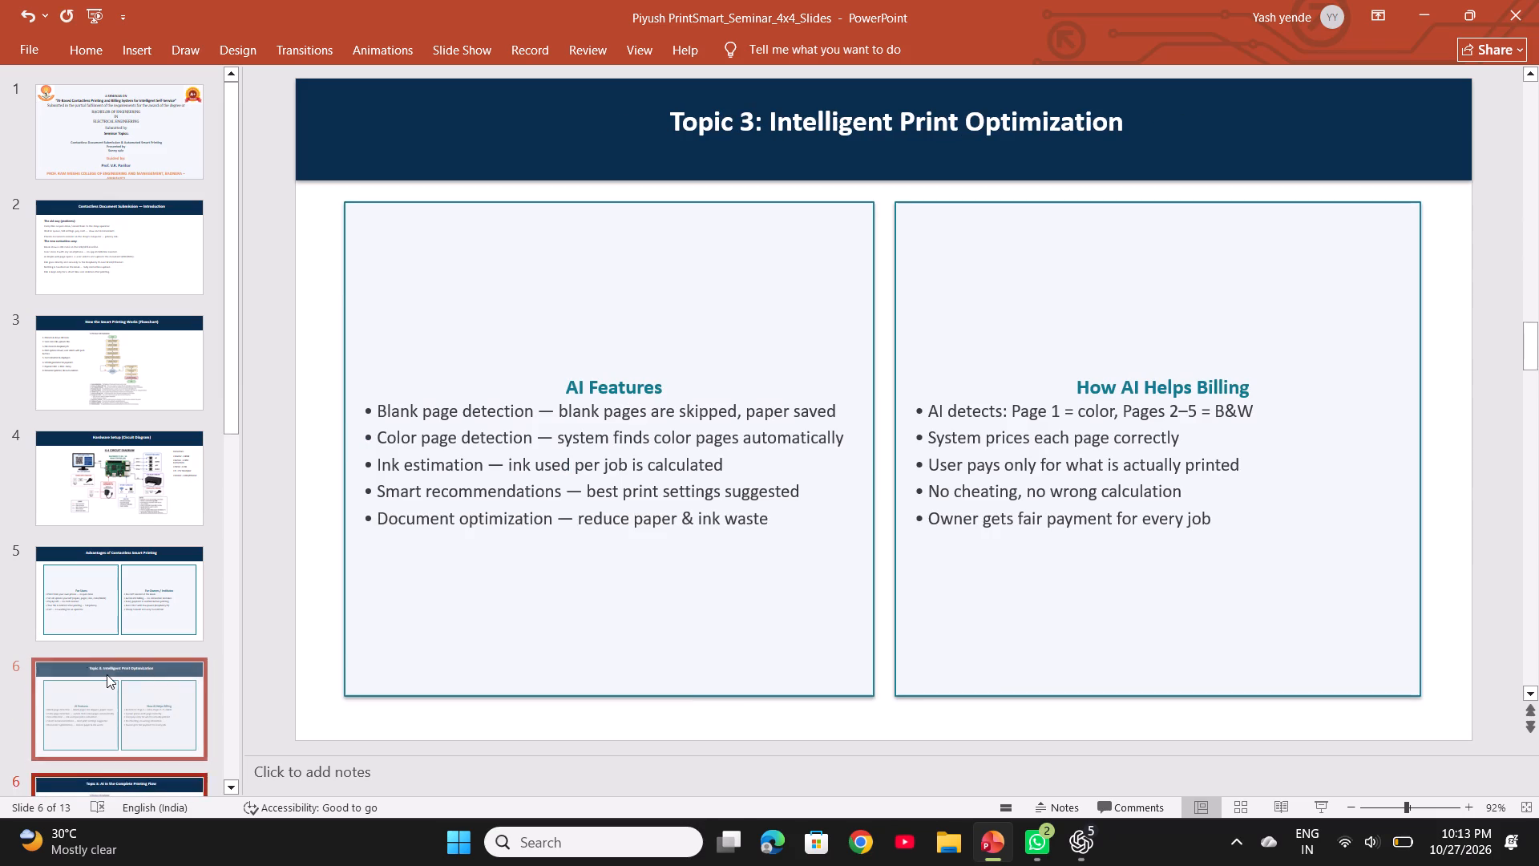
{"action": "key", "text": "ctrl+x"}
{"action": "key", "text": "ctrl+x"}
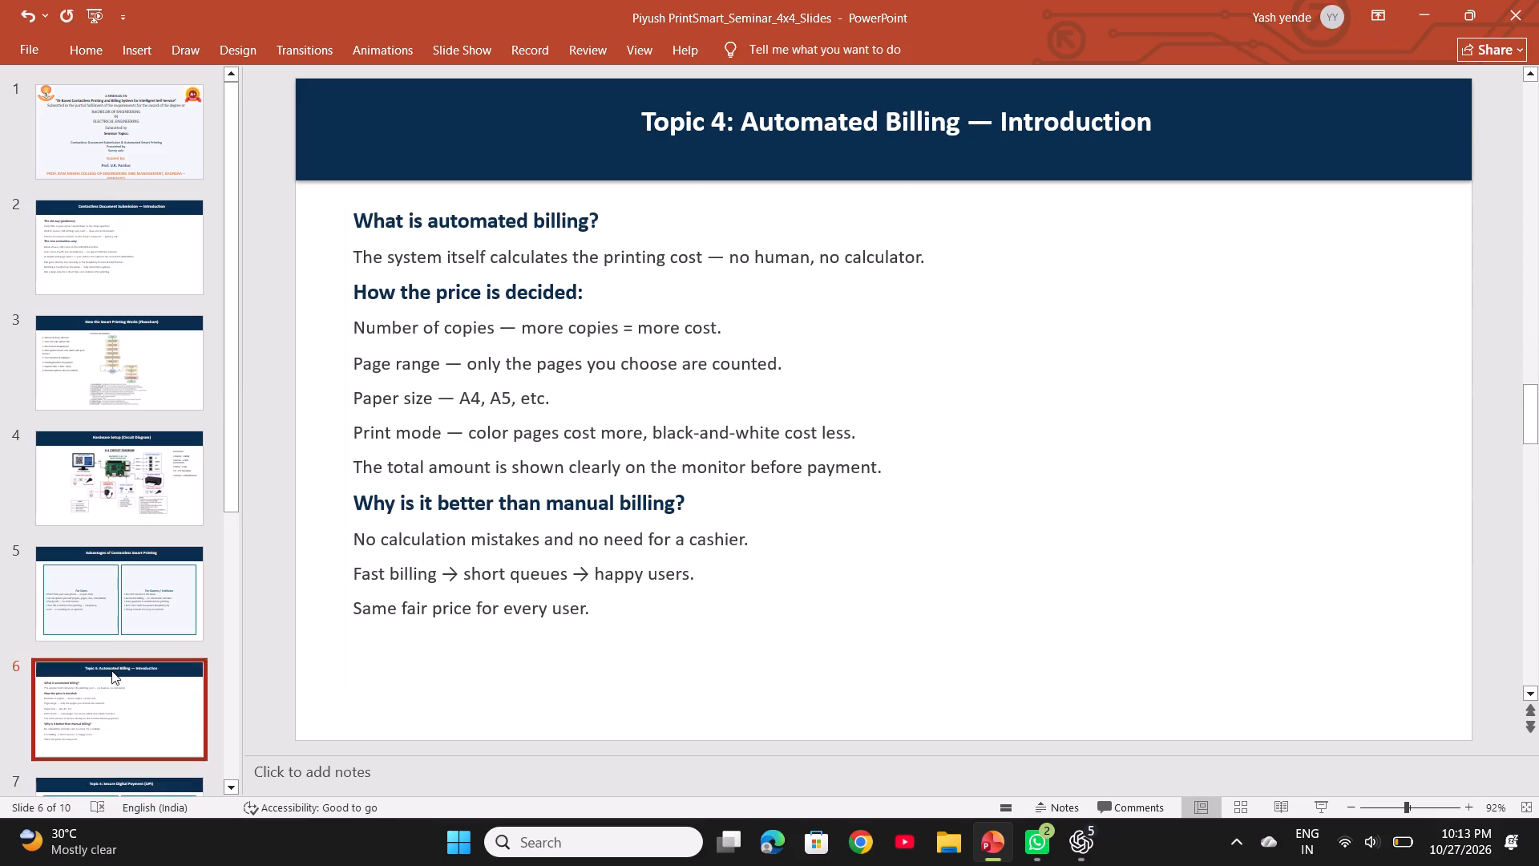
Cut the four Topic 4 slides on automated billing and payment, along with the closing "Thank You!" slide.
{"action": "key", "text": "ctrl+x"}
{"action": "key", "text": "ctrl+x"}
{"action": "key", "text": "ctrl+x"}
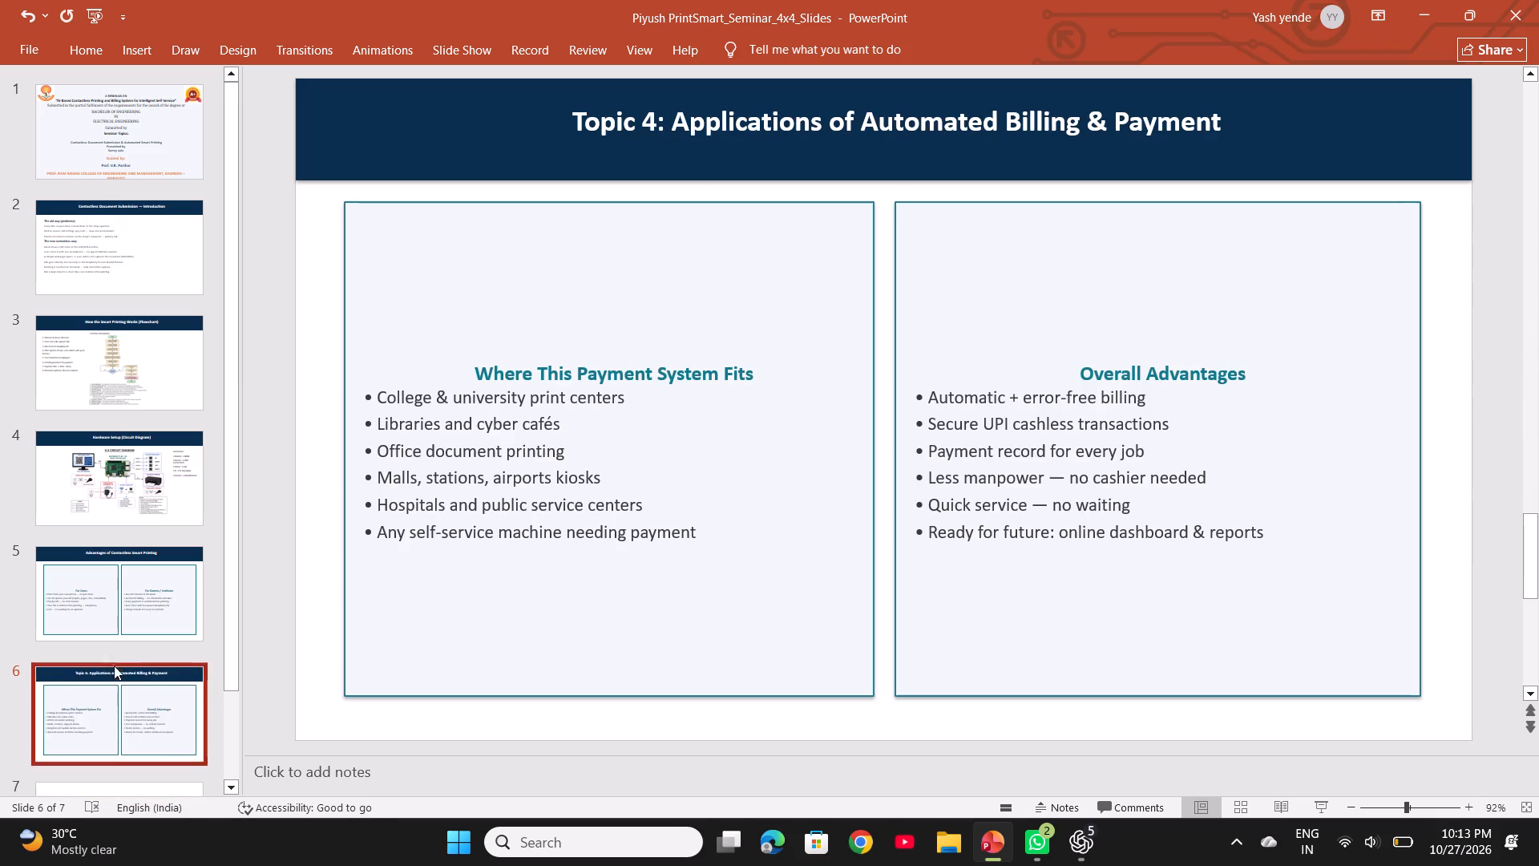
{"action": "key", "text": "ctrl+x"}
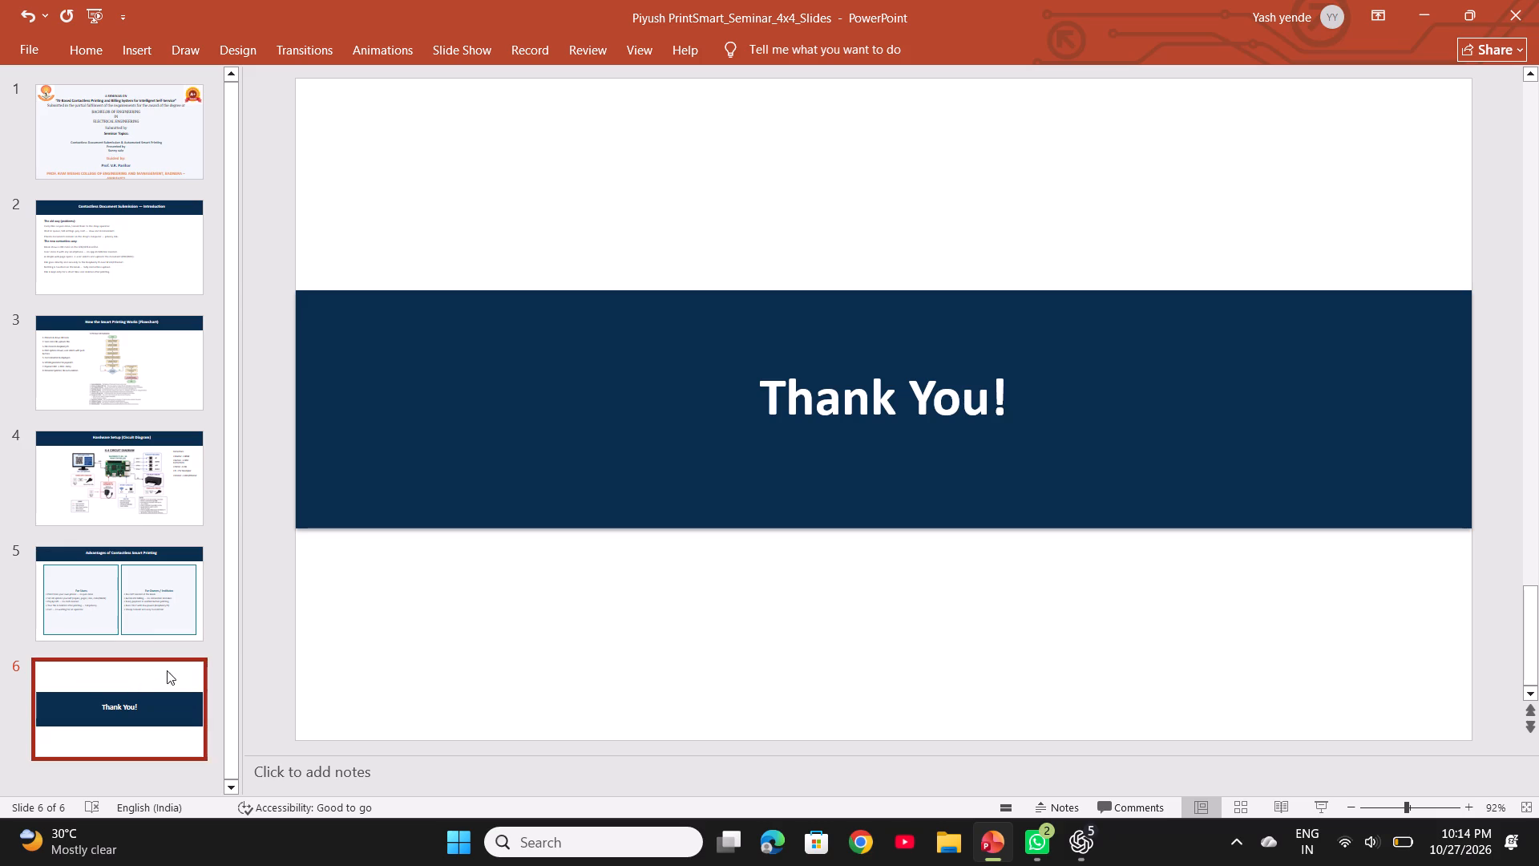
{"action": "key", "text": "ctrl+x"}
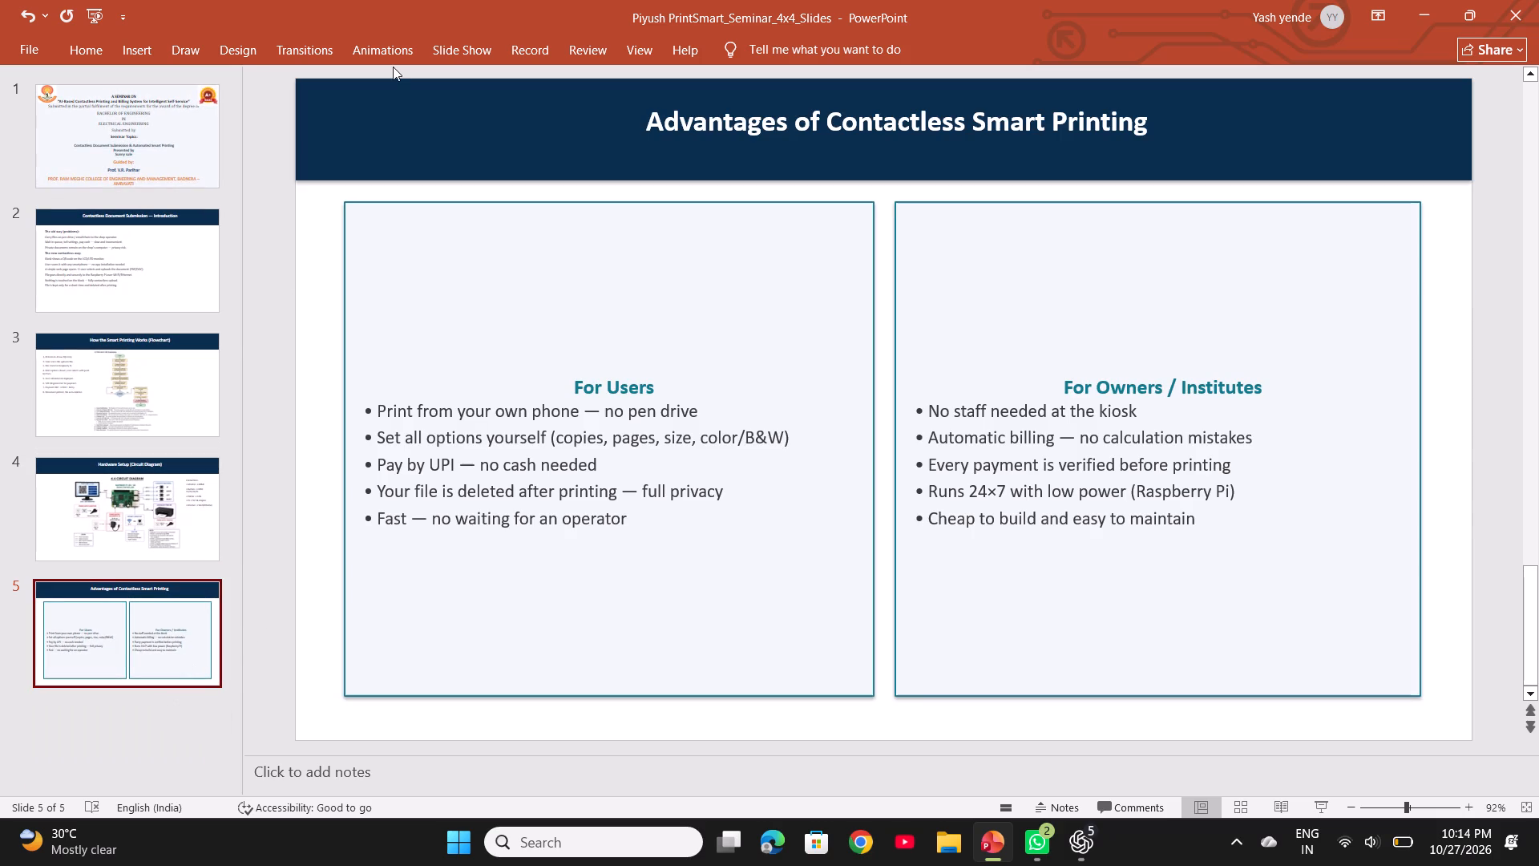
Look through the remaining slides from the title slide to the advantages slide to review the shortened deck.
{"action": "scroll", "coordinate": [1124, 548], "scroll_direction": "up", "scroll_amount": 5}
{"action": "scroll", "coordinate": [1118, 544], "scroll_direction": "down", "scroll_amount": 3}
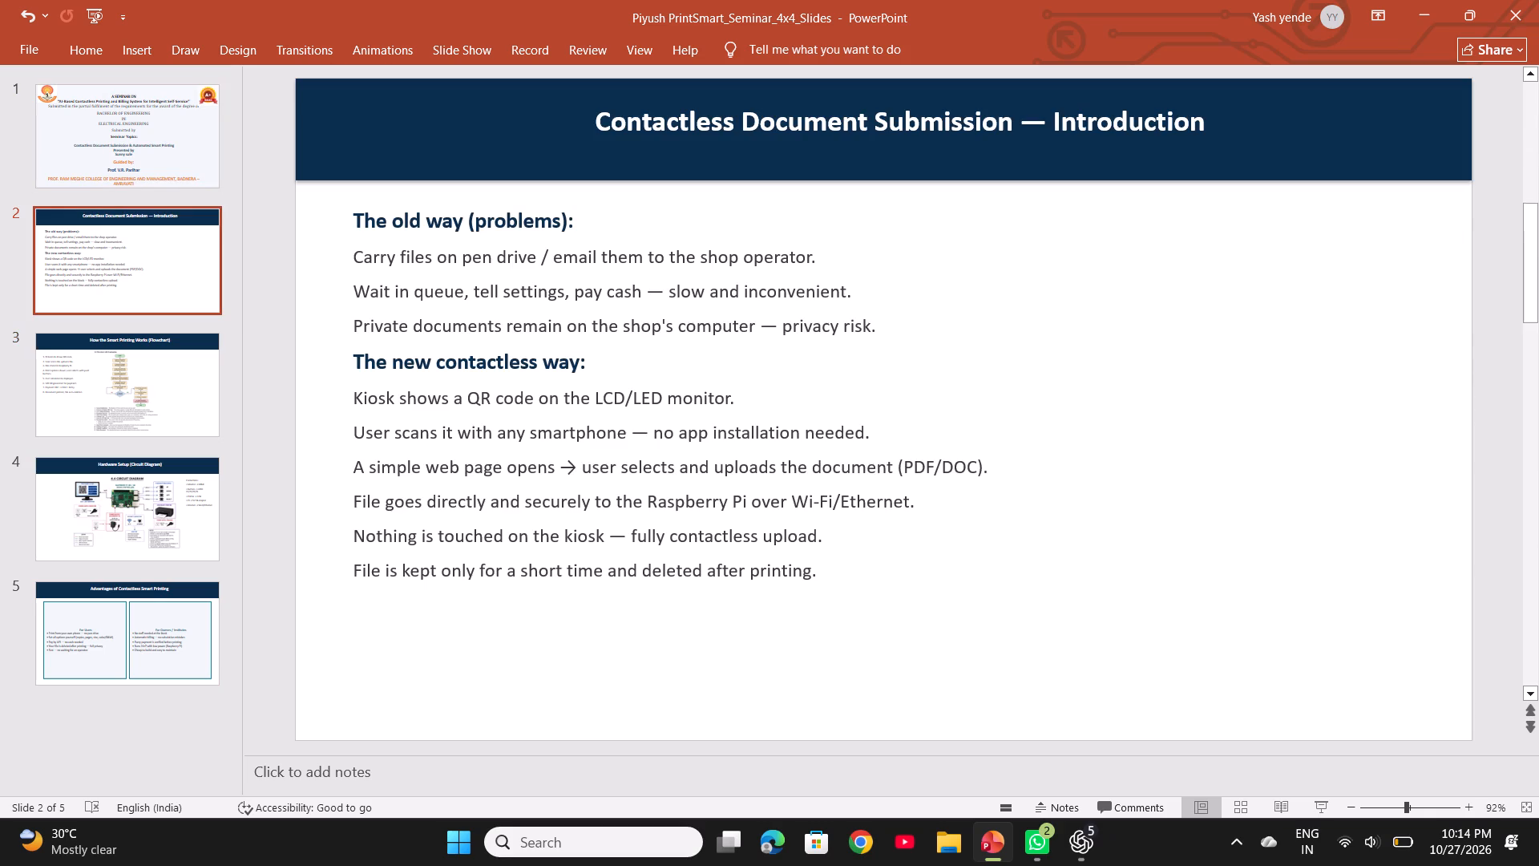
{"action": "scroll", "coordinate": [1118, 544], "scroll_direction": "down", "scroll_amount": 5}
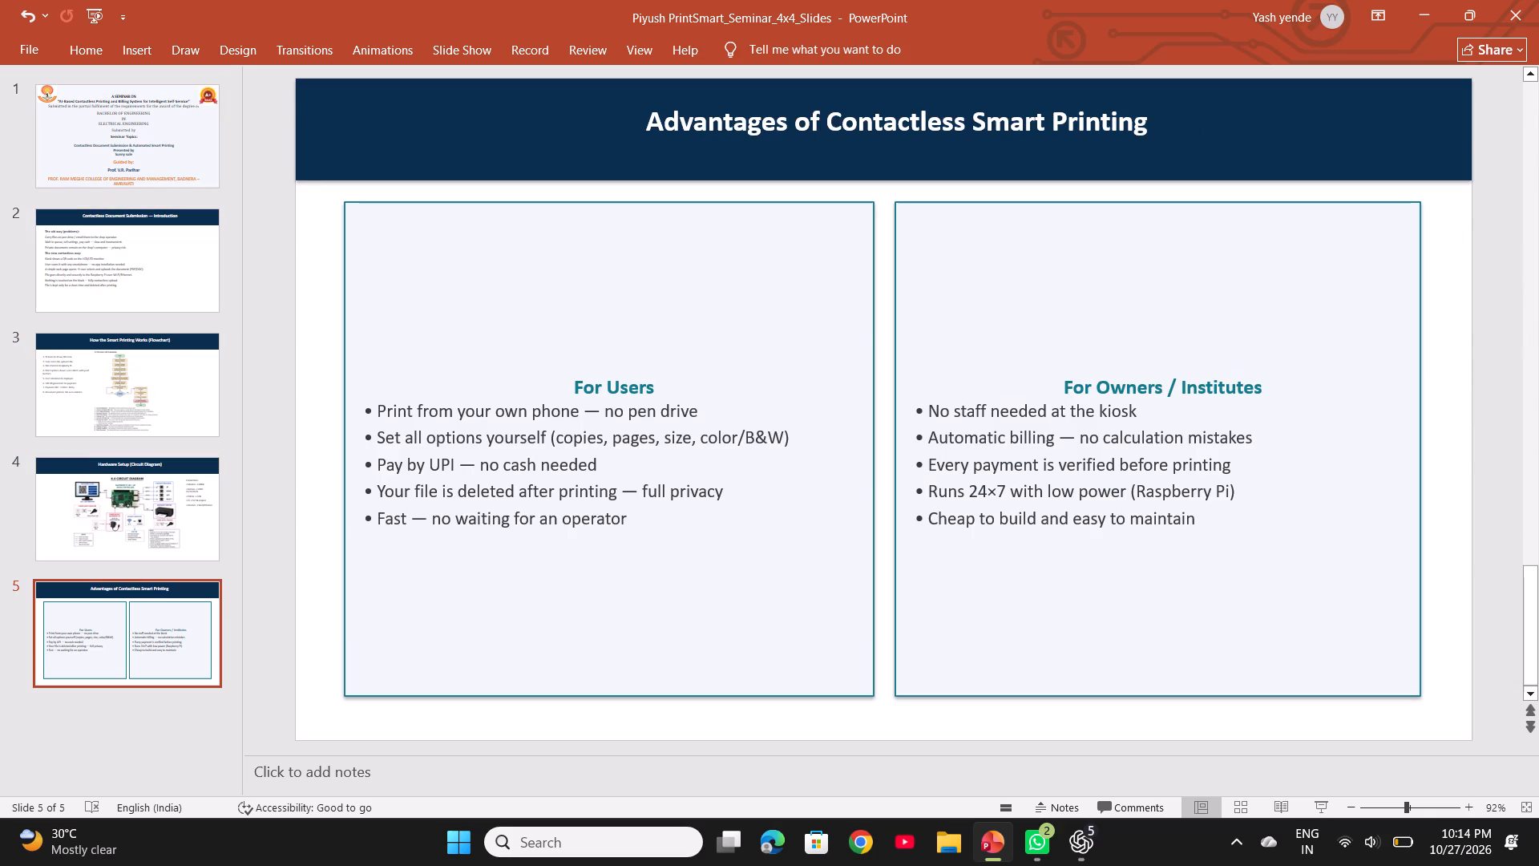
{"action": "scroll", "coordinate": [1118, 544], "scroll_direction": "down", "scroll_amount": 2}
{"action": "scroll", "coordinate": [1118, 544], "scroll_direction": "up", "scroll_amount": 2}
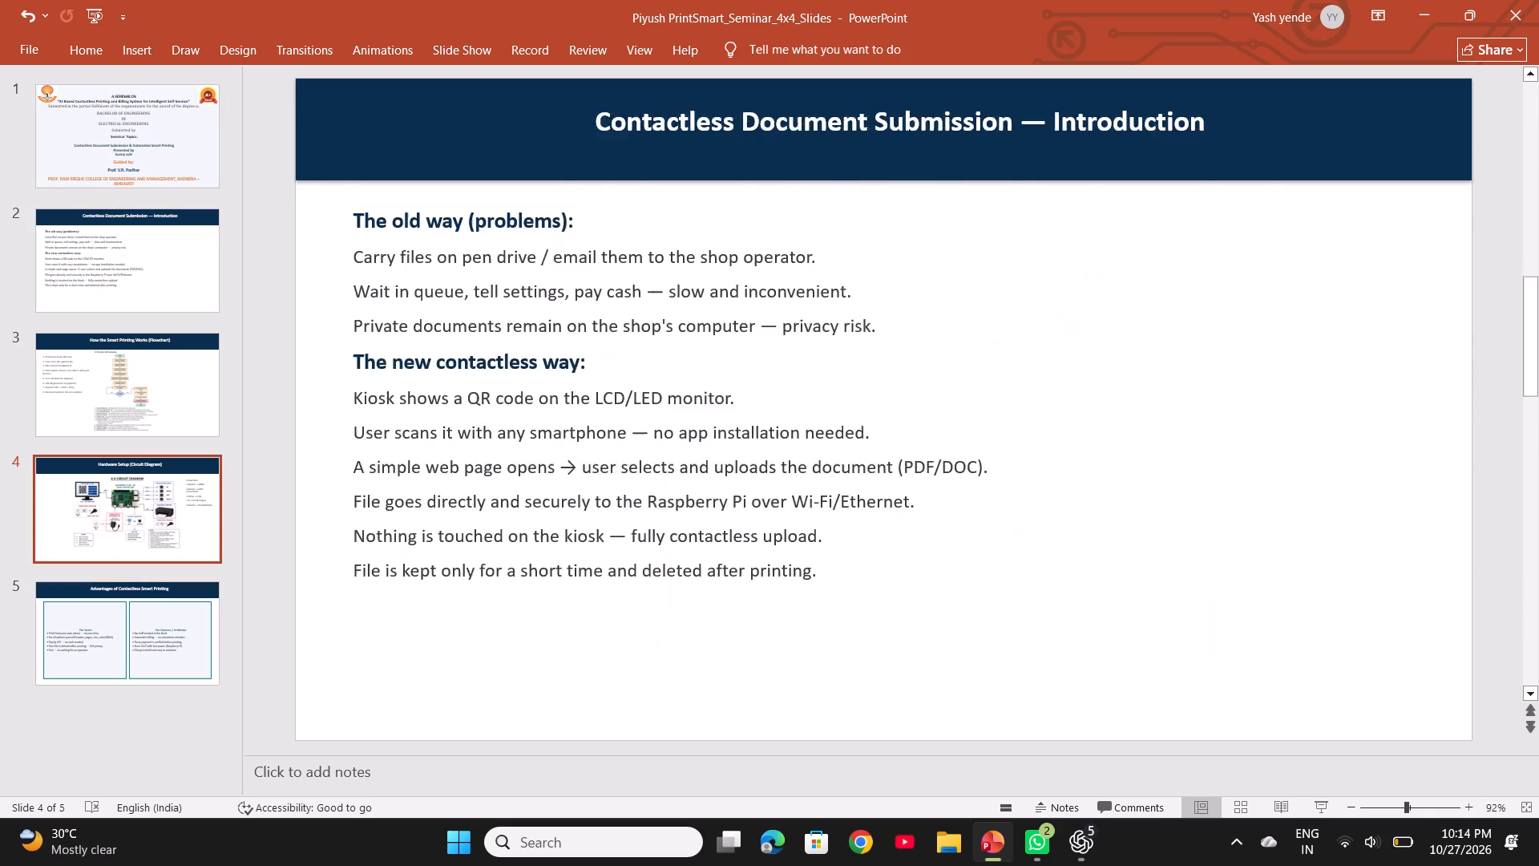
{"action": "scroll", "coordinate": [1118, 544], "scroll_direction": "up", "scroll_amount": 6}
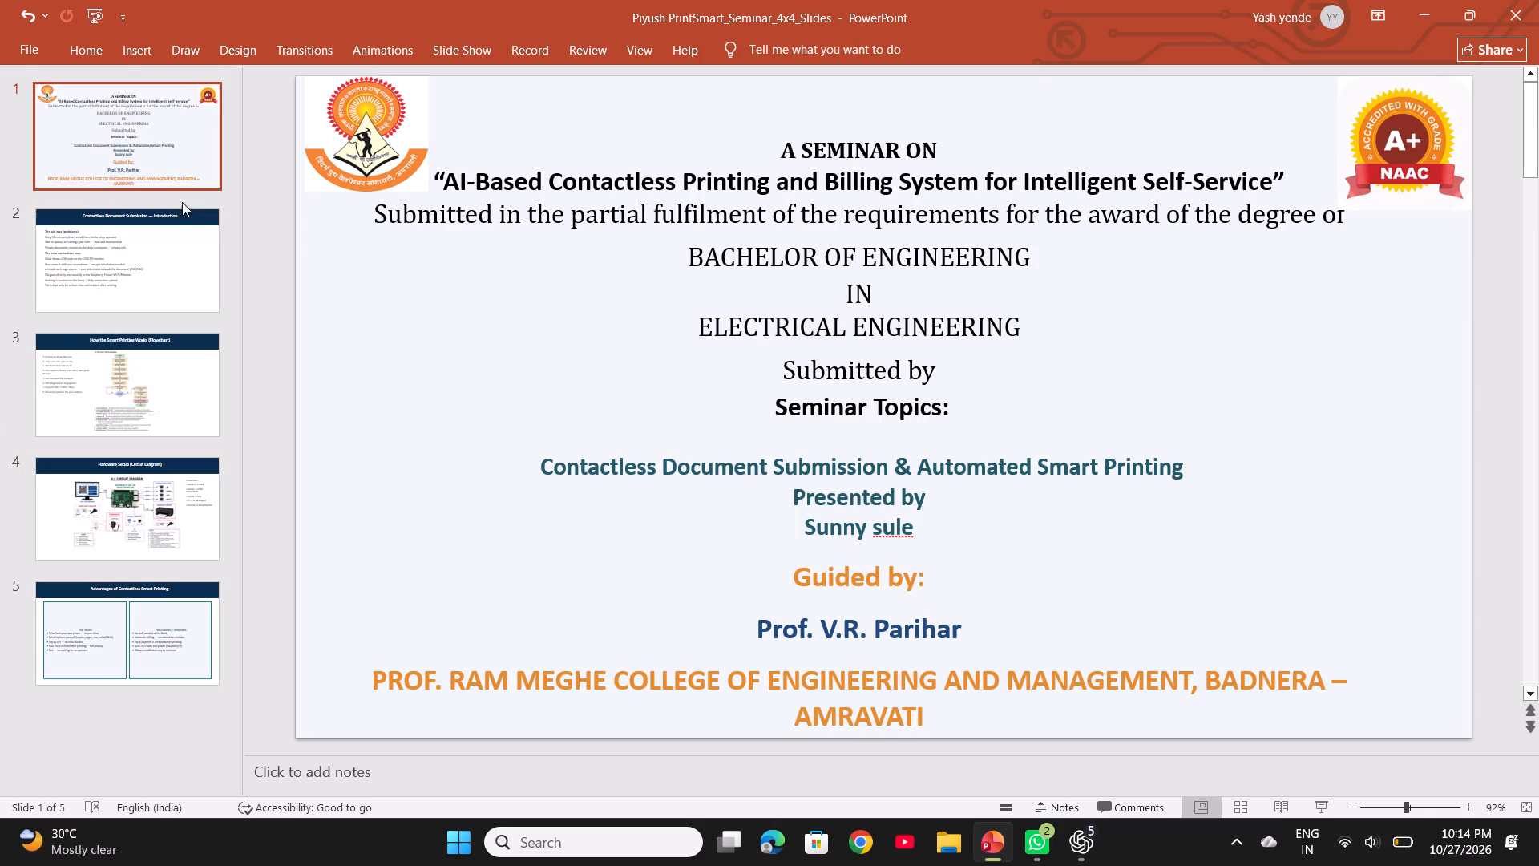
Insert a new slide with the Blank layout directly after the title slide.
{"action": "left_click", "coordinate": [131, 55]}
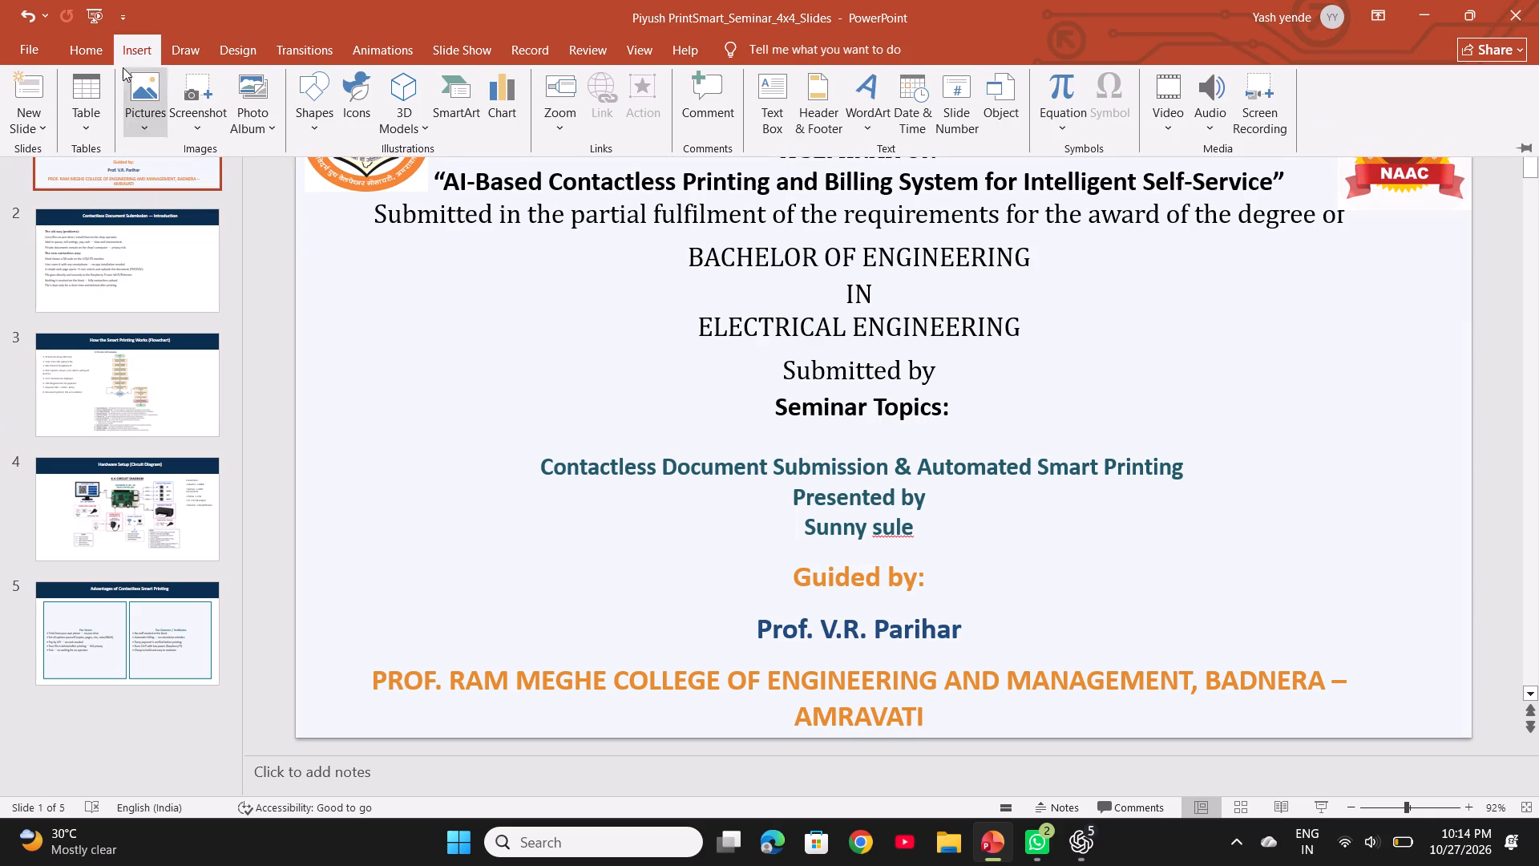
{"action": "left_click", "coordinate": [1, 120]}
{"action": "left_click", "coordinate": [22, 122]}
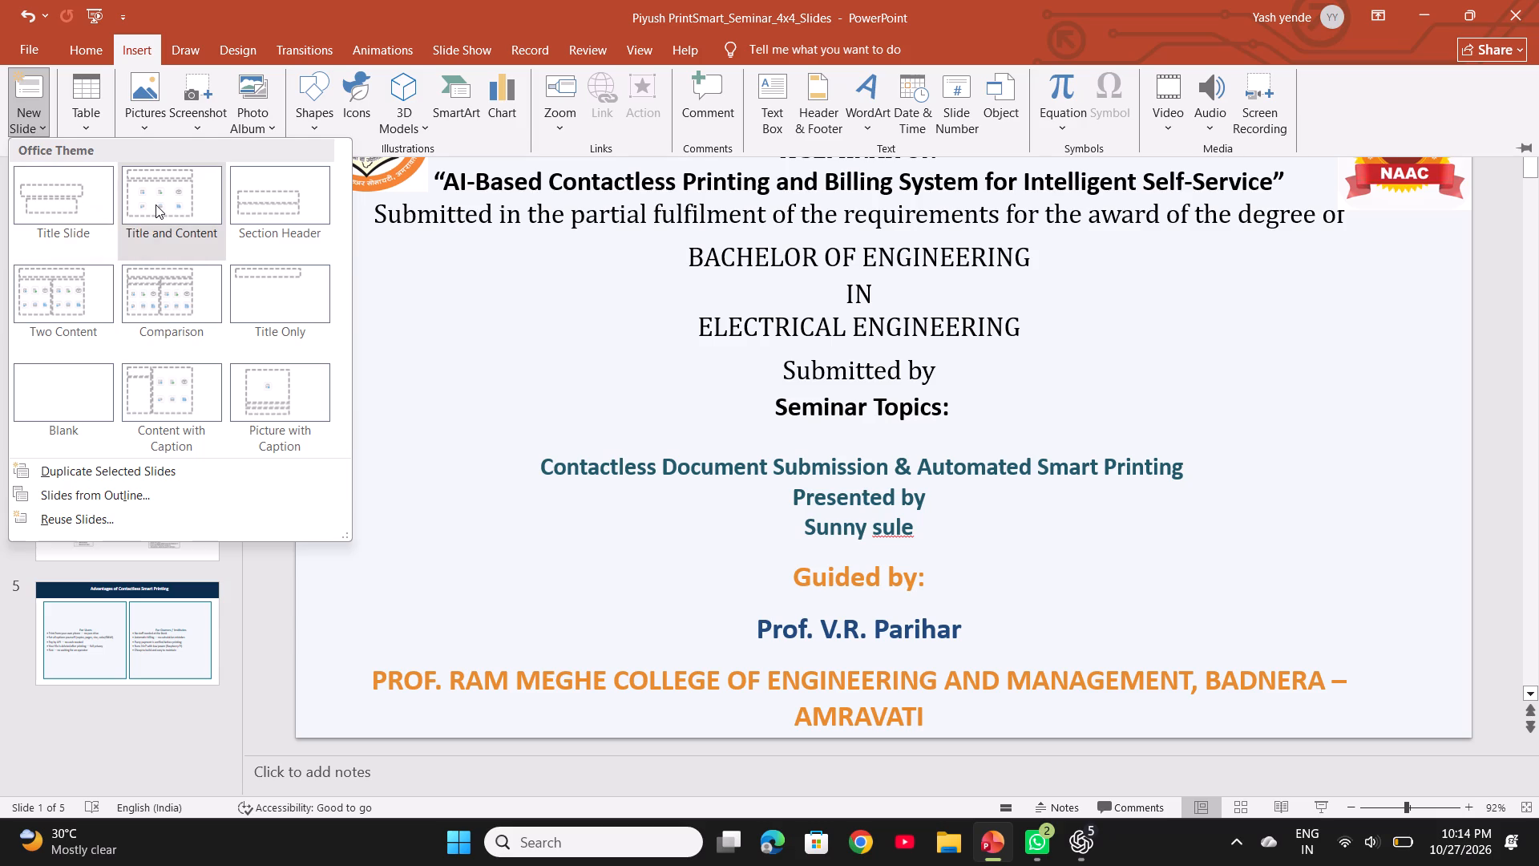
{"action": "left_click", "coordinate": [75, 398]}
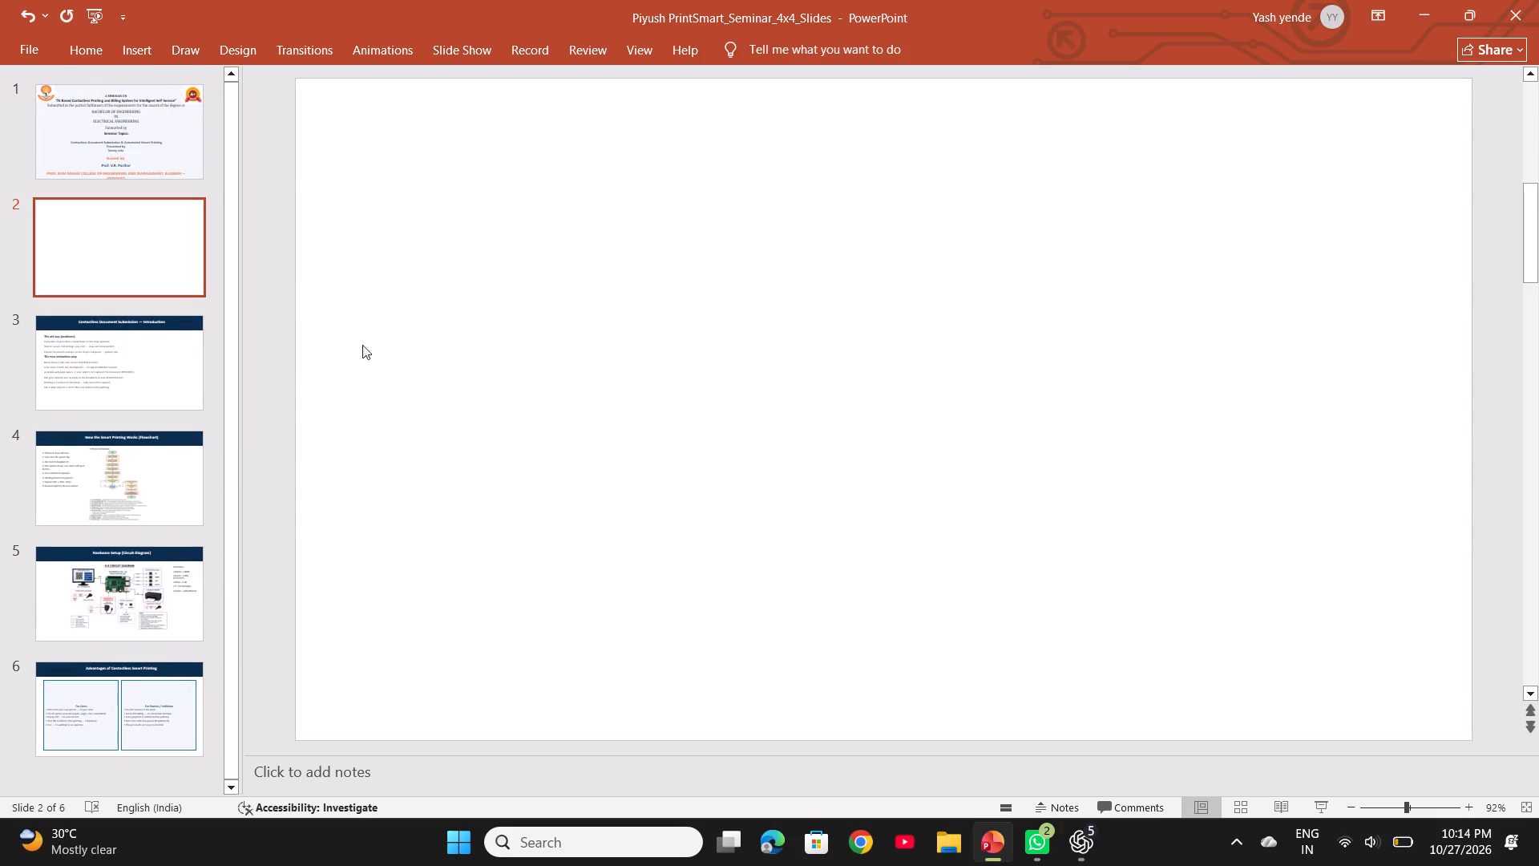
{"action": "left_click", "coordinate": [556, 213]}
{"action": "left_click", "coordinate": [590, 188]}
{"action": "key", "text": "space"}
Cut the blank slide directly after the title slide from the deck.
{"action": "type", "text": "b"}
{"action": "key", "text": "m"}
{"action": "key", "text": "m"}
{"action": "left_click", "coordinate": [518, 162]}
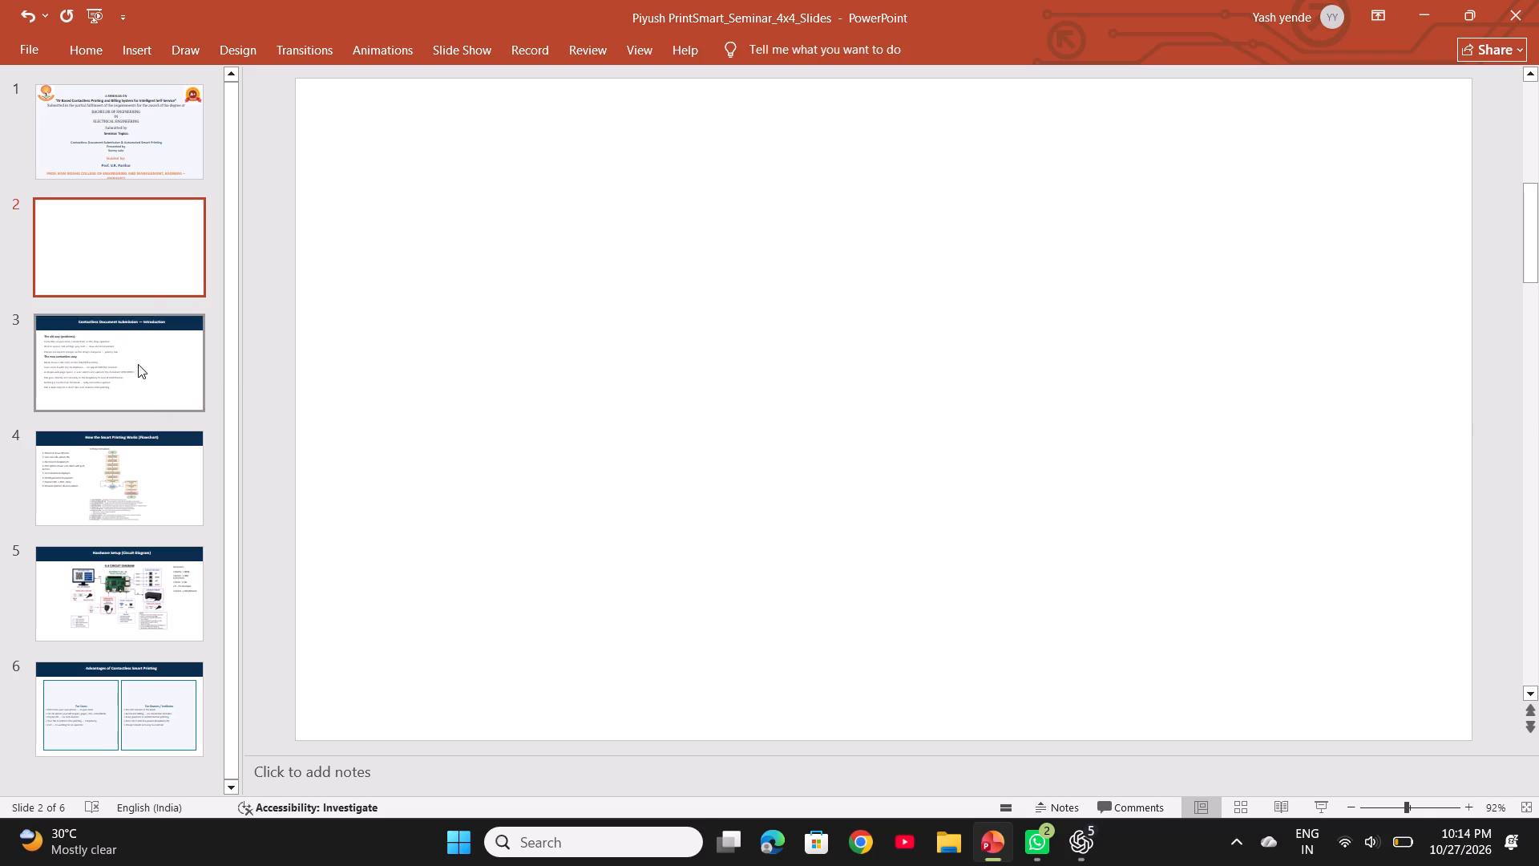
{"action": "left_click", "coordinate": [167, 257]}
{"action": "key", "text": "ctrl+x"}
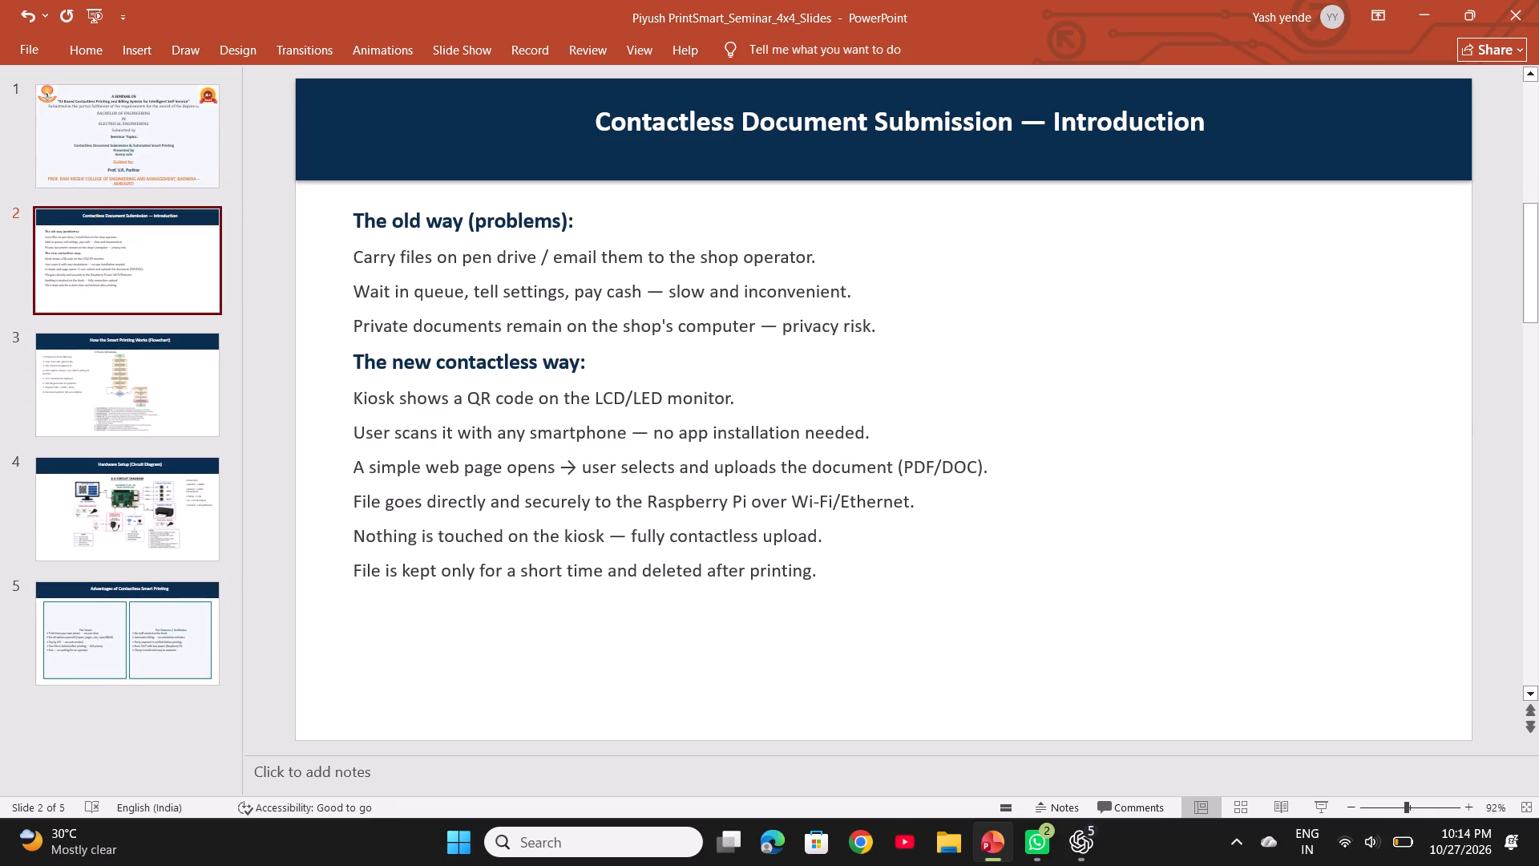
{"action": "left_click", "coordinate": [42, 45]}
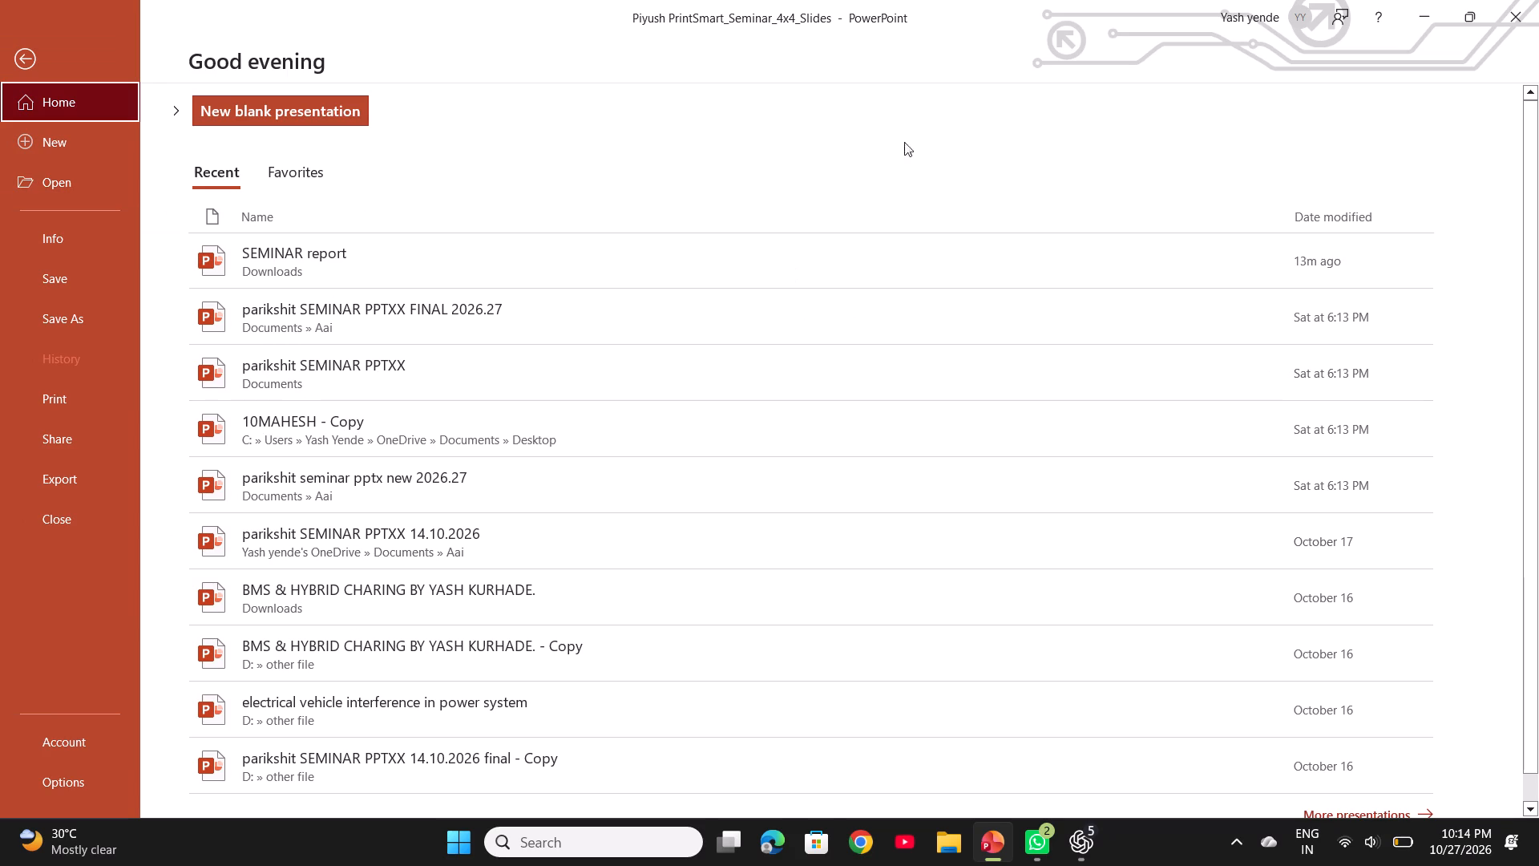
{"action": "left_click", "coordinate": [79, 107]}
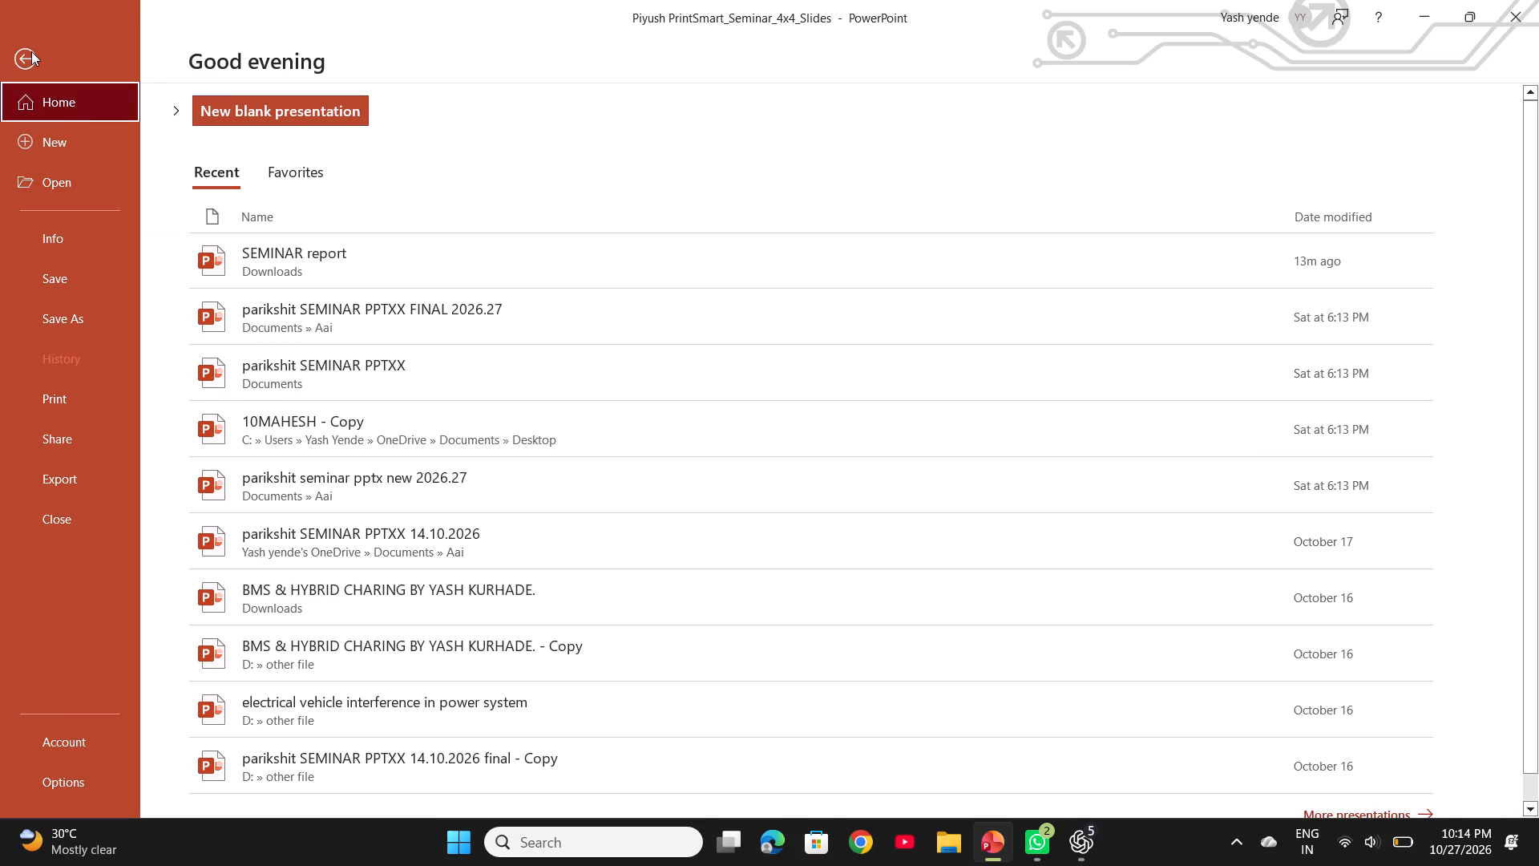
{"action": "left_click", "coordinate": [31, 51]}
Insert a new slide with title and subtitle placeholders after the "Contactless Document Submission — Introduction" slide.
{"action": "left_click", "coordinate": [91, 40]}
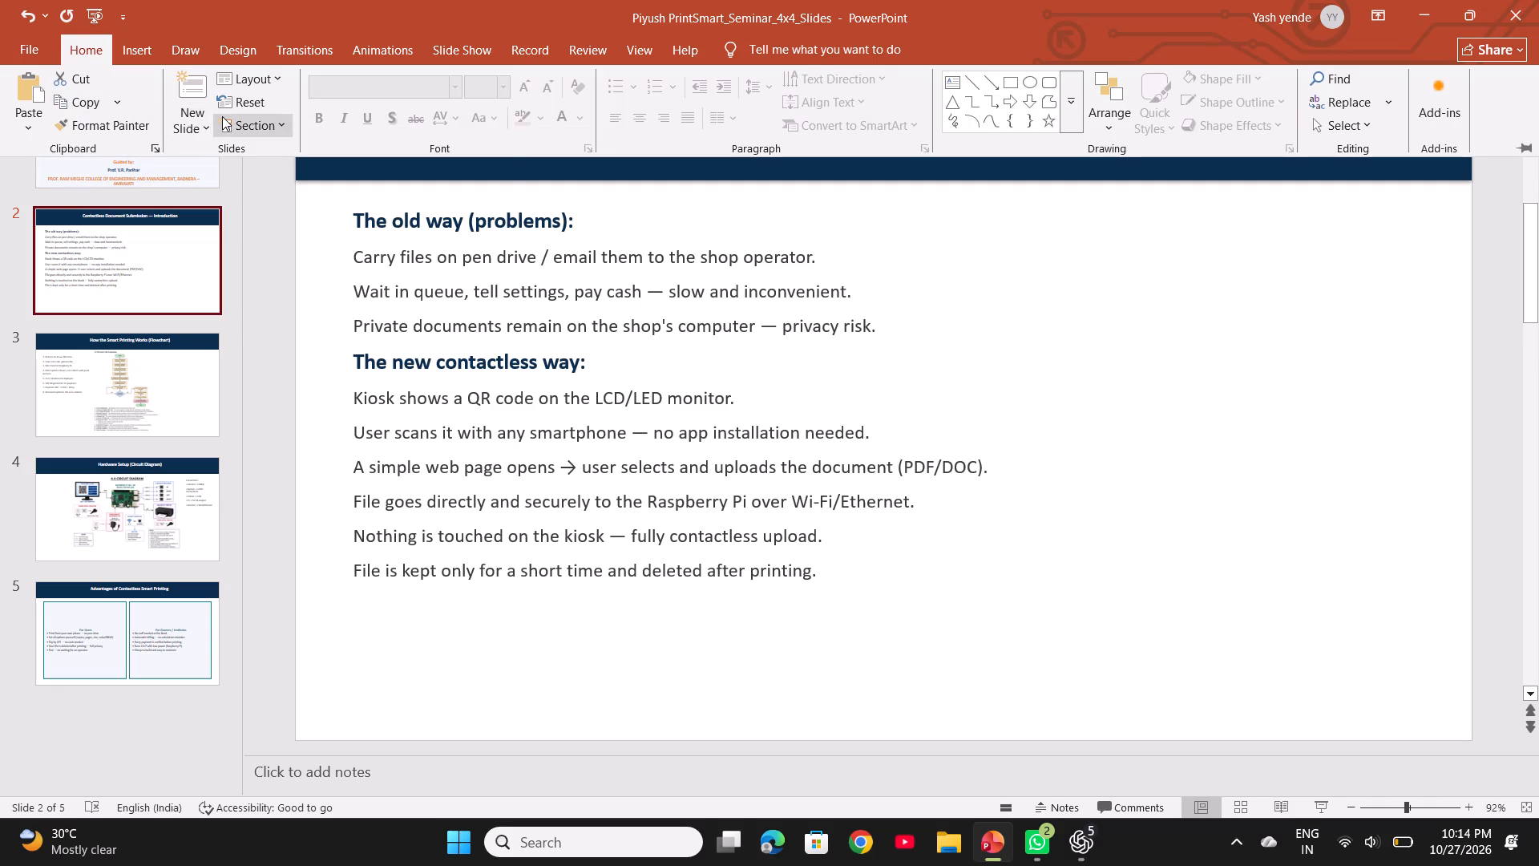
{"action": "left_click", "coordinate": [184, 119]}
{"action": "left_click", "coordinate": [225, 185]}
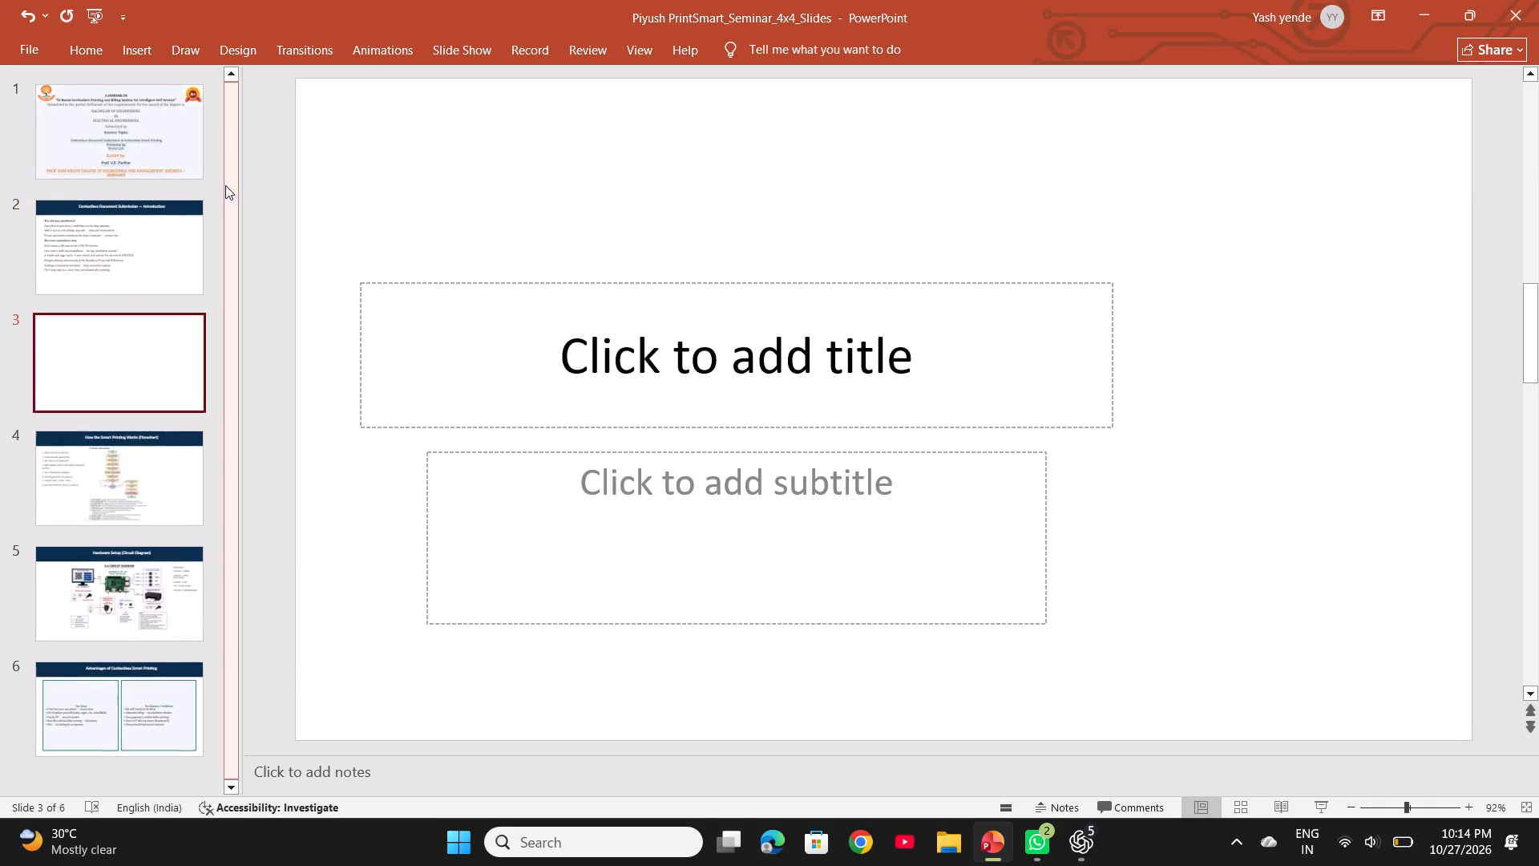
Enter "Future scope" as the title of the new slide.
{"action": "left_click", "coordinate": [562, 358]}
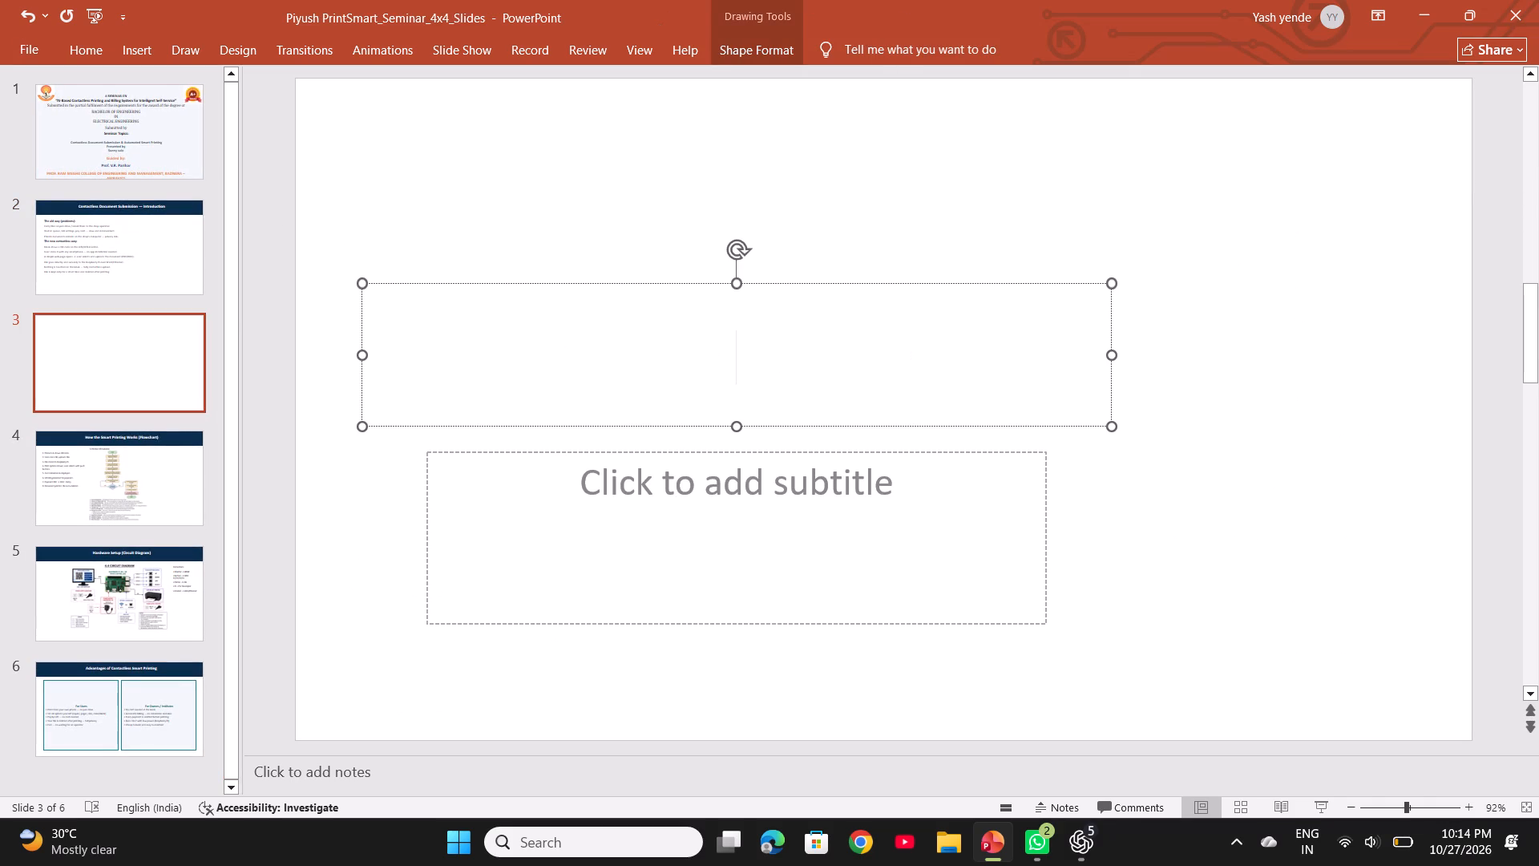
{"action": "type", "text": "fut"}
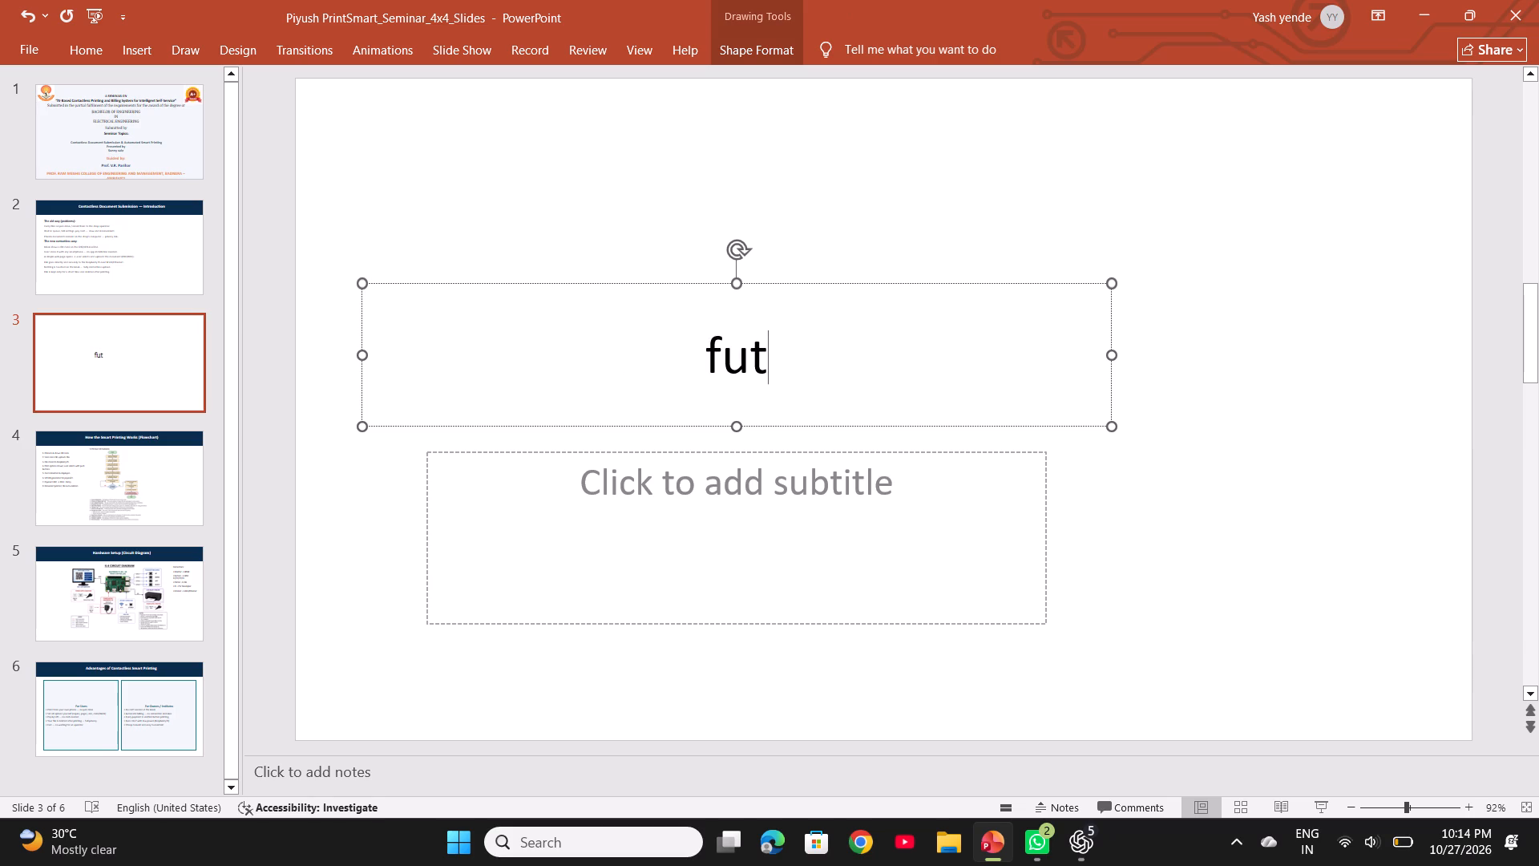
{"action": "type", "text": "ure"}
{"action": "key", "text": "space"}
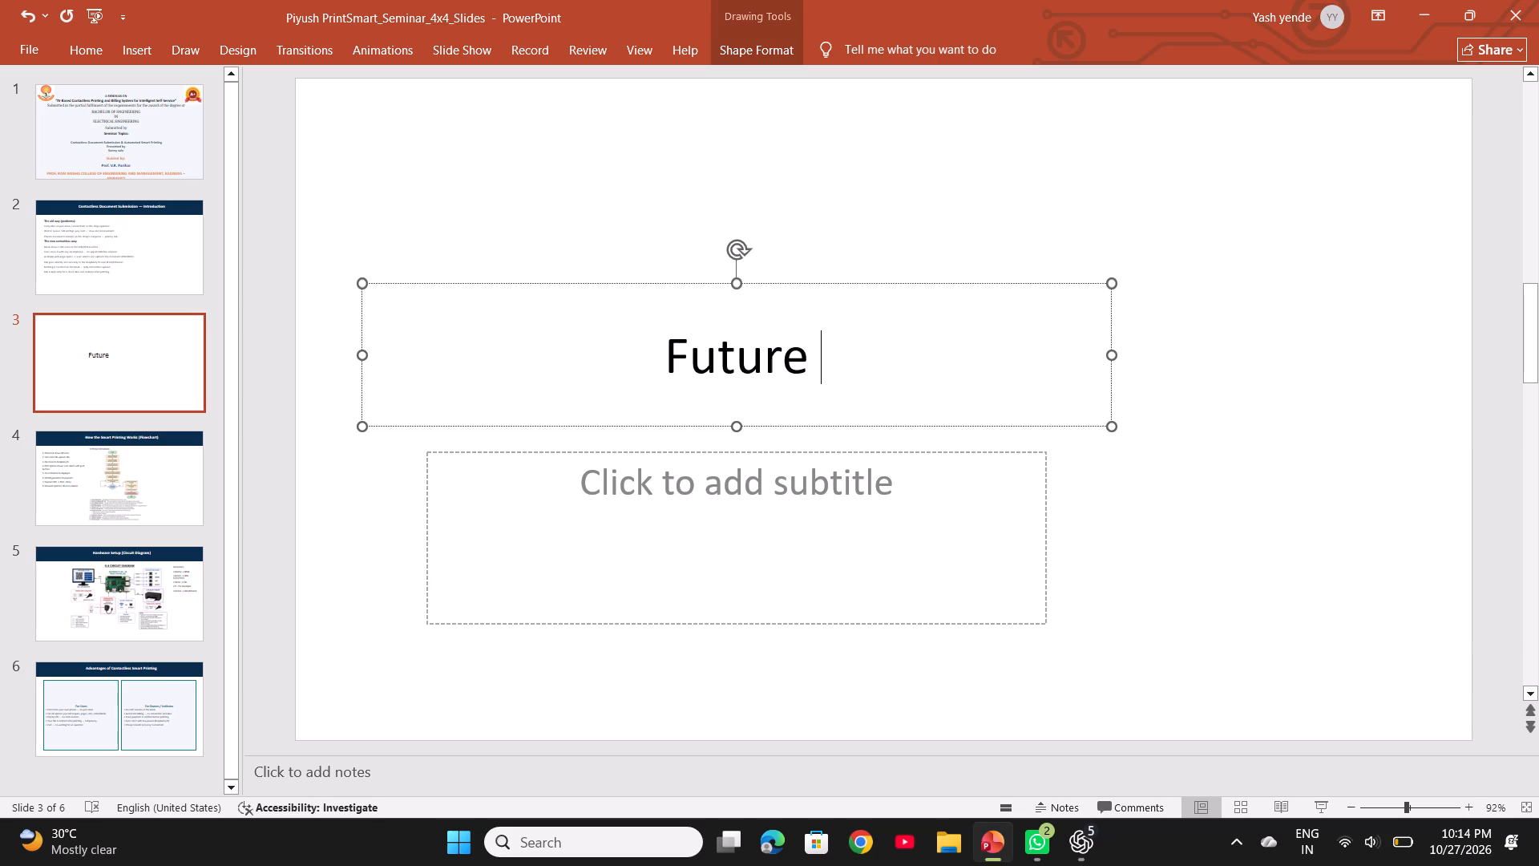
{"action": "type", "text": "scope"}
{"action": "key", "text": "space"}
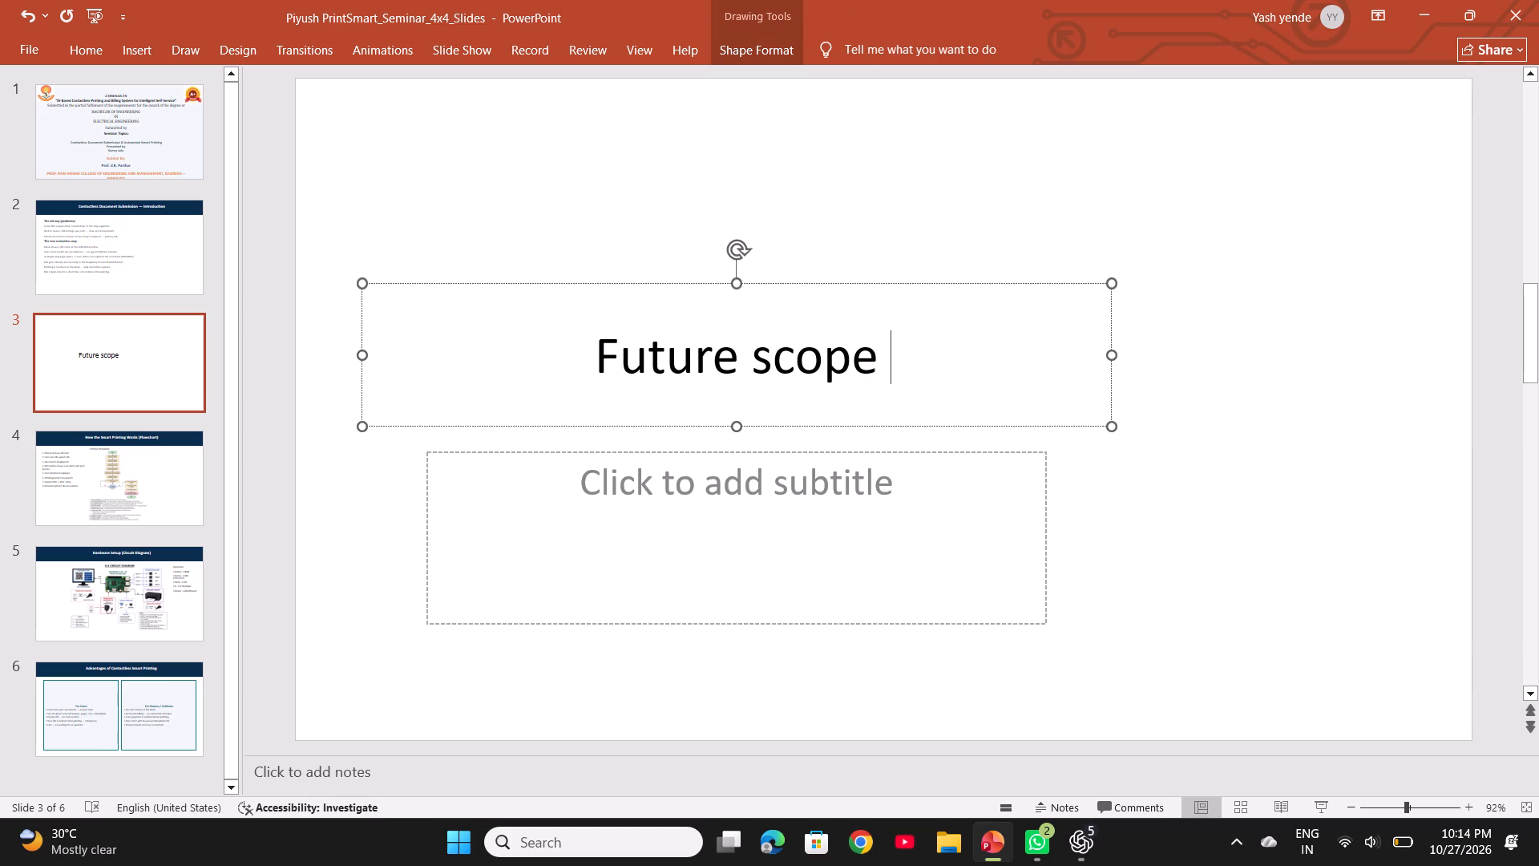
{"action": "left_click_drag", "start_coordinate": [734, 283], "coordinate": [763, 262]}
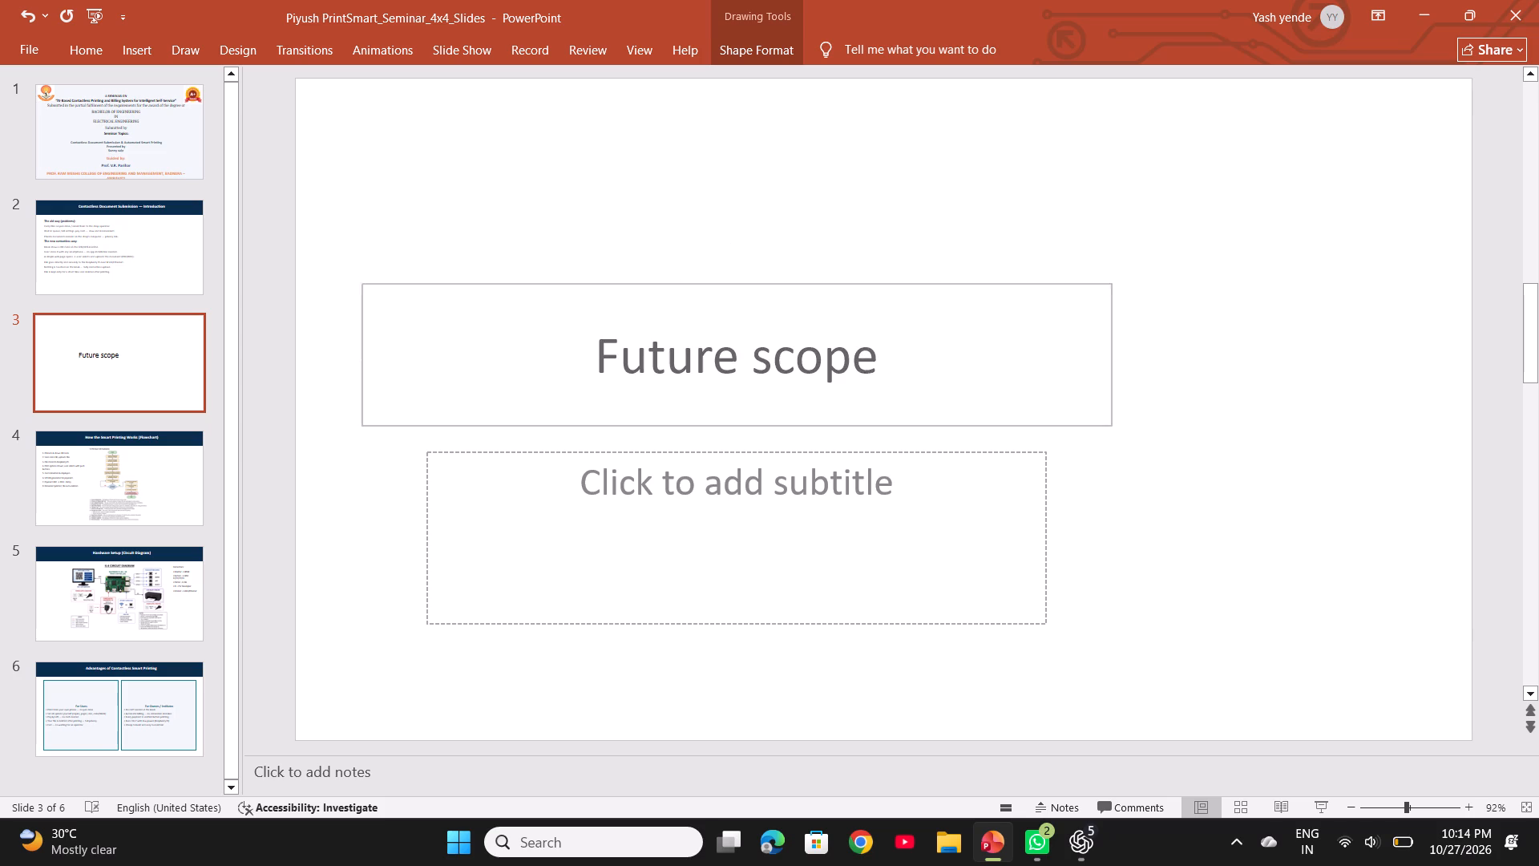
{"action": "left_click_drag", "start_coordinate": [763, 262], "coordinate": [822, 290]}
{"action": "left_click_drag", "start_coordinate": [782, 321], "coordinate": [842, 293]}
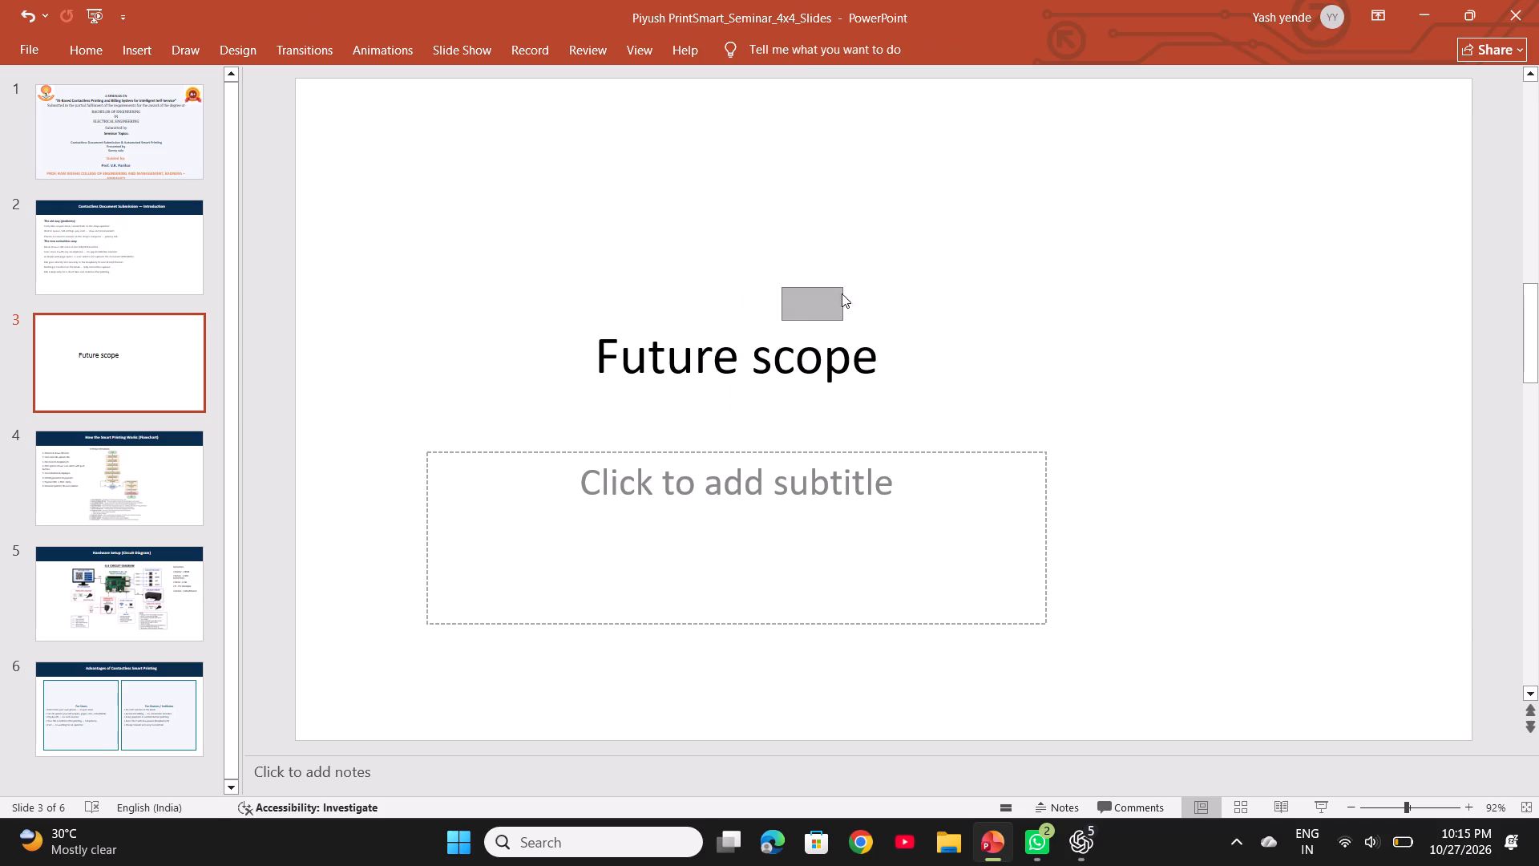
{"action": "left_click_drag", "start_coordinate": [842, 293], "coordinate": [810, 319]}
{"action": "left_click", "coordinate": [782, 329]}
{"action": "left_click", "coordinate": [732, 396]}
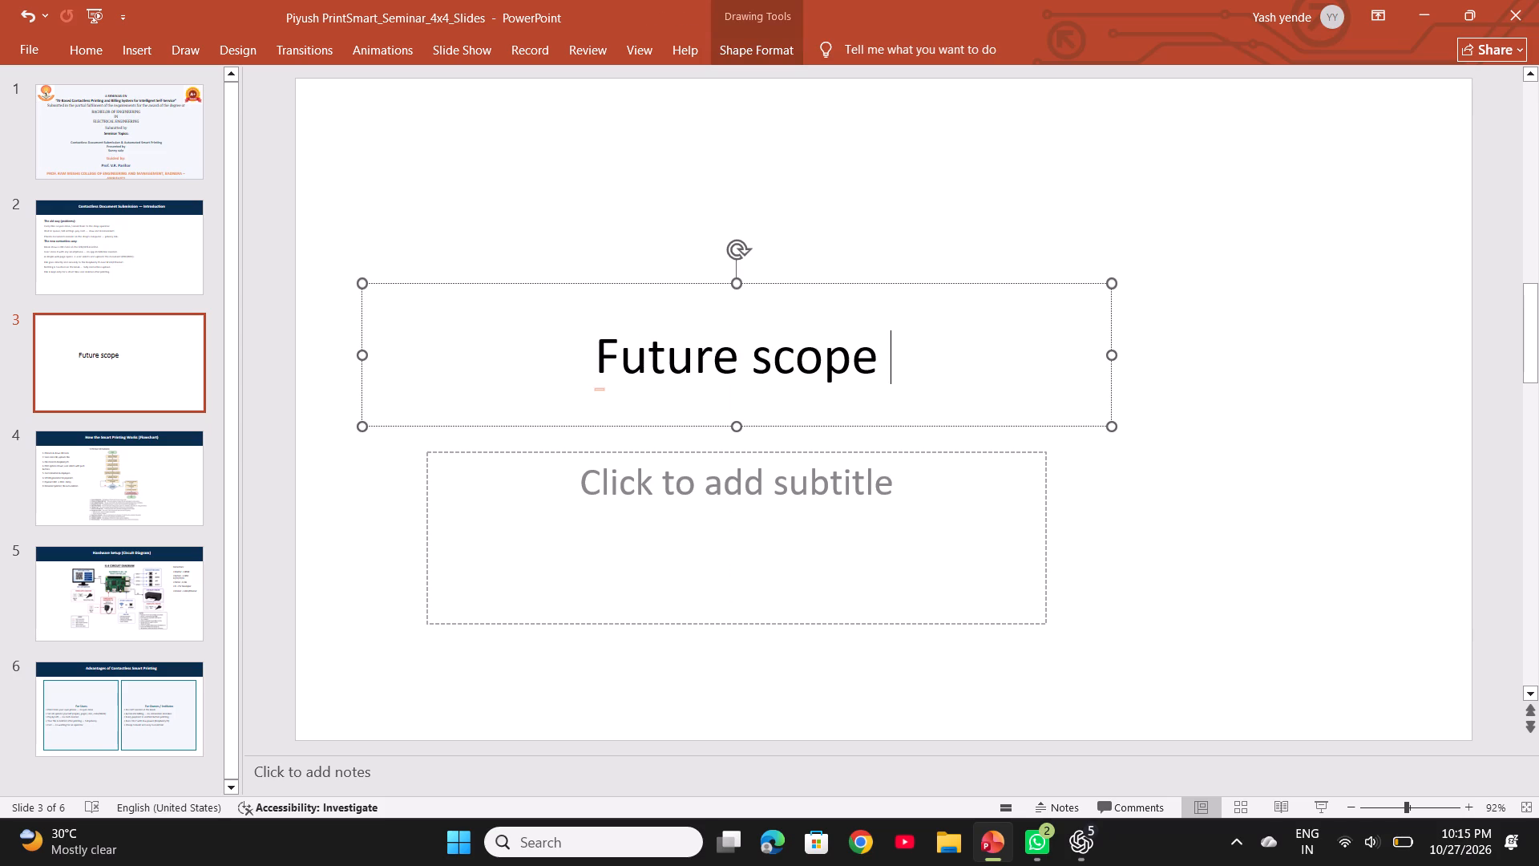
Resize the "Future scope" title box into a wide, shallow band near the top edge of the slide.
{"action": "left_click_drag", "start_coordinate": [1110, 354], "coordinate": [1175, 271]}
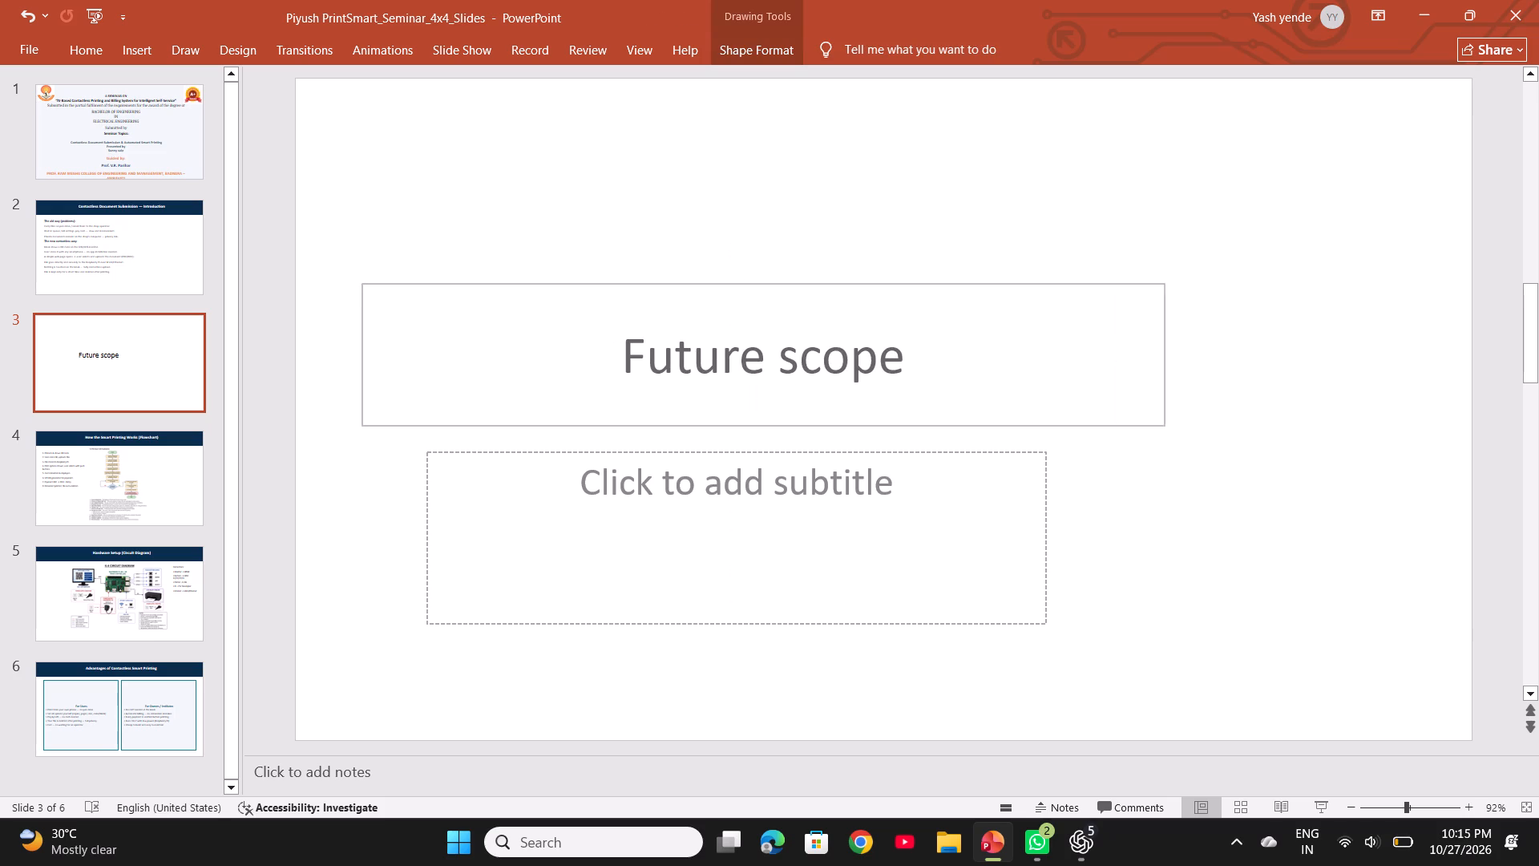
{"action": "left_click_drag", "start_coordinate": [1175, 271], "coordinate": [1350, 272]}
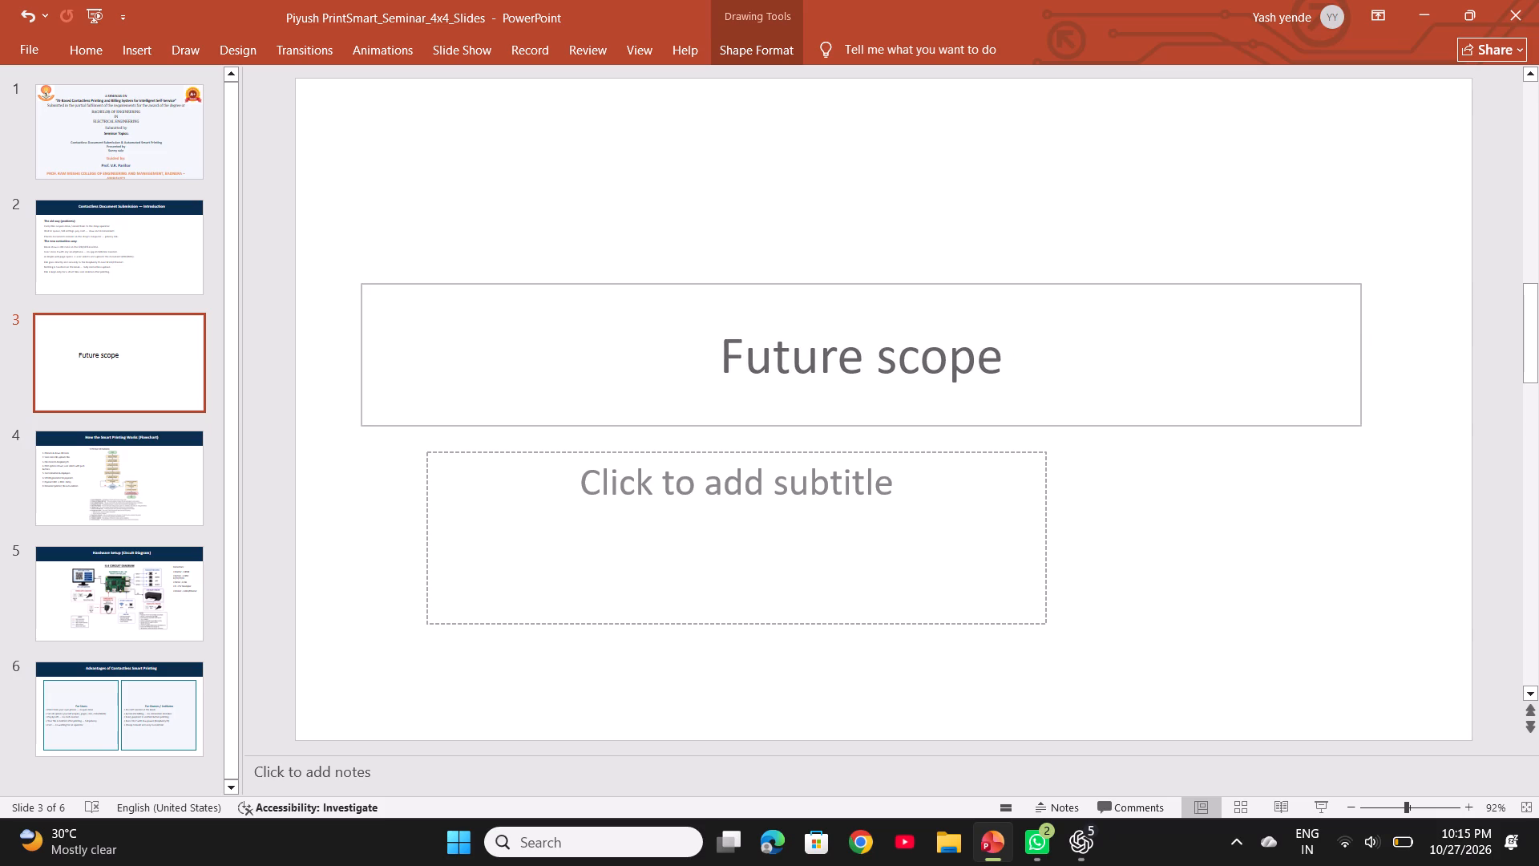
{"action": "left_click_drag", "start_coordinate": [1350, 272], "coordinate": [1349, 273]}
{"action": "left_click_drag", "start_coordinate": [862, 284], "coordinate": [863, 281]}
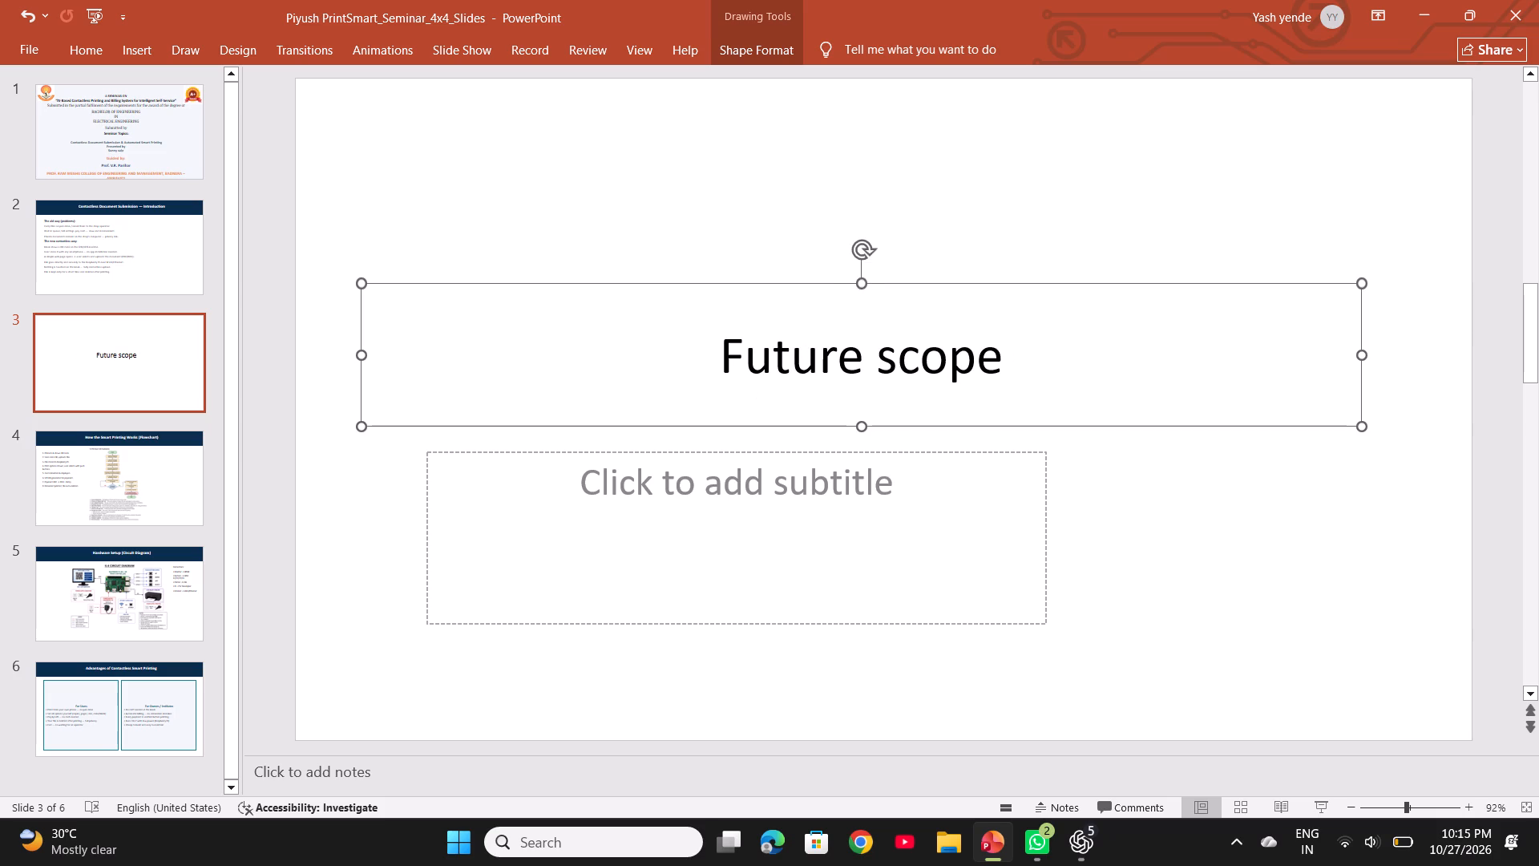
{"action": "left_click_drag", "start_coordinate": [863, 281], "coordinate": [859, 93]}
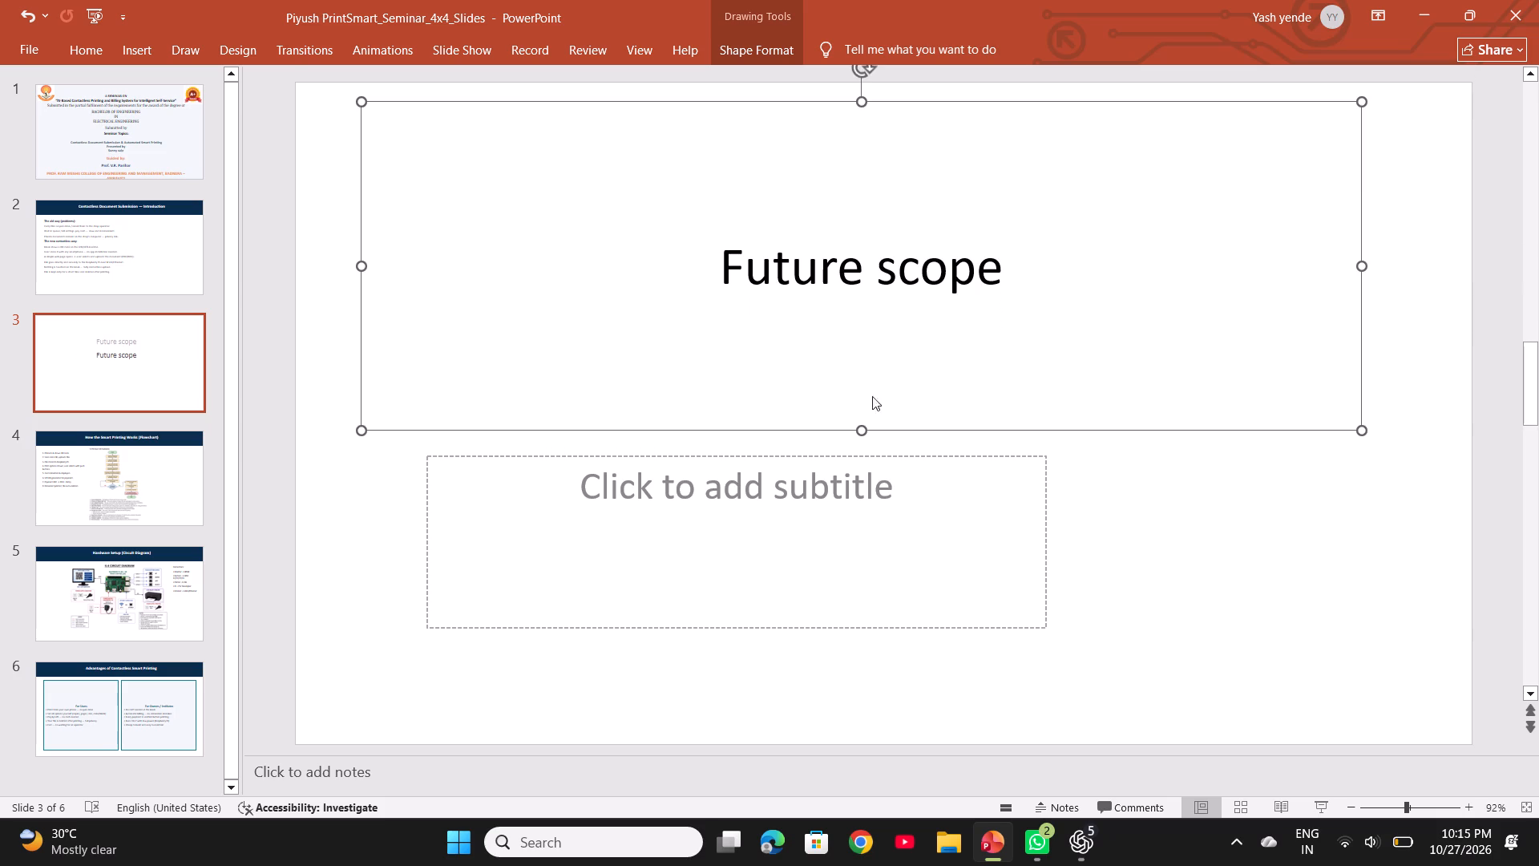
{"action": "left_click_drag", "start_coordinate": [862, 430], "coordinate": [857, 253]}
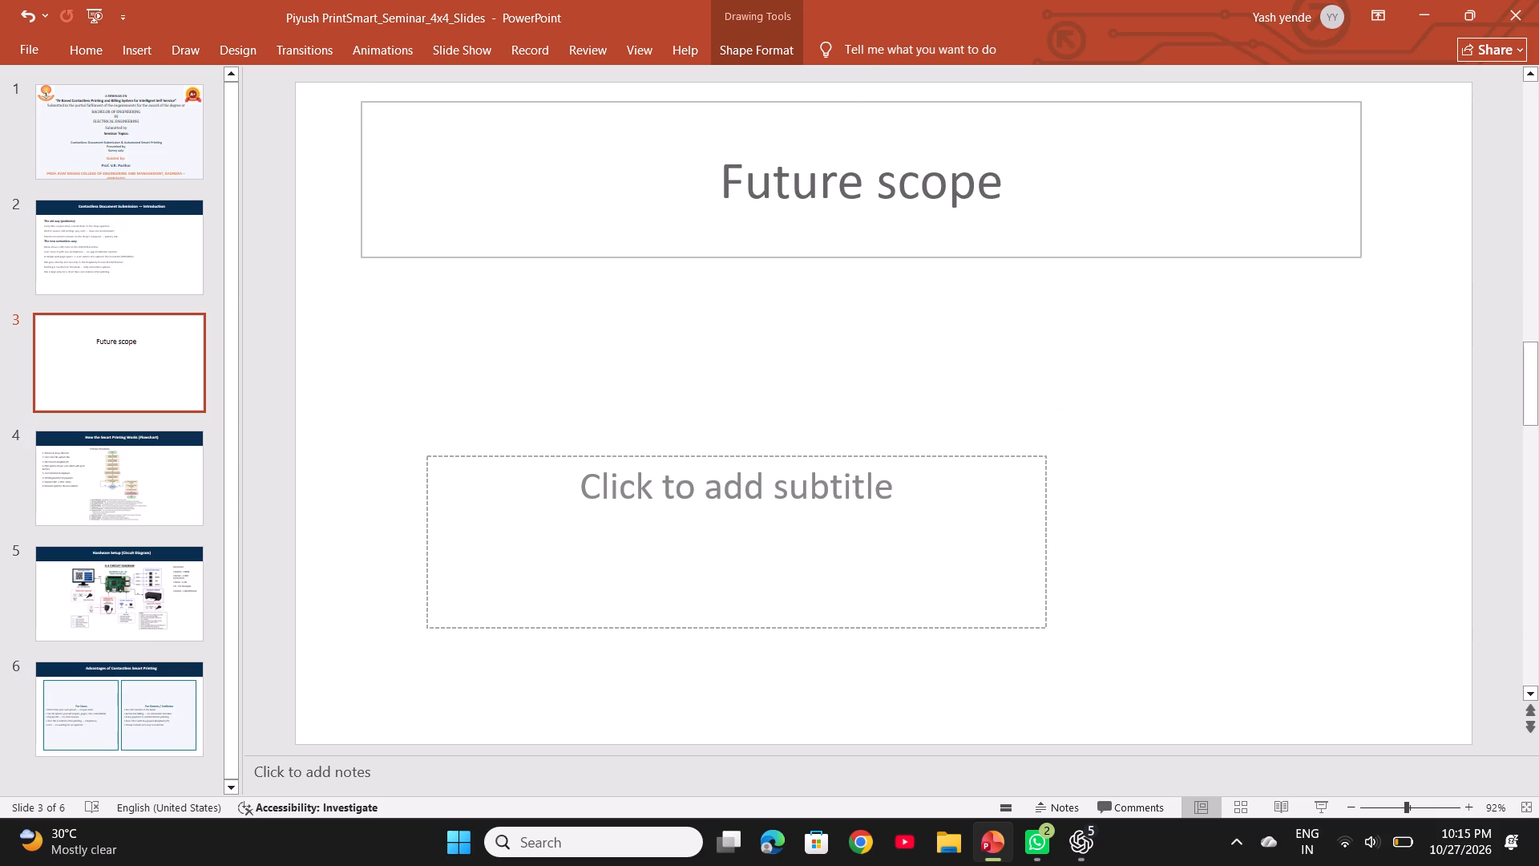
{"action": "left_click_drag", "start_coordinate": [857, 253], "coordinate": [858, 211]}
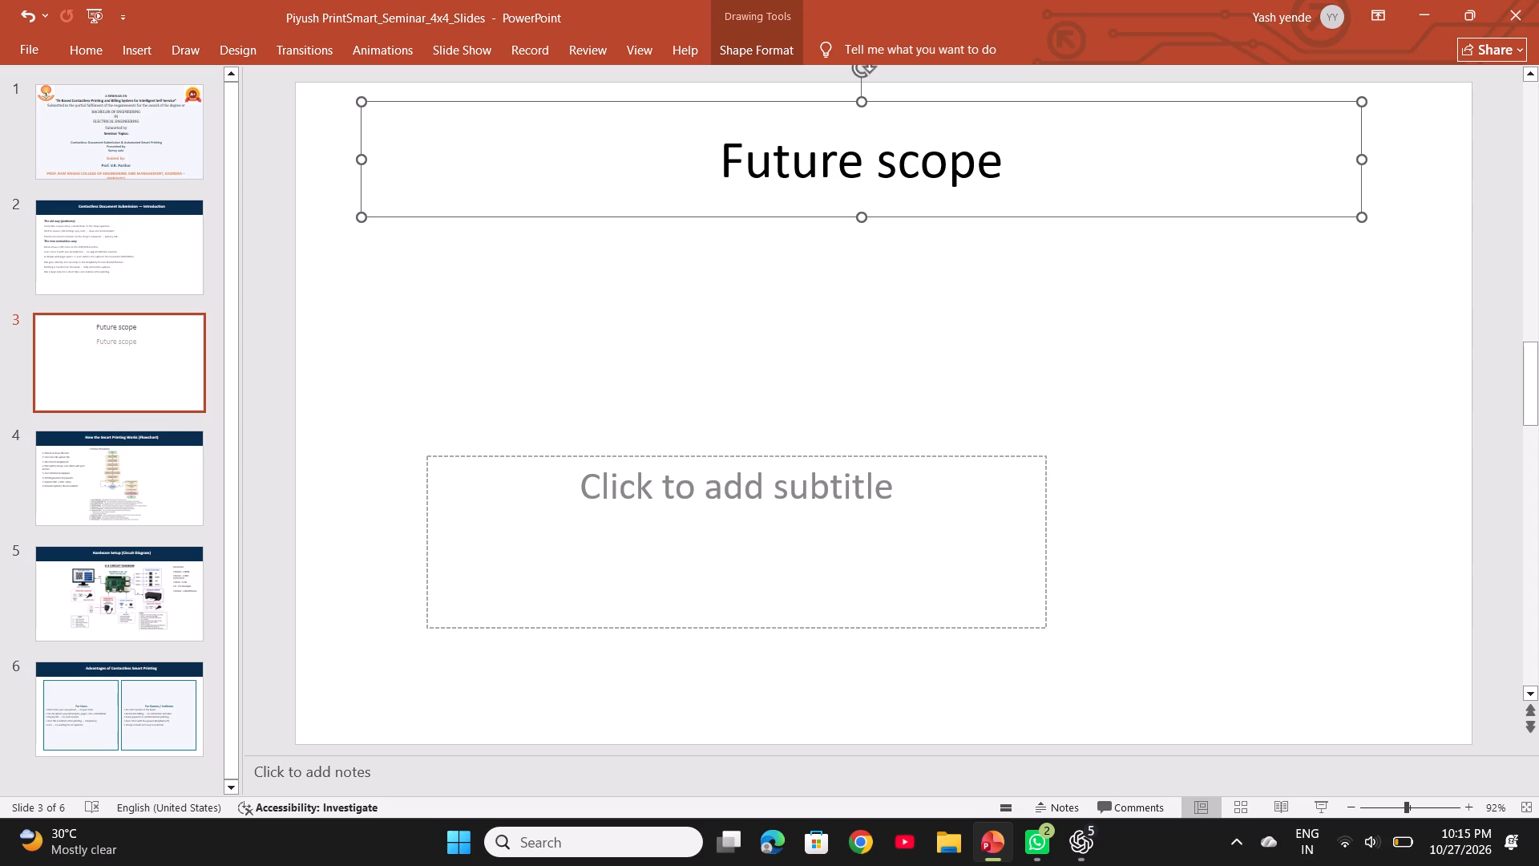
Cut the empty subtitle placeholder from the "Future scope" slide.
{"action": "left_click", "coordinate": [426, 460]}
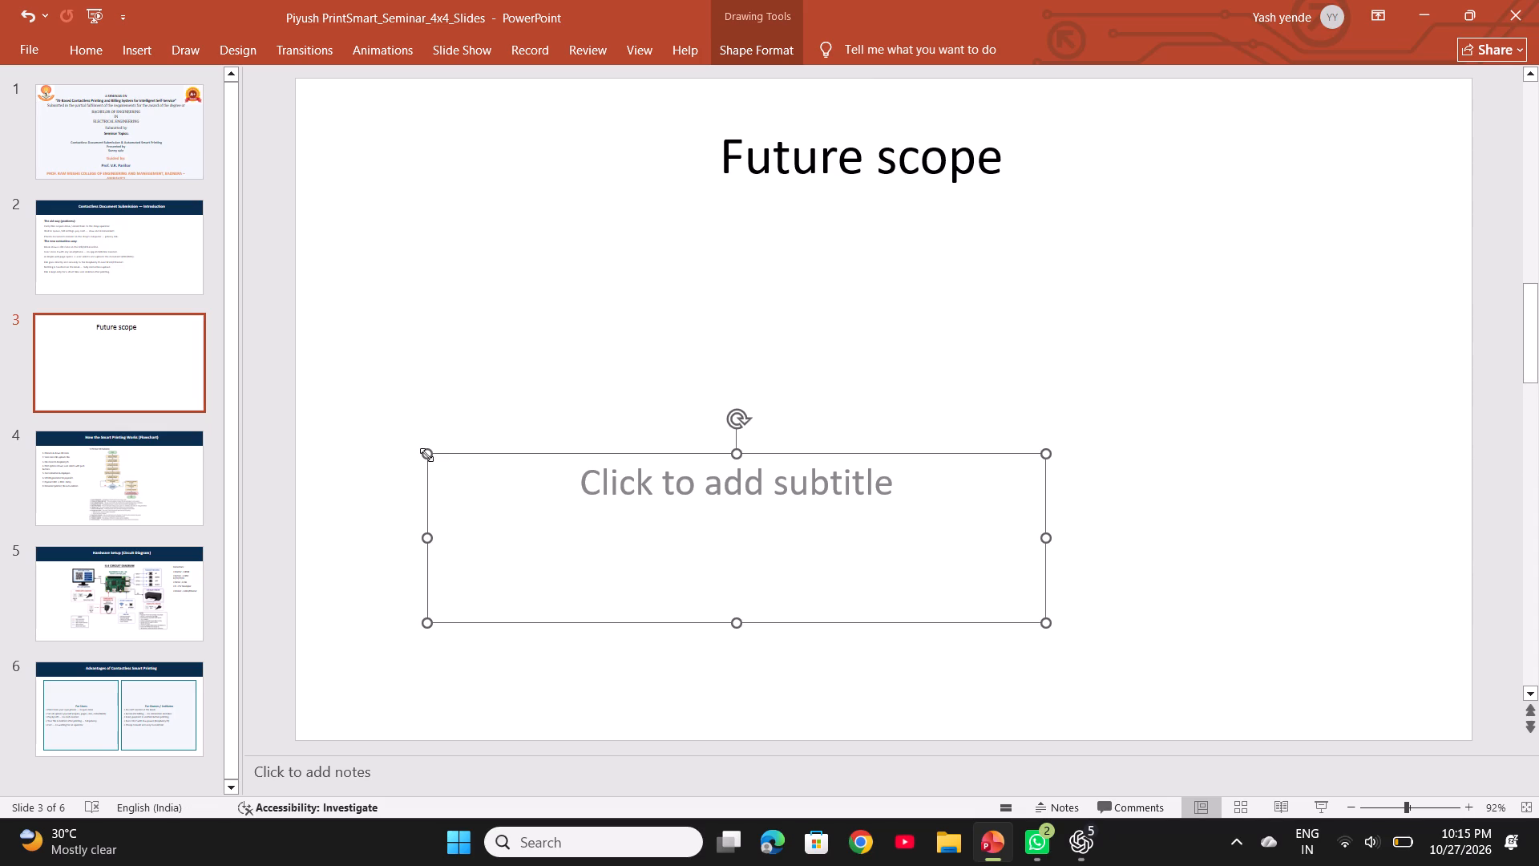
{"action": "left_click", "coordinate": [427, 443]}
{"action": "key", "text": "ctrl+x"}
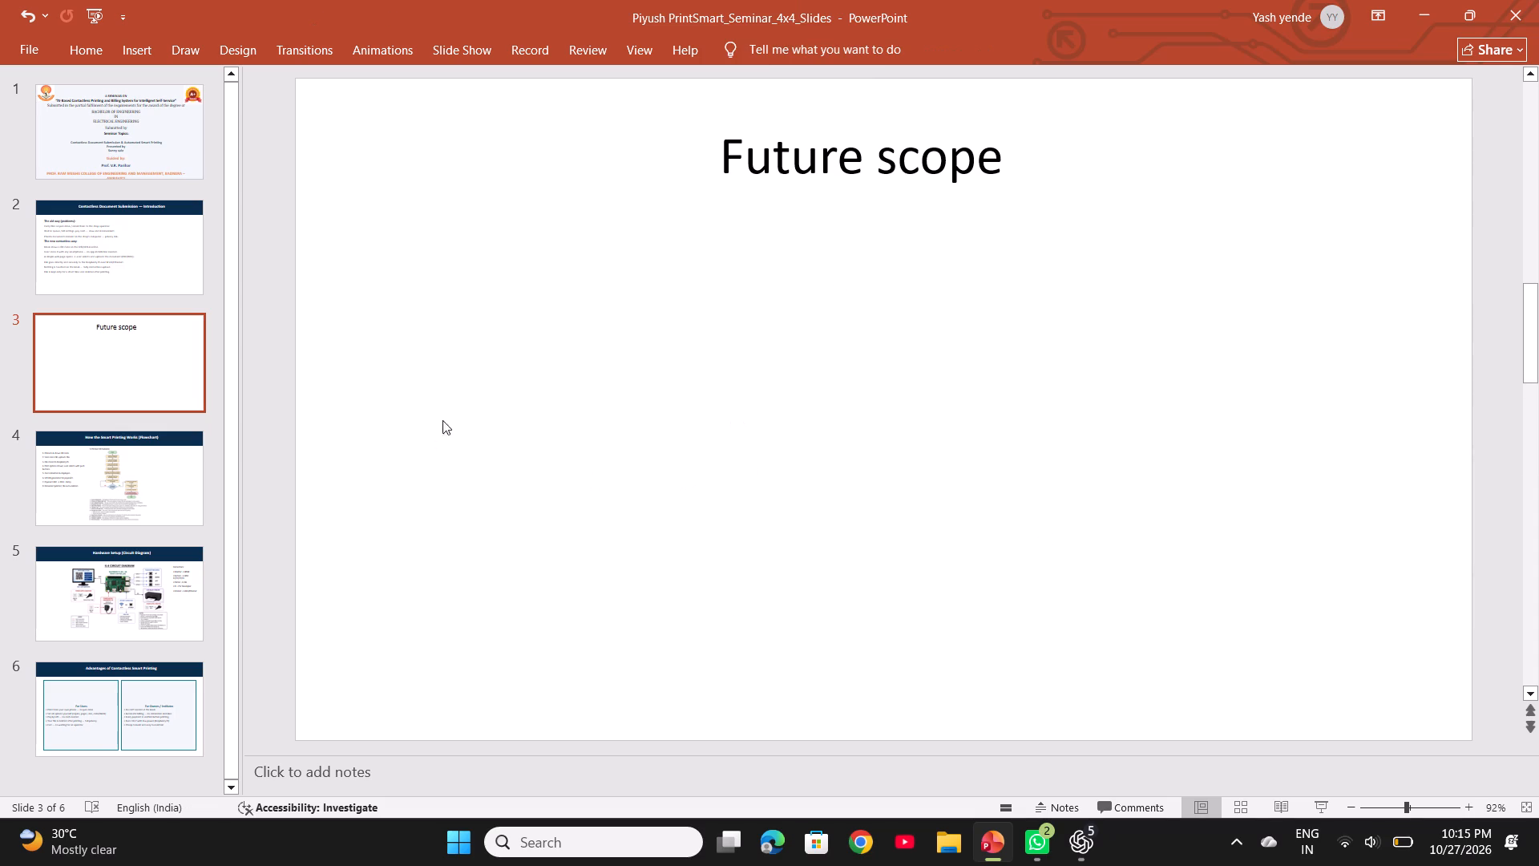
Append the word "machine" to the slide title so it reads "Future scope machine".
{"action": "left_click", "coordinate": [1015, 160]}
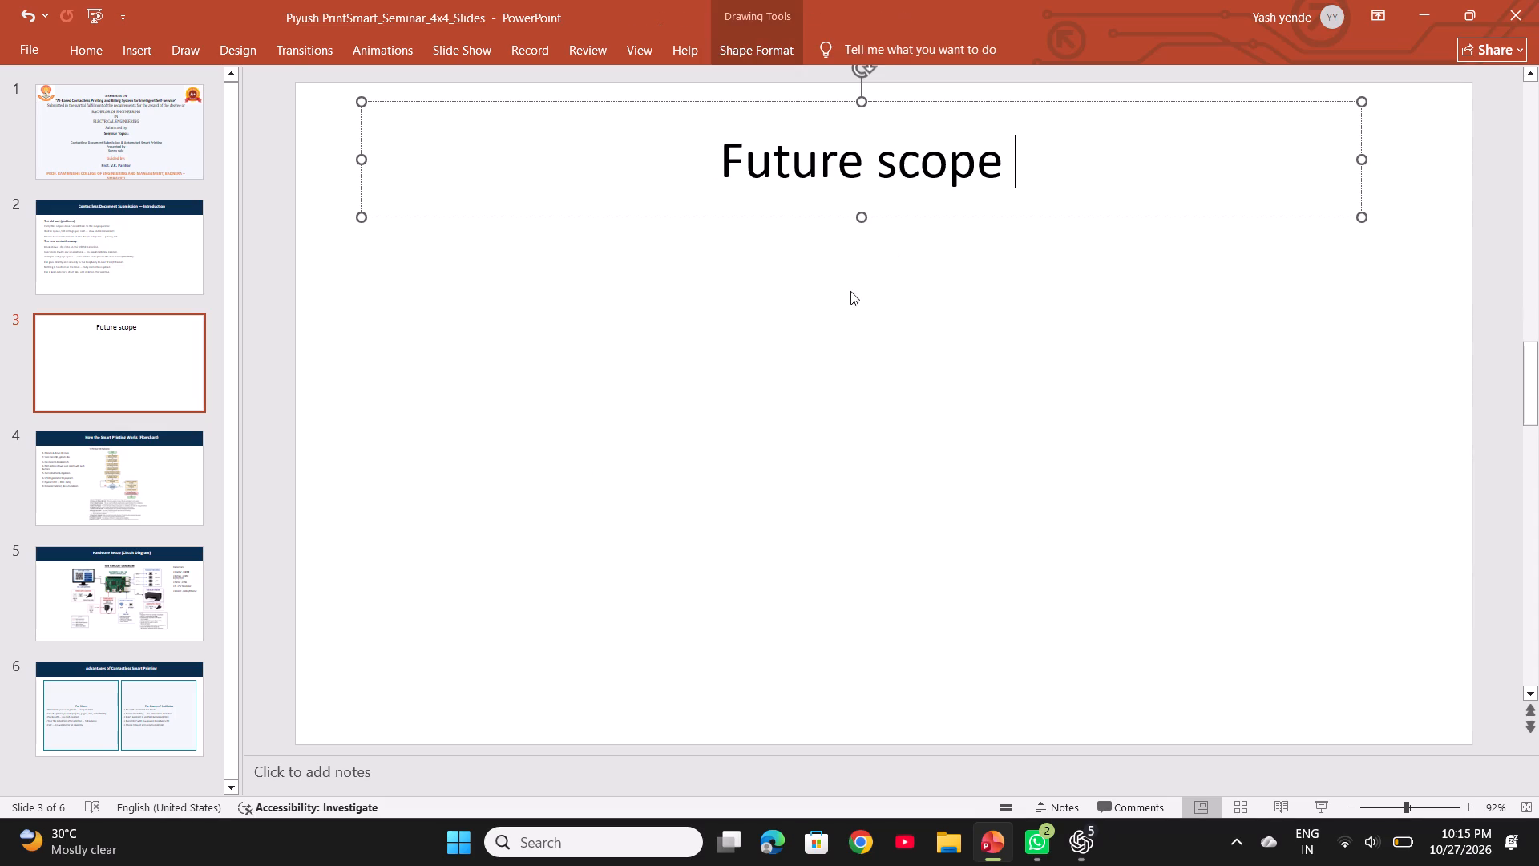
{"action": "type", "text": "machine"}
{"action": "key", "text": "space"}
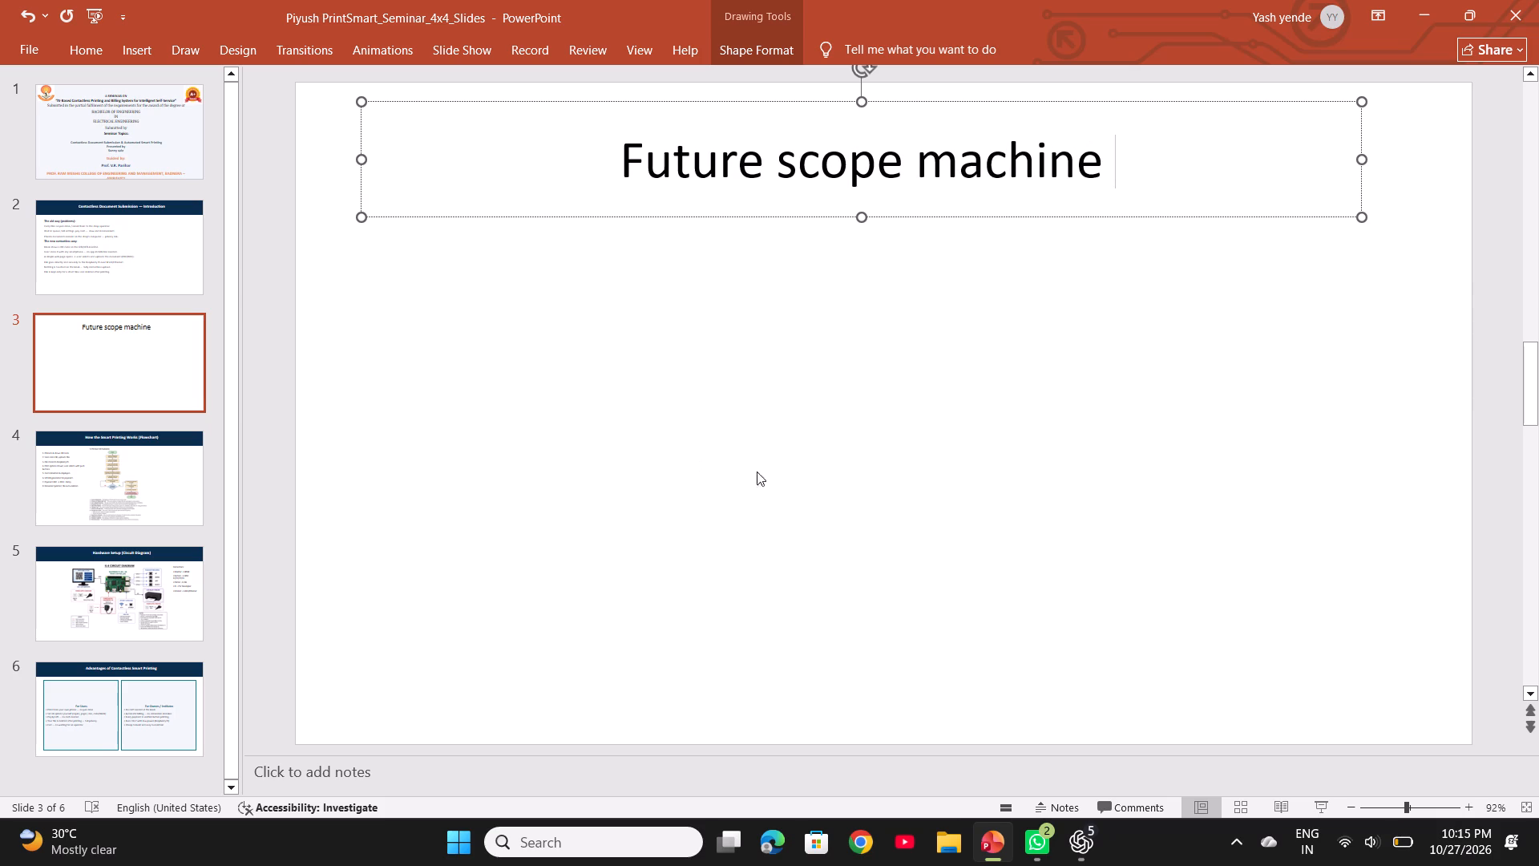
Turn off the computer's Wi-Fi and return to the presentation slide.
{"action": "left_click", "coordinate": [1354, 844]}
{"action": "left_click", "coordinate": [1276, 451]}
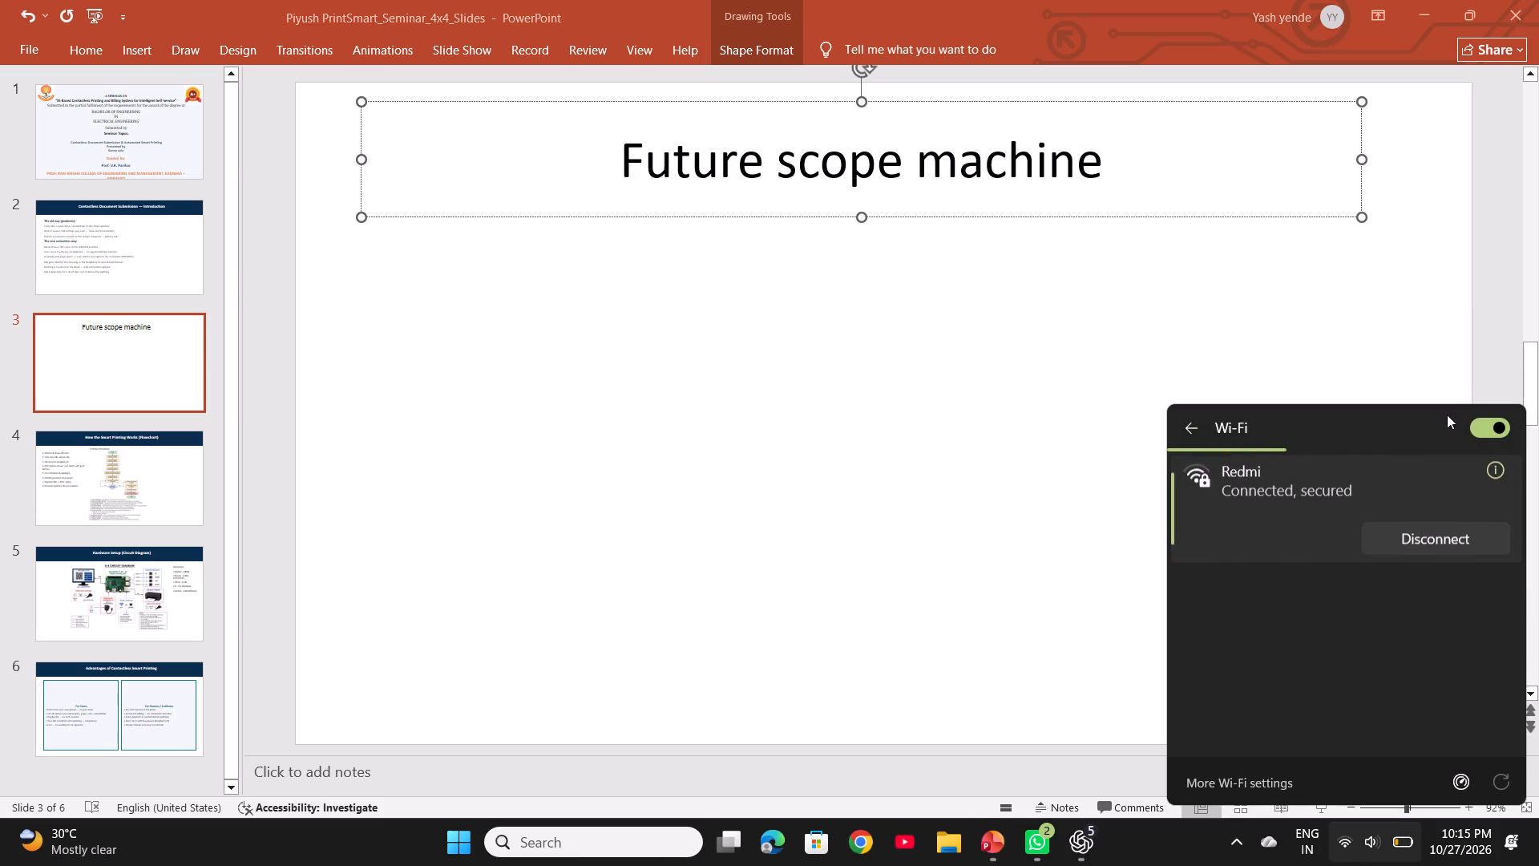
{"action": "left_click", "coordinate": [1490, 423]}
{"action": "left_click", "coordinate": [1325, 344]}
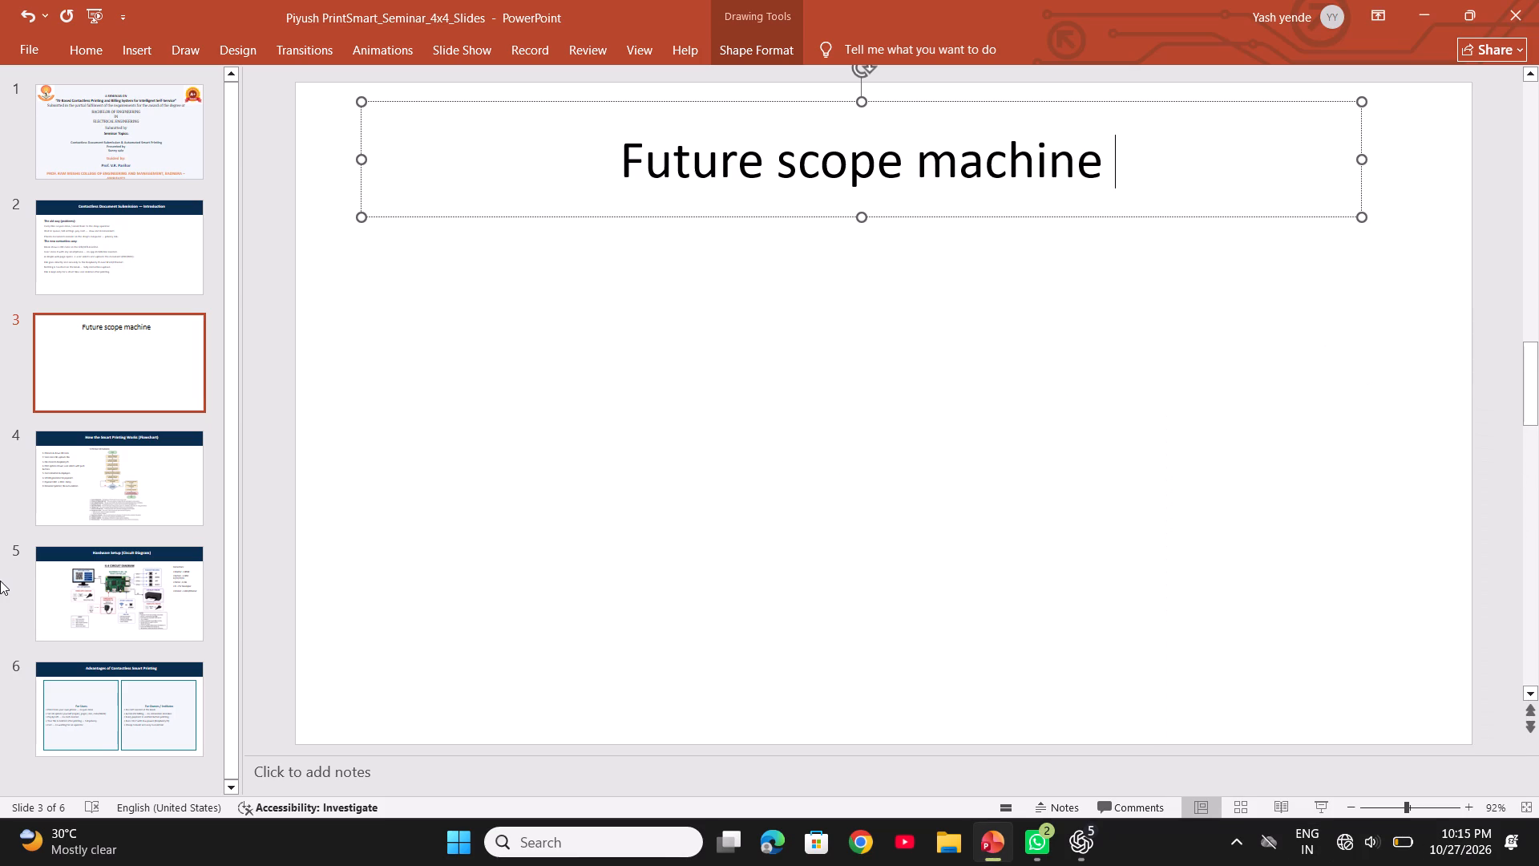
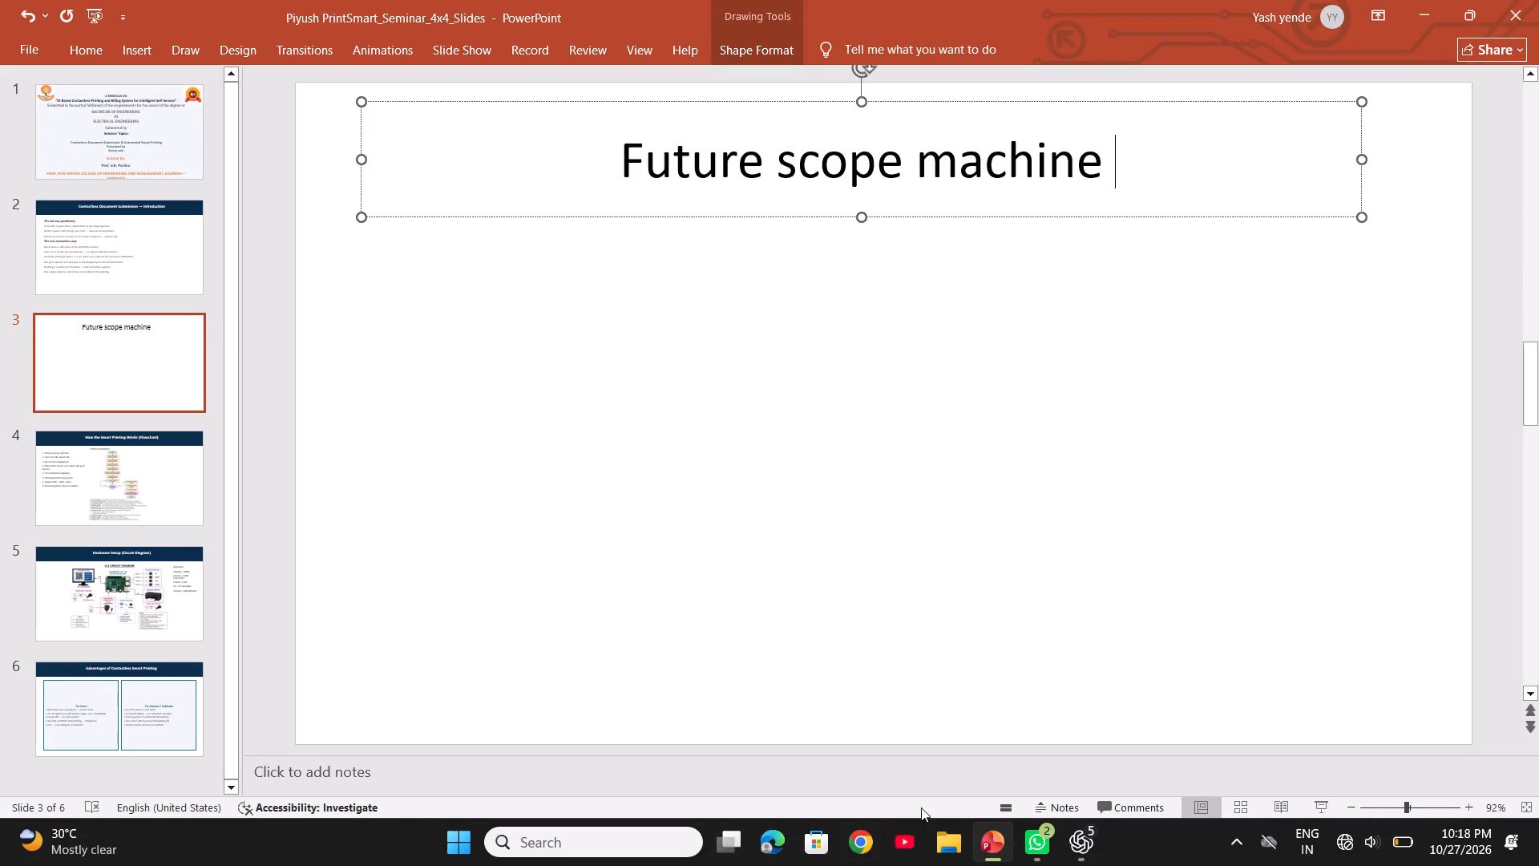
Turn on the computer's Wi-Fi, restarting it until the Redmi network is listed, and connect to that network.
{"action": "left_click", "coordinate": [1340, 848]}
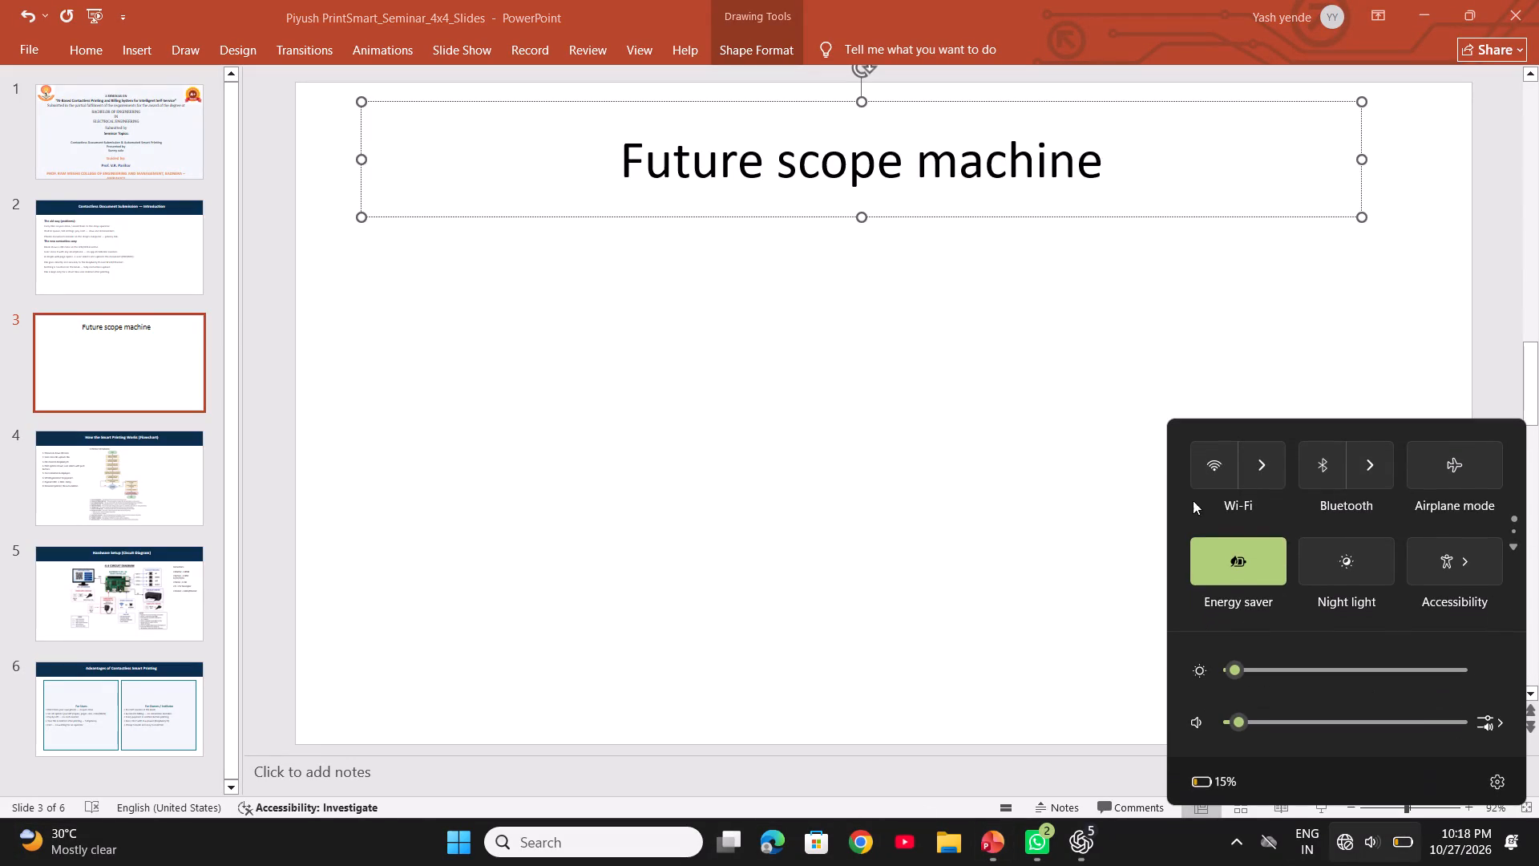
{"action": "left_click", "coordinate": [1244, 467]}
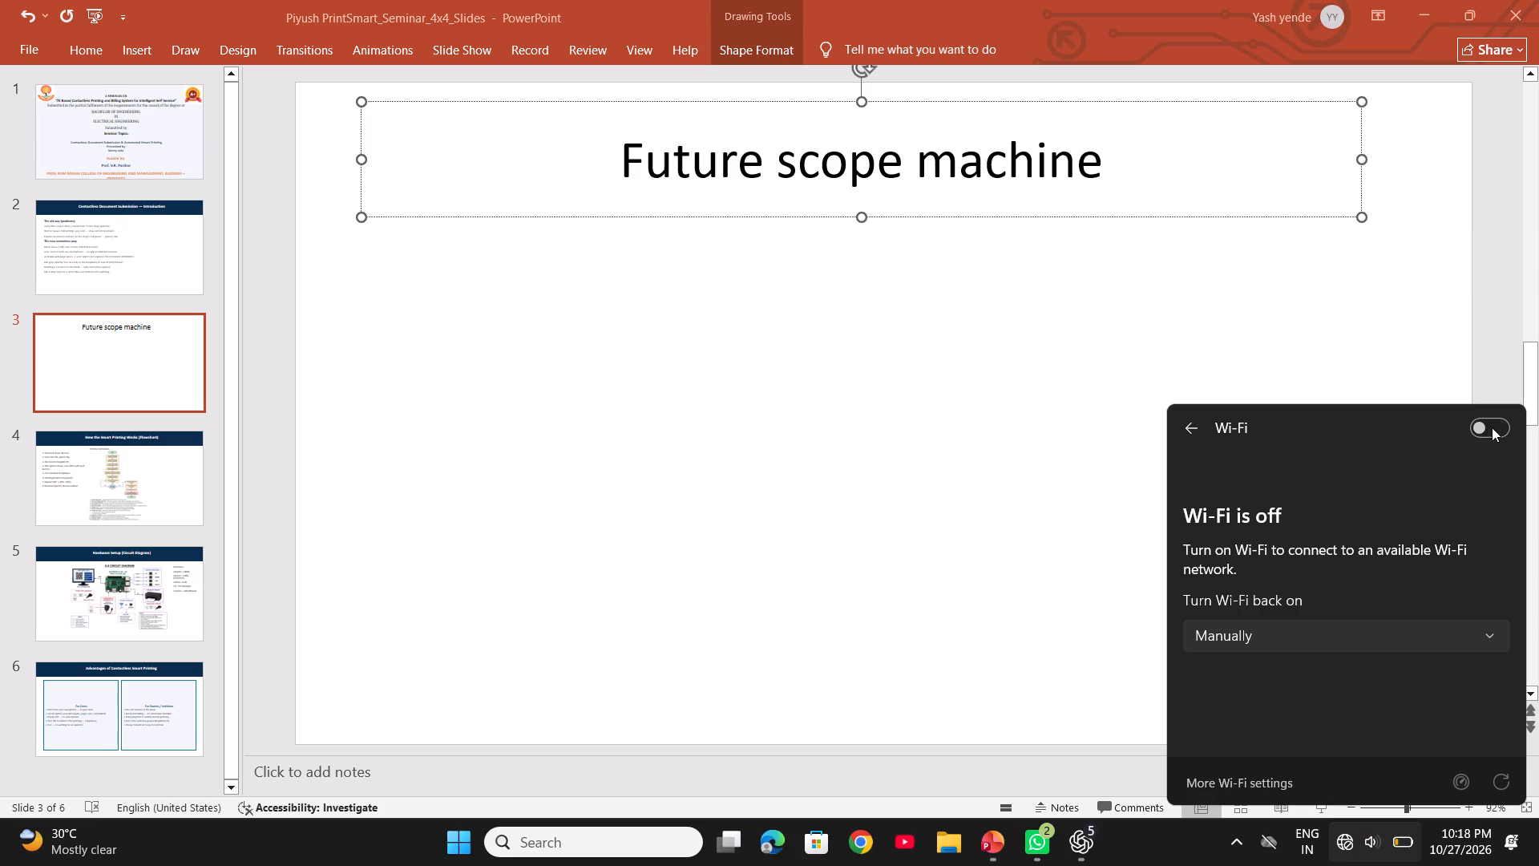
{"action": "left_click", "coordinate": [1492, 417]}
{"action": "left_click", "coordinate": [1252, 479]}
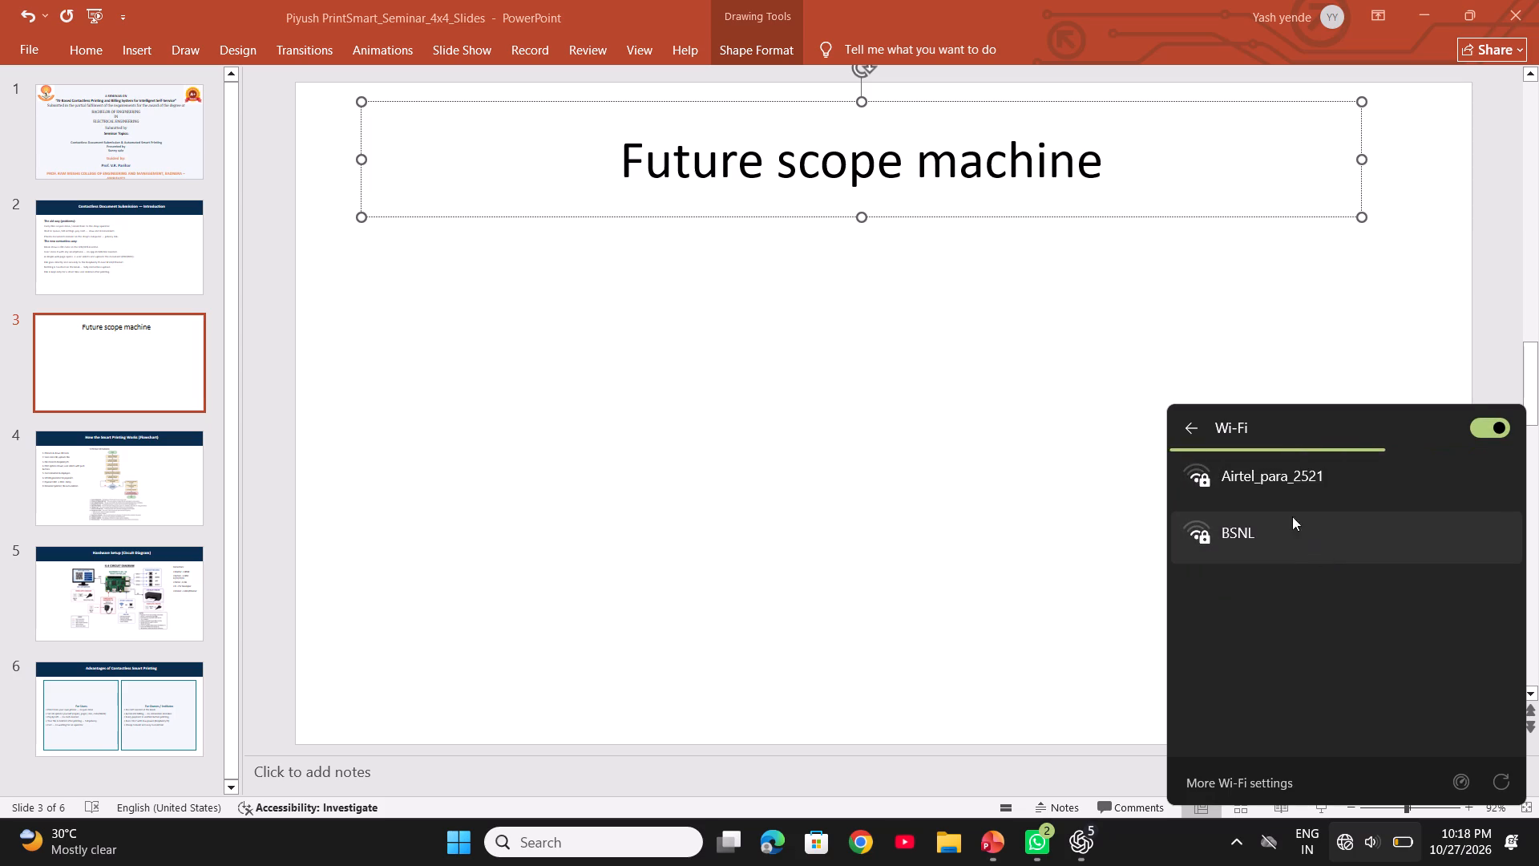
{"action": "left_click", "coordinate": [1492, 415]}
{"action": "left_click", "coordinate": [1493, 415]}
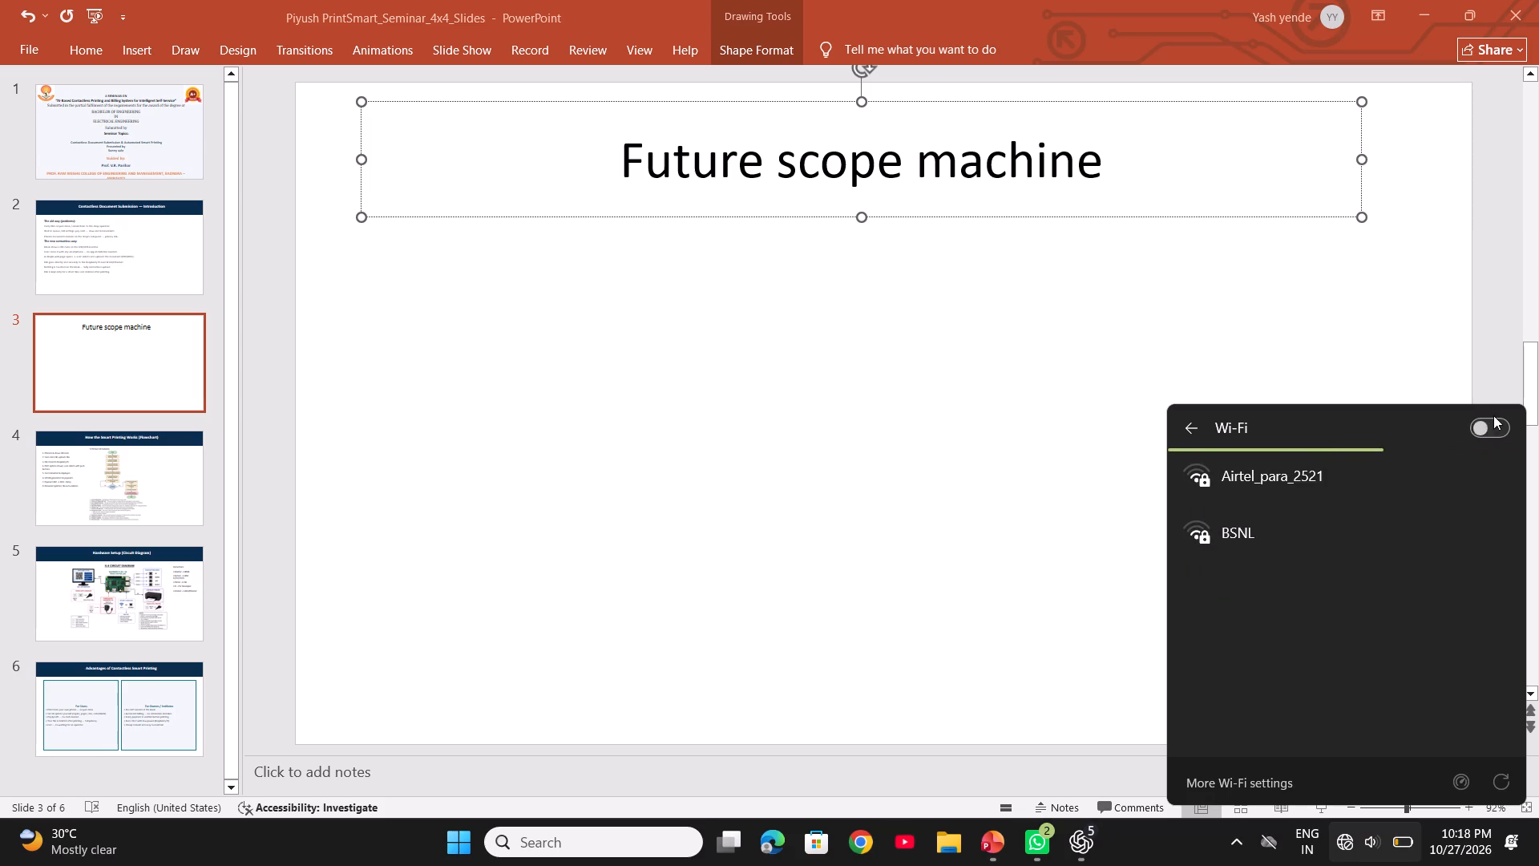
{"action": "left_click", "coordinate": [1500, 426]}
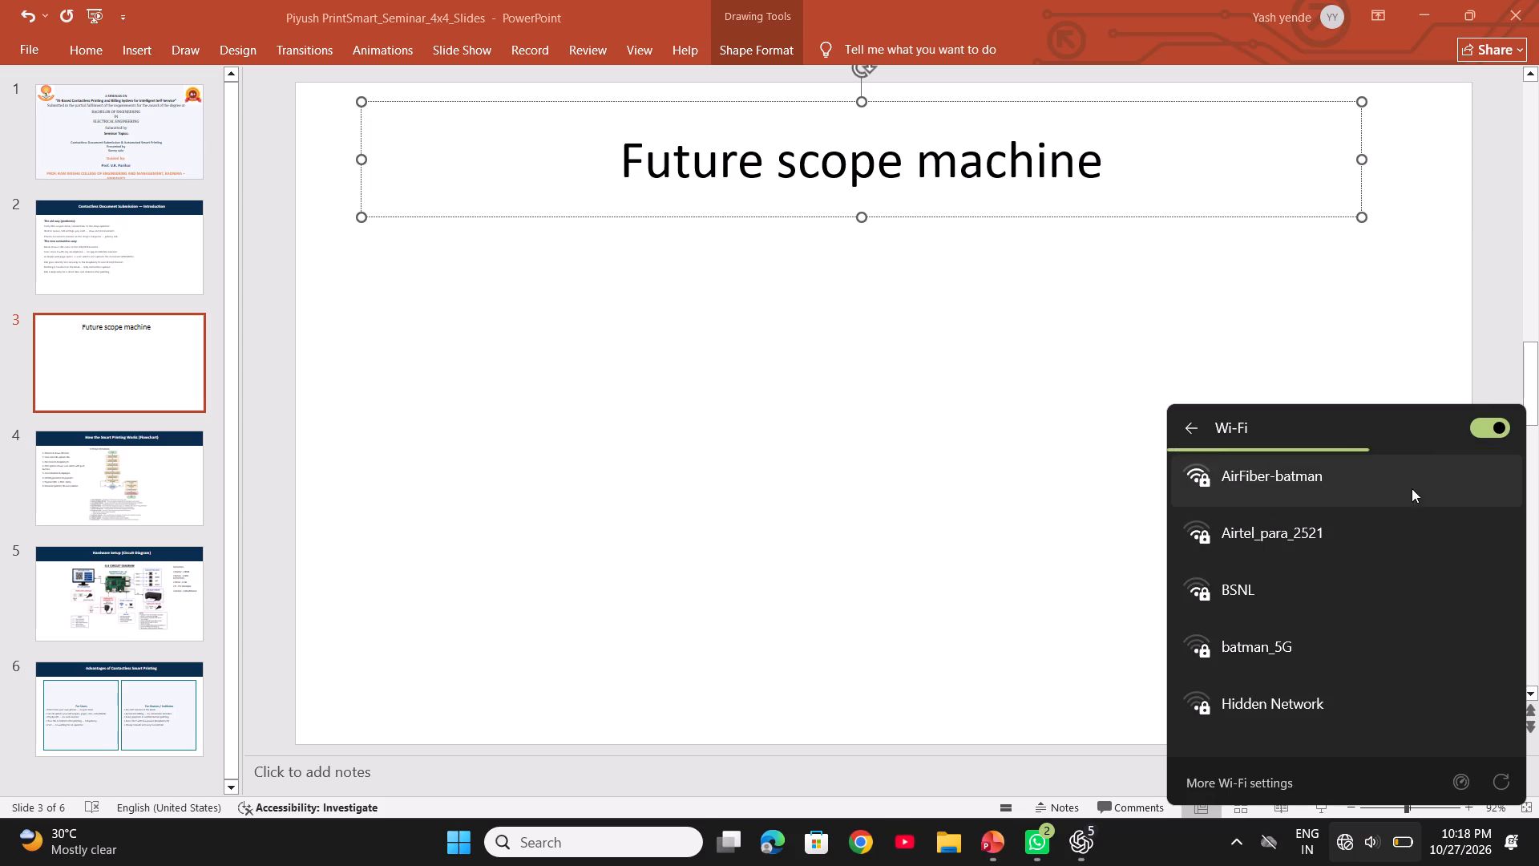
{"action": "scroll", "coordinate": [1247, 633], "scroll_direction": "down", "scroll_amount": 5}
{"action": "scroll", "coordinate": [1242, 617], "scroll_direction": "up", "scroll_amount": 10}
{"action": "scroll", "coordinate": [1353, 467], "scroll_direction": "down", "scroll_amount": 5}
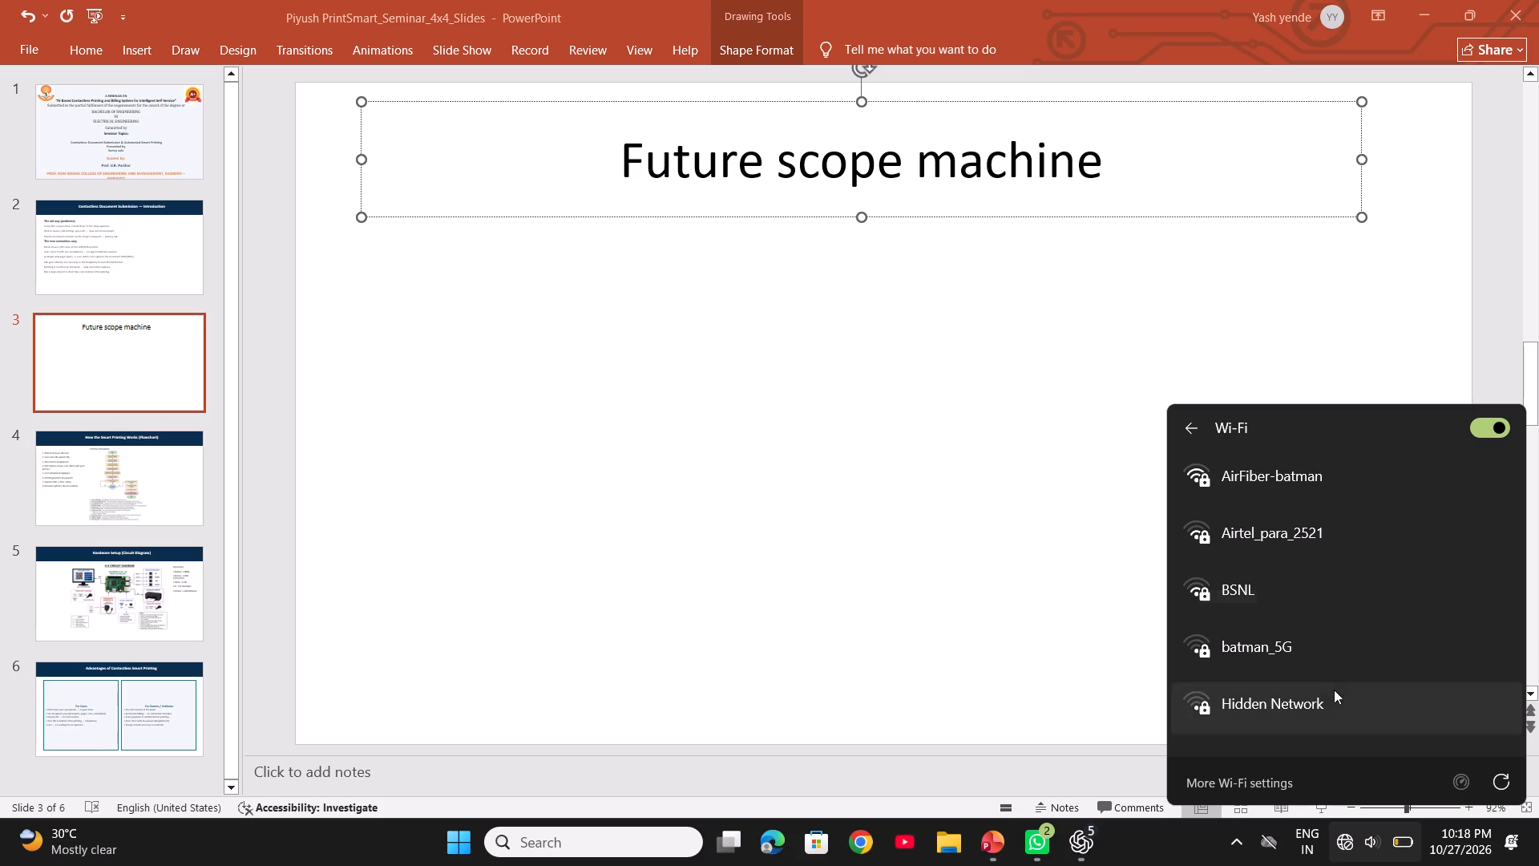
{"action": "scroll", "coordinate": [1332, 689], "scroll_direction": "up", "scroll_amount": 8}
{"action": "scroll", "coordinate": [1279, 528], "scroll_direction": "down", "scroll_amount": 3}
{"action": "double_click", "coordinate": [1502, 419]}
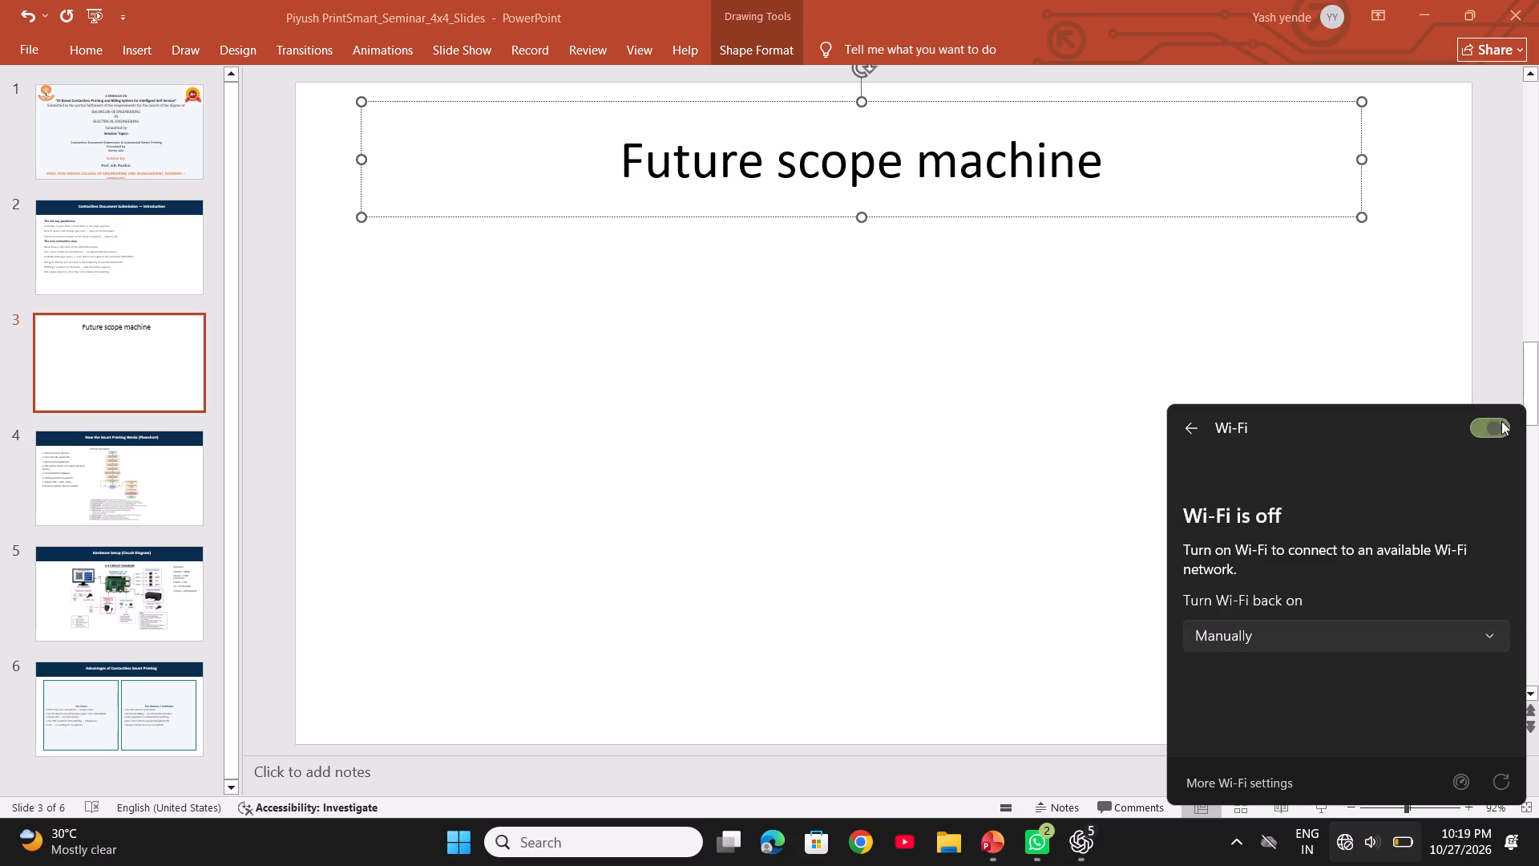
{"action": "scroll", "coordinate": [1273, 539], "scroll_direction": "down", "scroll_amount": 4}
{"action": "scroll", "coordinate": [1273, 539], "scroll_direction": "up", "scroll_amount": 4}
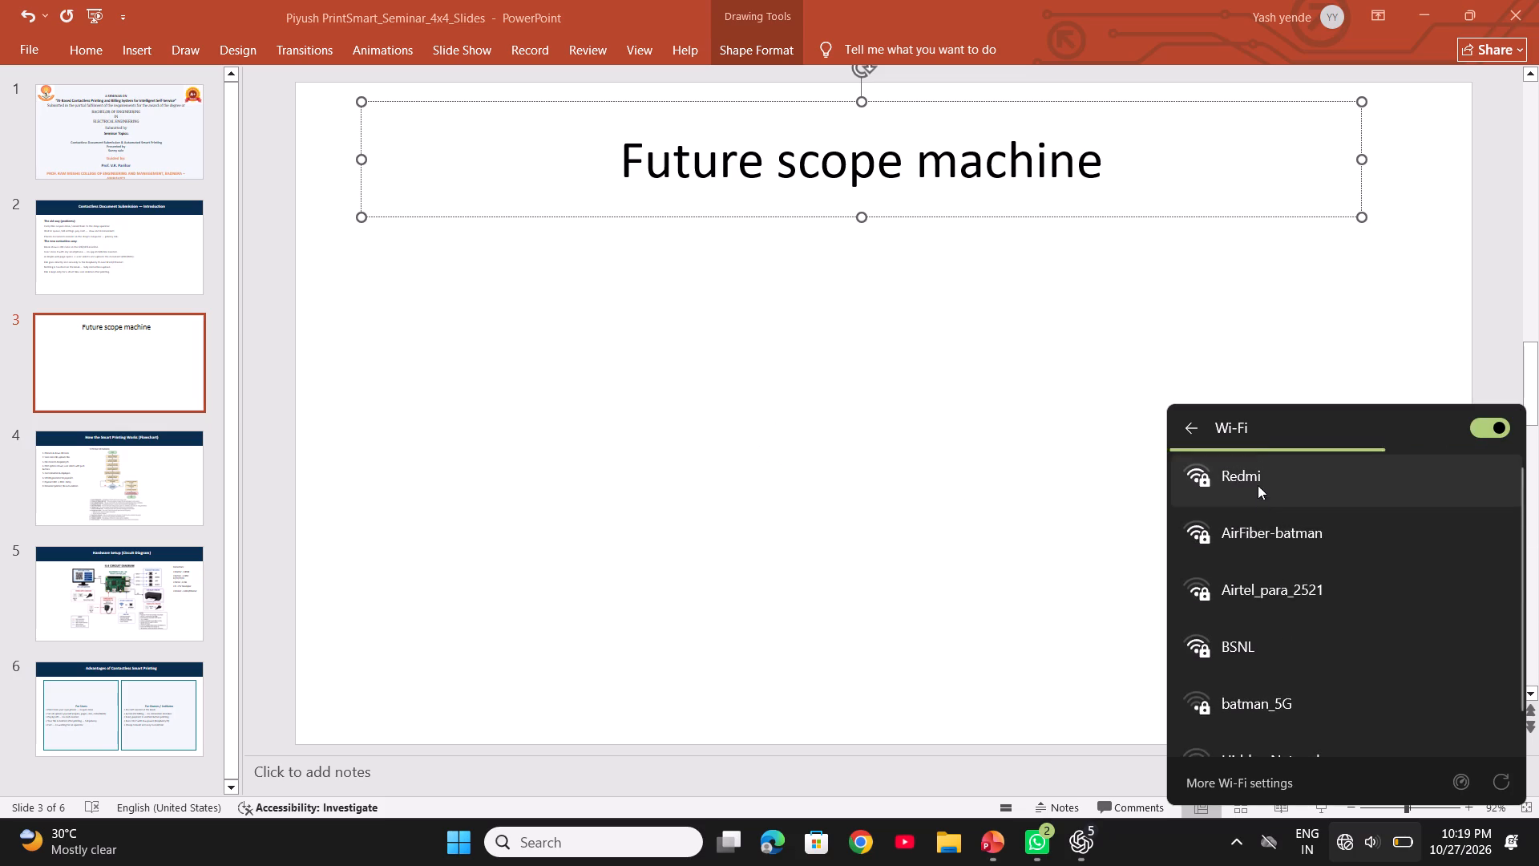
{"action": "left_click", "coordinate": [1258, 485]}
{"action": "left_click", "coordinate": [1406, 560]}
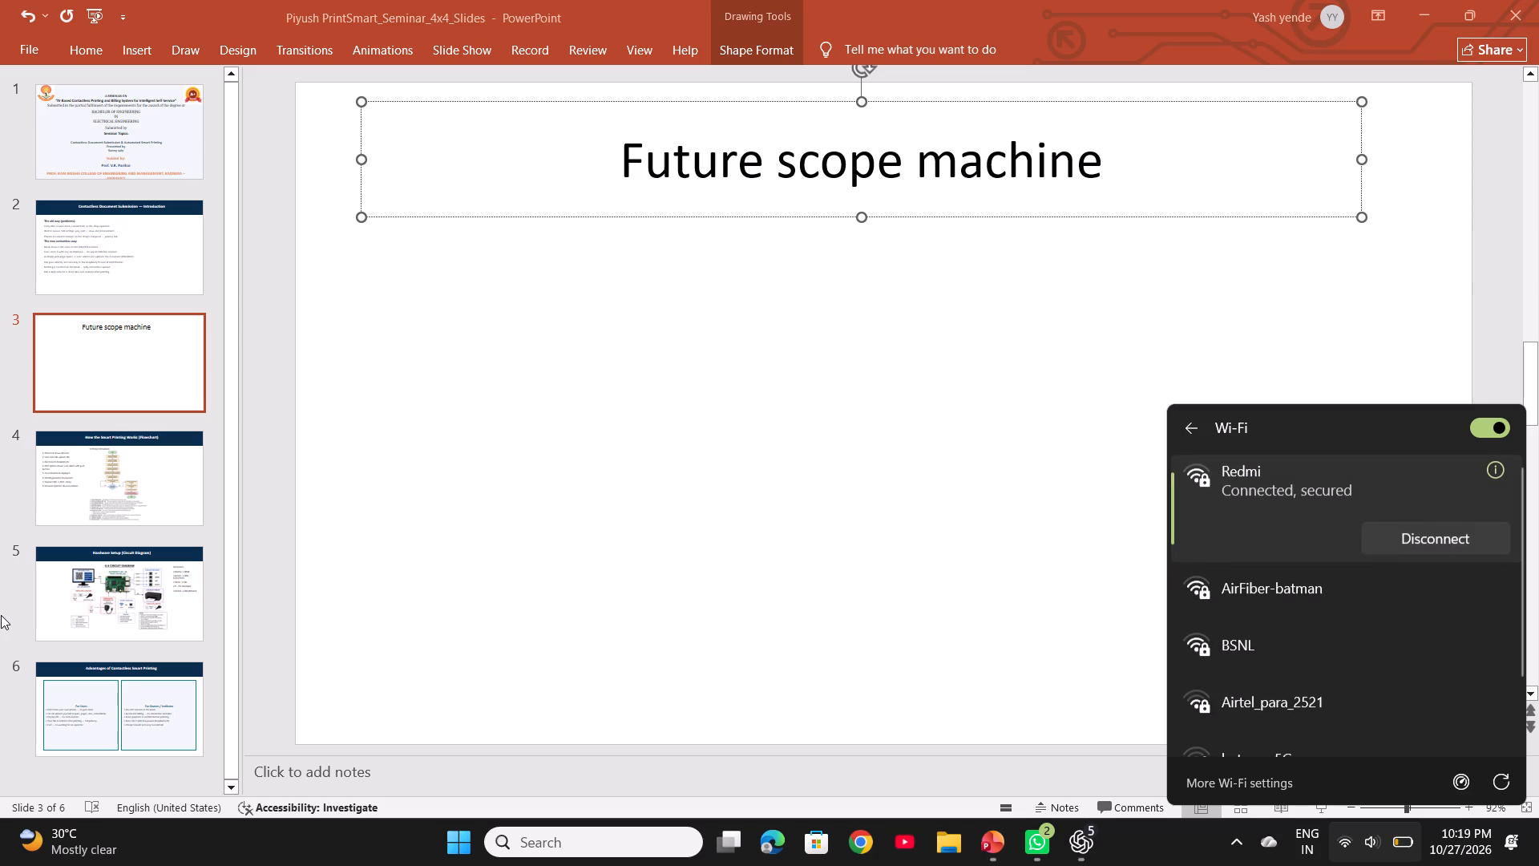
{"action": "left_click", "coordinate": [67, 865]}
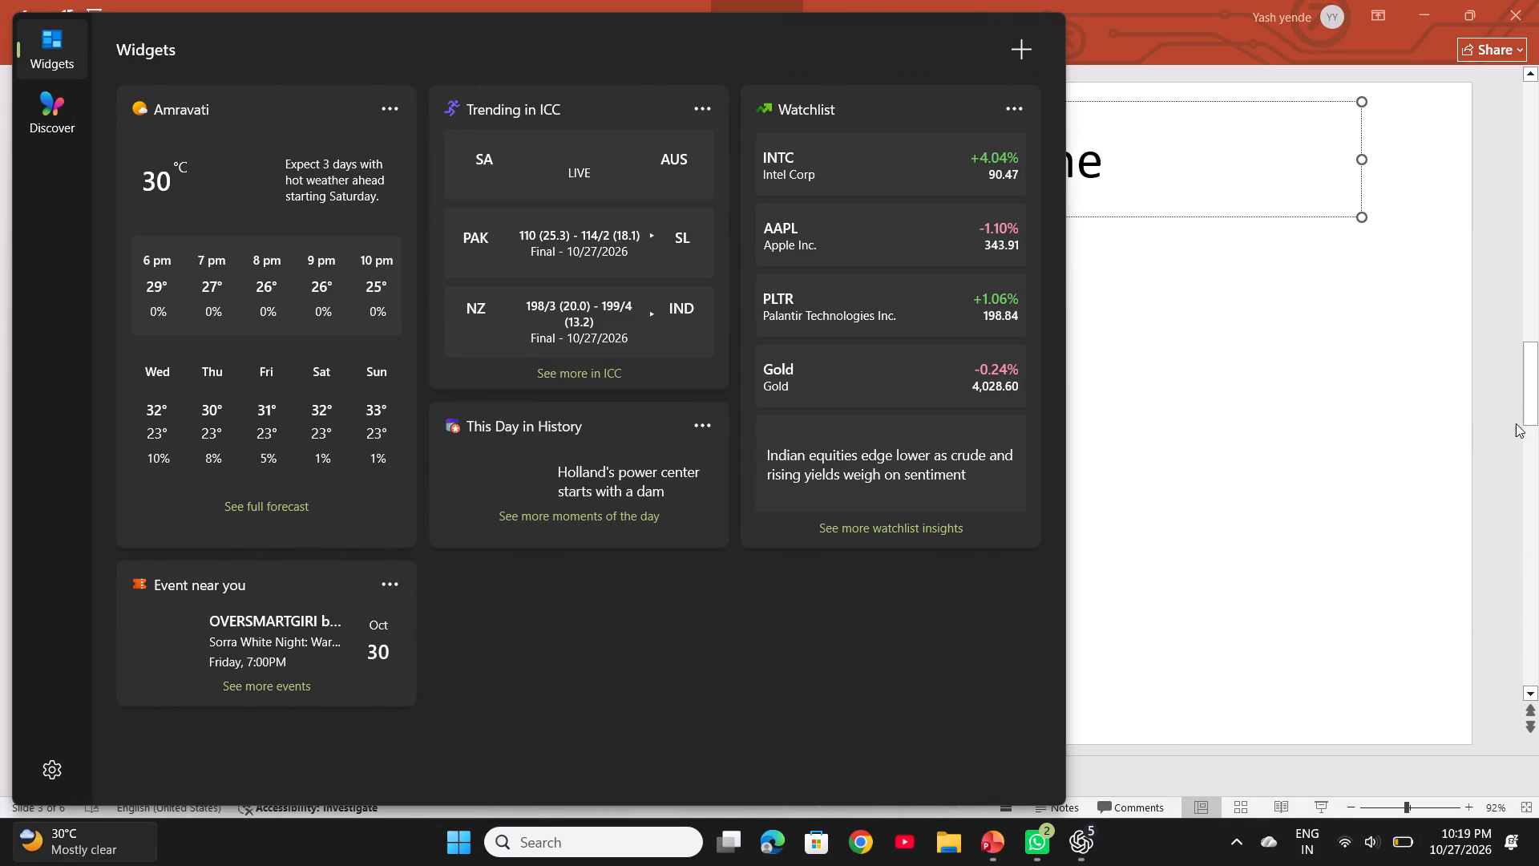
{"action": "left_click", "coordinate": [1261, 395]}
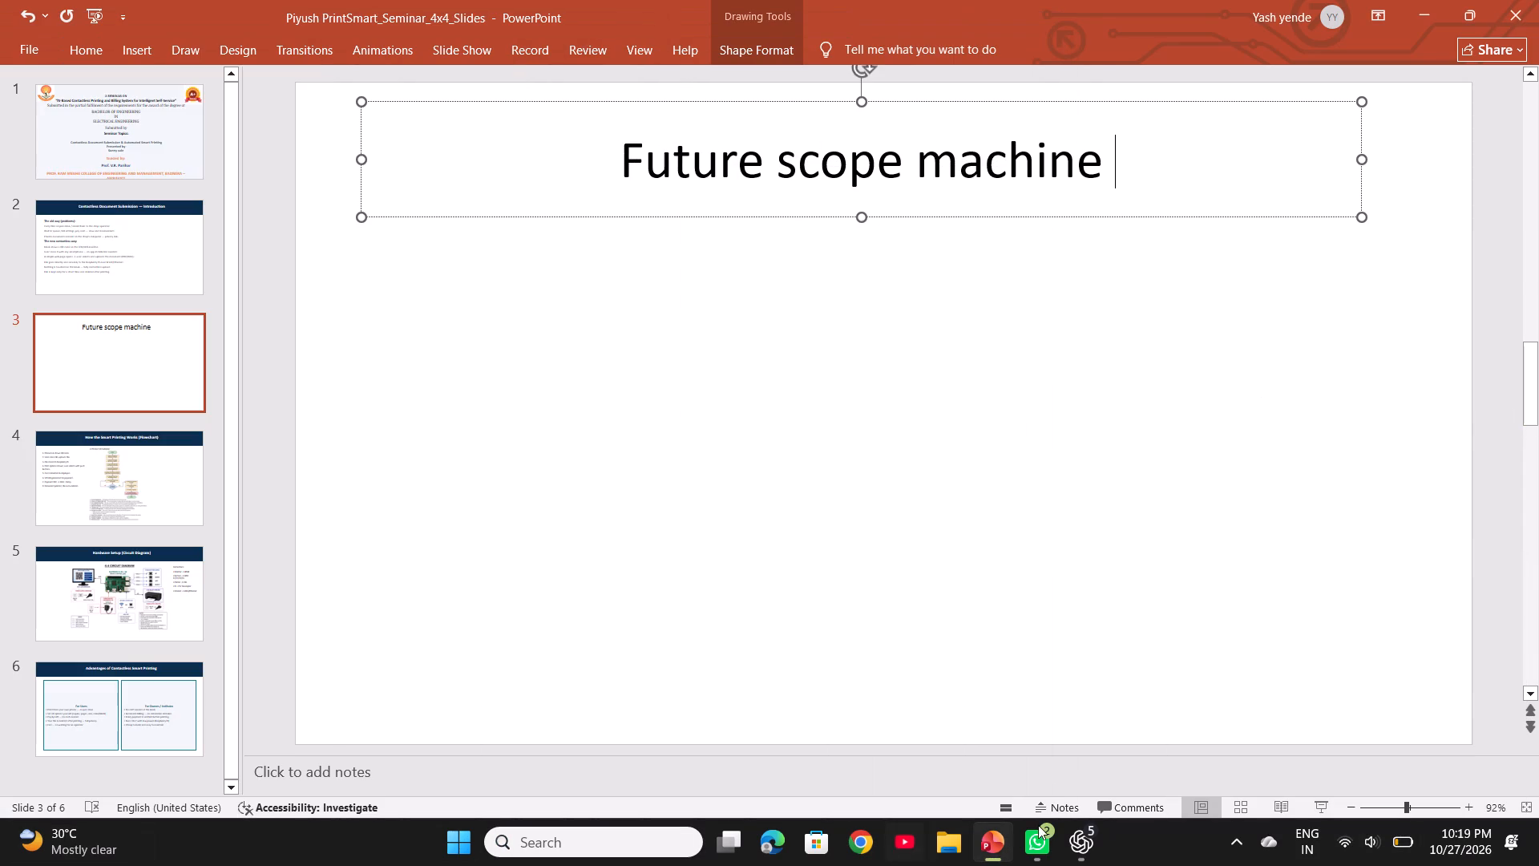
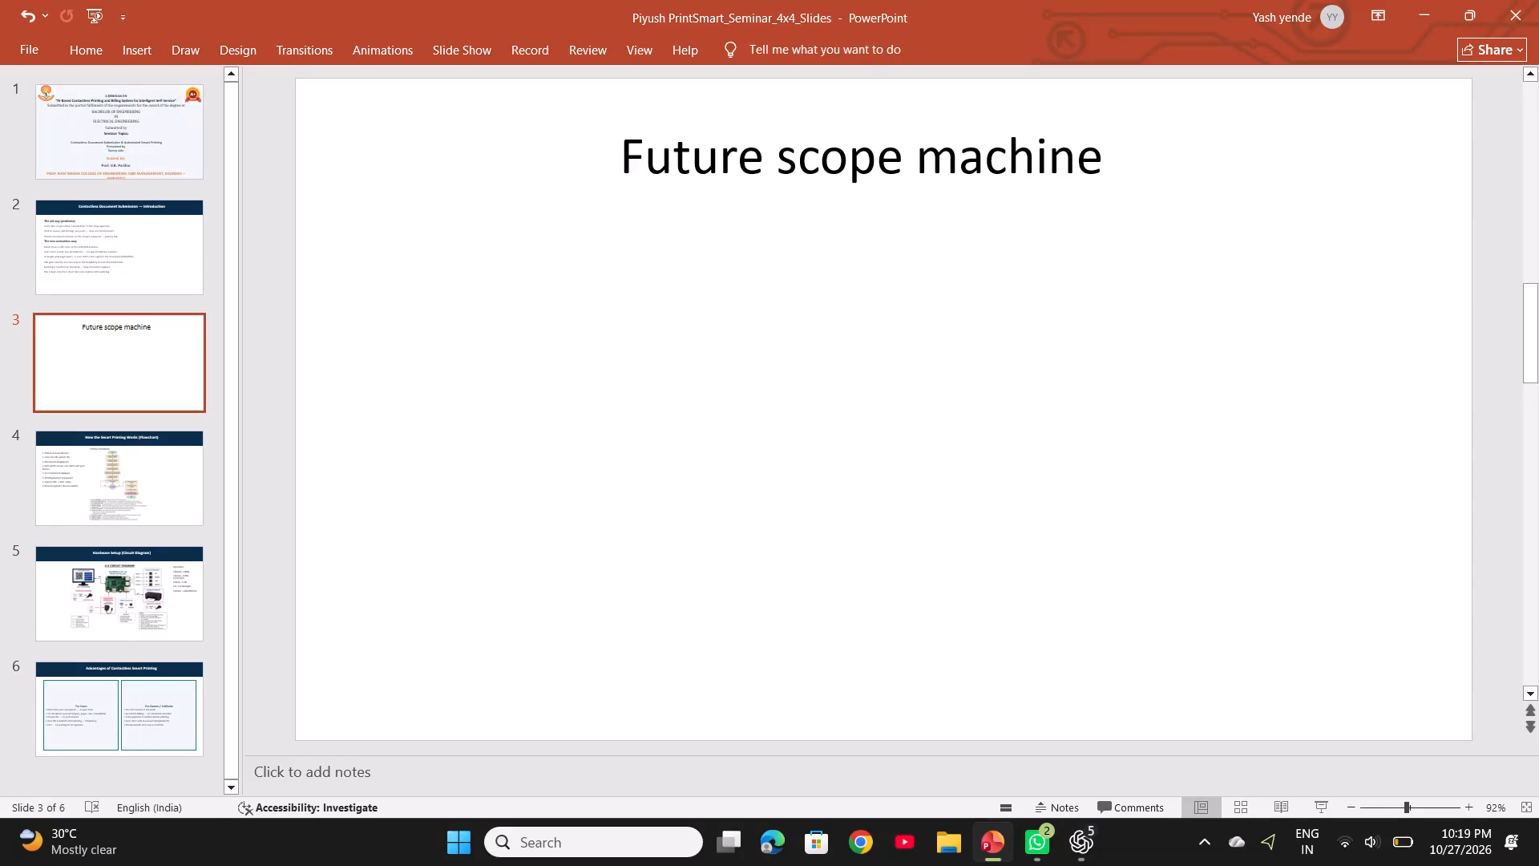
Paste the copied future scope text, including the "Cashless Payment System" point, into a new text box below the "Future scope machine" title.
{"action": "left_click", "coordinate": [394, 218]}
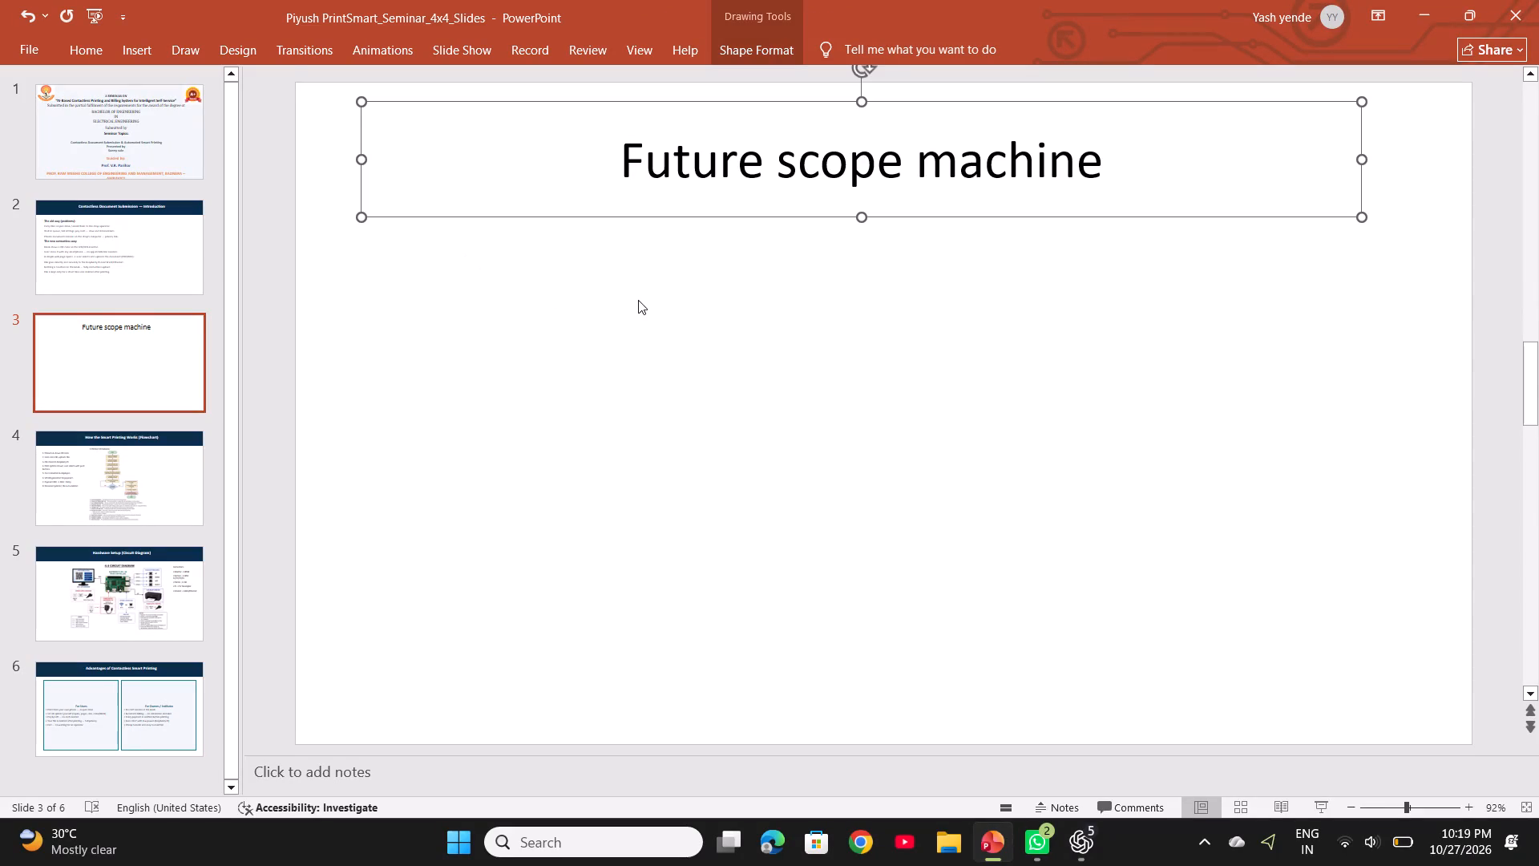
{"action": "left_click", "coordinate": [648, 300]}
{"action": "double_click", "coordinate": [406, 256]}
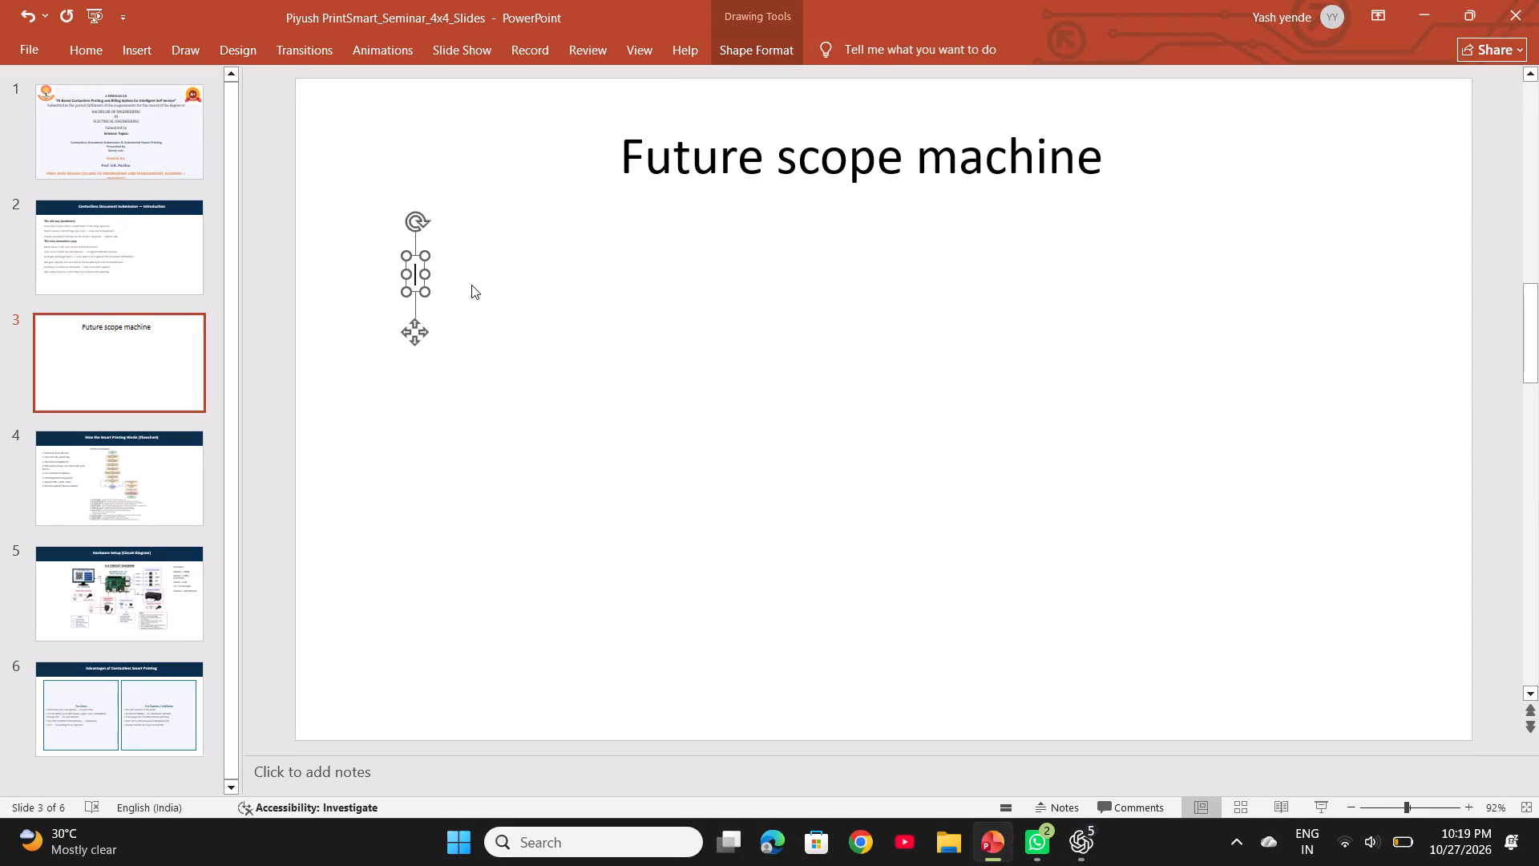
{"action": "key", "text": "ctrl+v"}
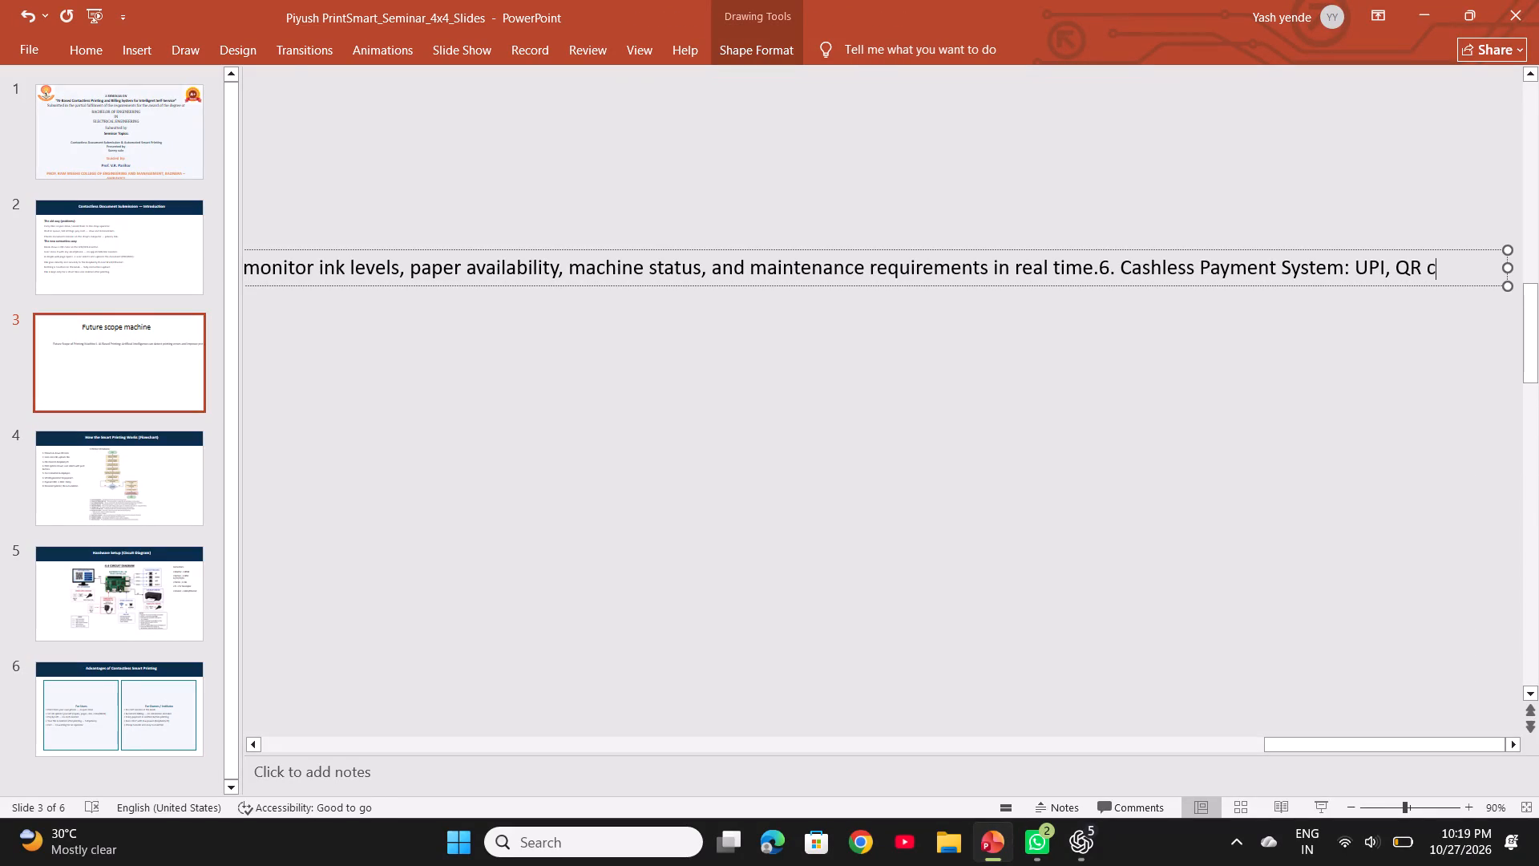
Go to the final slide, "Advantages of Contactless Smart Printing", and start inserting new content there.
{"action": "scroll", "coordinate": [482, 286], "scroll_direction": "up", "scroll_amount": 4}
{"action": "scroll", "coordinate": [482, 286], "scroll_direction": "down", "scroll_amount": 9}
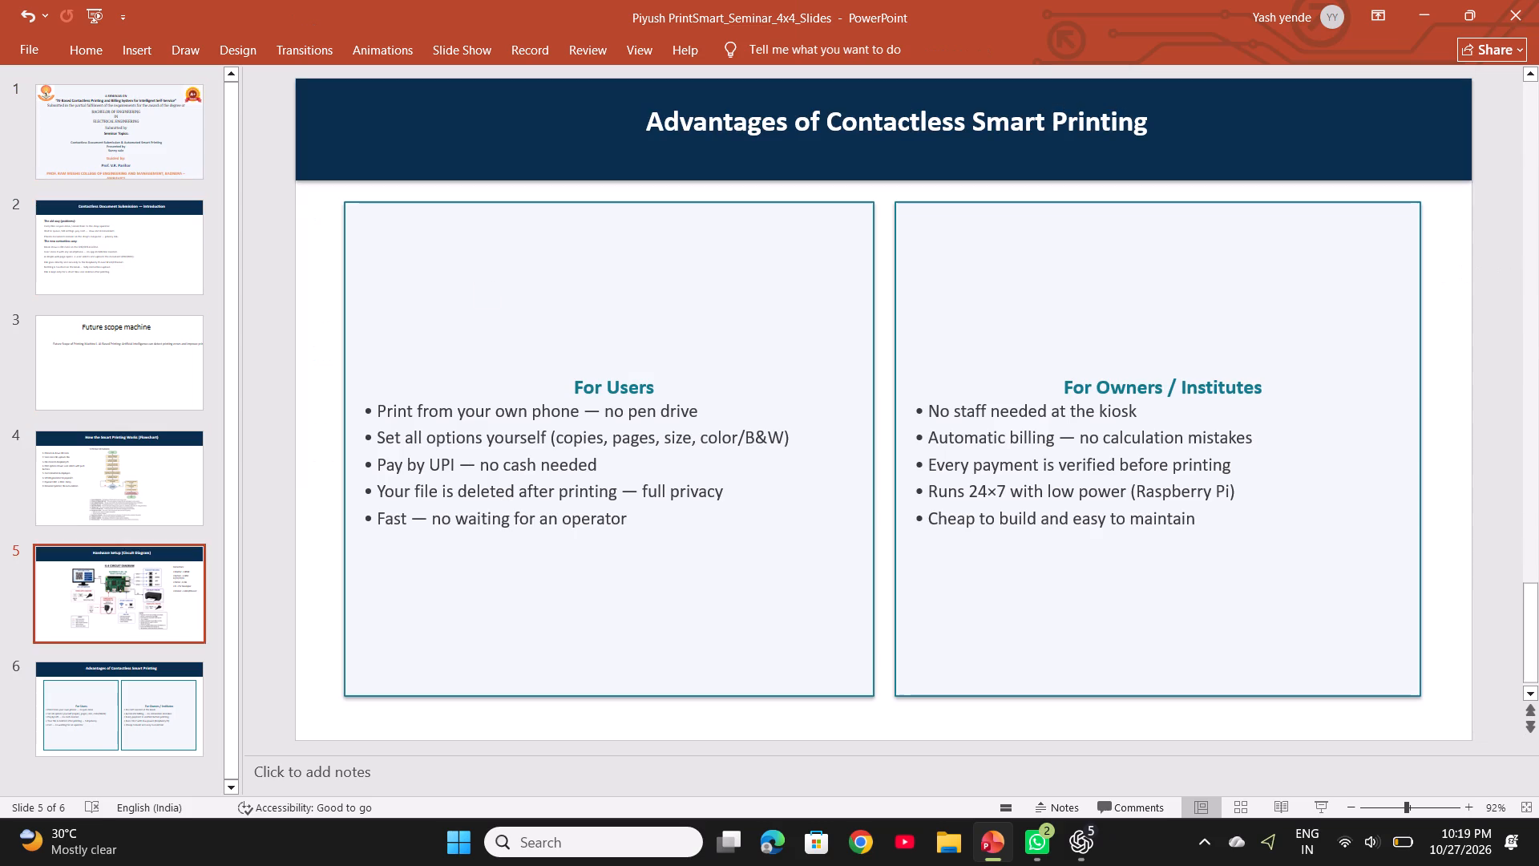
{"action": "scroll", "coordinate": [482, 286], "scroll_direction": "down", "scroll_amount": 7}
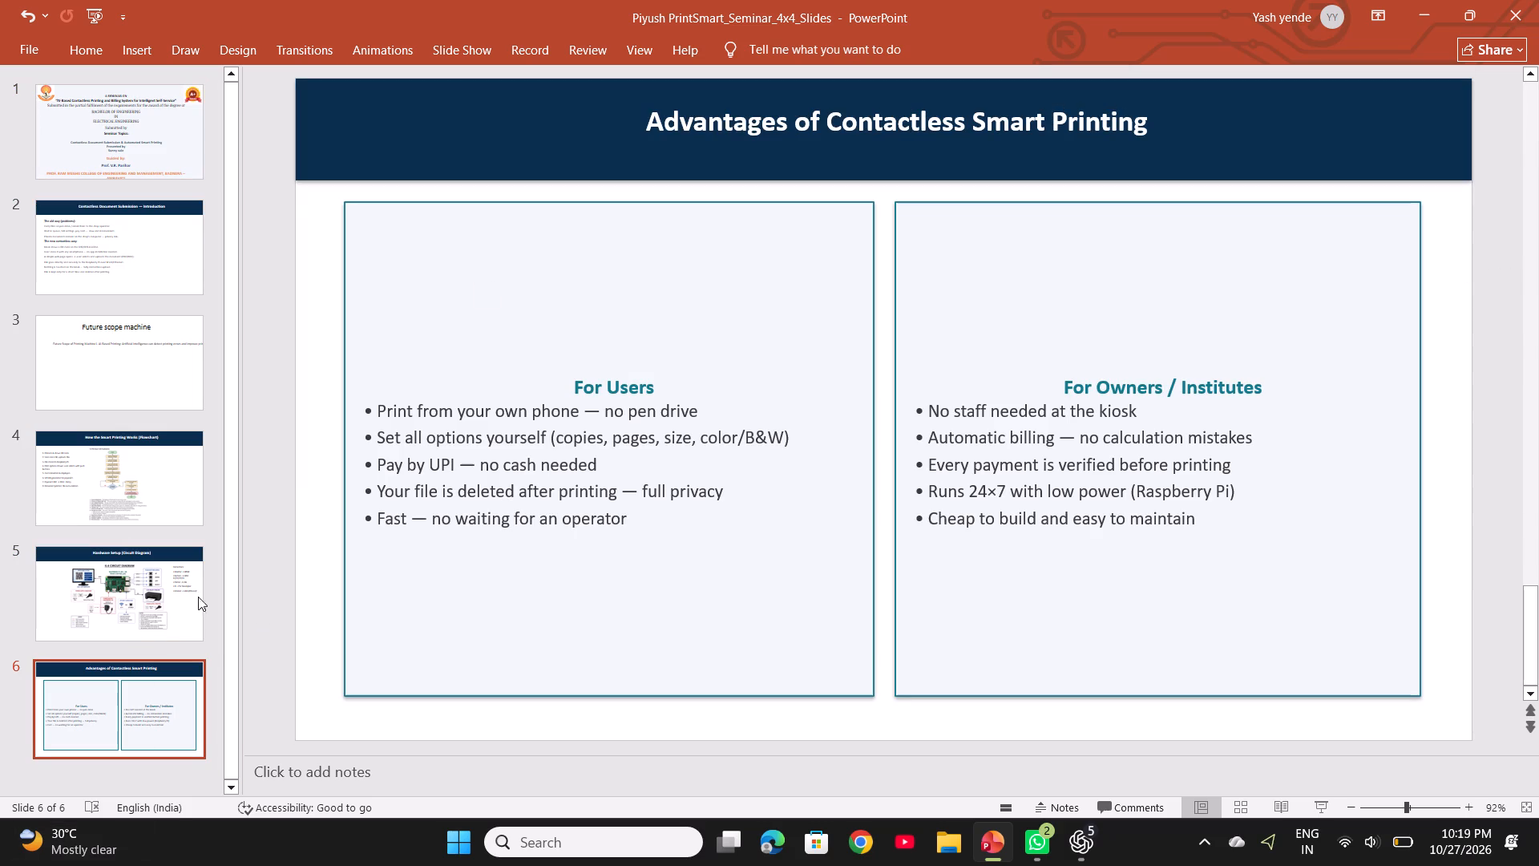
{"action": "left_click", "coordinate": [151, 50]}
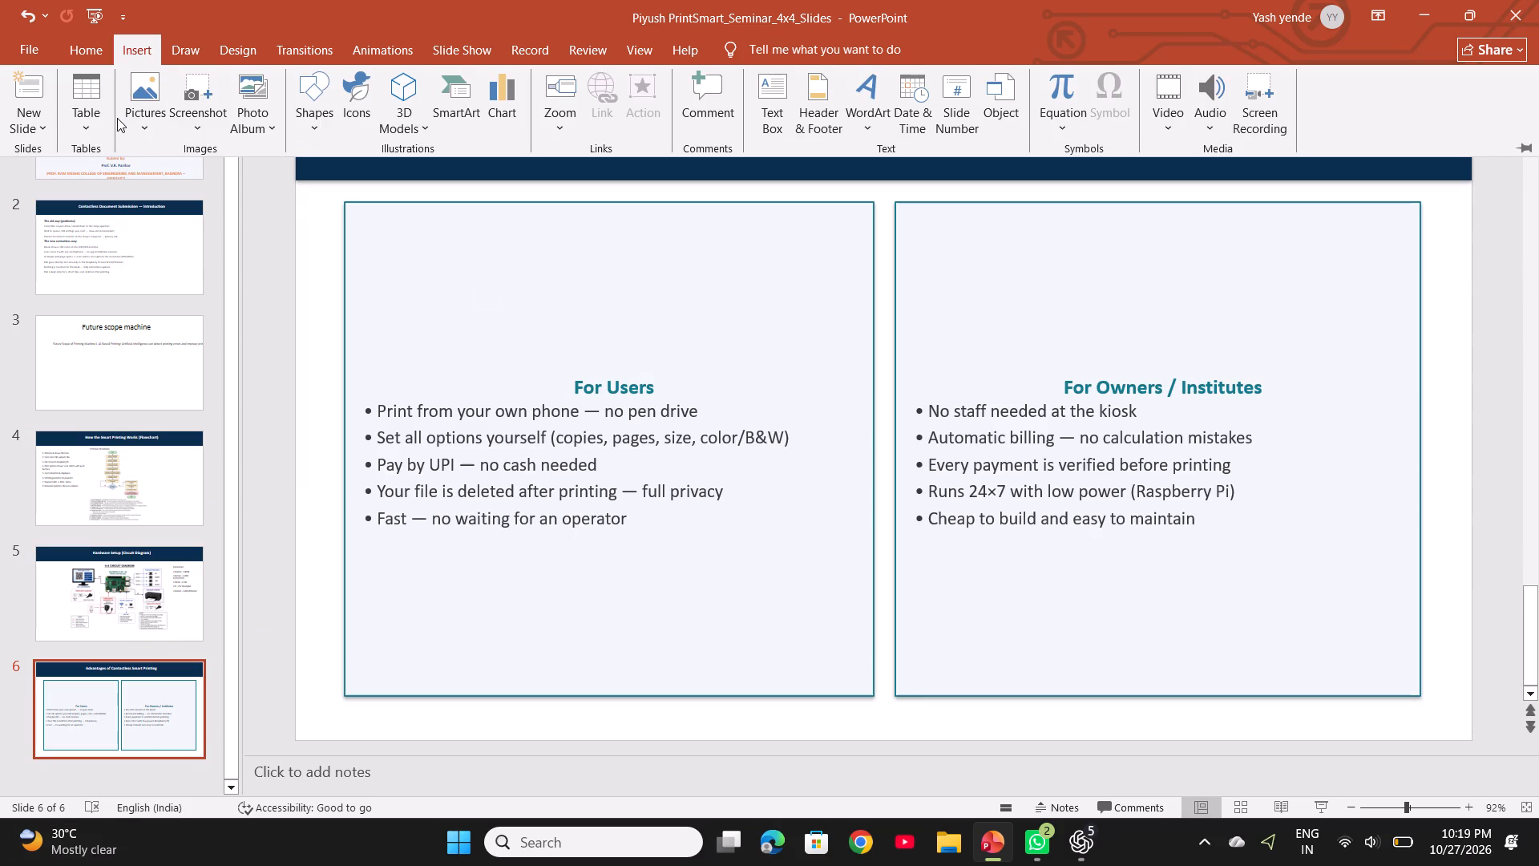
Insert a new slide with the Title Slide layout after the "Advantages of Contactless Smart Printing" slide.
{"action": "left_click", "coordinate": [34, 124]}
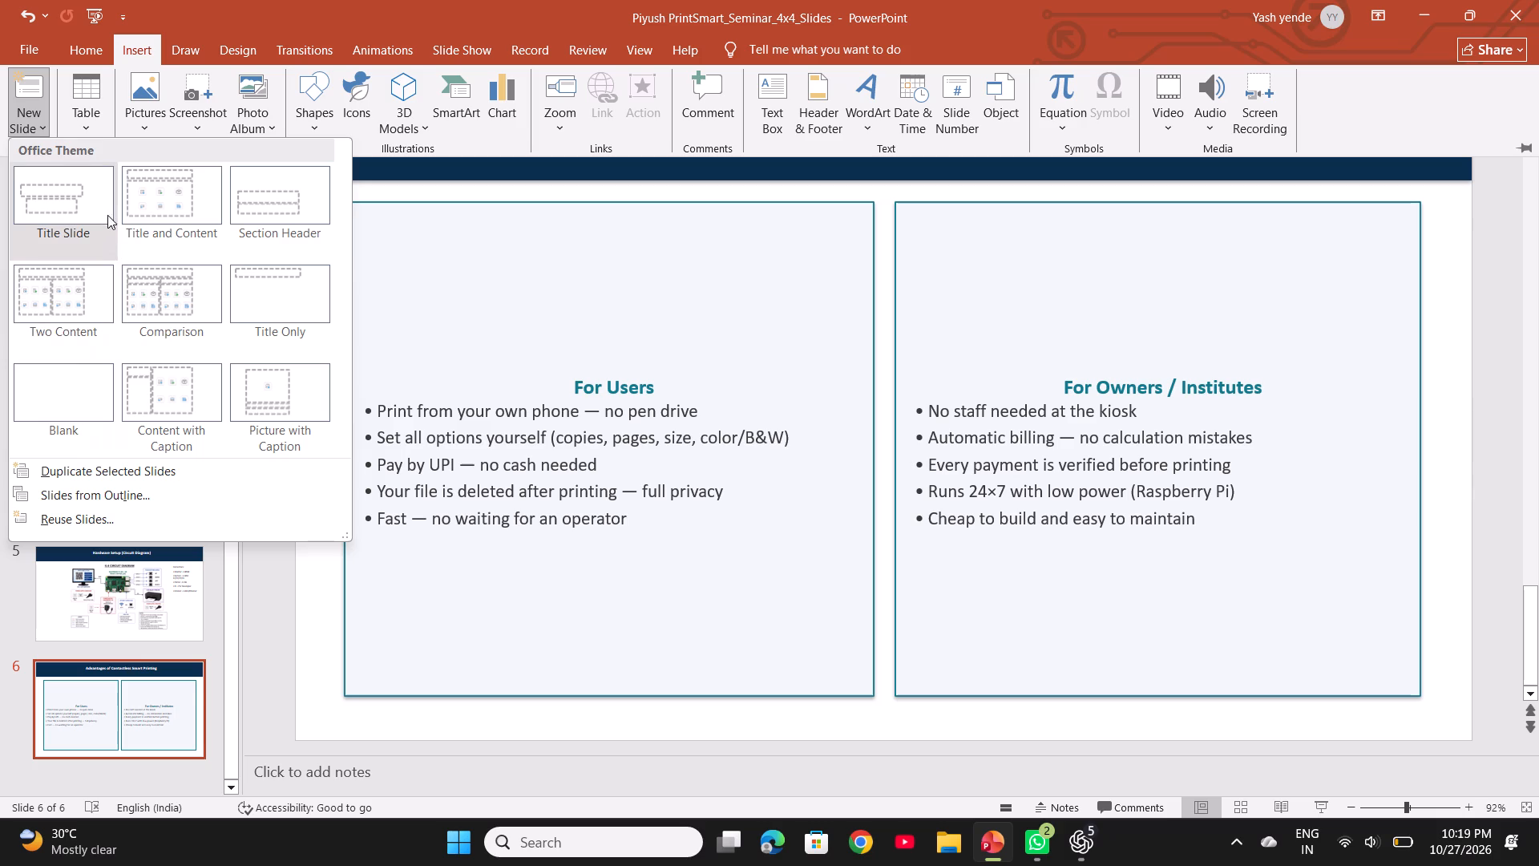
{"action": "left_click", "coordinate": [81, 216]}
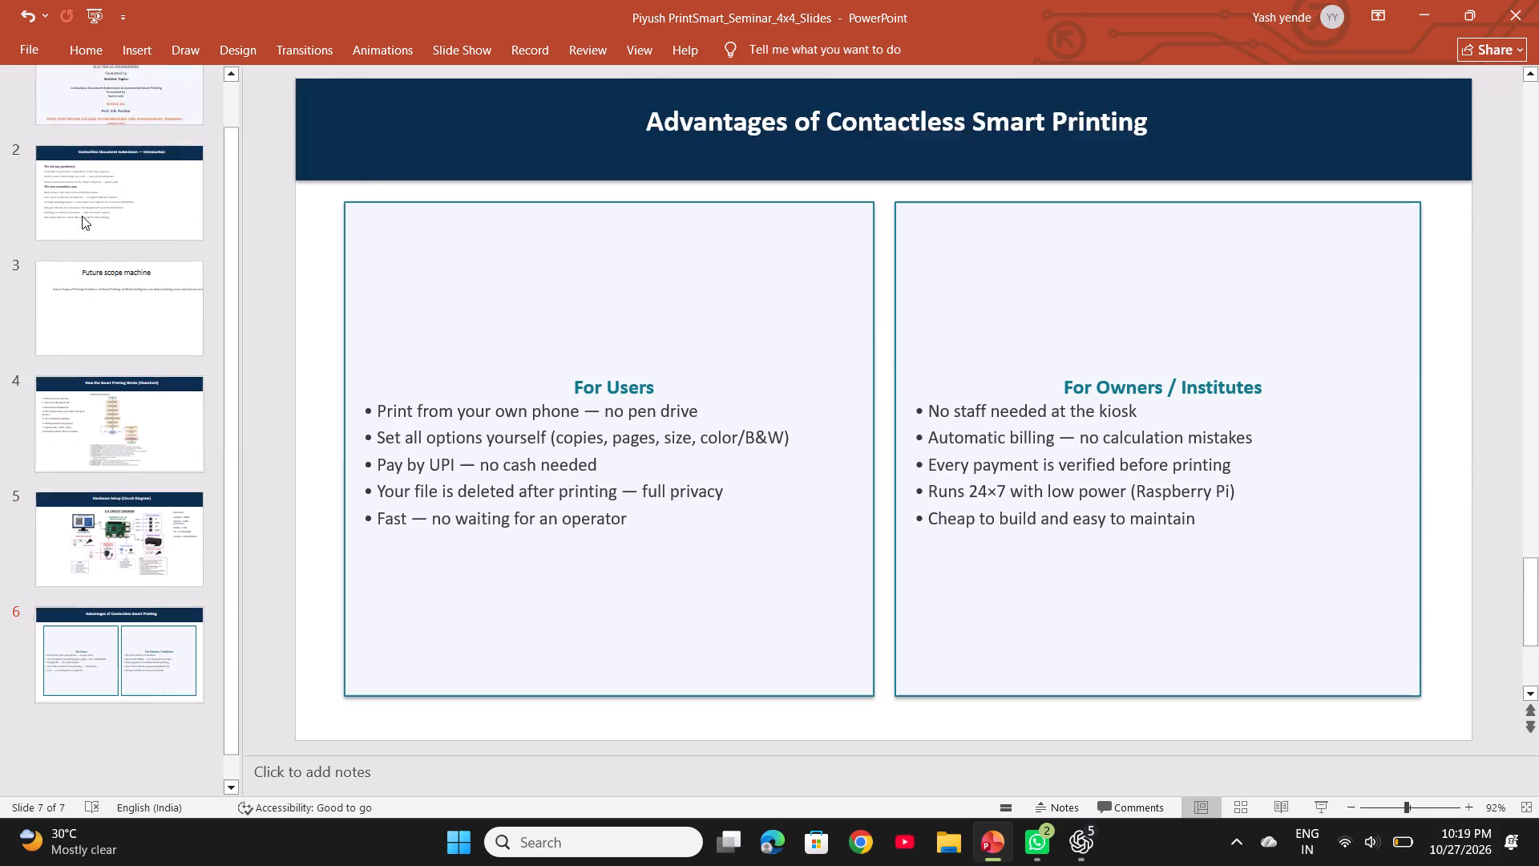
Enter "Future scope" as the title of the new last slide.
{"action": "left_click", "coordinate": [555, 336]}
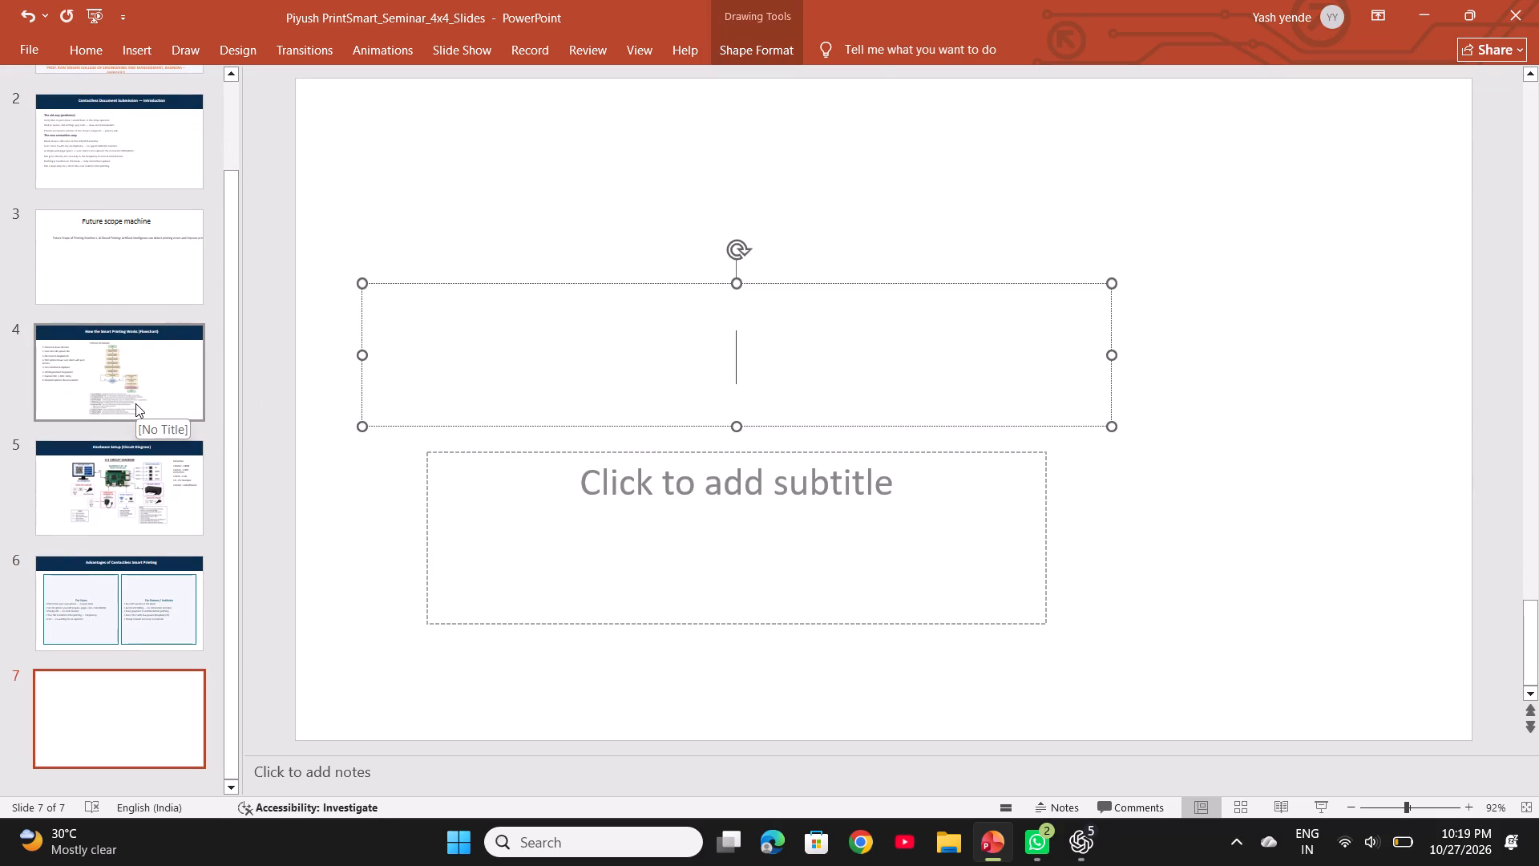
{"action": "type", "text": "future scope"}
{"action": "key", "text": "space"}
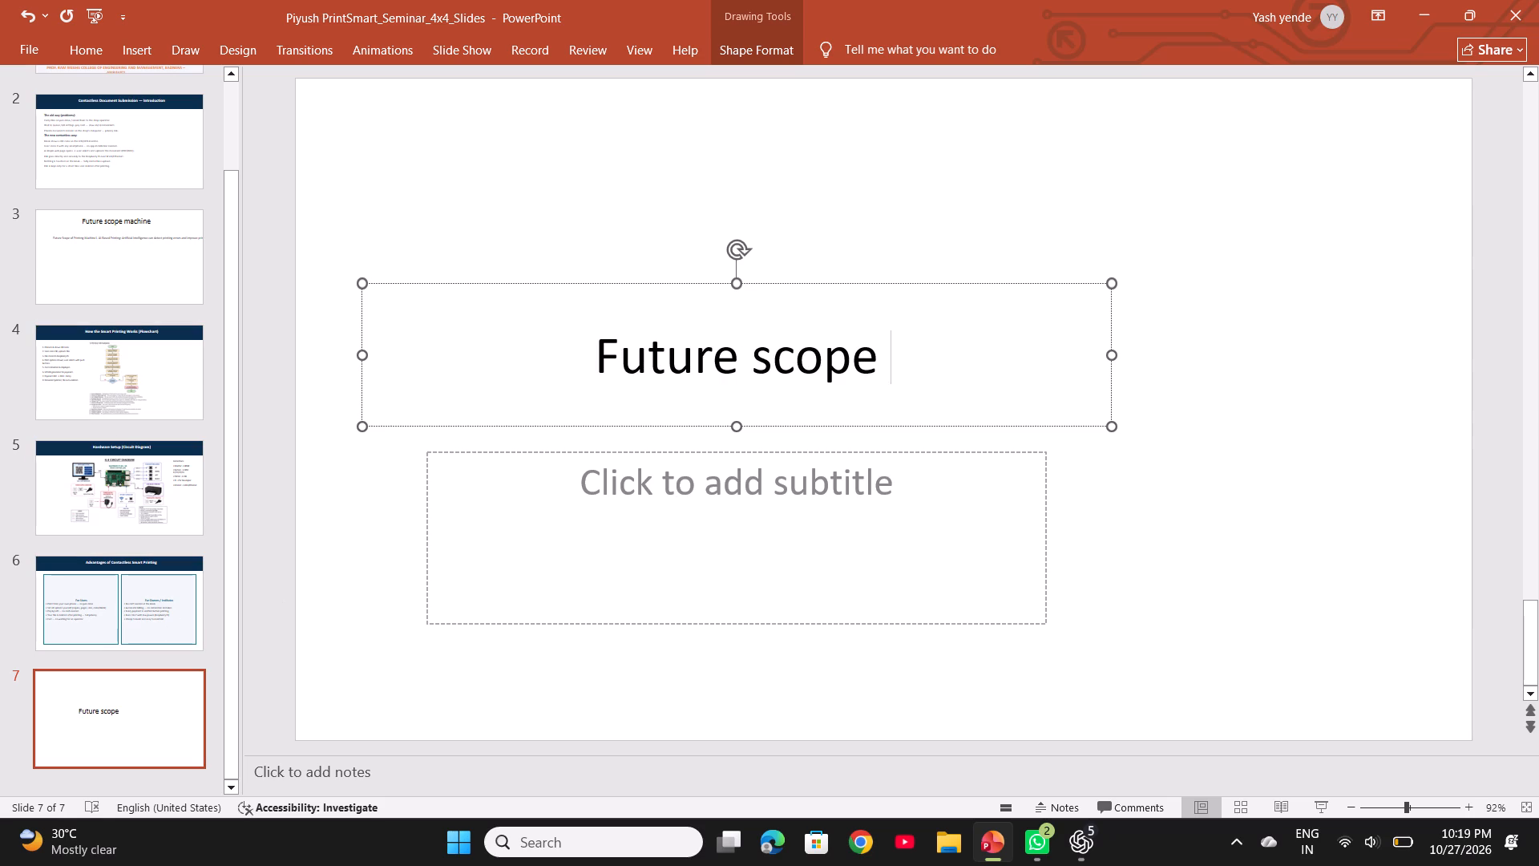
Paste the copied future scope text about printing machines into the subtitle placeholder of the last slide.
{"action": "left_click", "coordinate": [600, 496]}
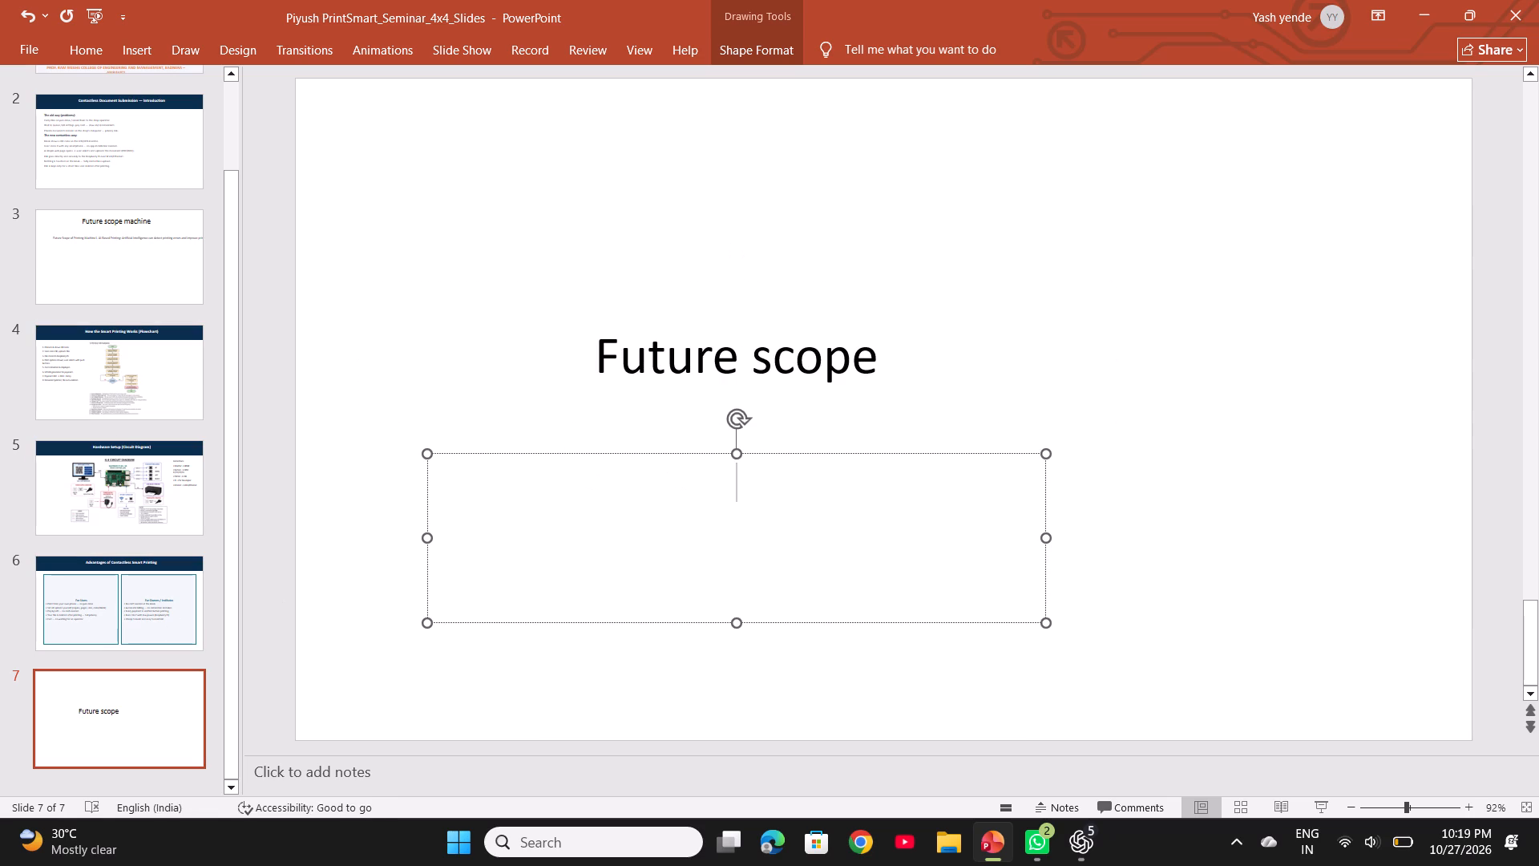
{"action": "key", "text": "ctrl+v"}
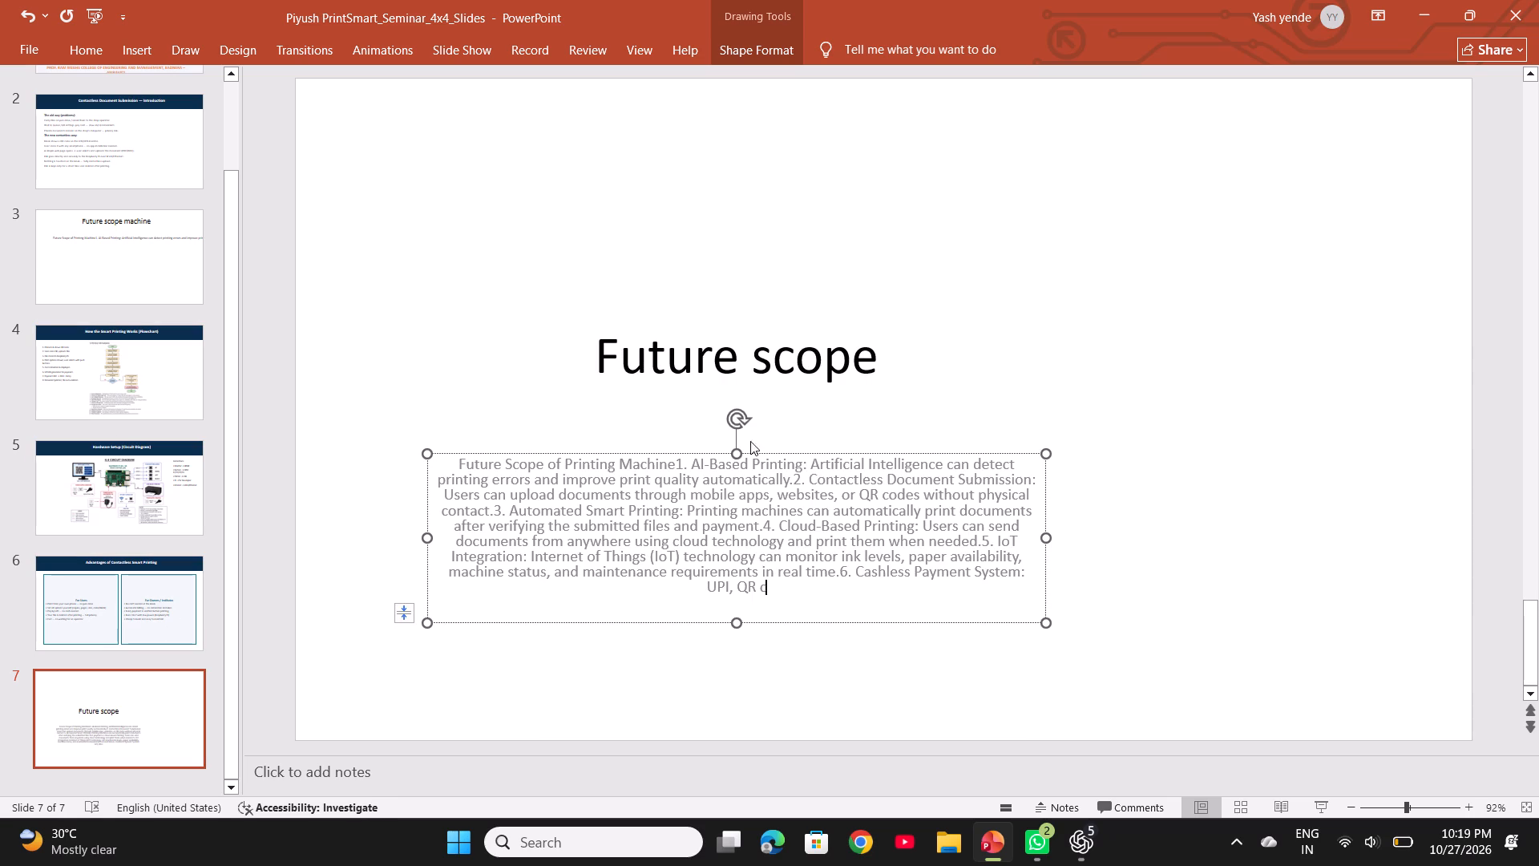
Enlarge the "Future scope" title box and move it to the upper edge of the slide, roughly centred horizontally.
{"action": "left_click", "coordinate": [605, 360]}
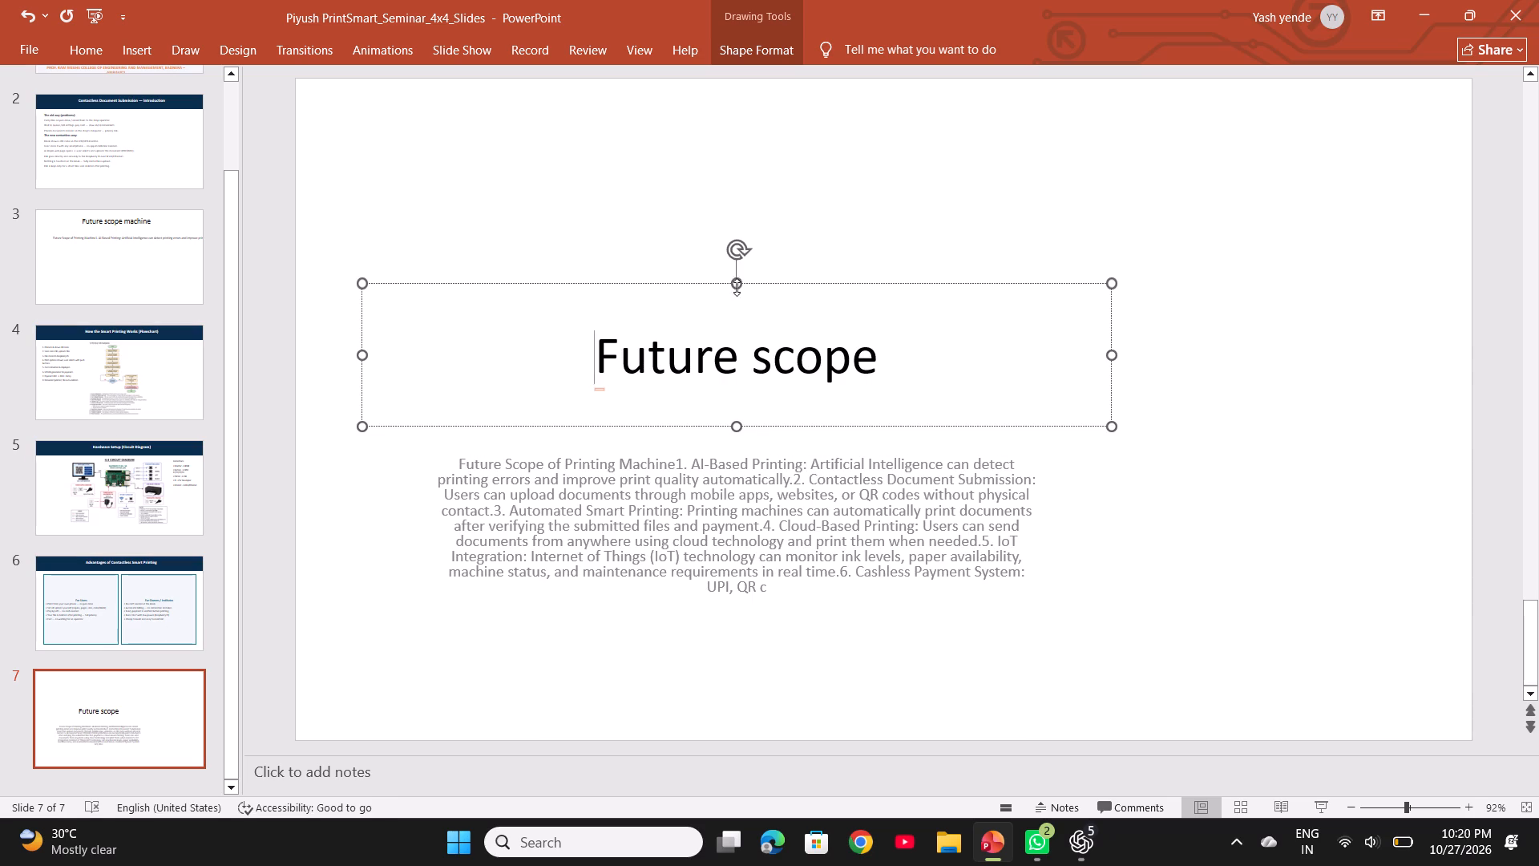
{"action": "left_click_drag", "start_coordinate": [740, 281], "coordinate": [814, 79]}
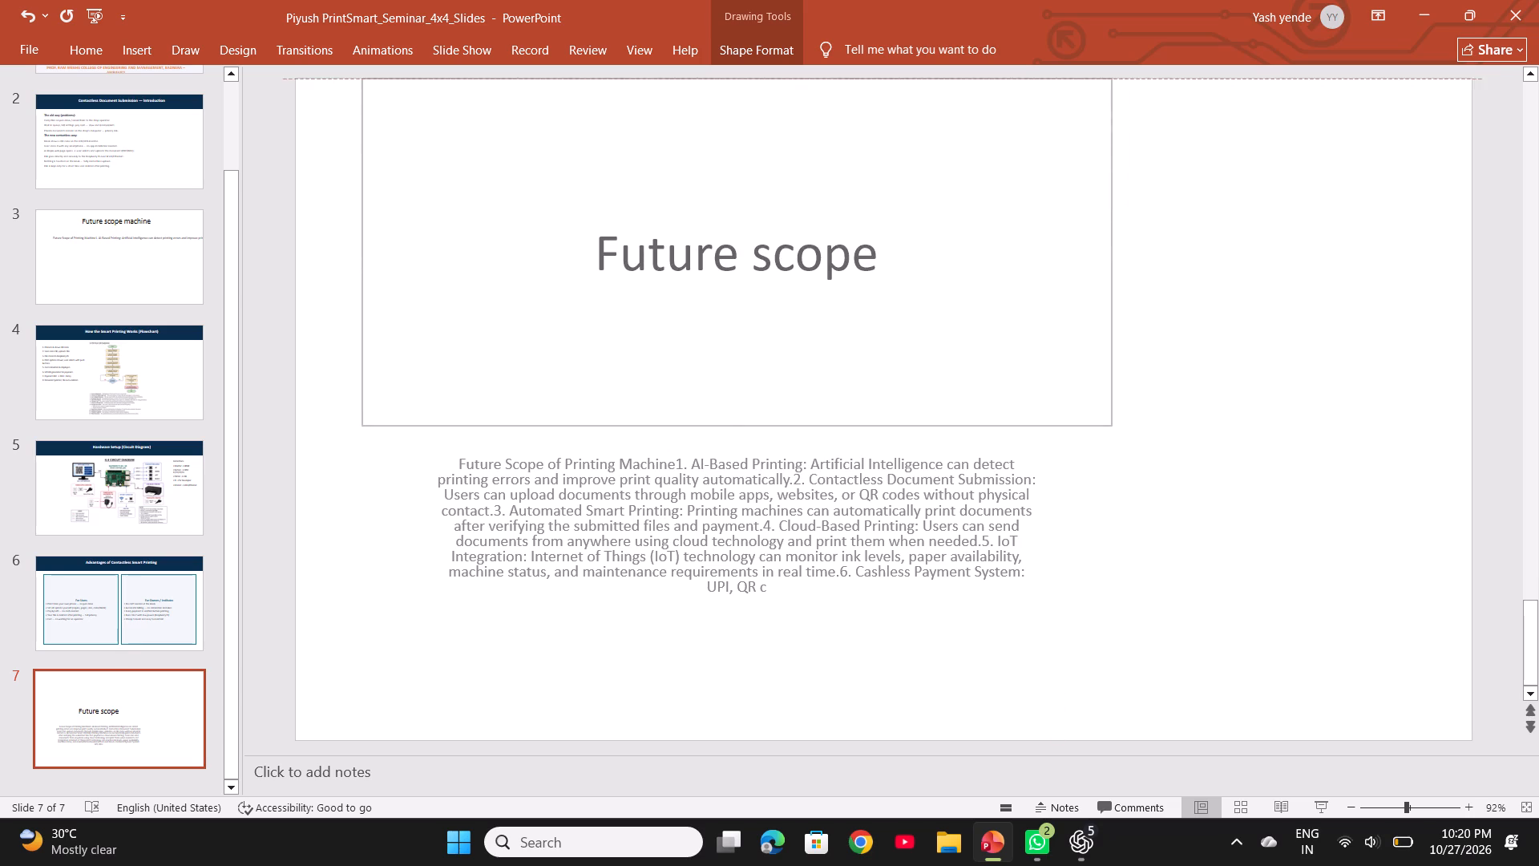
{"action": "left_click_drag", "start_coordinate": [814, 79], "coordinate": [815, 75]}
{"action": "left_click_drag", "start_coordinate": [737, 431], "coordinate": [737, 283]}
{"action": "left_click_drag", "start_coordinate": [1113, 176], "coordinate": [1281, 151]}
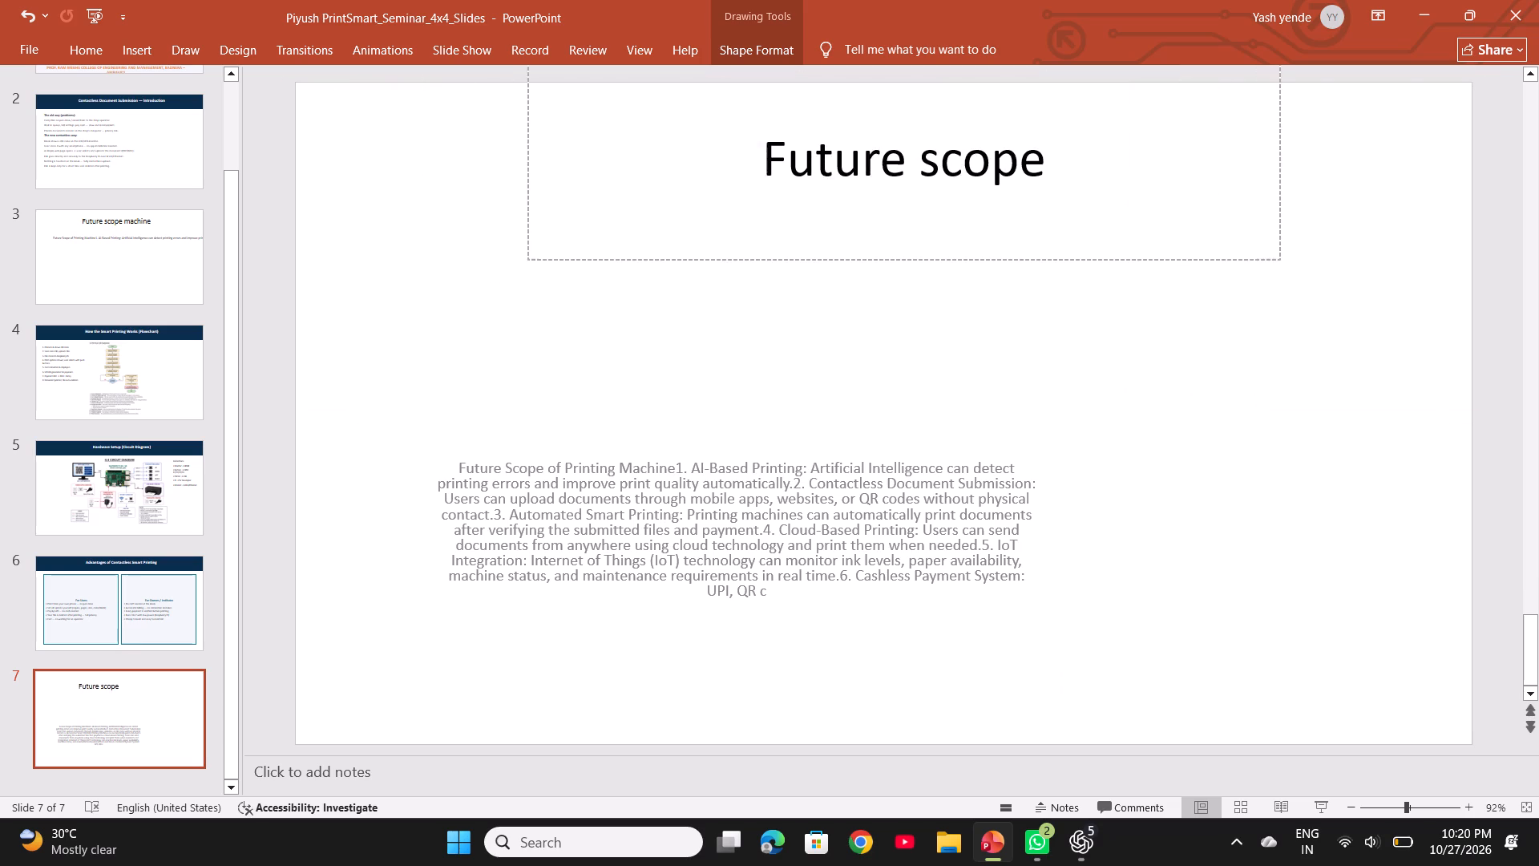
{"action": "left_click_drag", "start_coordinate": [1281, 151], "coordinate": [1232, 132]}
{"action": "left_click", "coordinate": [1164, 287]}
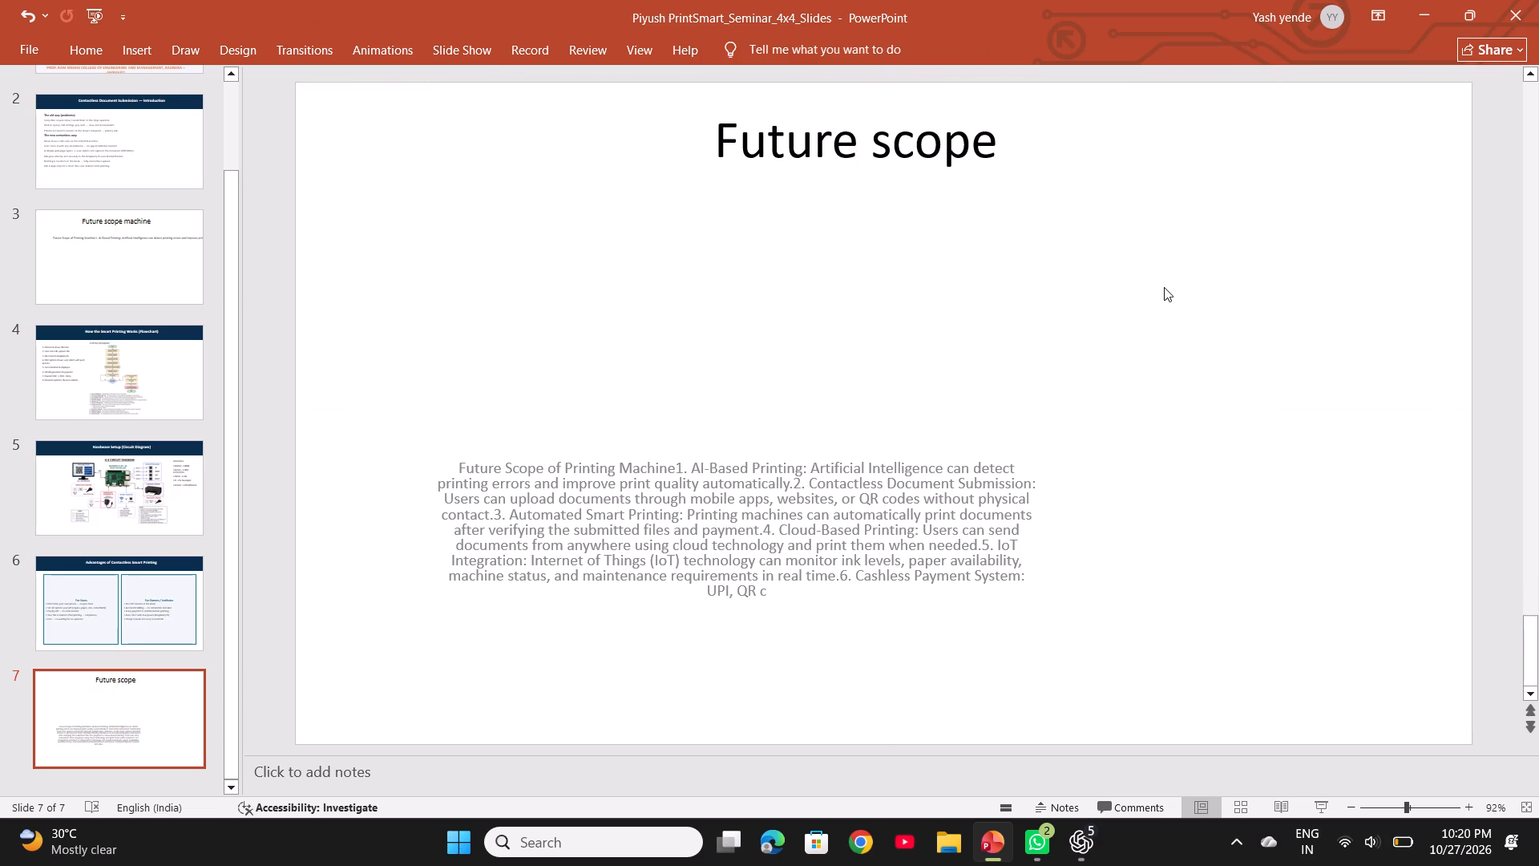
Extend the pasted text box upward so its upper edge sits a short distance beneath the "Future scope" title.
{"action": "left_click", "coordinate": [749, 456]}
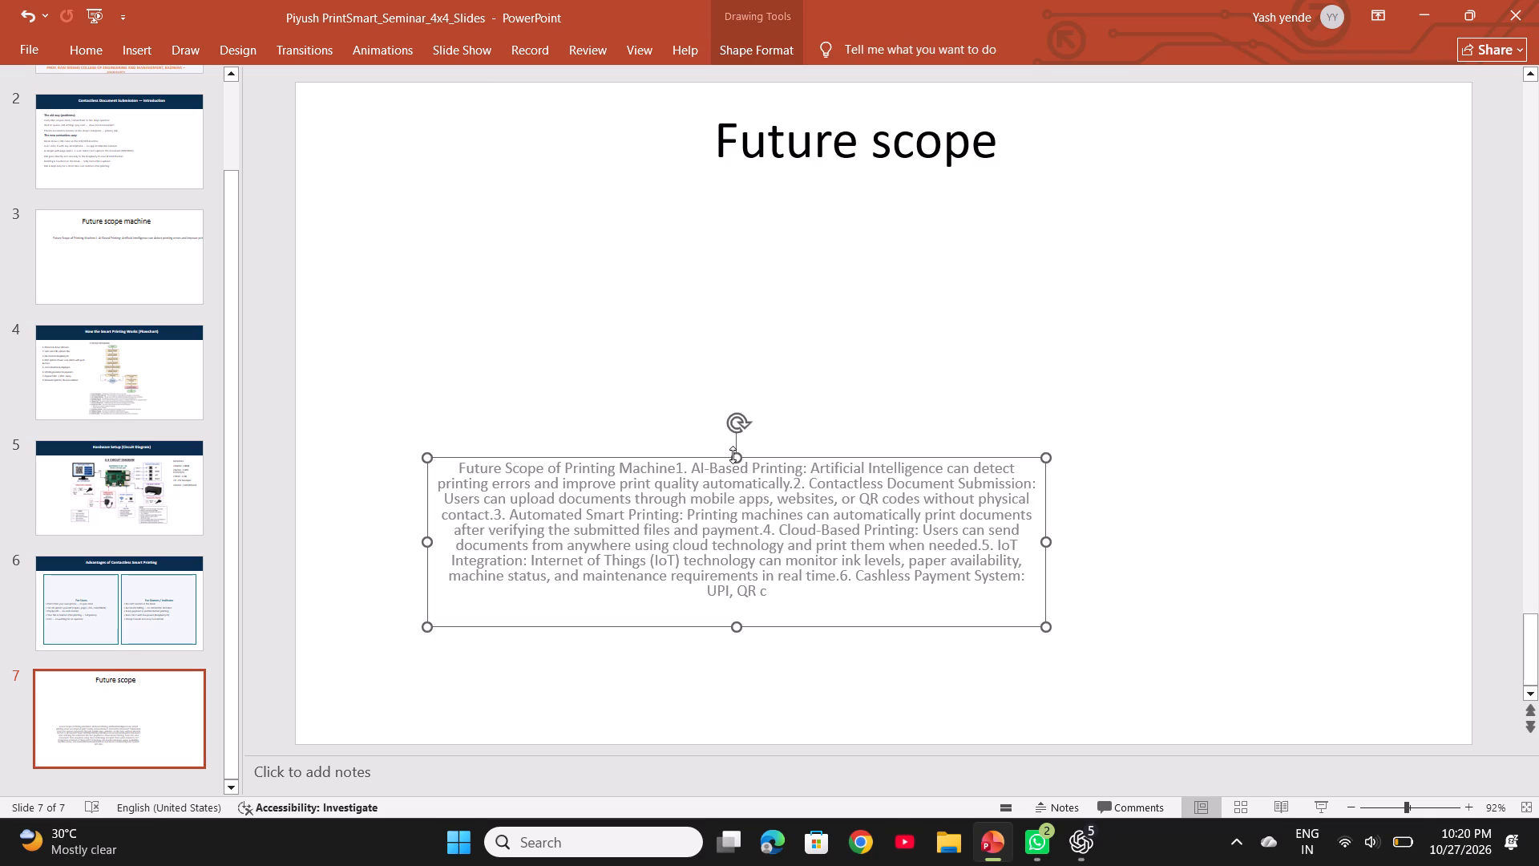
{"action": "left_click_drag", "start_coordinate": [733, 455], "coordinate": [781, 233]}
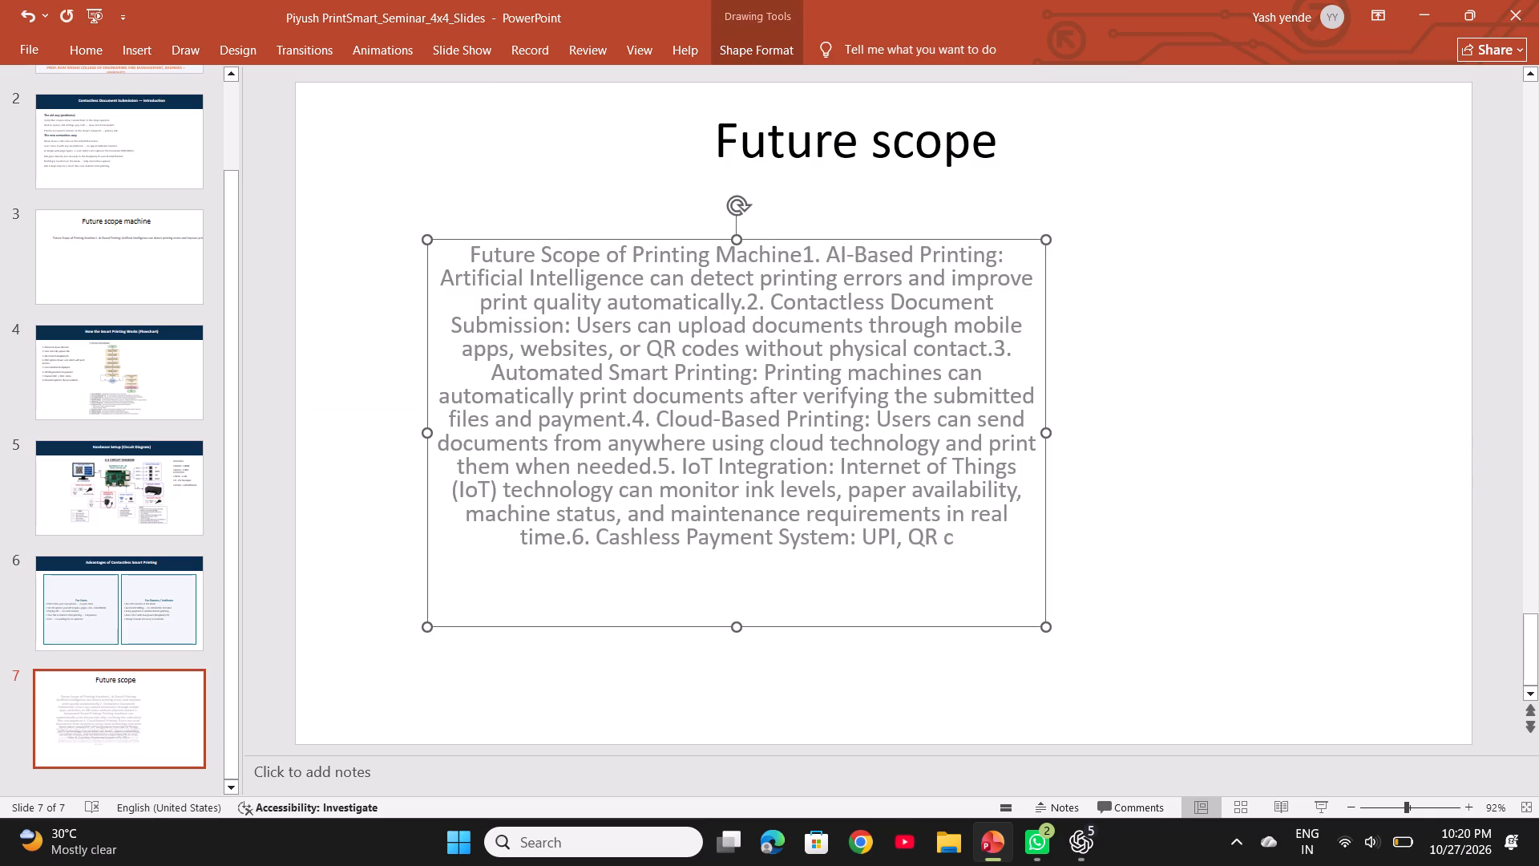
Insert a space before "2. Contactless Document Submission" in the body text.
{"action": "left_click", "coordinate": [744, 301]}
{"action": "key", "text": "space"}
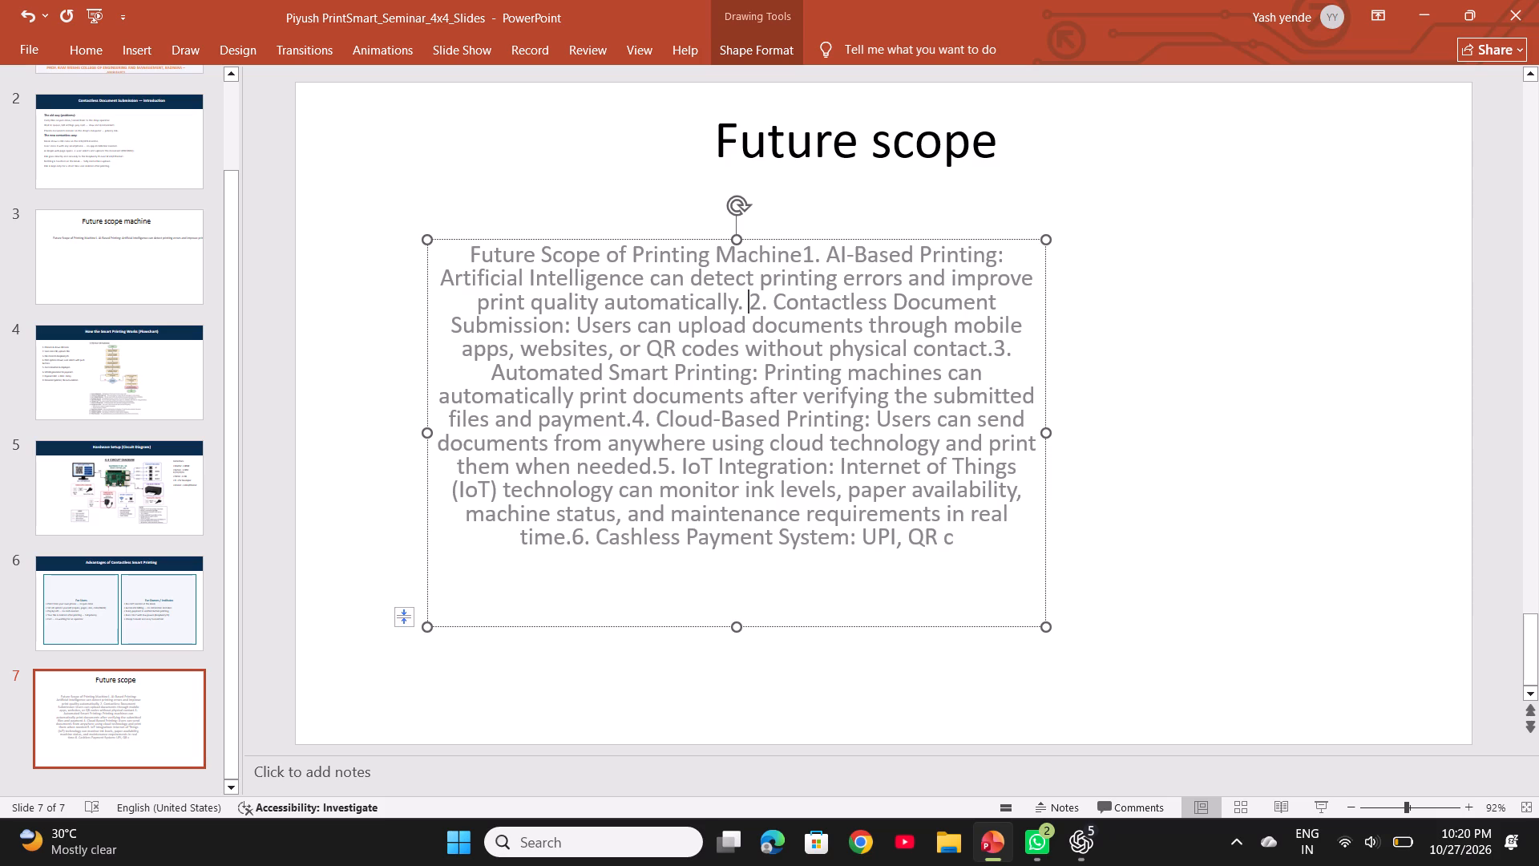
{"action": "left_click", "coordinate": [1113, 338]}
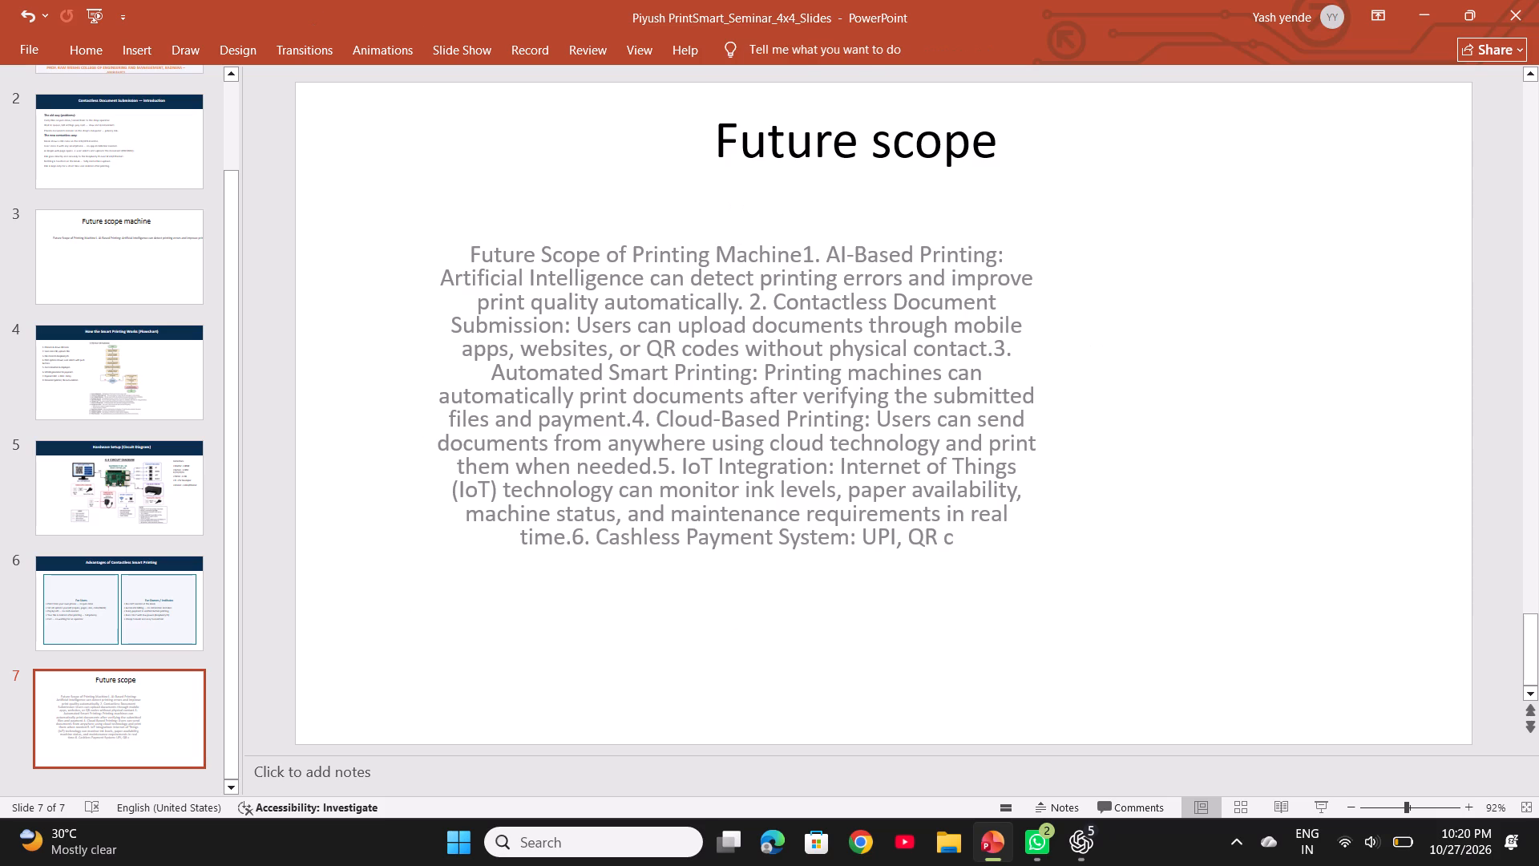
Delete the heading "Future Scope of Printing Machine" from the start of the body text, leaving "1. AI-Based Printing" first.
{"action": "left_click", "coordinate": [798, 256]}
{"action": "key", "text": "BackSpace"}
{"action": "key", "text": "BackSpace"}
{"action": "key", "text": "BackSpace"}
{"action": "key", "text": "BackSpace"}
{"action": "key", "text": "BackSpace"}
{"action": "key", "text": "BackSpace"}
{"action": "key", "text": "BackSpace"}
{"action": "key", "text": "BackSpace"}
{"action": "key", "text": "BackSpace"}
{"action": "key", "text": "BackSpace"}
{"action": "key", "text": "BackSpace"}
{"action": "key", "text": "BackSpace"}
{"action": "key", "text": "BackSpace"}
{"action": "key", "text": "BackSpace"}
{"action": "key", "text": "BackSpace"}
{"action": "key", "text": "BackSpace"}
{"action": "key", "text": "BackSpace"}
{"action": "key", "text": "BackSpace"}
{"action": "key", "text": "BackSpace"}
{"action": "key", "text": "BackSpace"}
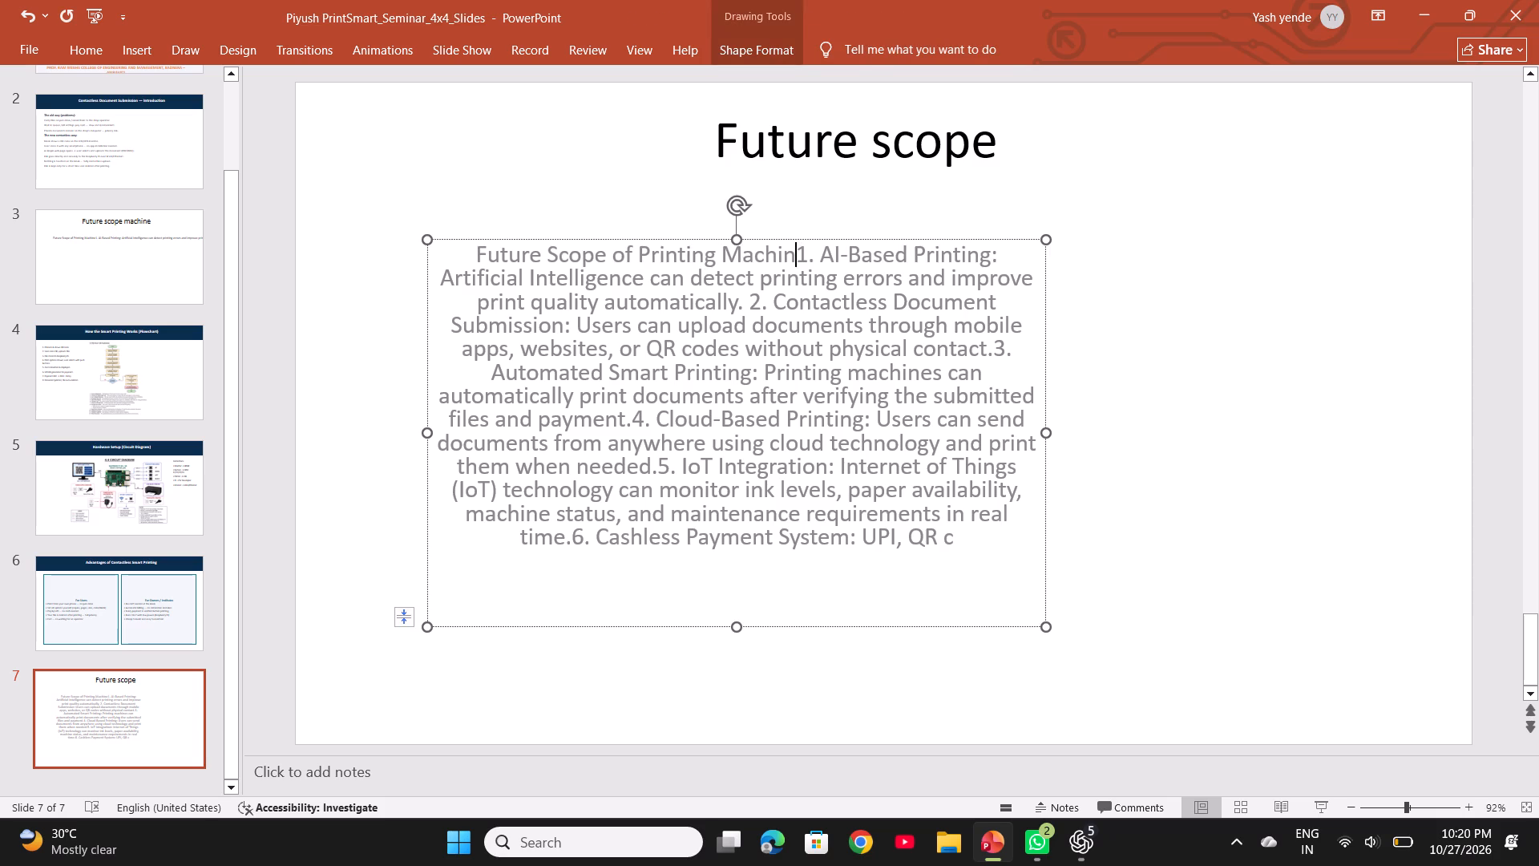
{"action": "key", "text": "BackSpace"}
{"action": "key", "text": "BackSpace"}
{"action": "key", "text": "BackSpace"}
{"action": "key", "text": "BackSpace"}
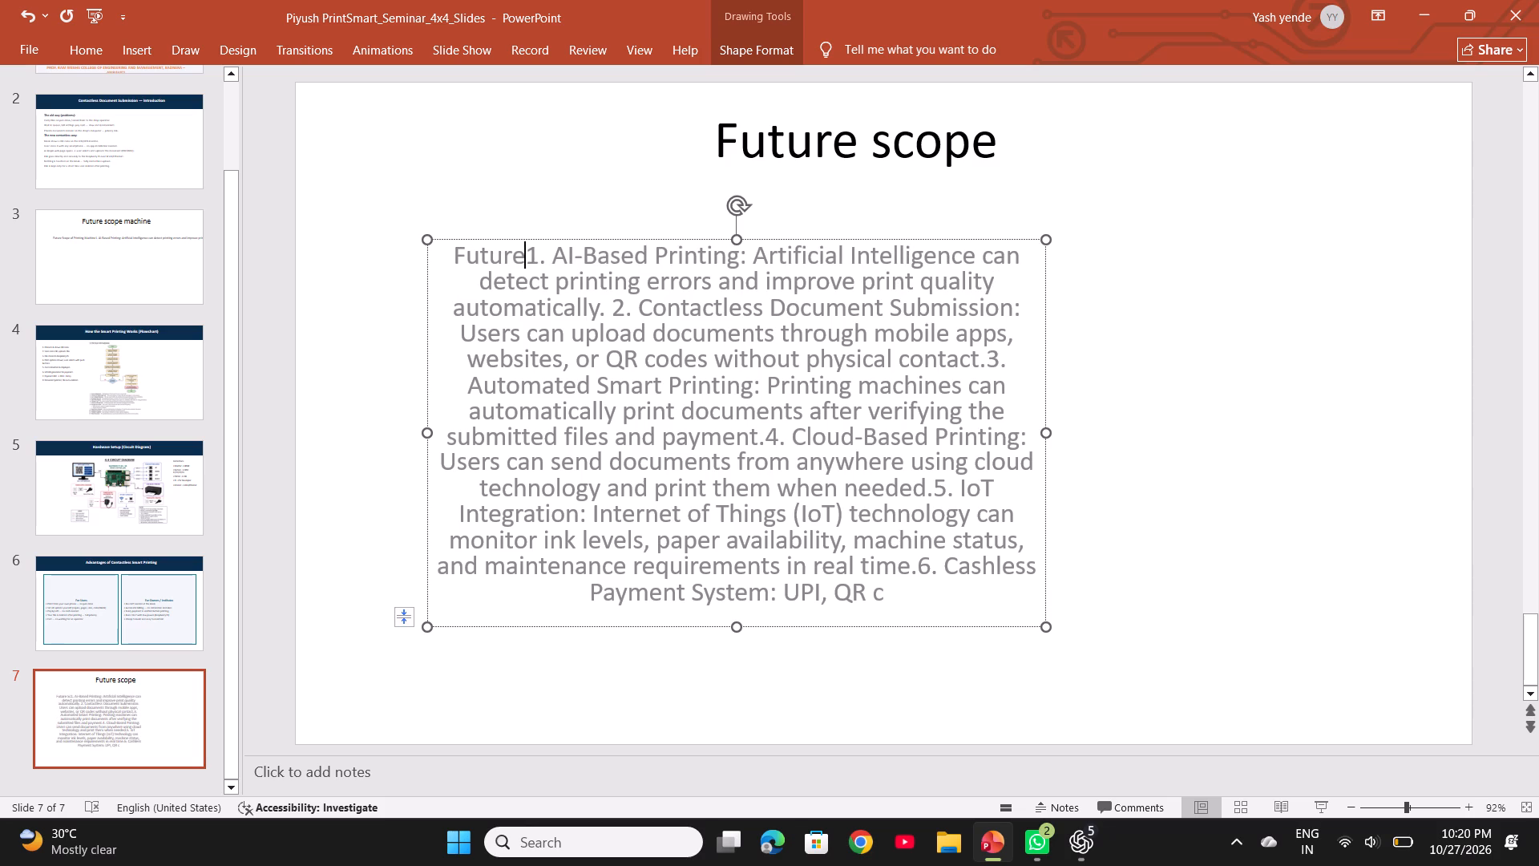
{"action": "key", "text": "BackSpace"}
{"action": "key", "text": "BackSpace"}
{"action": "key", "text": "BackSpace"}
{"action": "key", "text": "BackSpace"}
{"action": "key", "text": "BackSpace"}
{"action": "key", "text": "BackSpace"}
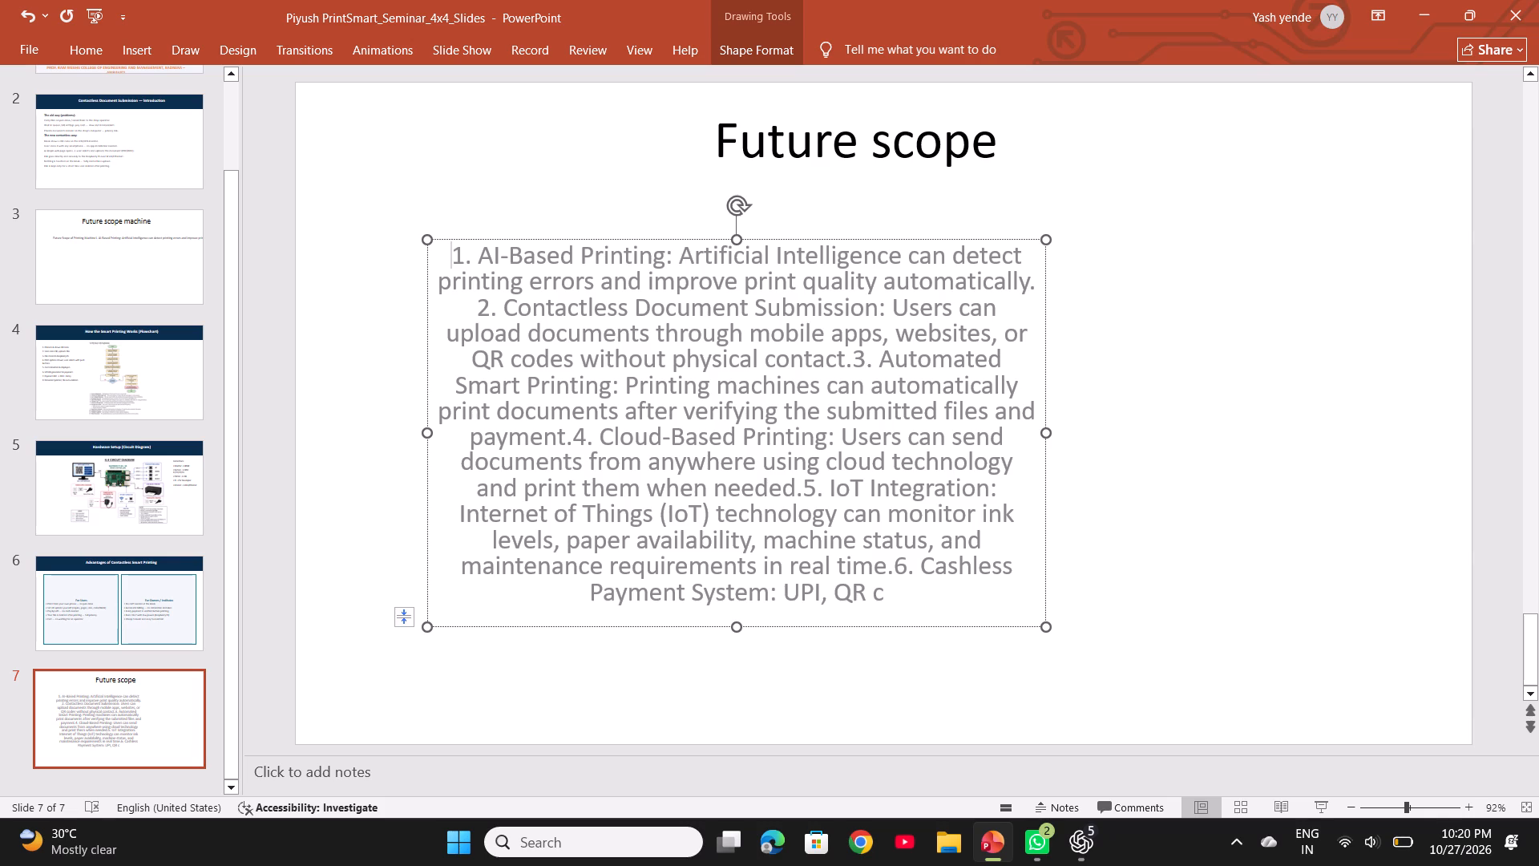
{"action": "left_click", "coordinate": [1150, 315]}
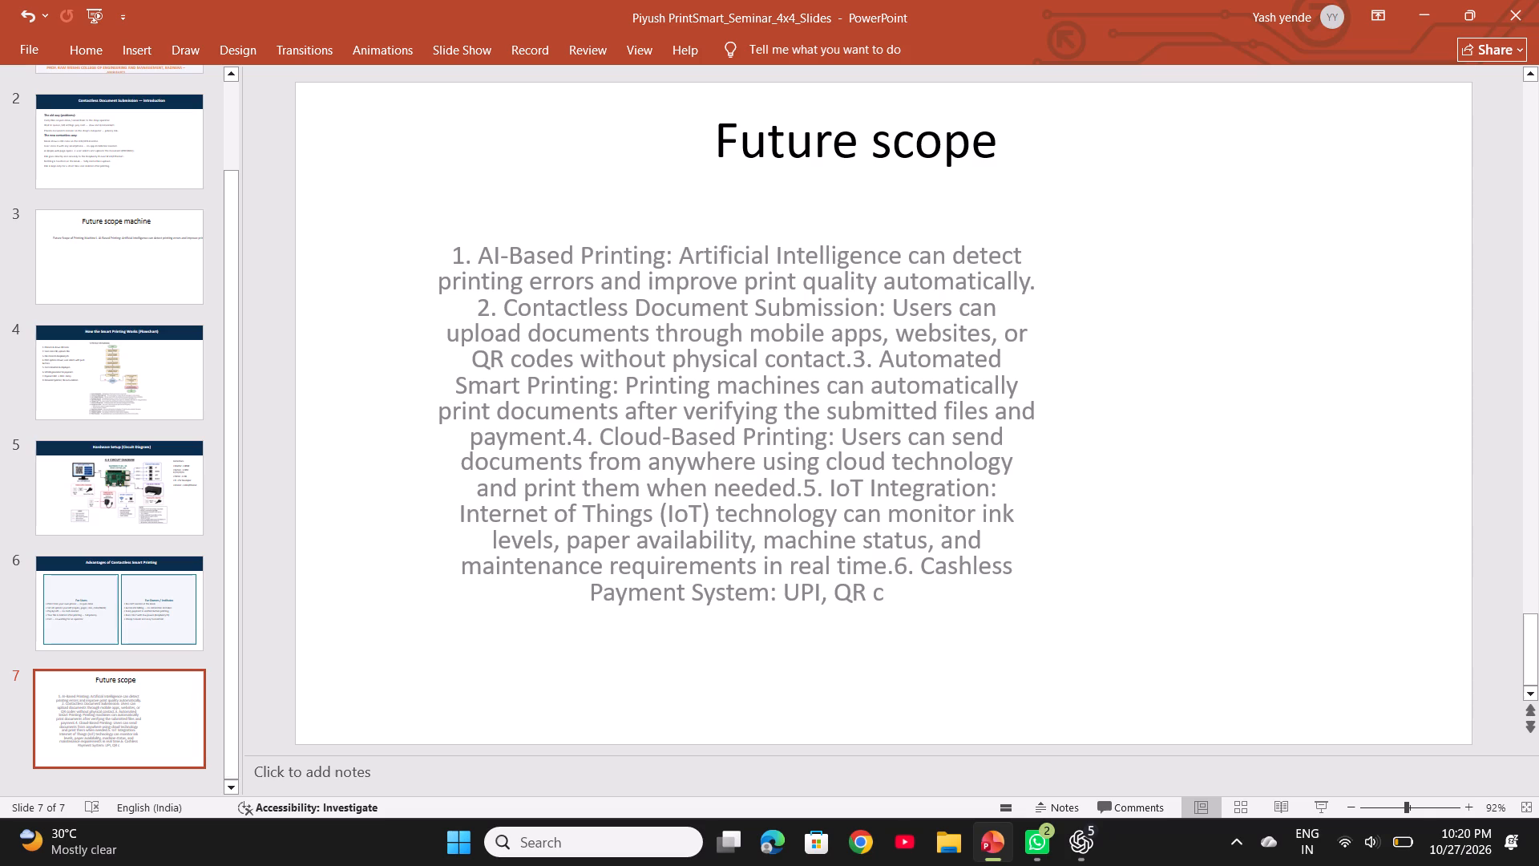
Reposition and widen the body text box to span most of the slide width, with its upper edge directly beneath the title.
{"action": "left_click", "coordinate": [897, 296]}
{"action": "left_click_drag", "start_coordinate": [1054, 432], "coordinate": [1186, 422]}
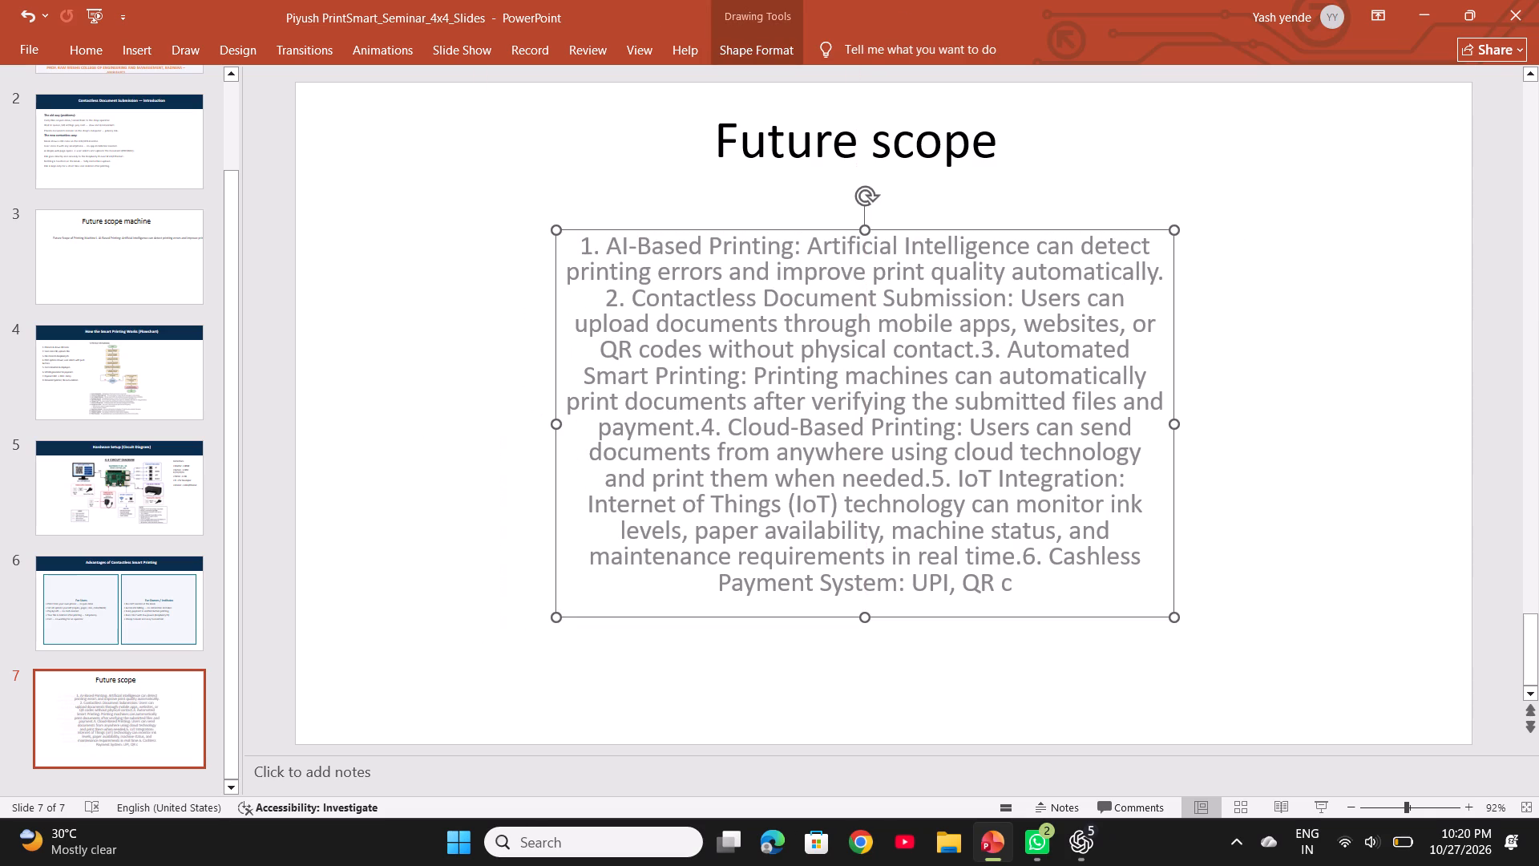
{"action": "left_click_drag", "start_coordinate": [560, 425], "coordinate": [505, 436]}
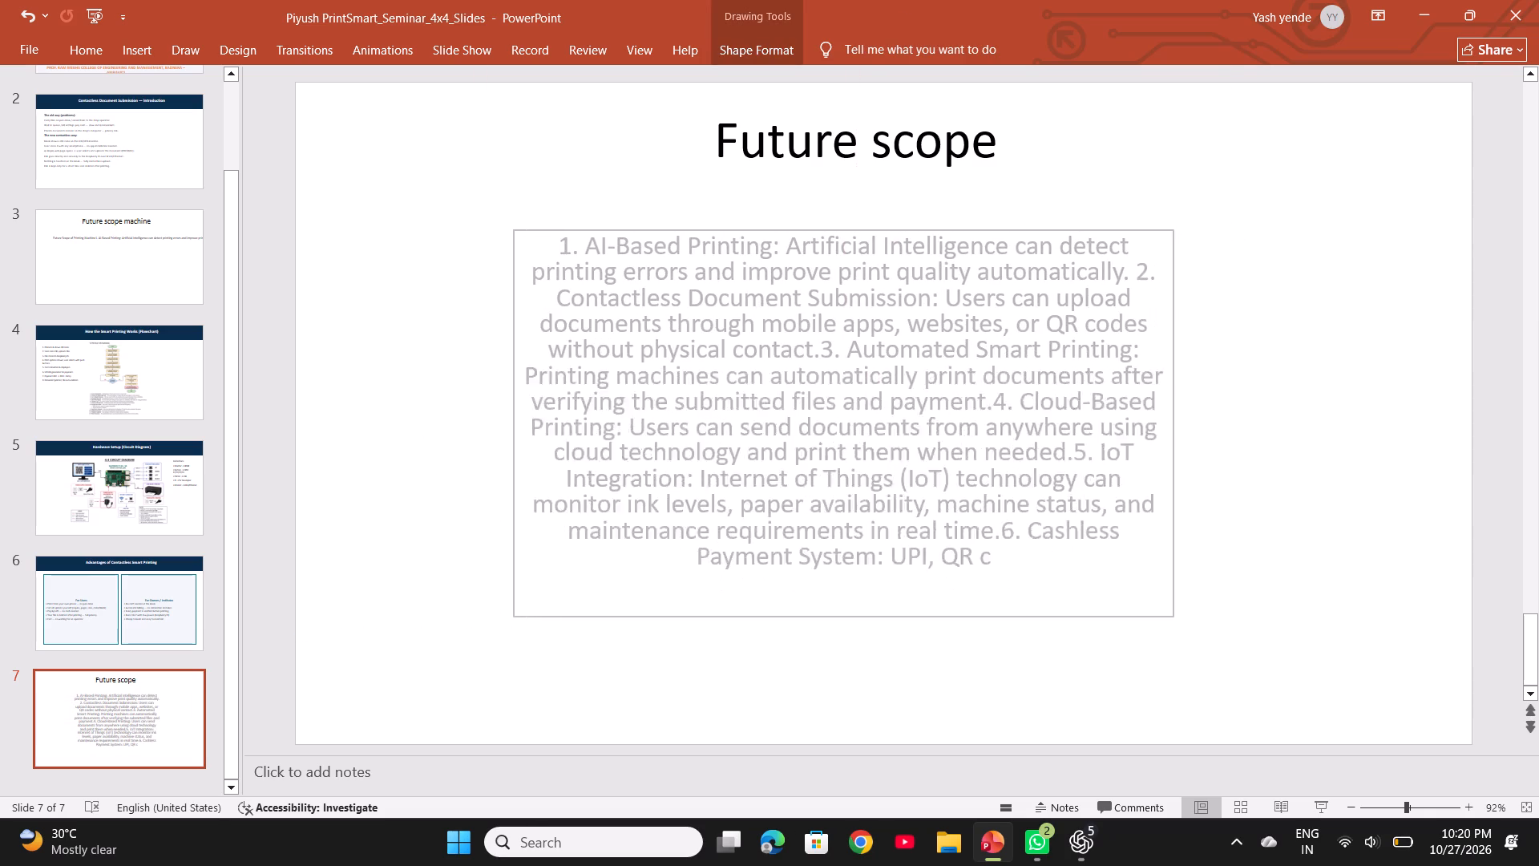
{"action": "left_click_drag", "start_coordinate": [505, 436], "coordinate": [382, 453]}
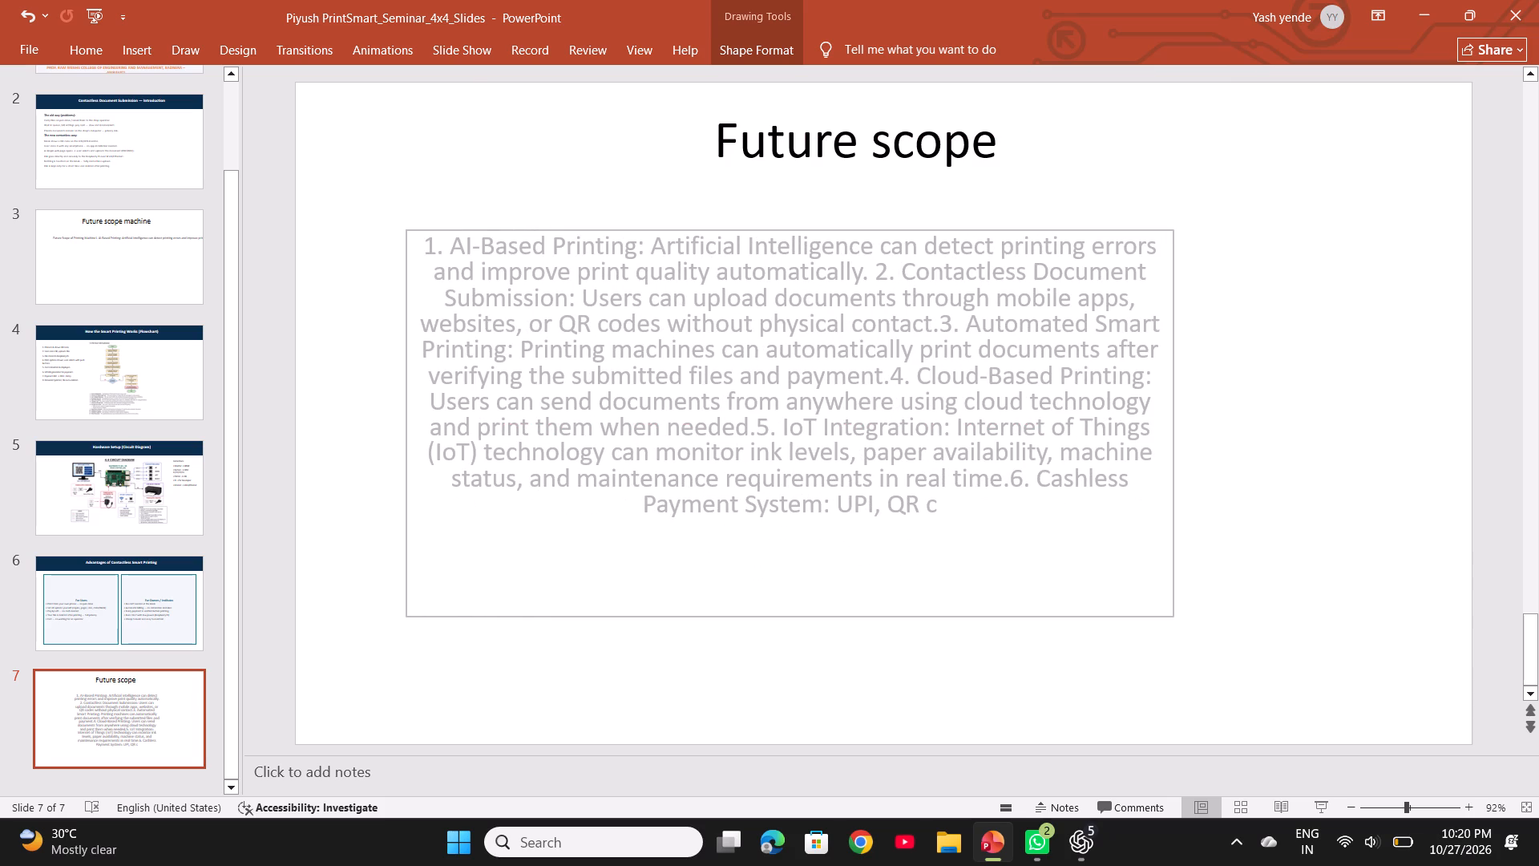
{"action": "left_click_drag", "start_coordinate": [382, 453], "coordinate": [358, 476]}
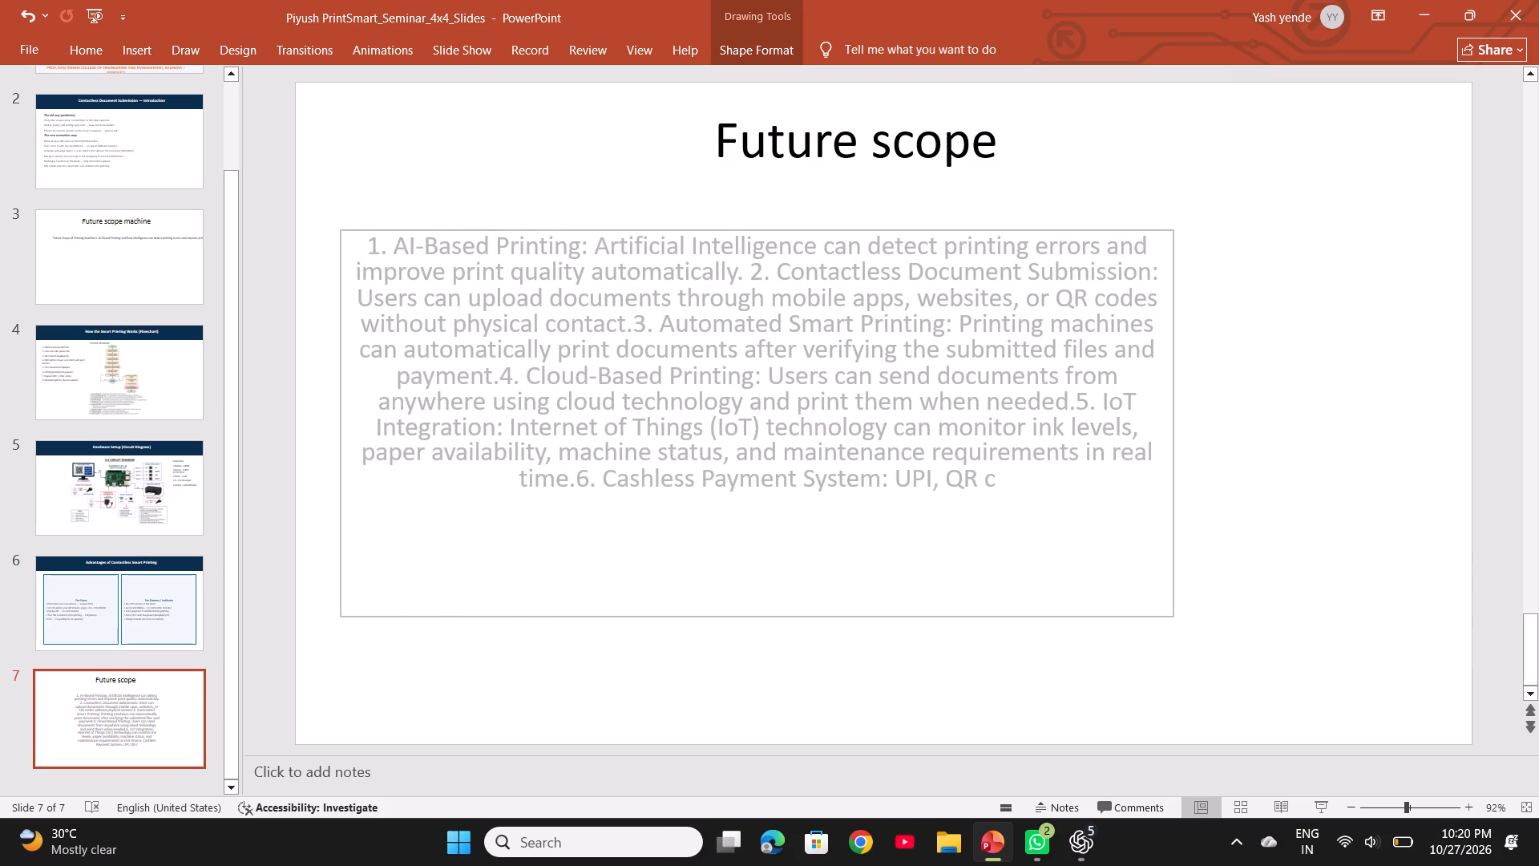
{"action": "left_click_drag", "start_coordinate": [358, 476], "coordinate": [688, 459]}
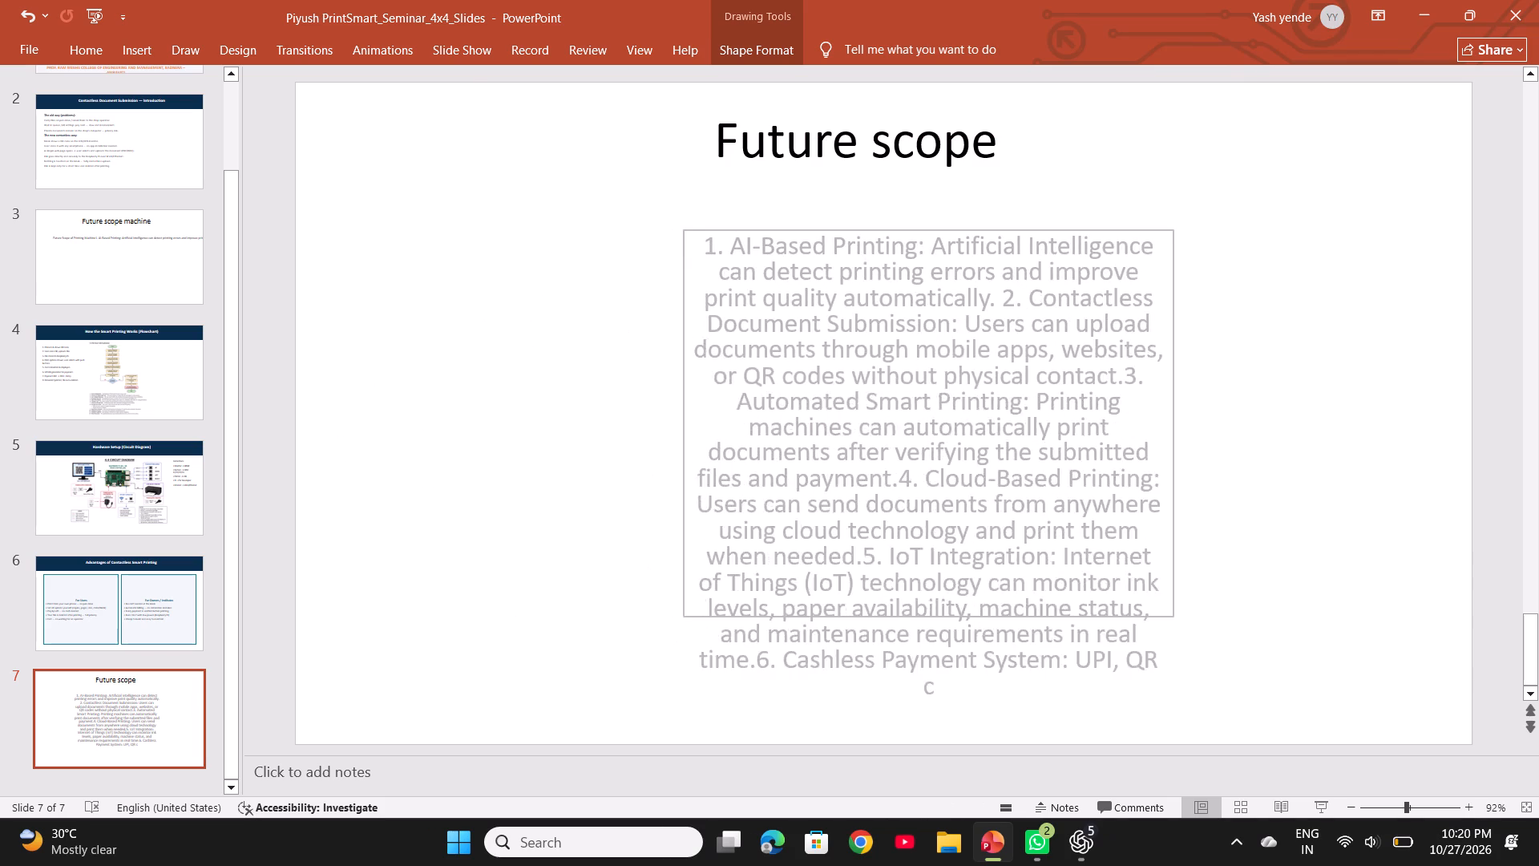
{"action": "left_click_drag", "start_coordinate": [688, 459], "coordinate": [864, 462]}
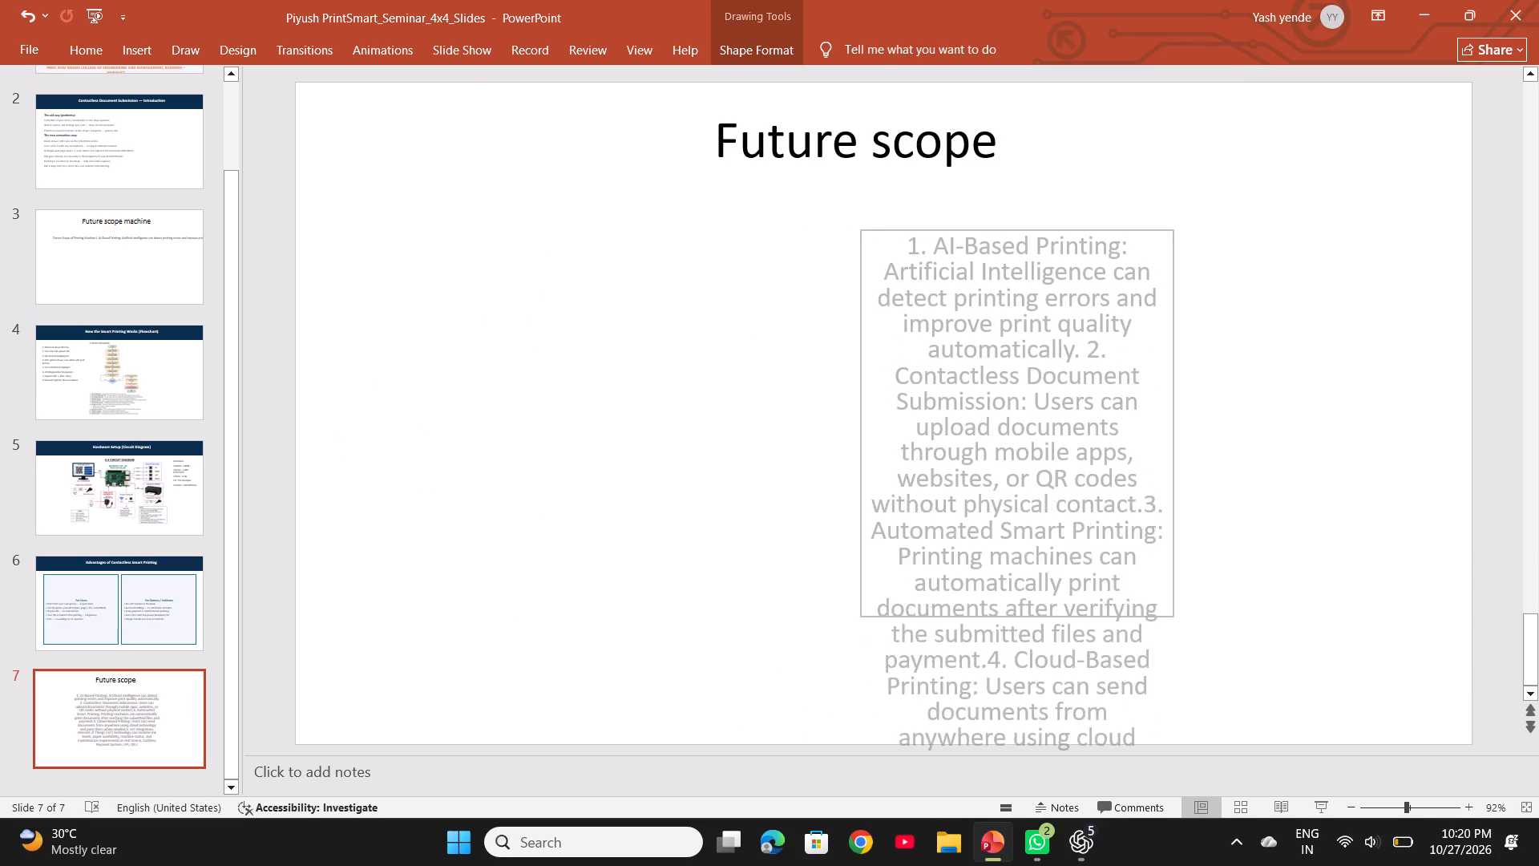
{"action": "left_click_drag", "start_coordinate": [864, 462], "coordinate": [991, 467]}
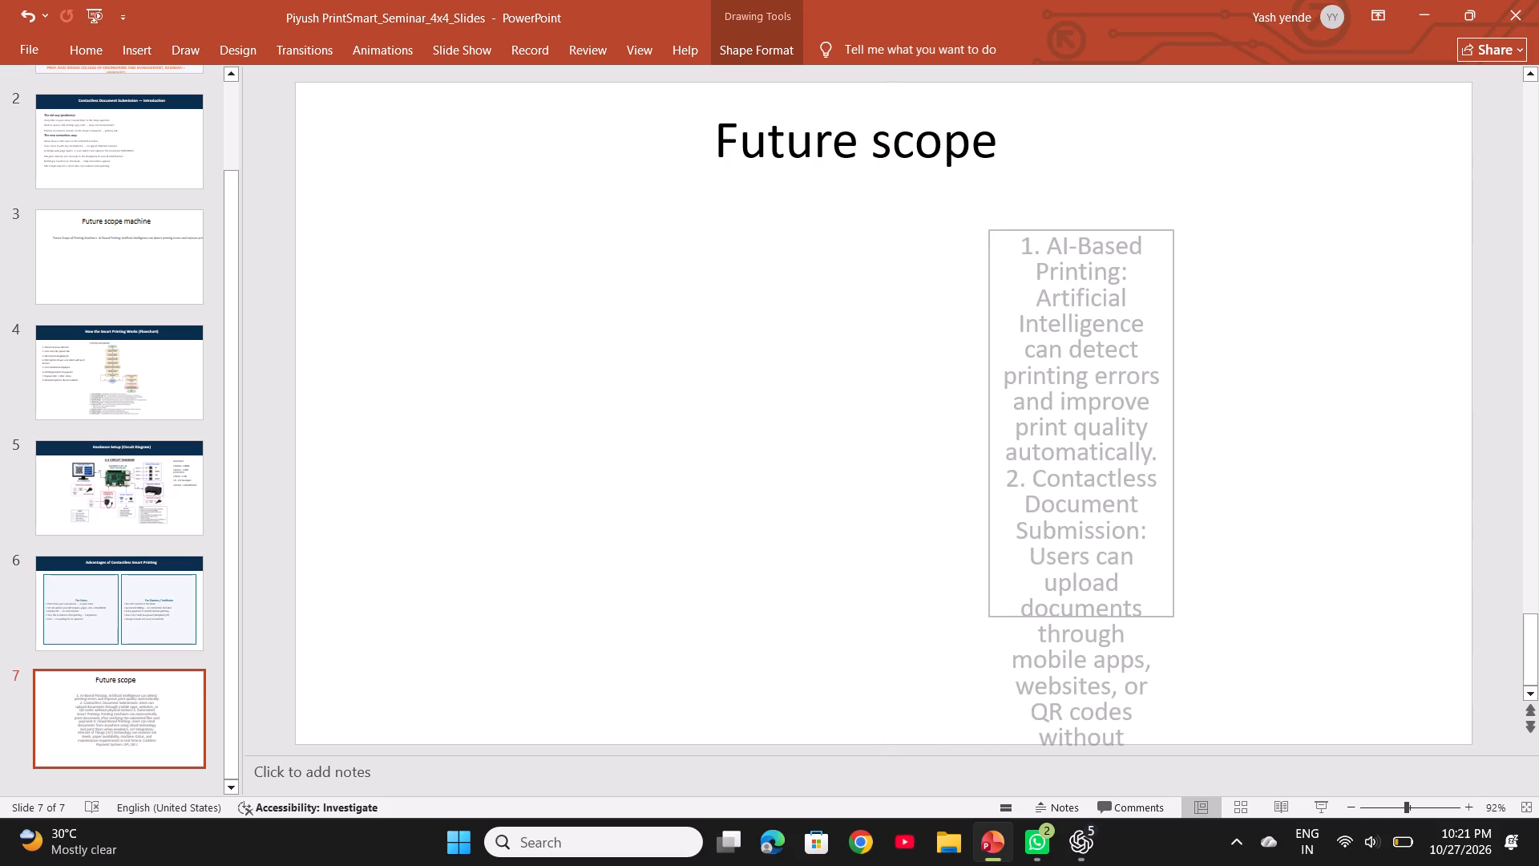
{"action": "left_click_drag", "start_coordinate": [991, 467], "coordinate": [971, 475]}
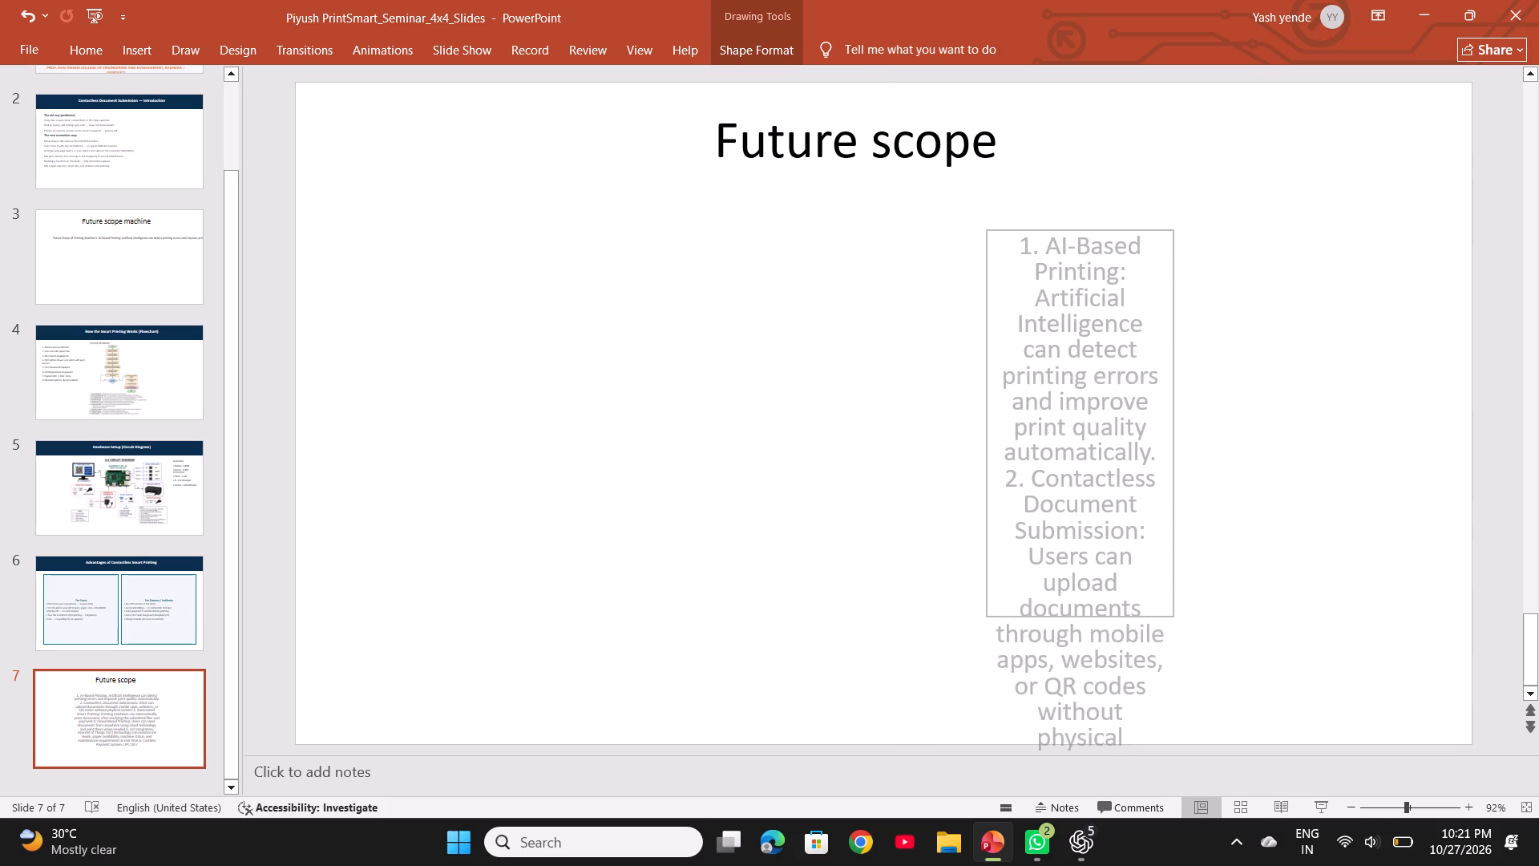
{"action": "left_click_drag", "start_coordinate": [971, 475], "coordinate": [349, 584]}
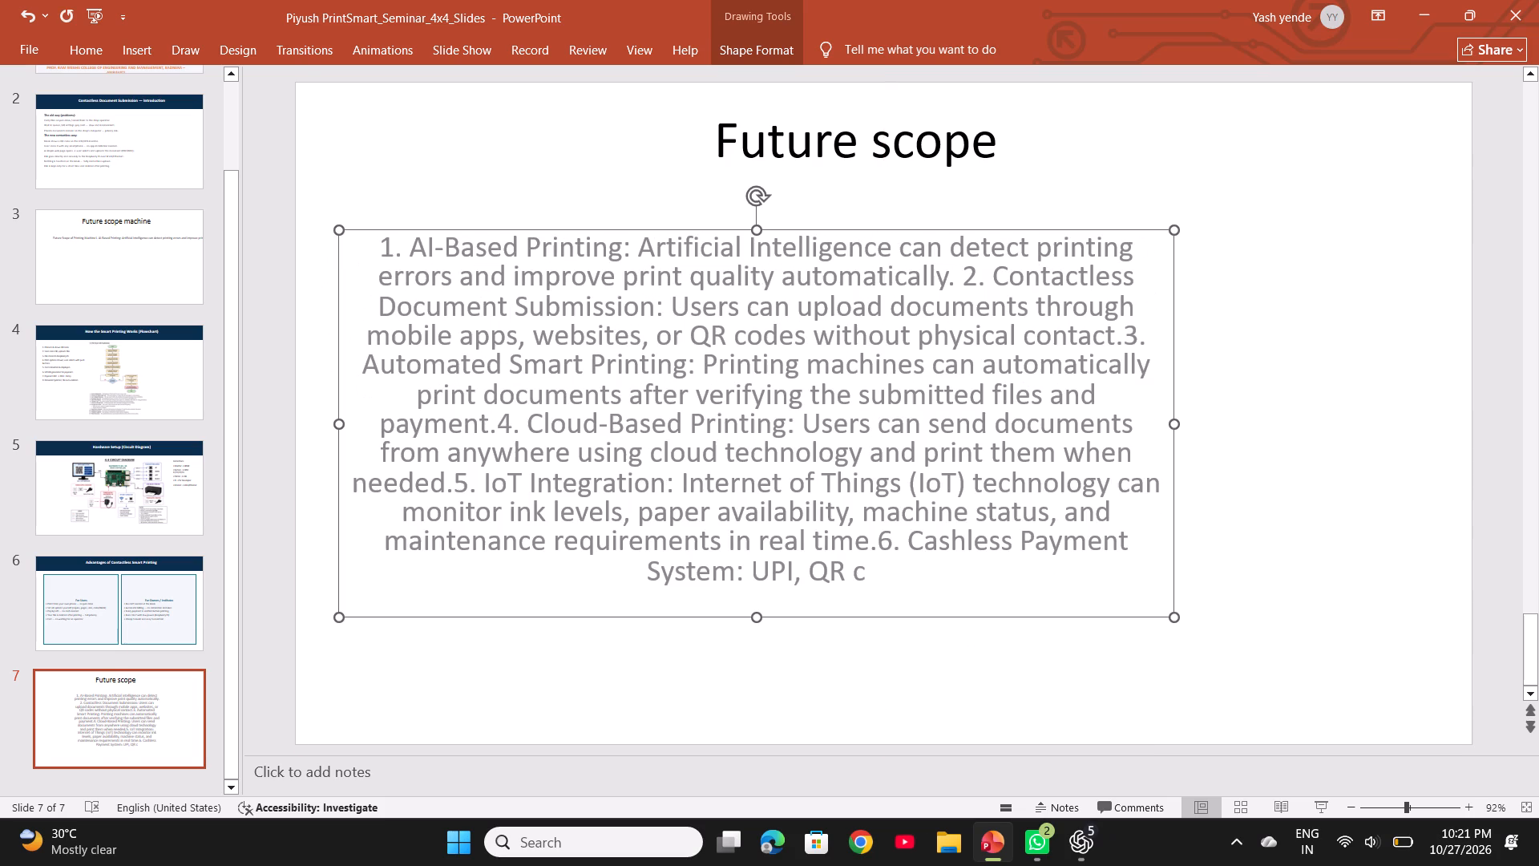
{"action": "left_click_drag", "start_coordinate": [1174, 418], "coordinate": [1221, 415]}
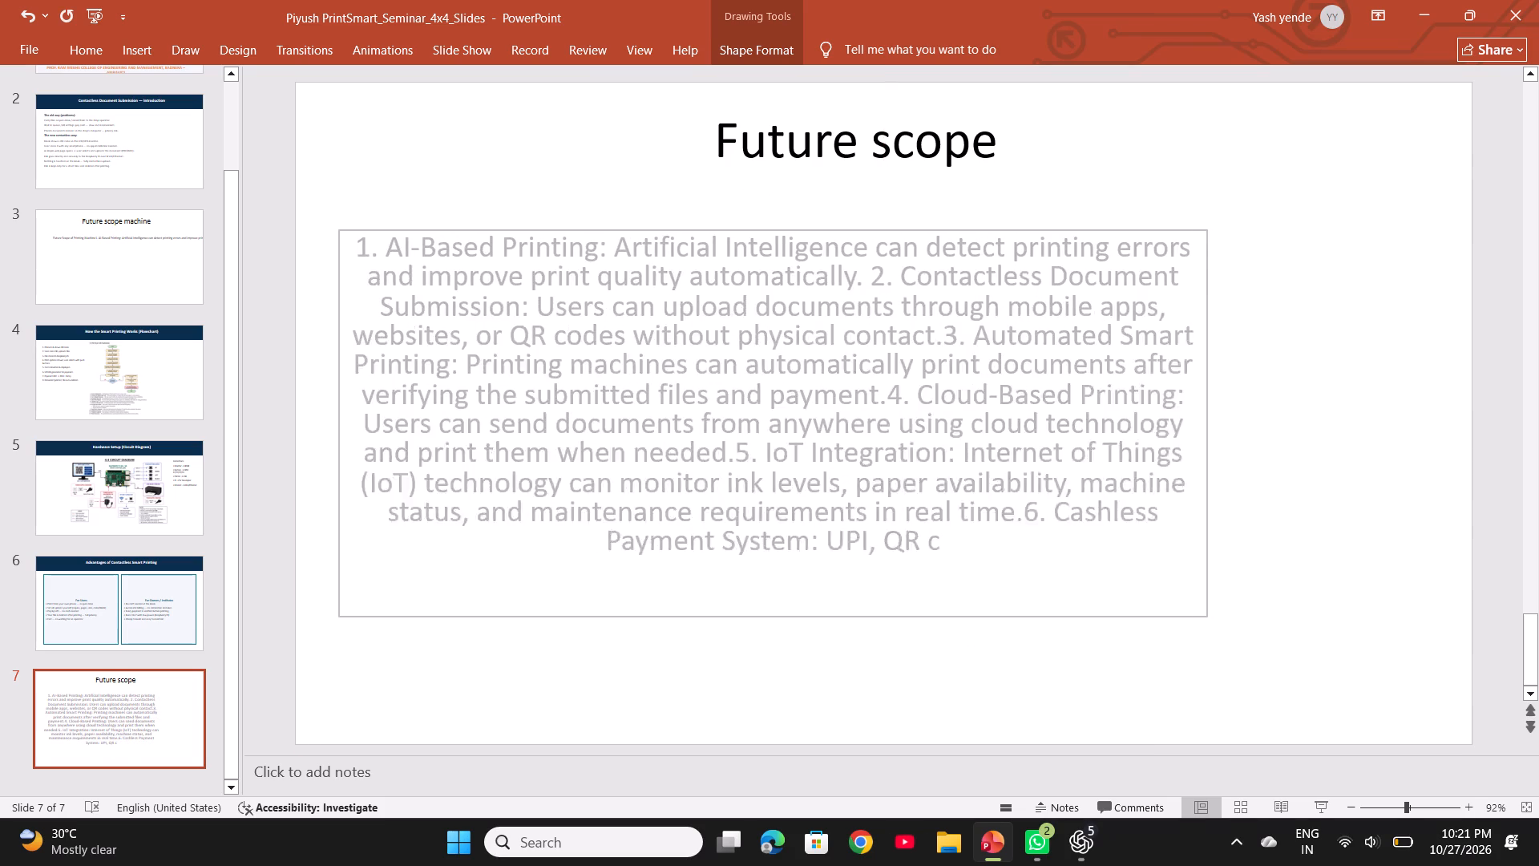
{"action": "left_click_drag", "start_coordinate": [1221, 415], "coordinate": [1355, 411]}
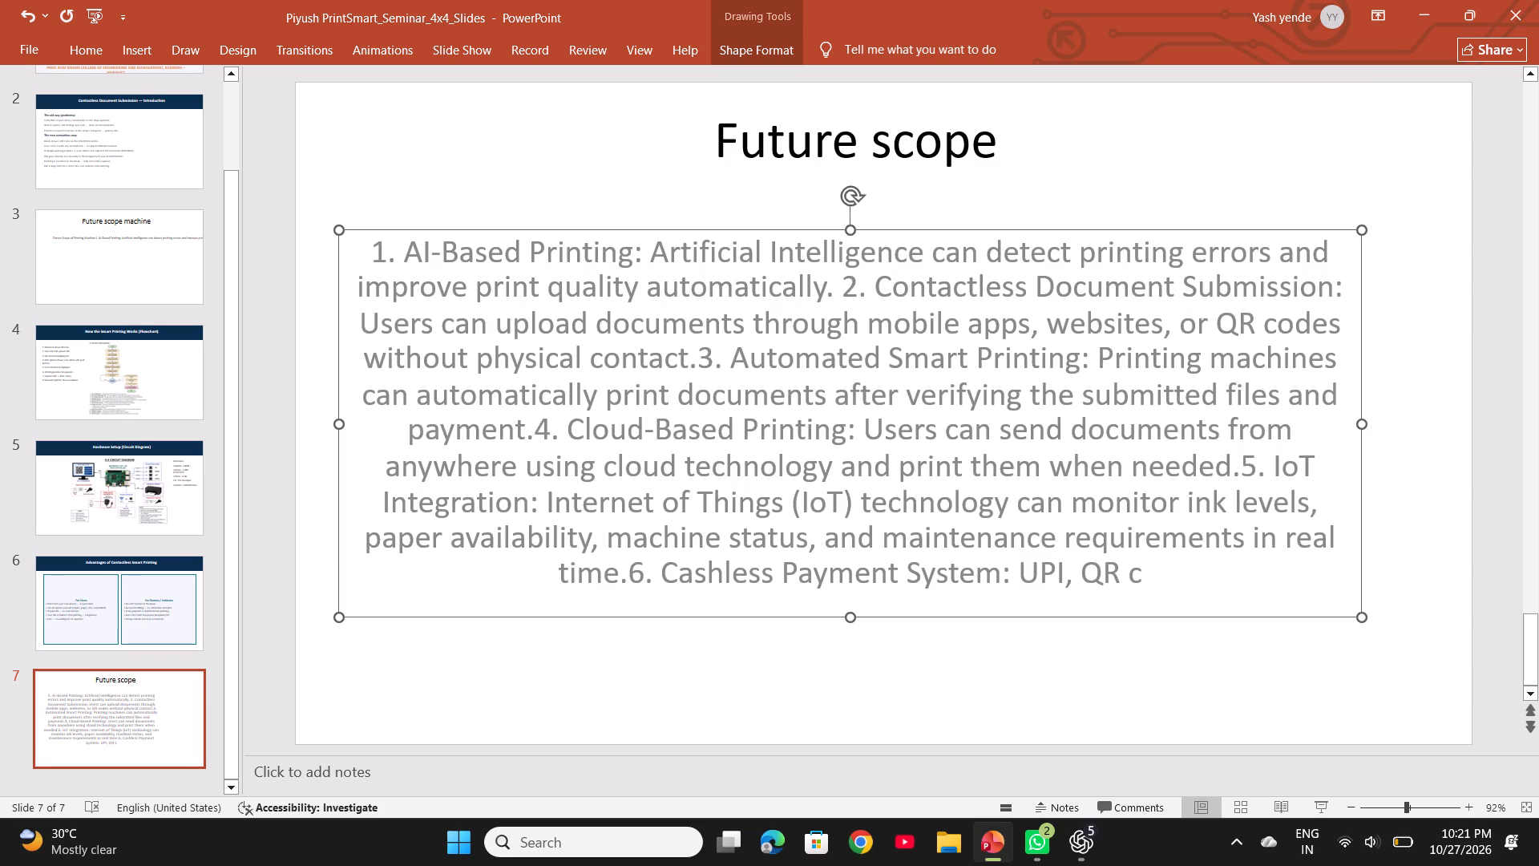
{"action": "left_click_drag", "start_coordinate": [848, 232], "coordinate": [858, 199]}
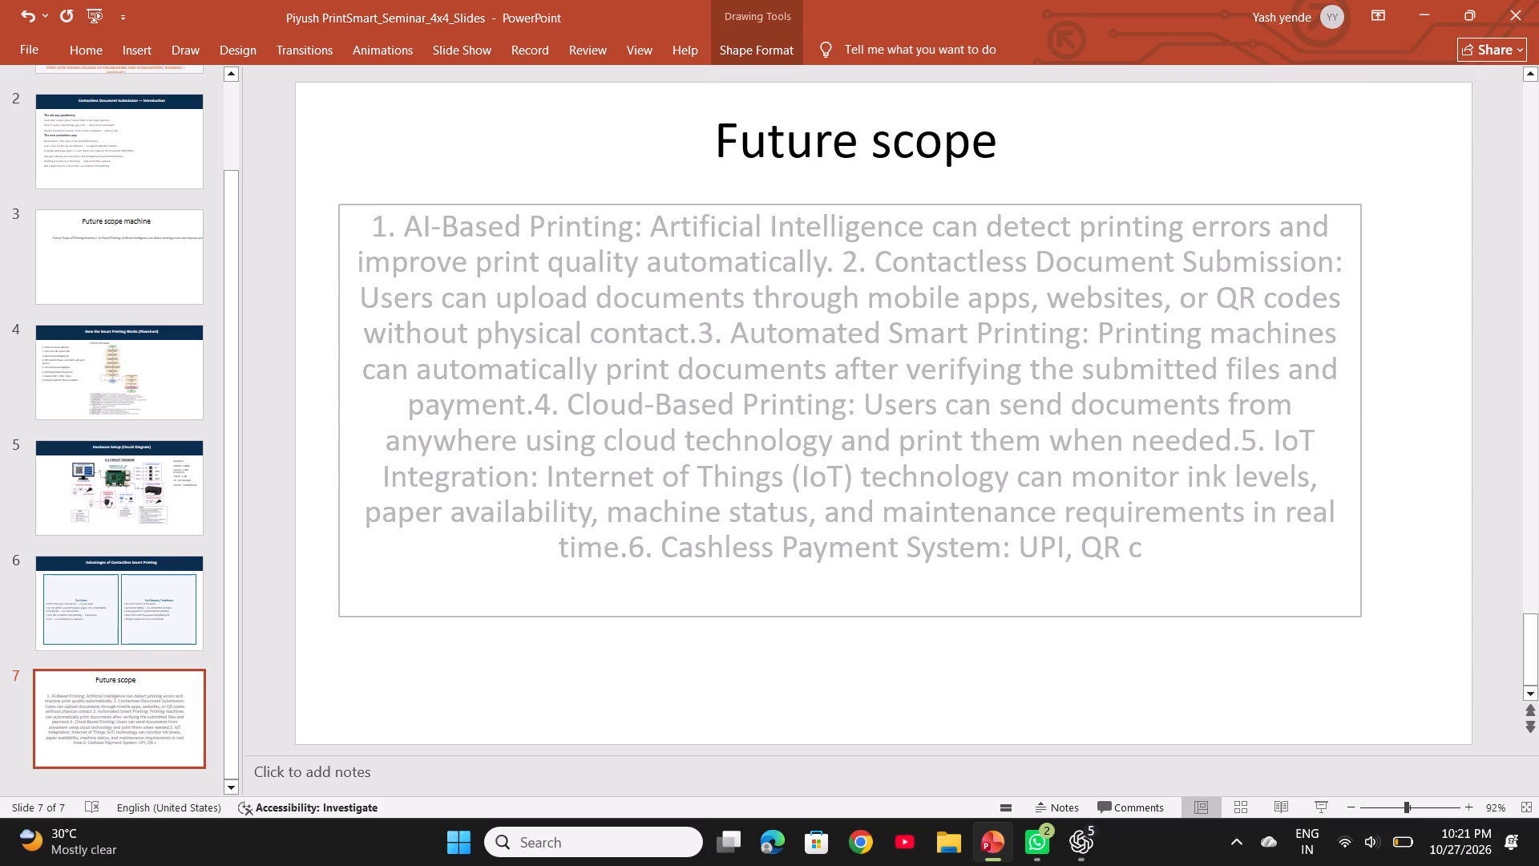
{"action": "left_click_drag", "start_coordinate": [858, 199], "coordinate": [858, 194]}
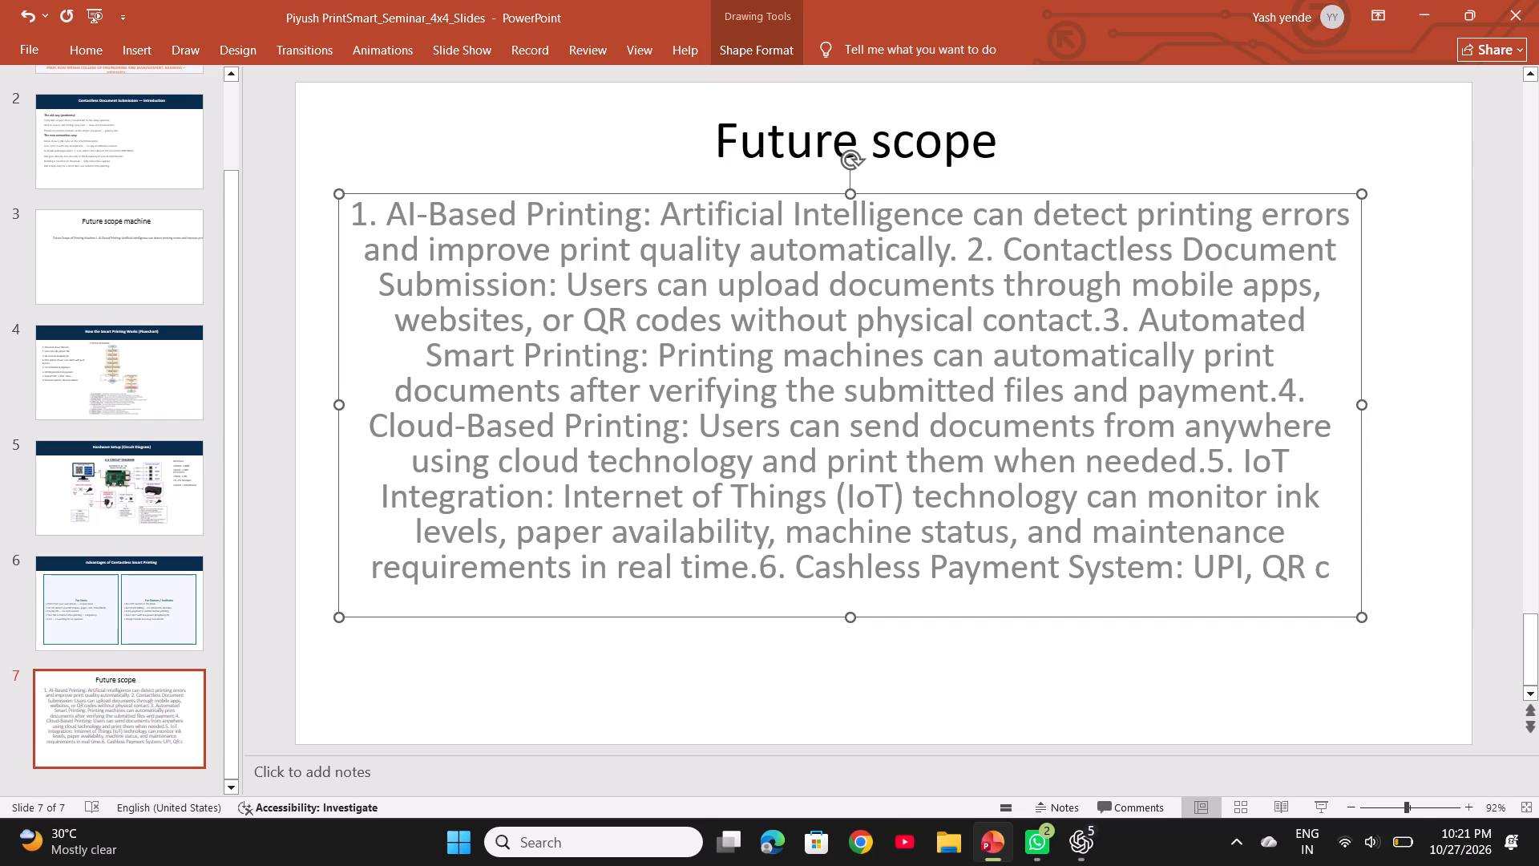
{"action": "left_click", "coordinate": [1363, 188]}
Cut the body text box from the "Future scope" slide and enter the empty subtitle placeholder.
{"action": "key", "text": "ctrl+x"}
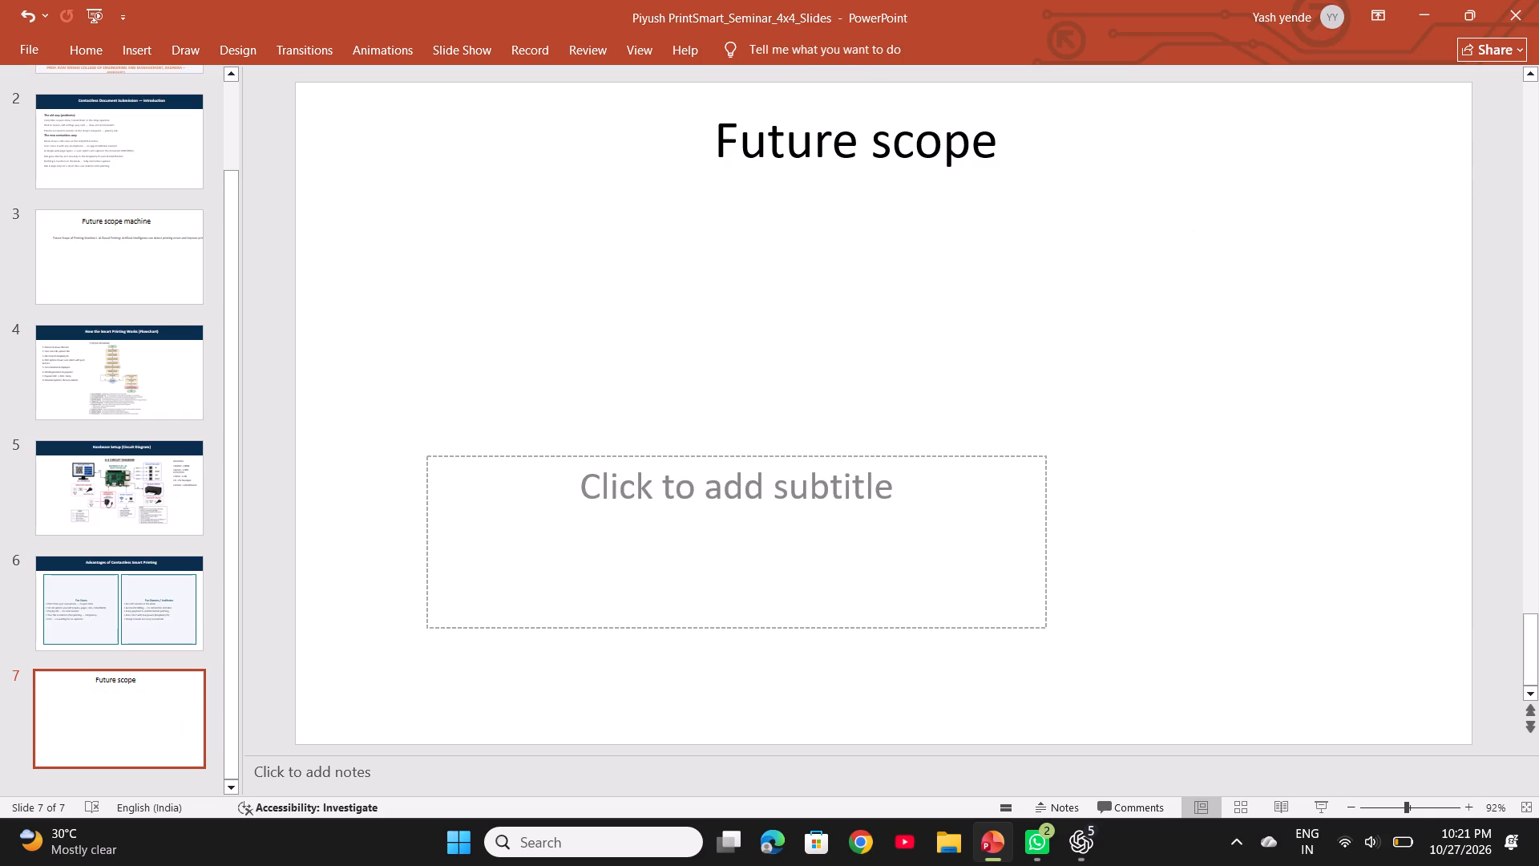
{"action": "left_click", "coordinate": [614, 492]}
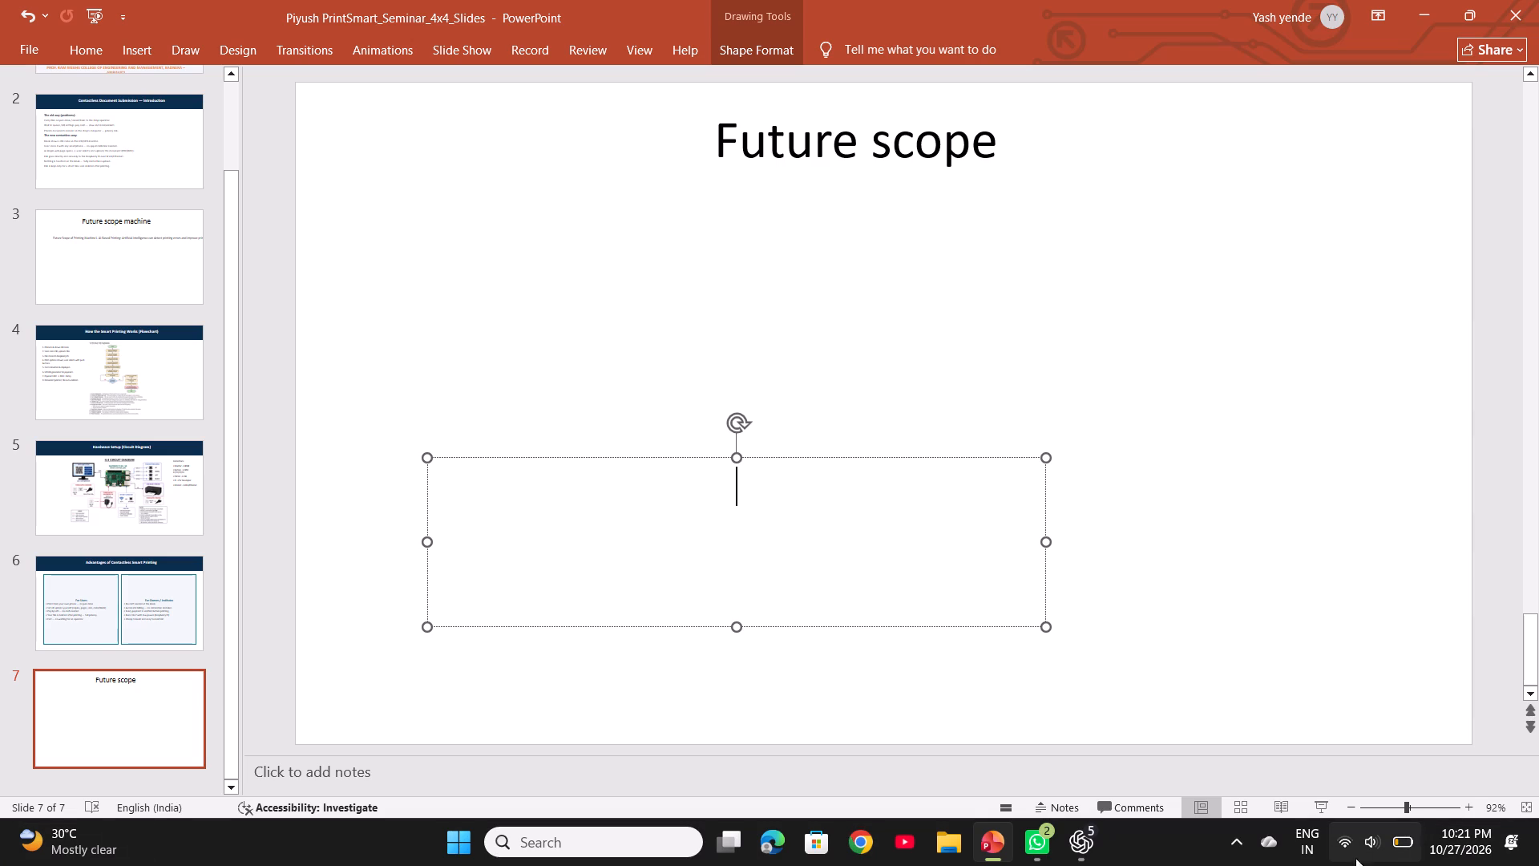
Turn off the computer's Wi-Fi and return to the presentation.
{"action": "left_click", "coordinate": [1353, 835]}
{"action": "left_click", "coordinate": [1278, 464]}
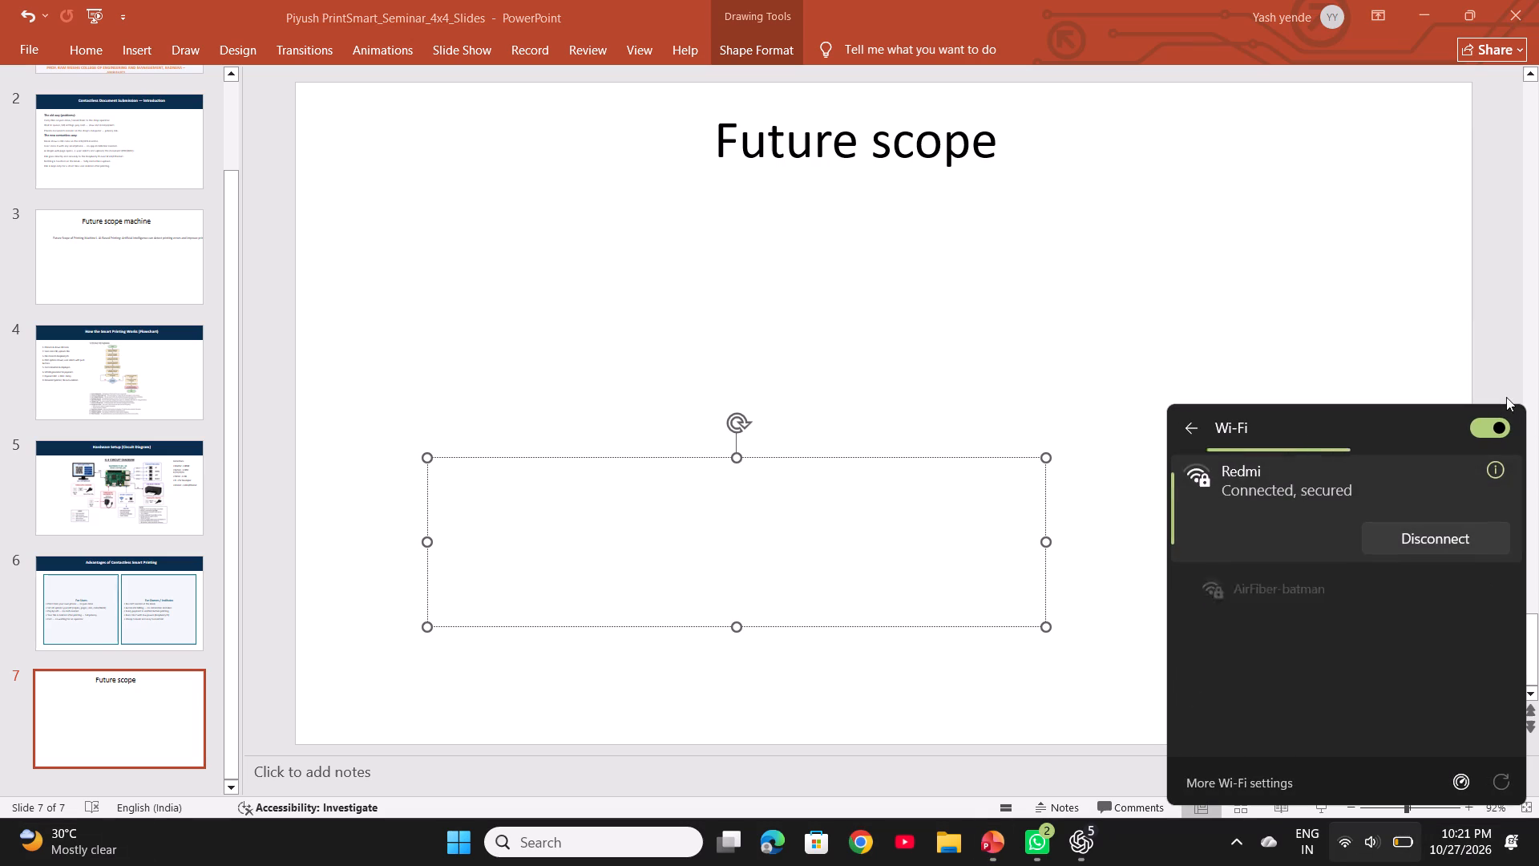
{"action": "left_click", "coordinate": [1490, 435]}
{"action": "left_click", "coordinate": [1379, 295]}
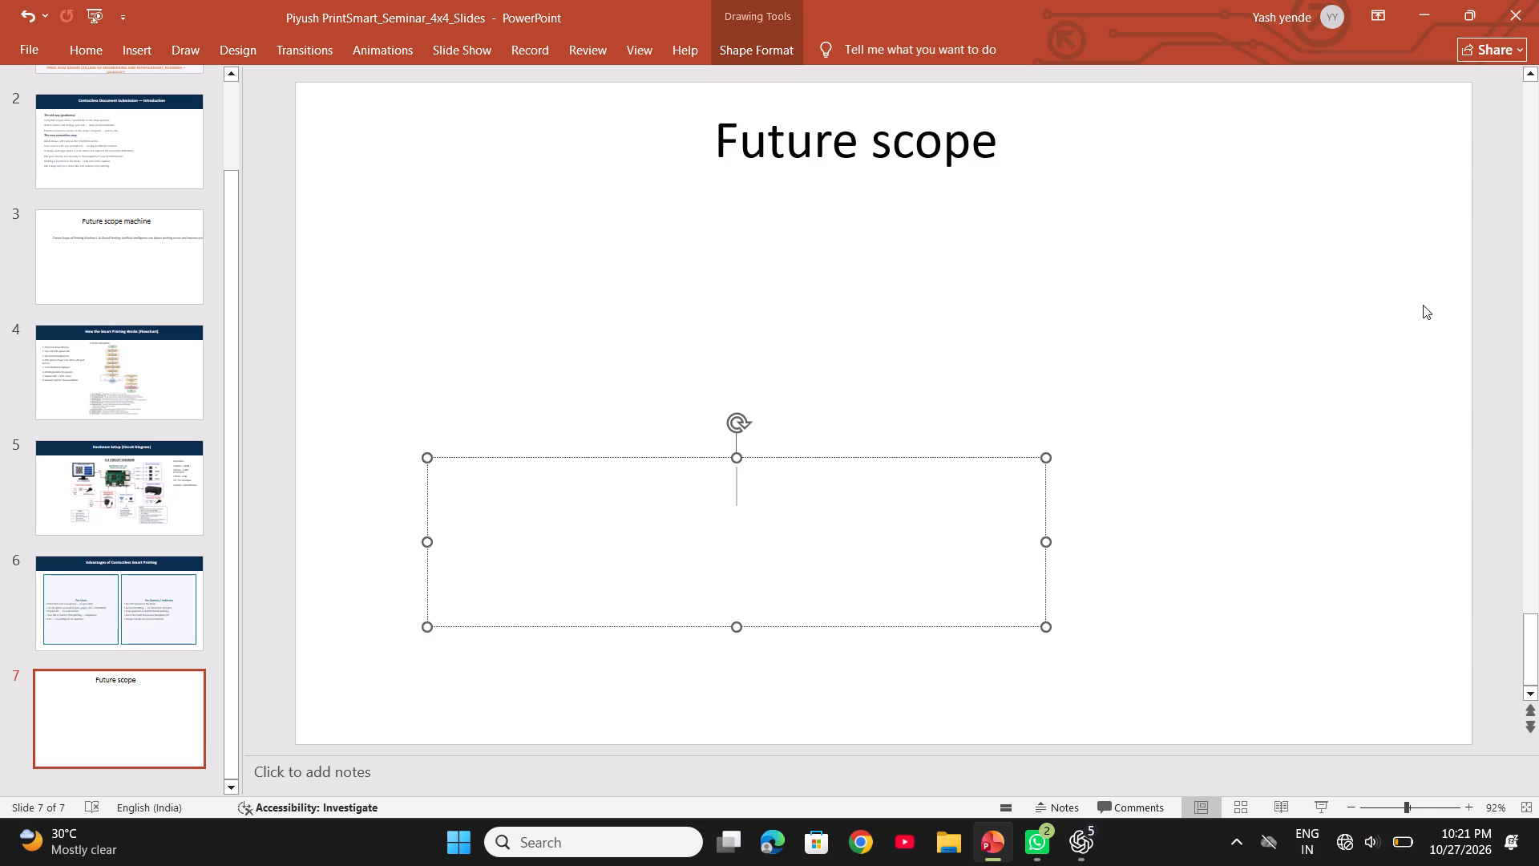
Remove the empty subtitle placeholder from the "Future scope" slide, keeping only the title.
{"action": "left_click", "coordinate": [1048, 455]}
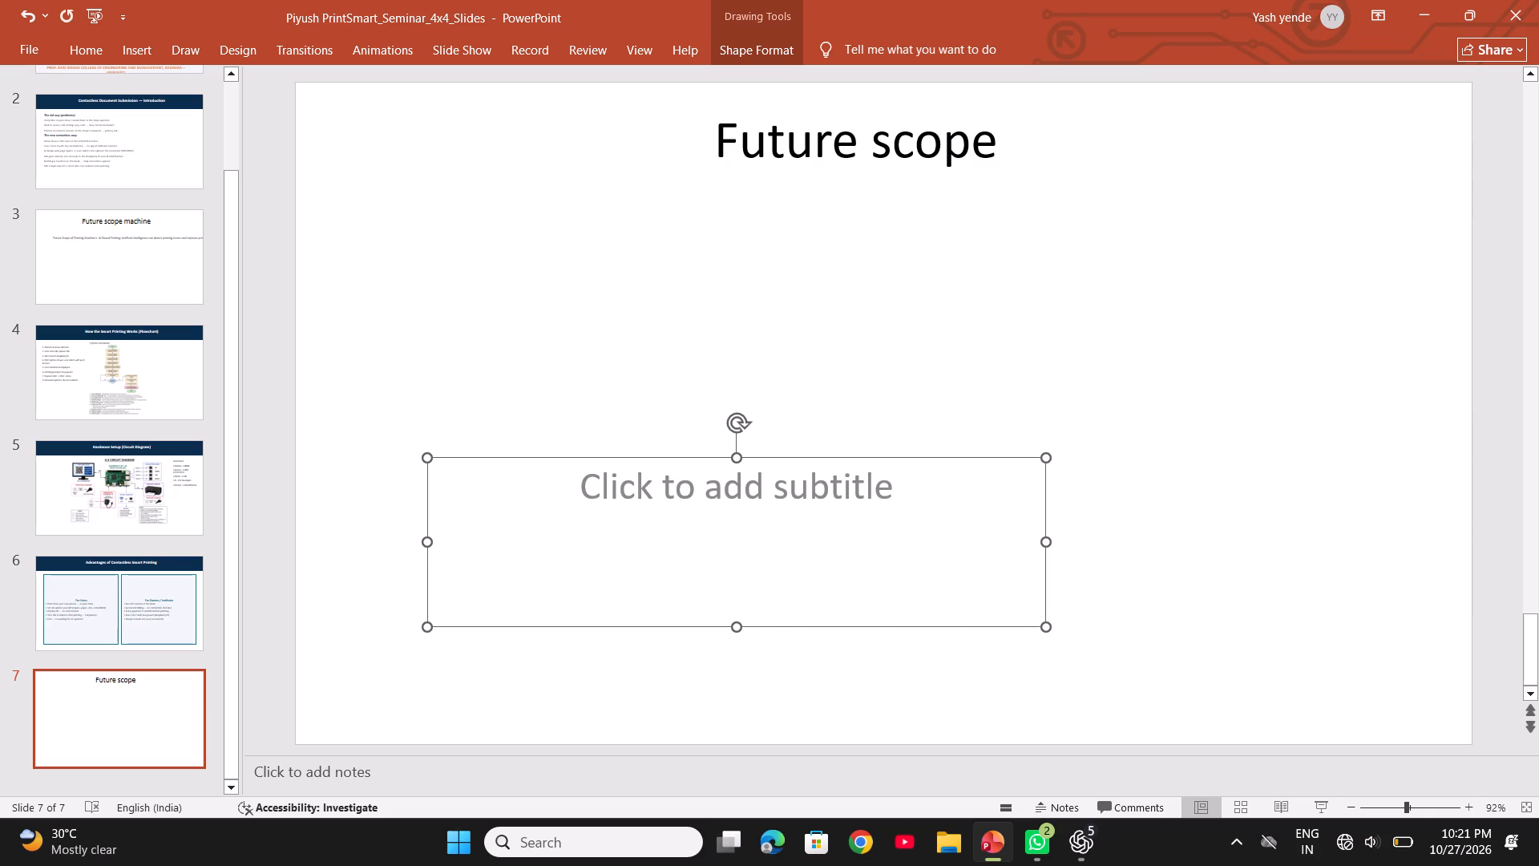
{"action": "key", "text": "ctrl+x"}
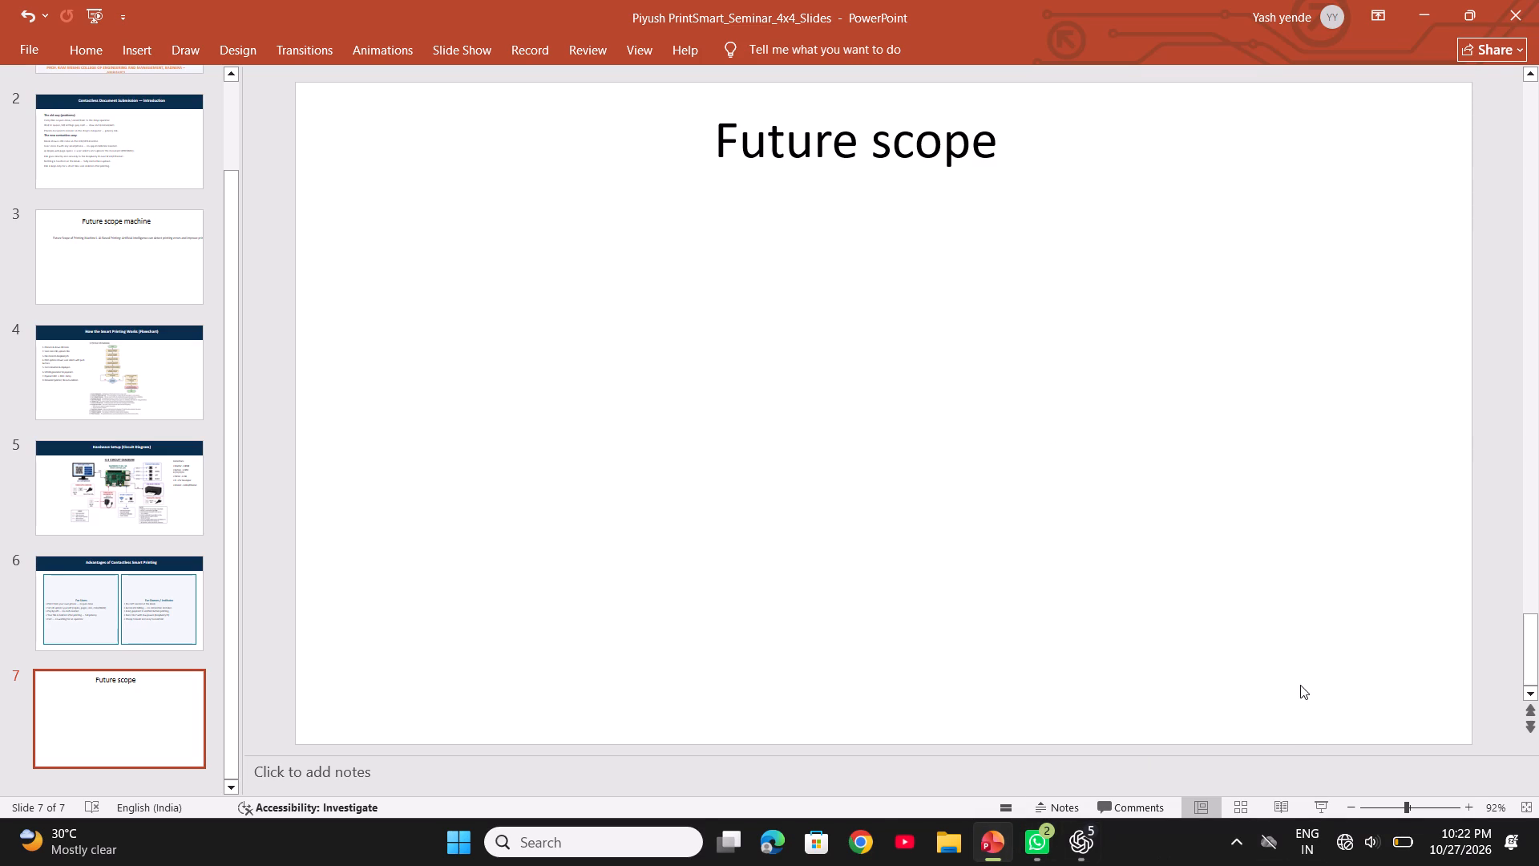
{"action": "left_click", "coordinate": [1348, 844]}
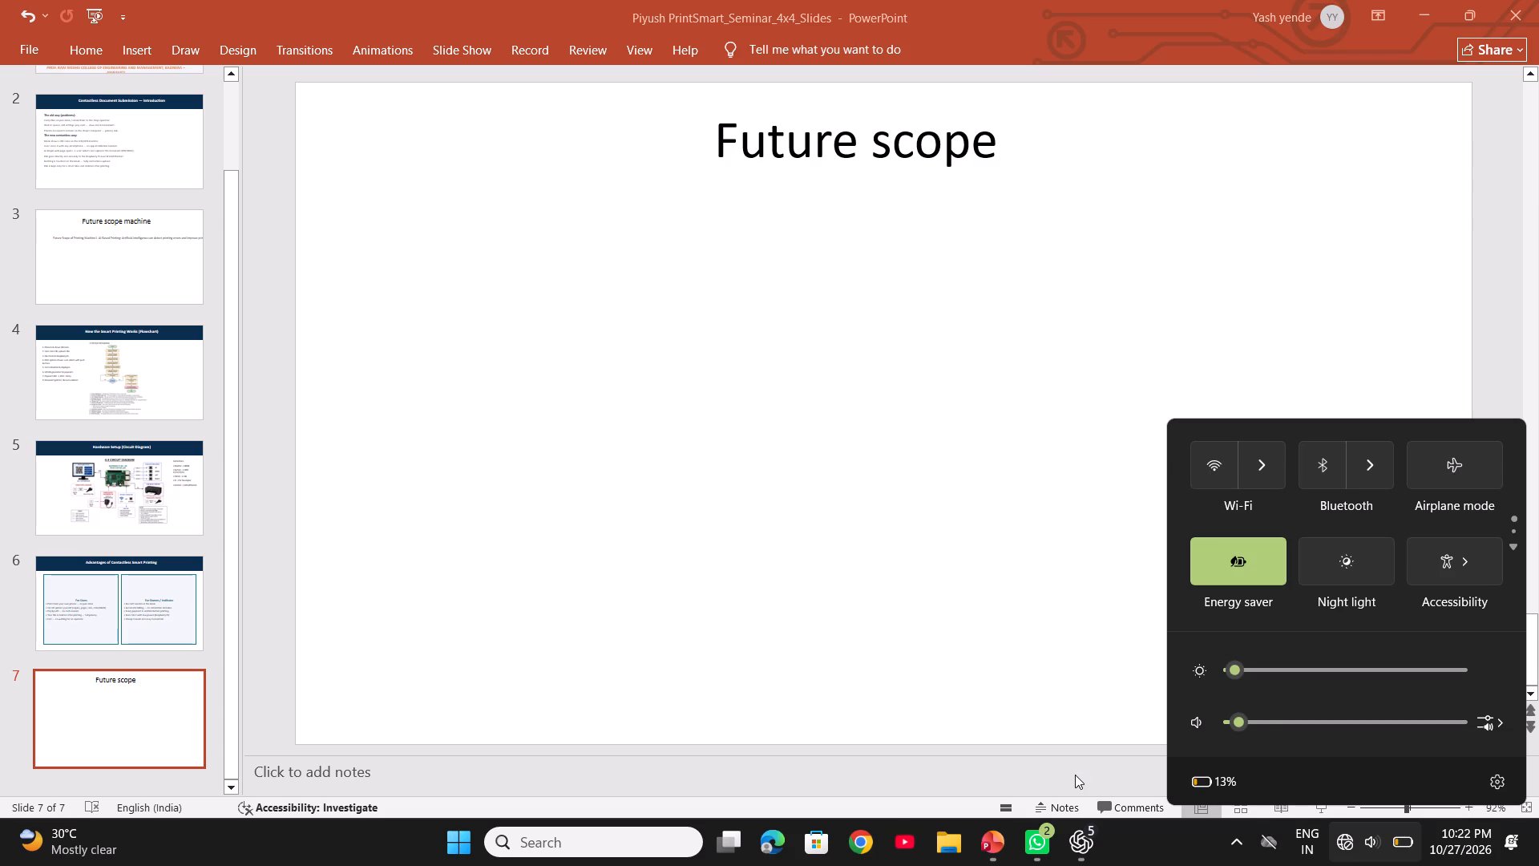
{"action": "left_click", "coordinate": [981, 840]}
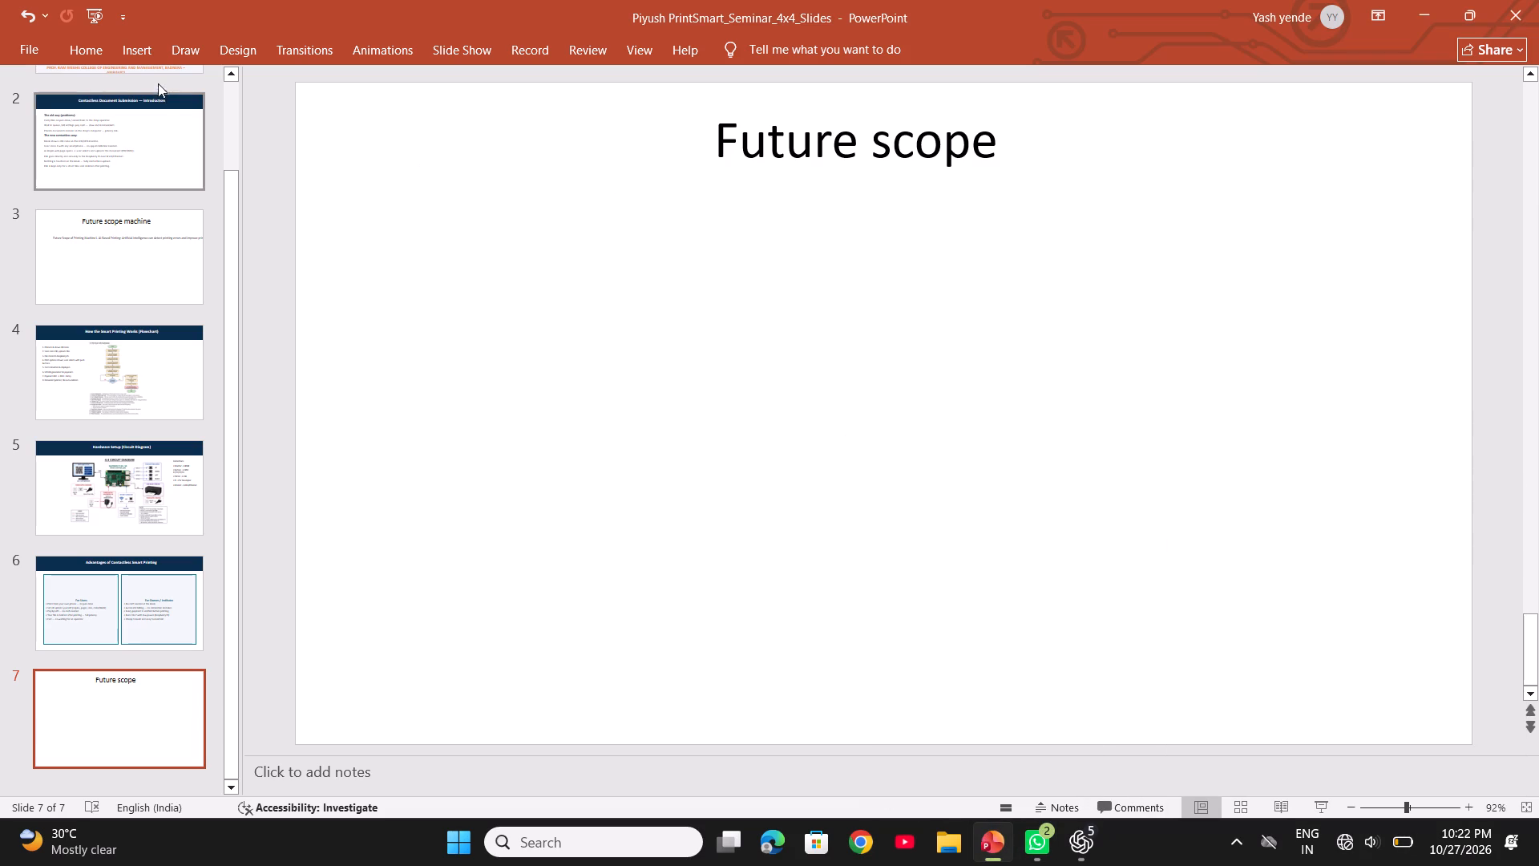
Open the recent presentation "parikshit SEMINAR PPTXX FINAL 2026.27" from the Documents » Aai folder.
{"action": "left_click", "coordinate": [33, 51]}
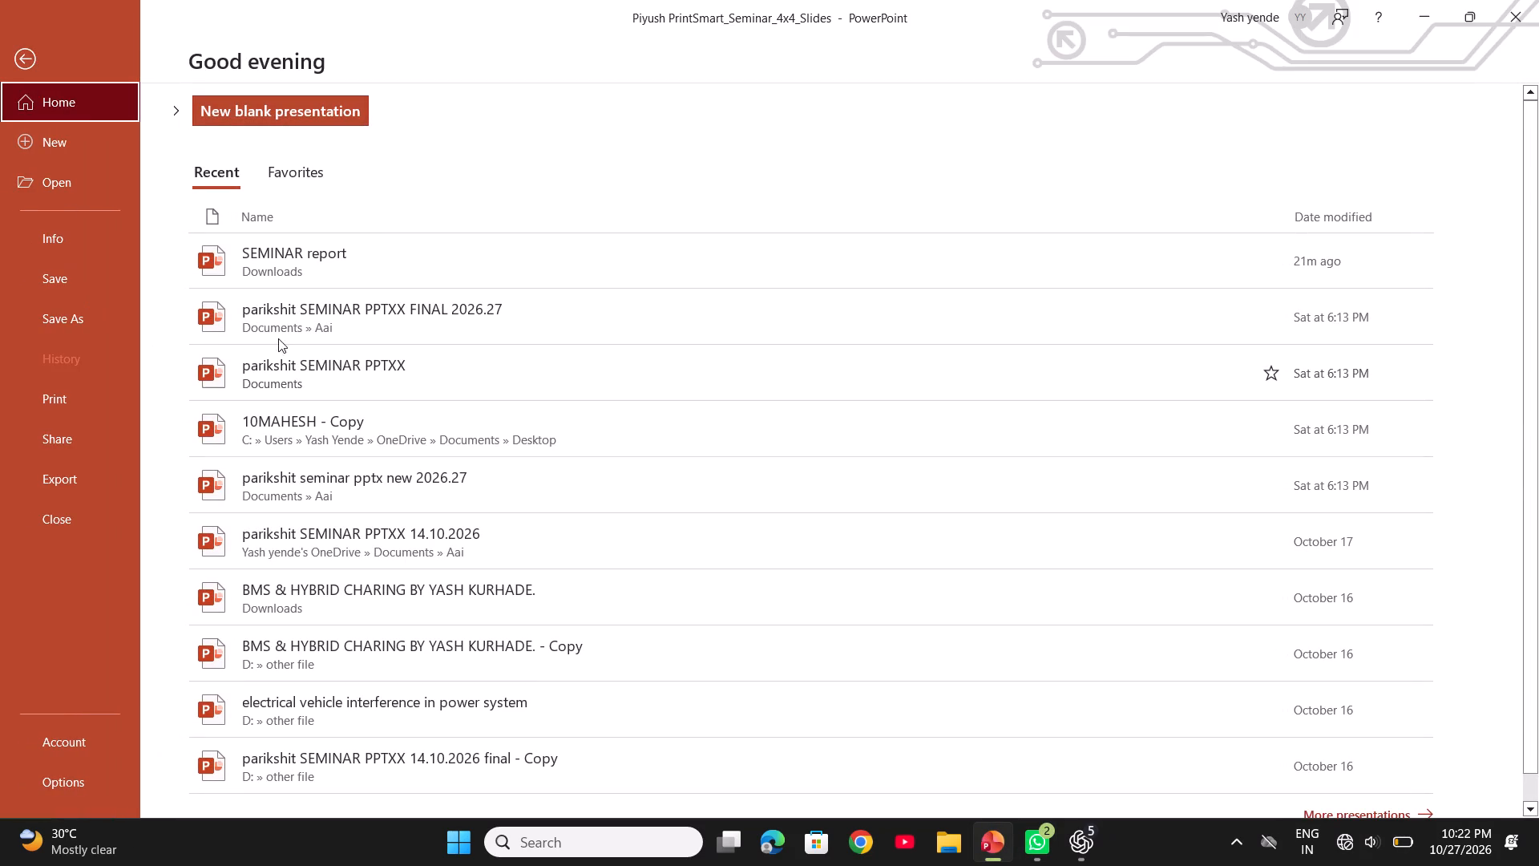
{"action": "double_click", "coordinate": [313, 314]}
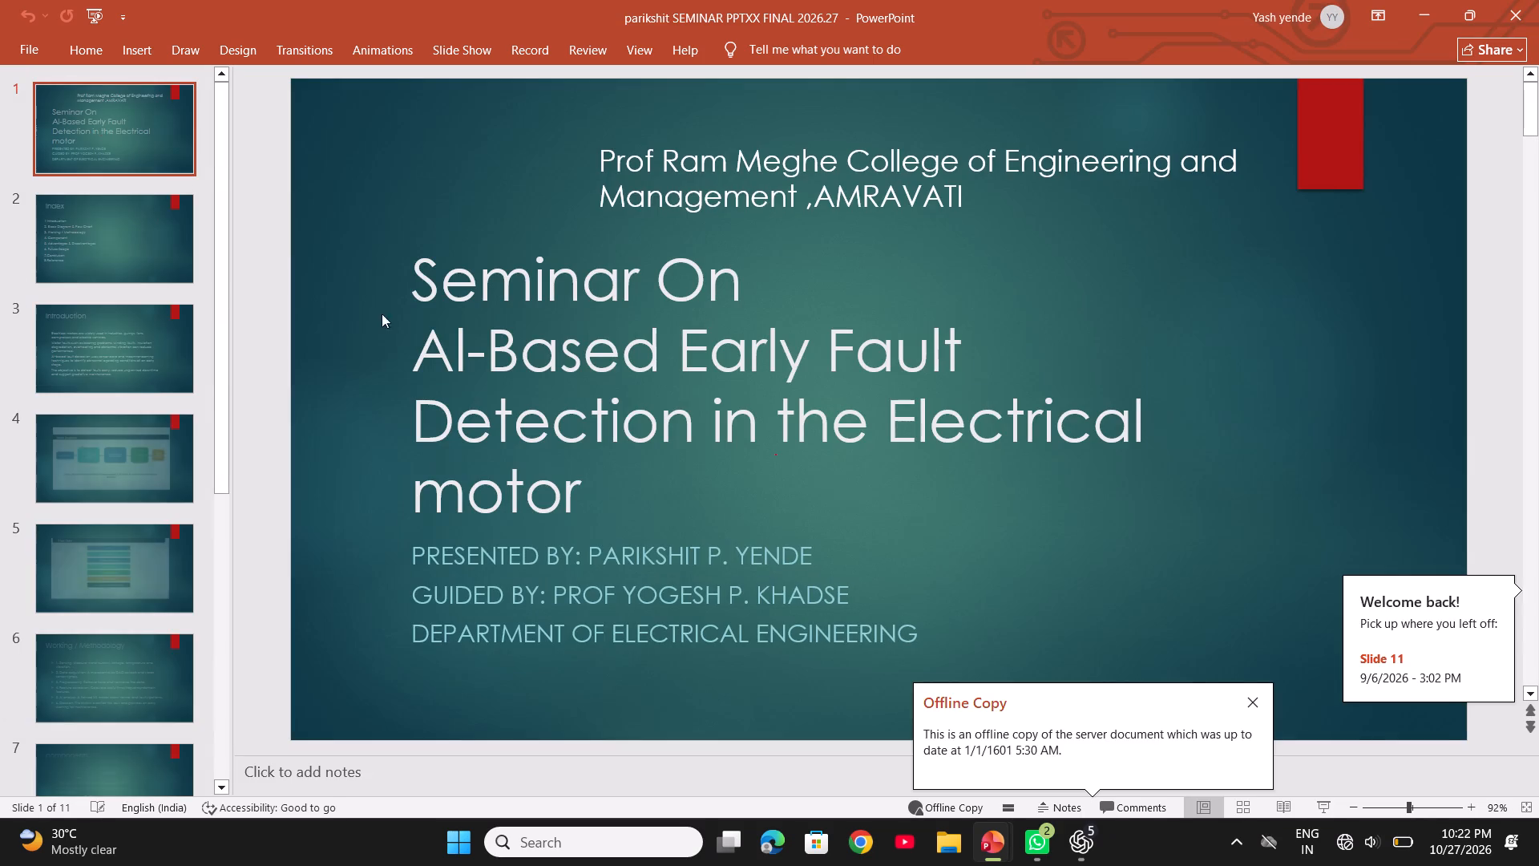
{"action": "scroll", "coordinate": [611, 327], "scroll_direction": "down", "scroll_amount": 7}
{"action": "scroll", "coordinate": [612, 328], "scroll_direction": "up", "scroll_amount": 1}
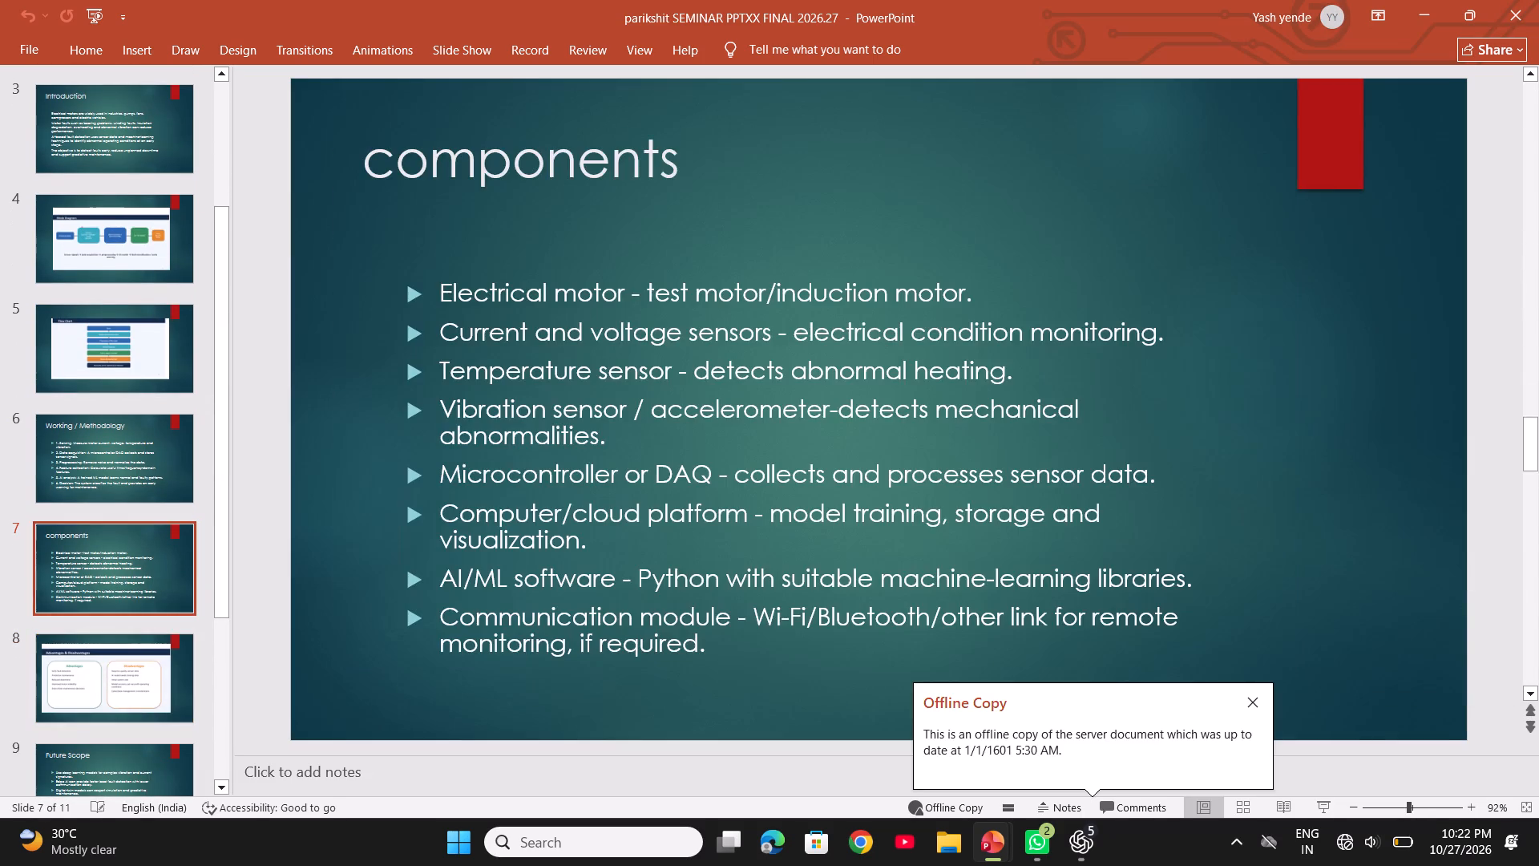
{"action": "scroll", "coordinate": [612, 328], "scroll_direction": "down", "scroll_amount": 3}
{"action": "scroll", "coordinate": [612, 329], "scroll_direction": "up", "scroll_amount": 4}
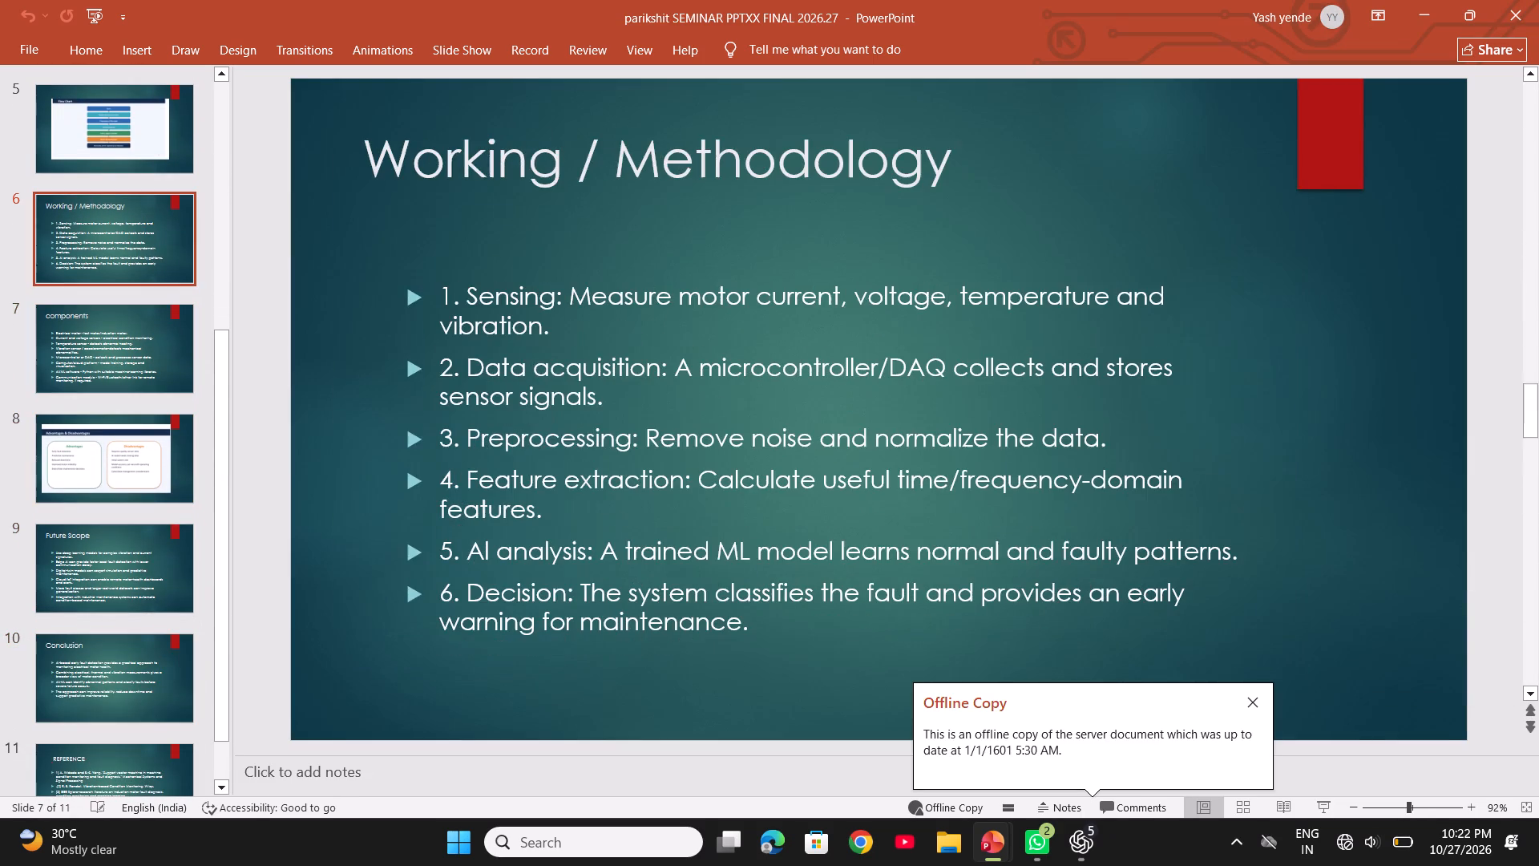
{"action": "scroll", "coordinate": [612, 330], "scroll_direction": "up", "scroll_amount": 1}
{"action": "scroll", "coordinate": [612, 330], "scroll_direction": "down", "scroll_amount": 4}
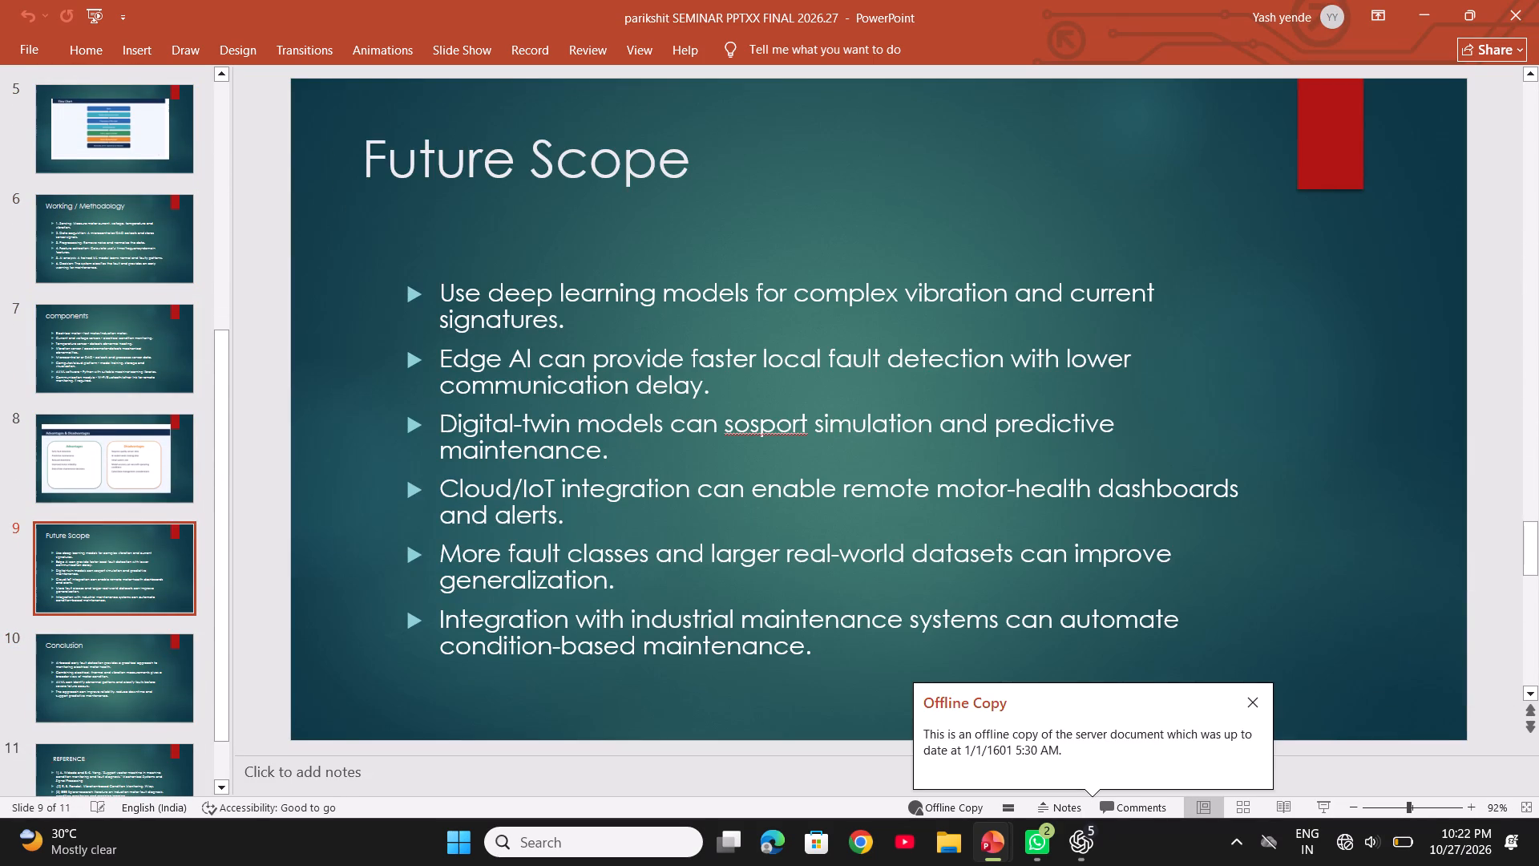
Indent the first bullet, "Use deep learning models for complex vibration and current signatures.", one level on the motor deck's Future Scope slide.
{"action": "left_click_drag", "start_coordinate": [407, 295], "coordinate": [418, 293]}
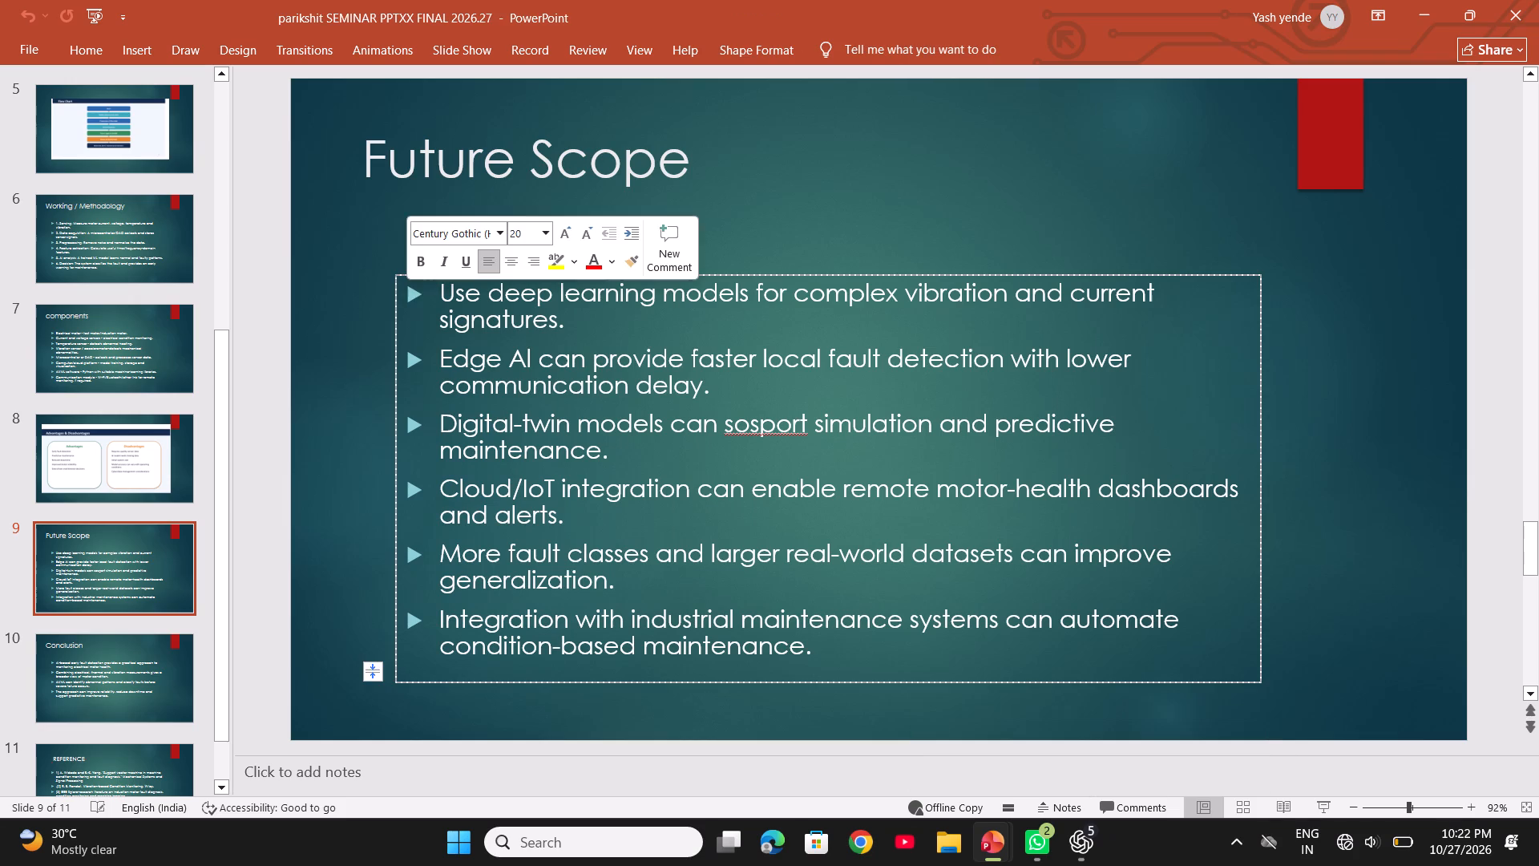
{"action": "left_click_drag", "start_coordinate": [418, 293], "coordinate": [475, 364]}
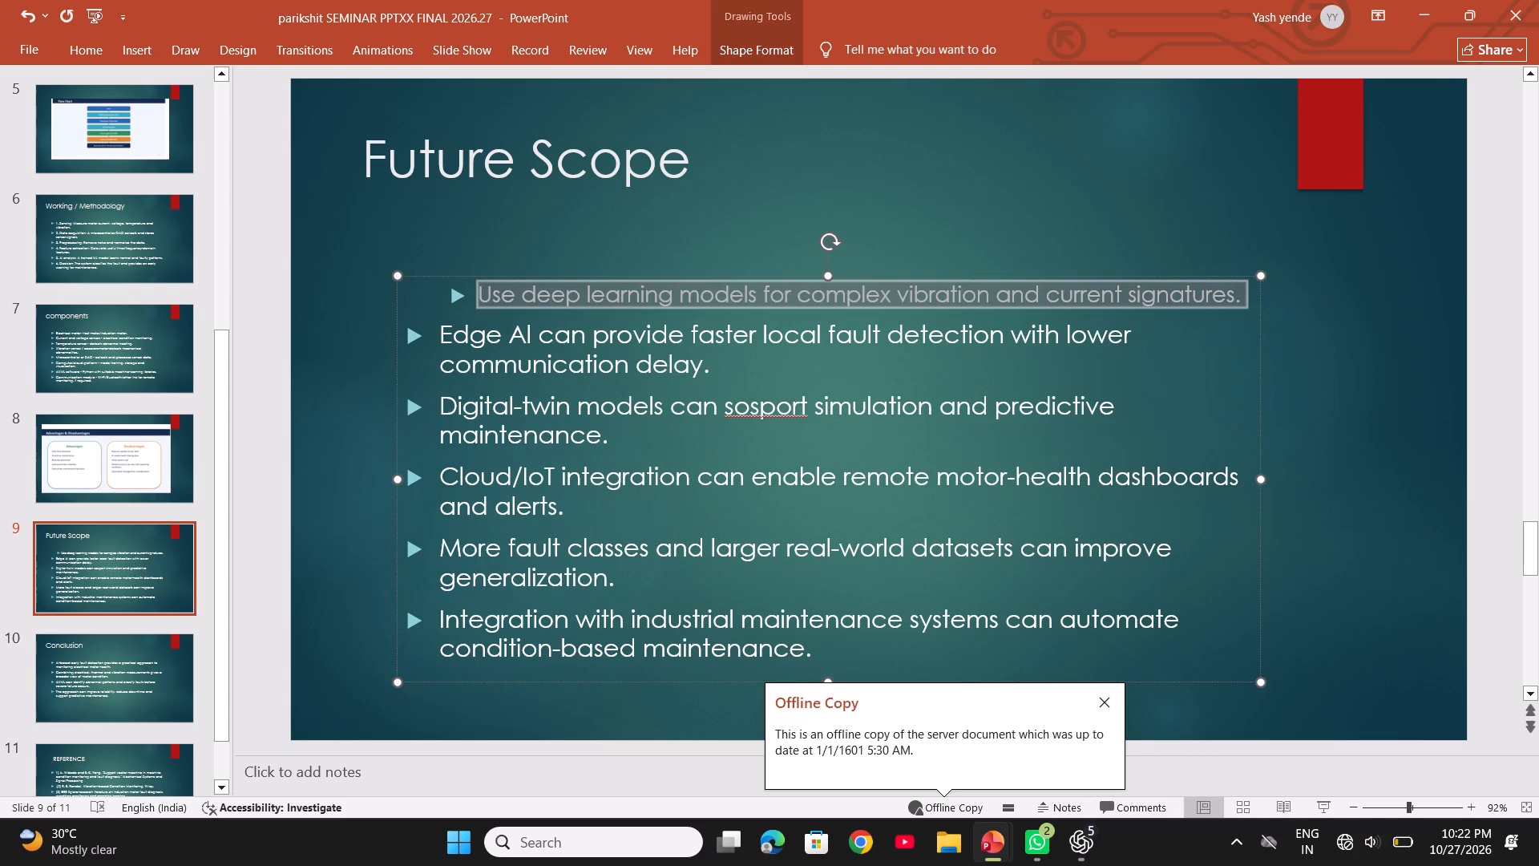
{"action": "left_click", "coordinate": [397, 273]}
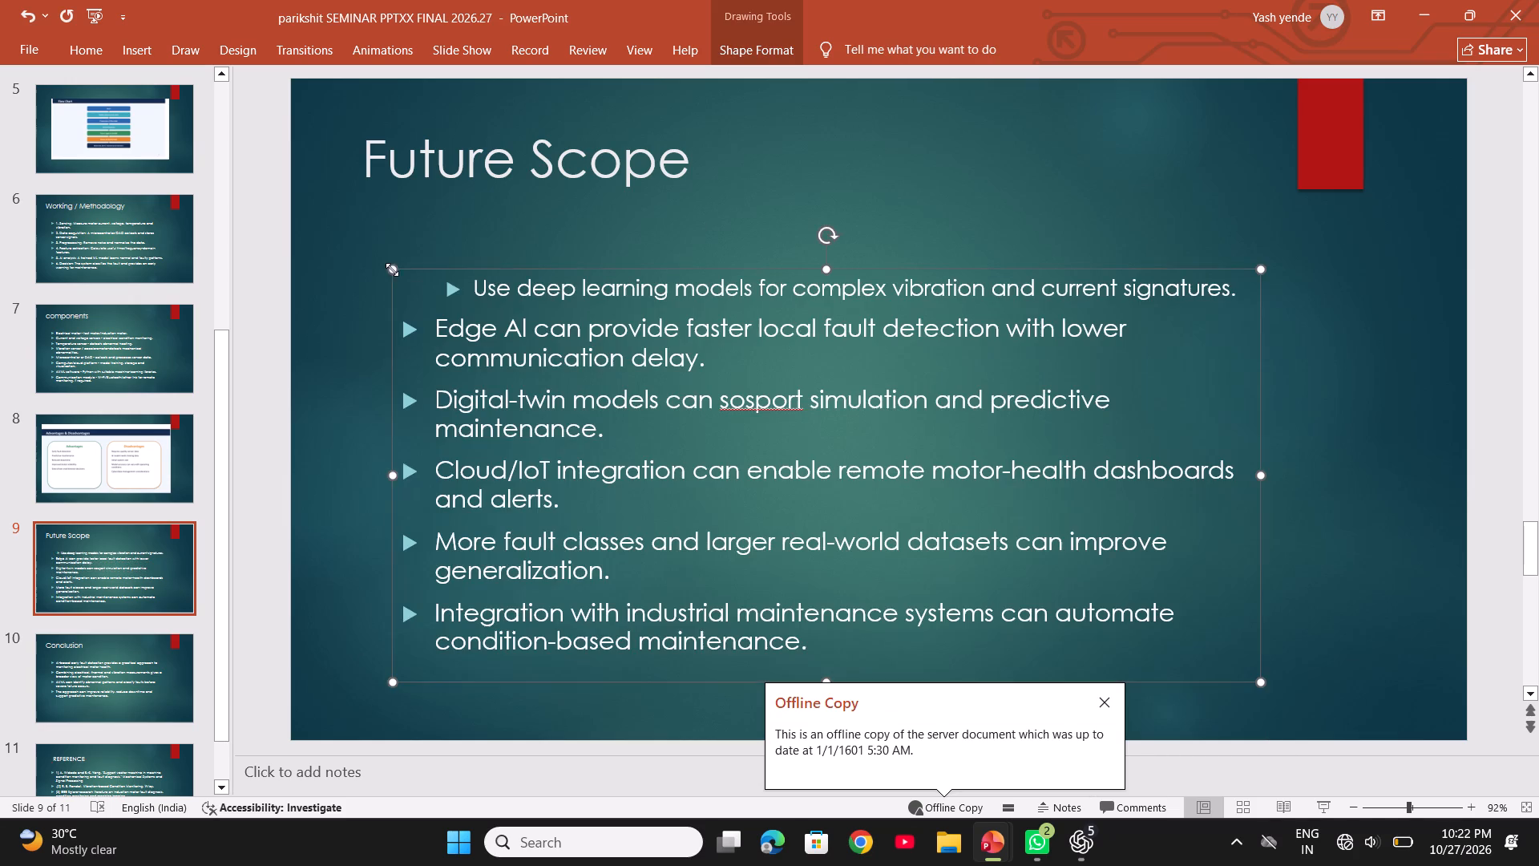
{"action": "left_click", "coordinate": [460, 289]}
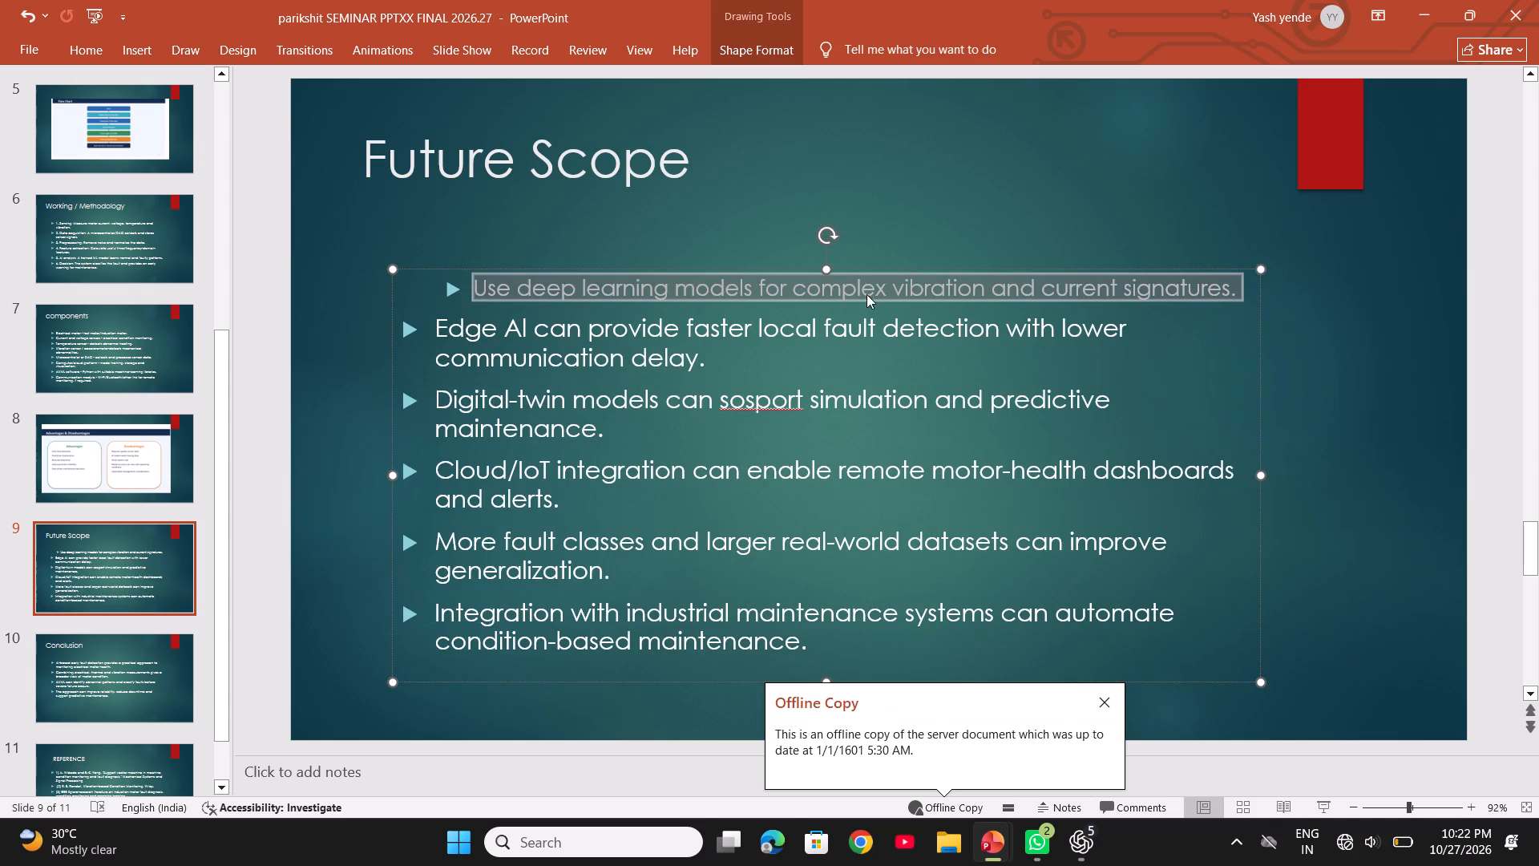
{"action": "left_click", "coordinate": [1007, 181]}
{"action": "left_click", "coordinate": [1296, 339]}
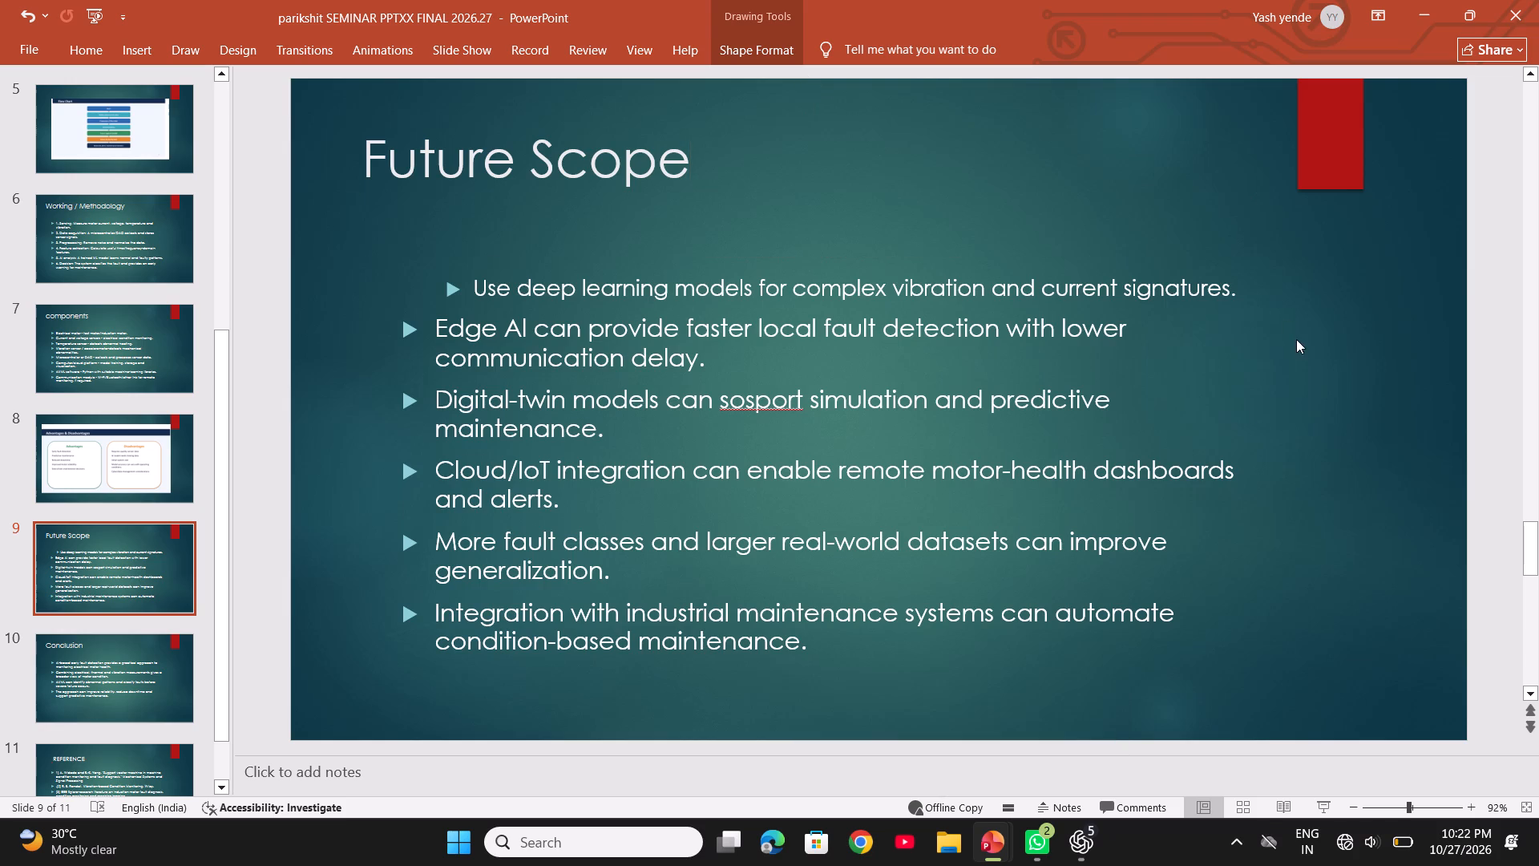
{"action": "left_click", "coordinate": [462, 284]}
{"action": "left_click", "coordinate": [1021, 225]}
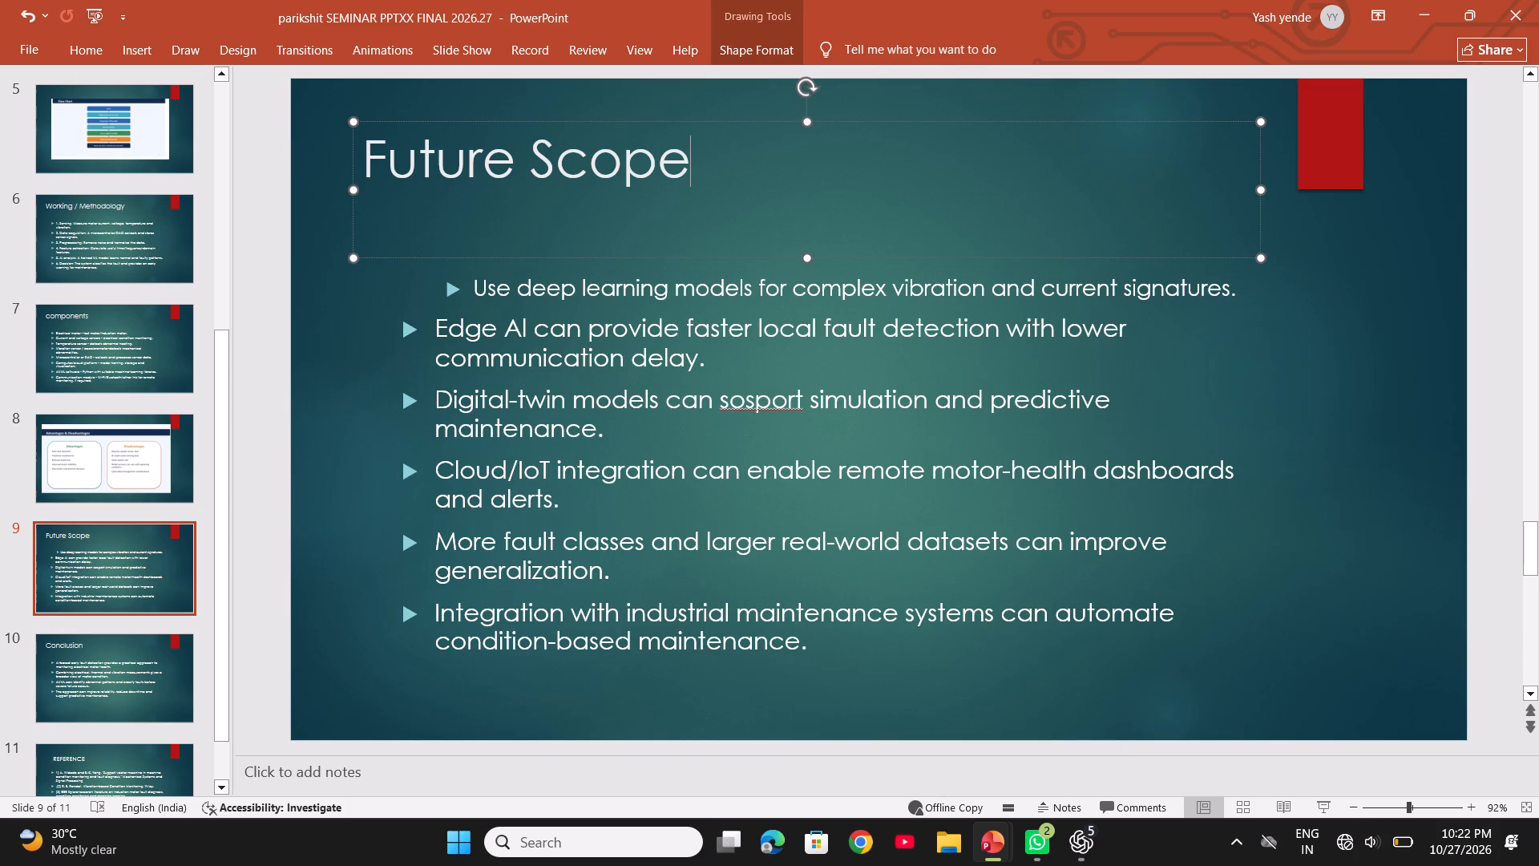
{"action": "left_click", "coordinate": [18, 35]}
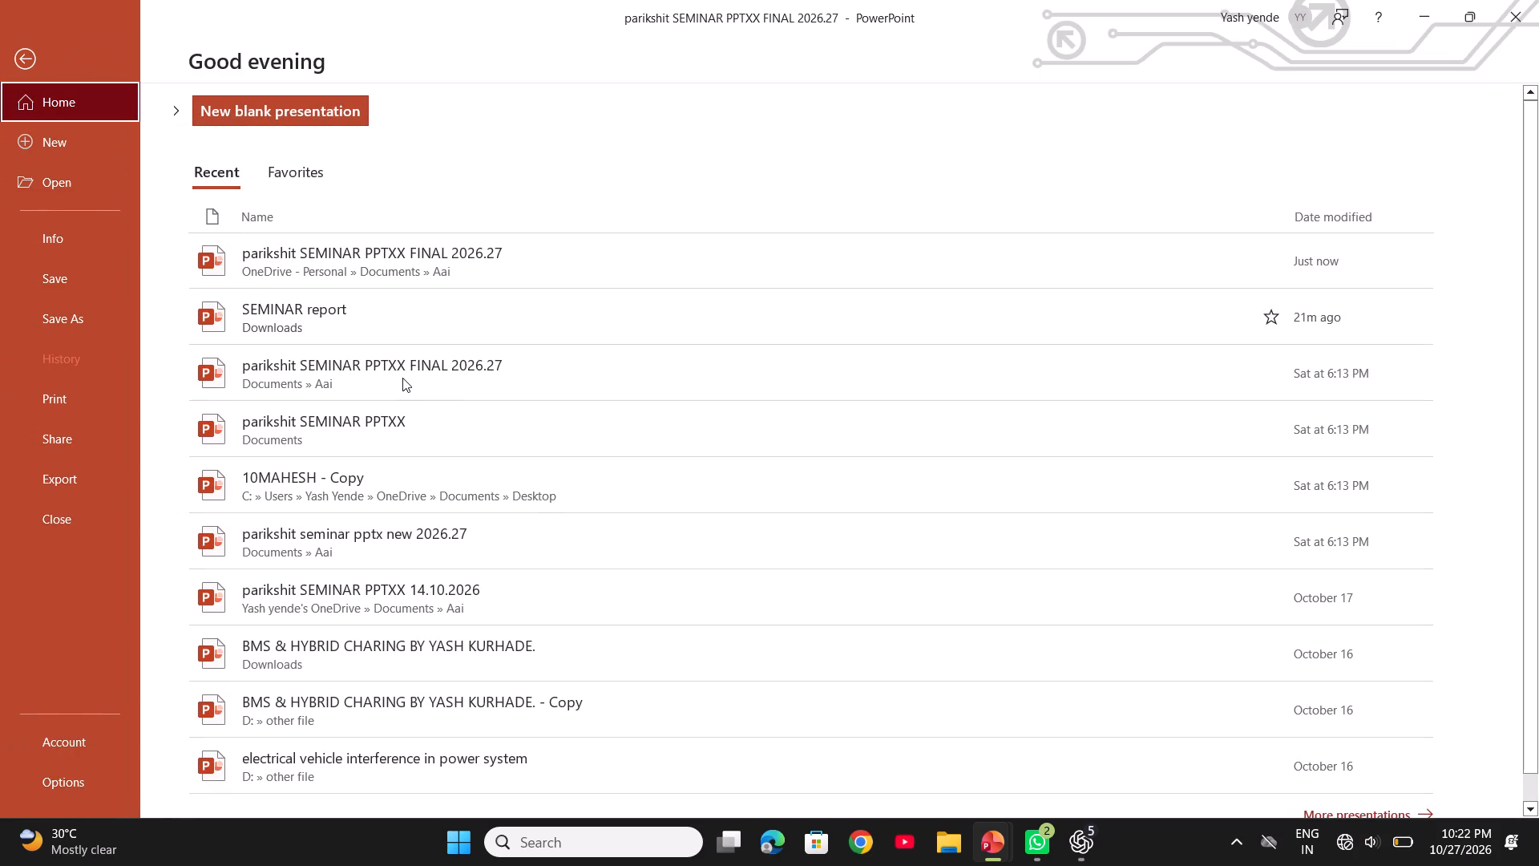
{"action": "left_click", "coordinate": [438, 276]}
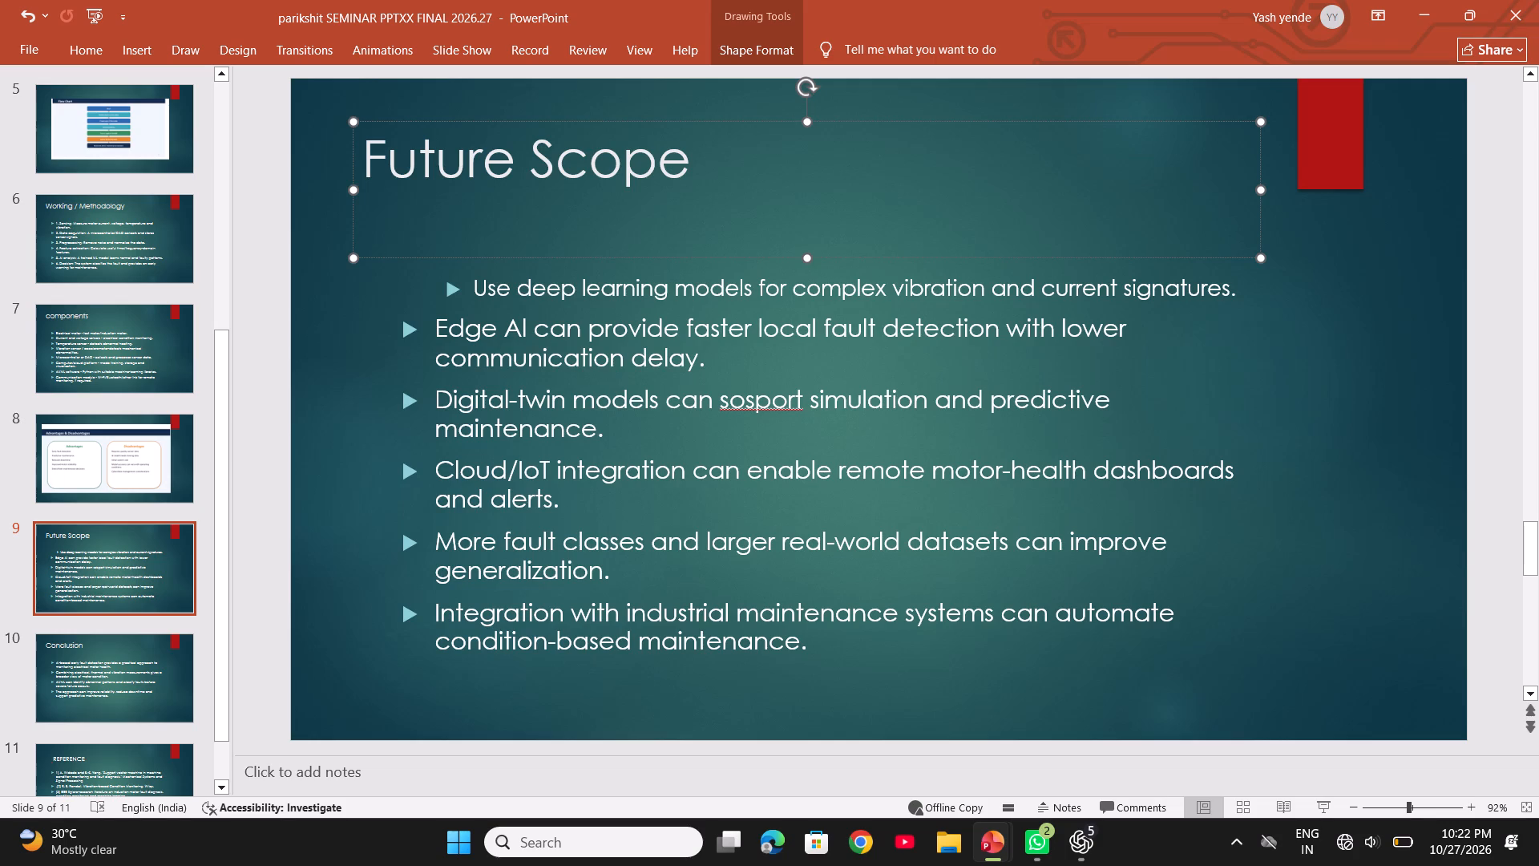
Enlarge the Future Scope body text box upward toward the title and slightly outward at its left edge.
{"action": "left_click", "coordinate": [532, 306]}
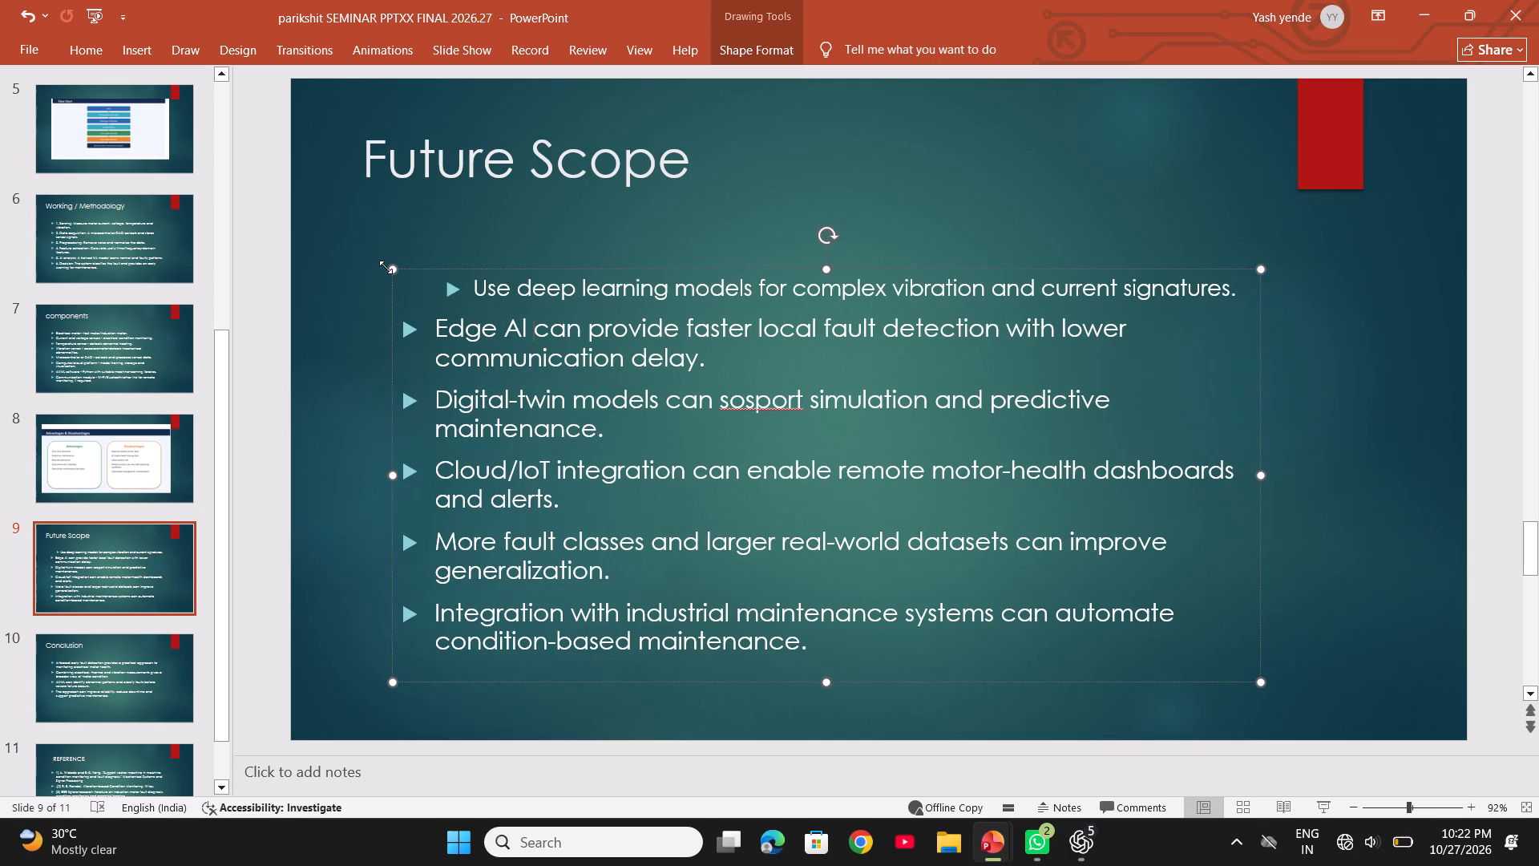
{"action": "left_click_drag", "start_coordinate": [386, 265], "coordinate": [359, 247]}
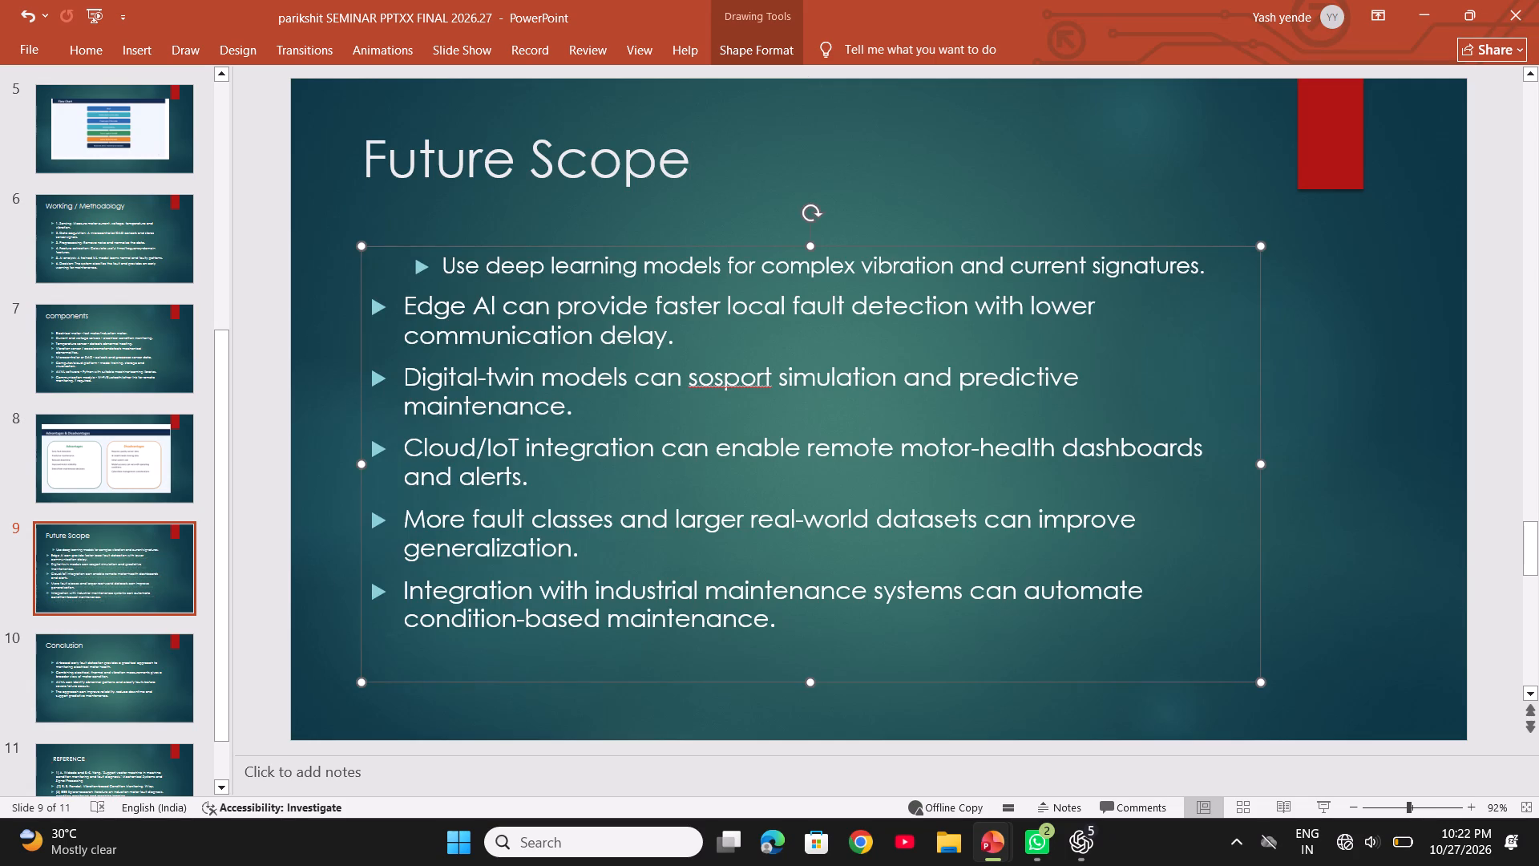
{"action": "left_click", "coordinate": [802, 245]}
{"action": "left_click_drag", "start_coordinate": [811, 245], "coordinate": [769, 238]}
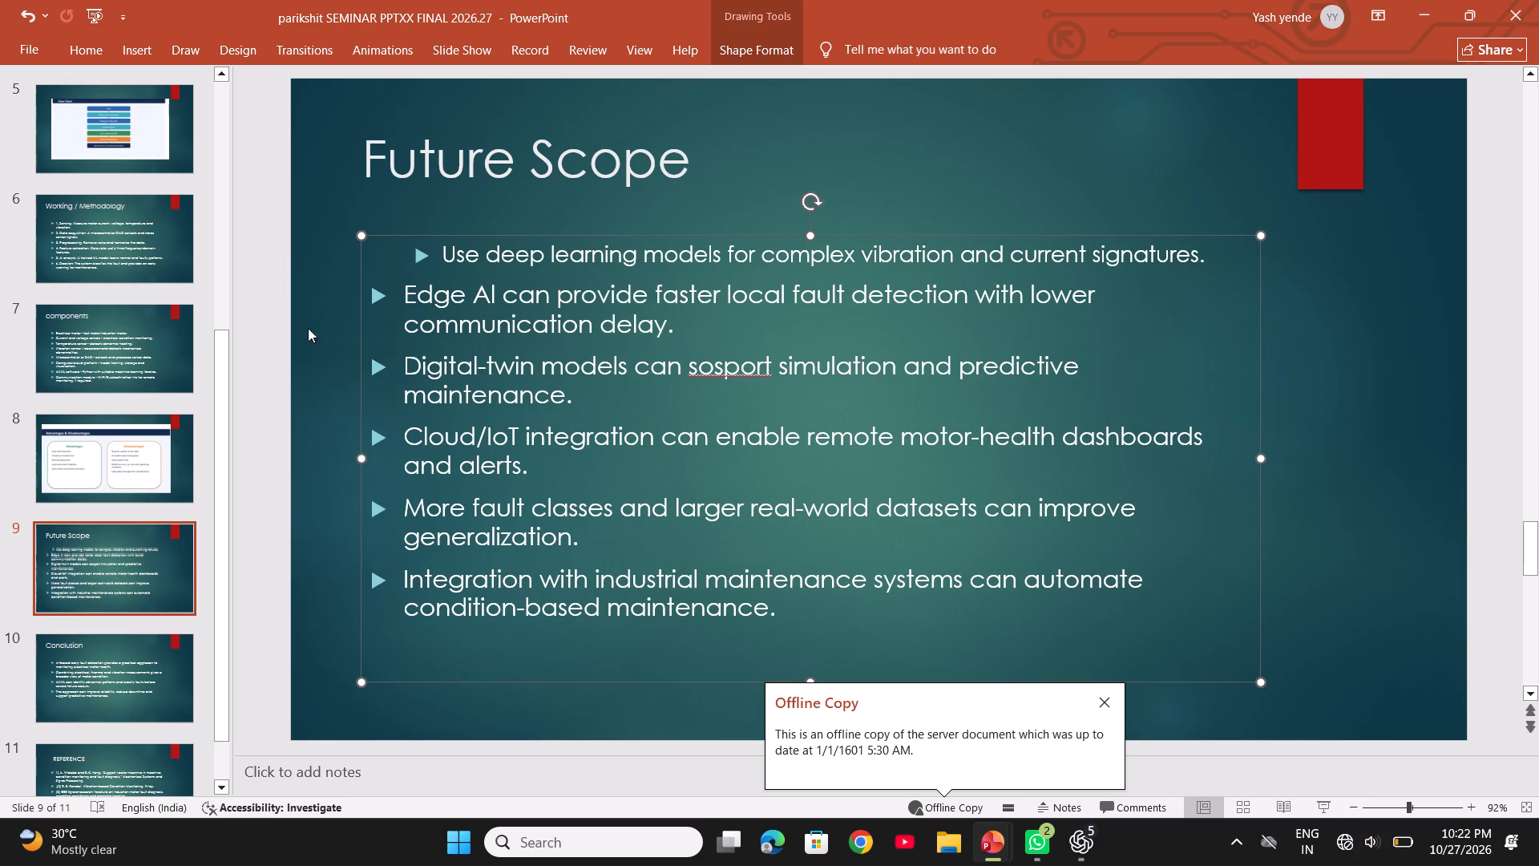
{"action": "left_click_drag", "start_coordinate": [362, 462], "coordinate": [365, 465]}
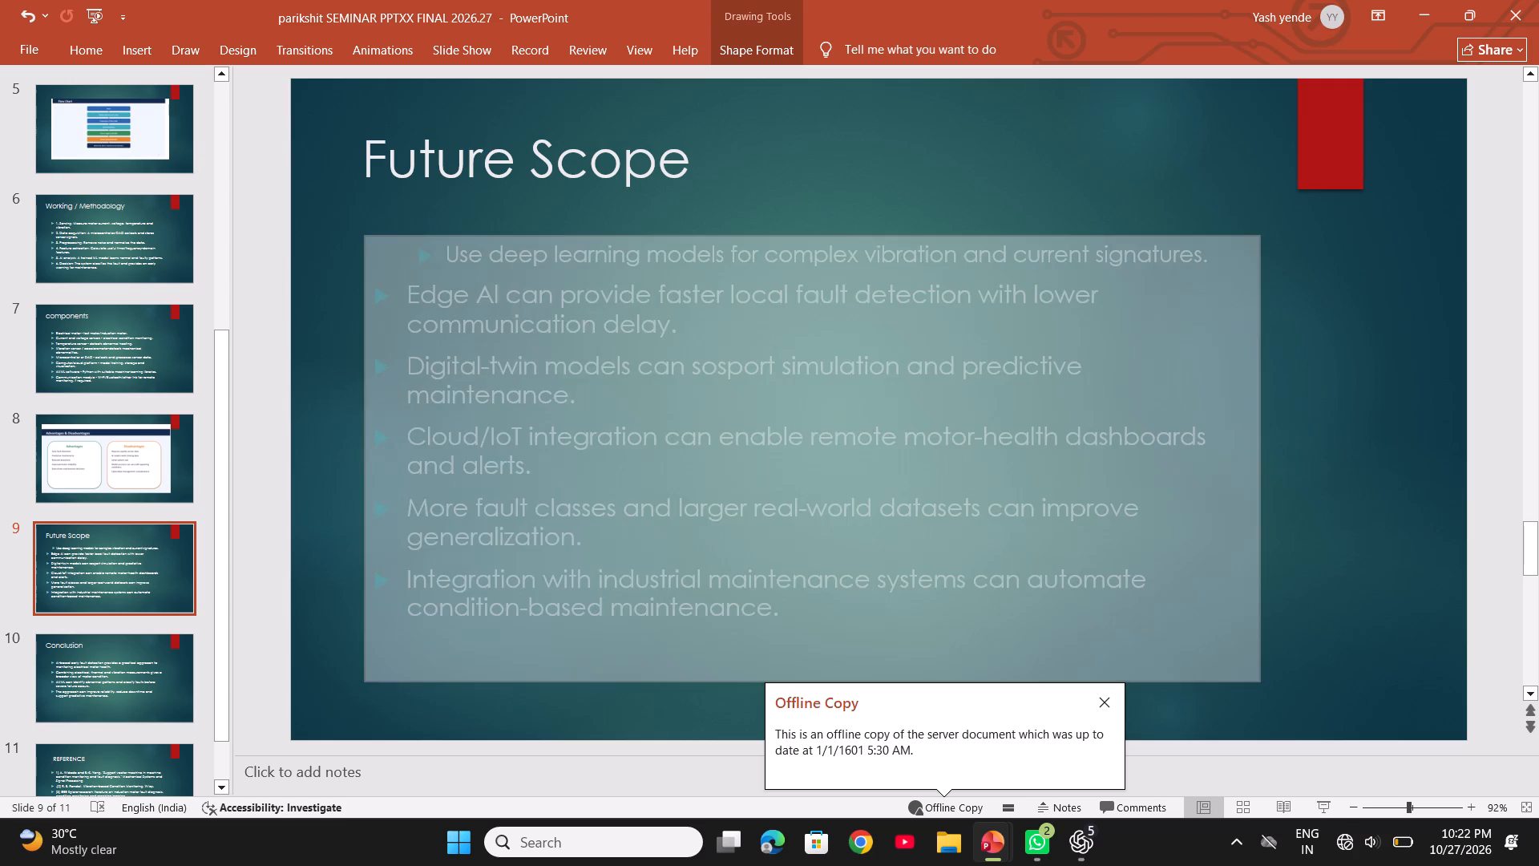
{"action": "left_click_drag", "start_coordinate": [365, 465], "coordinate": [383, 475]}
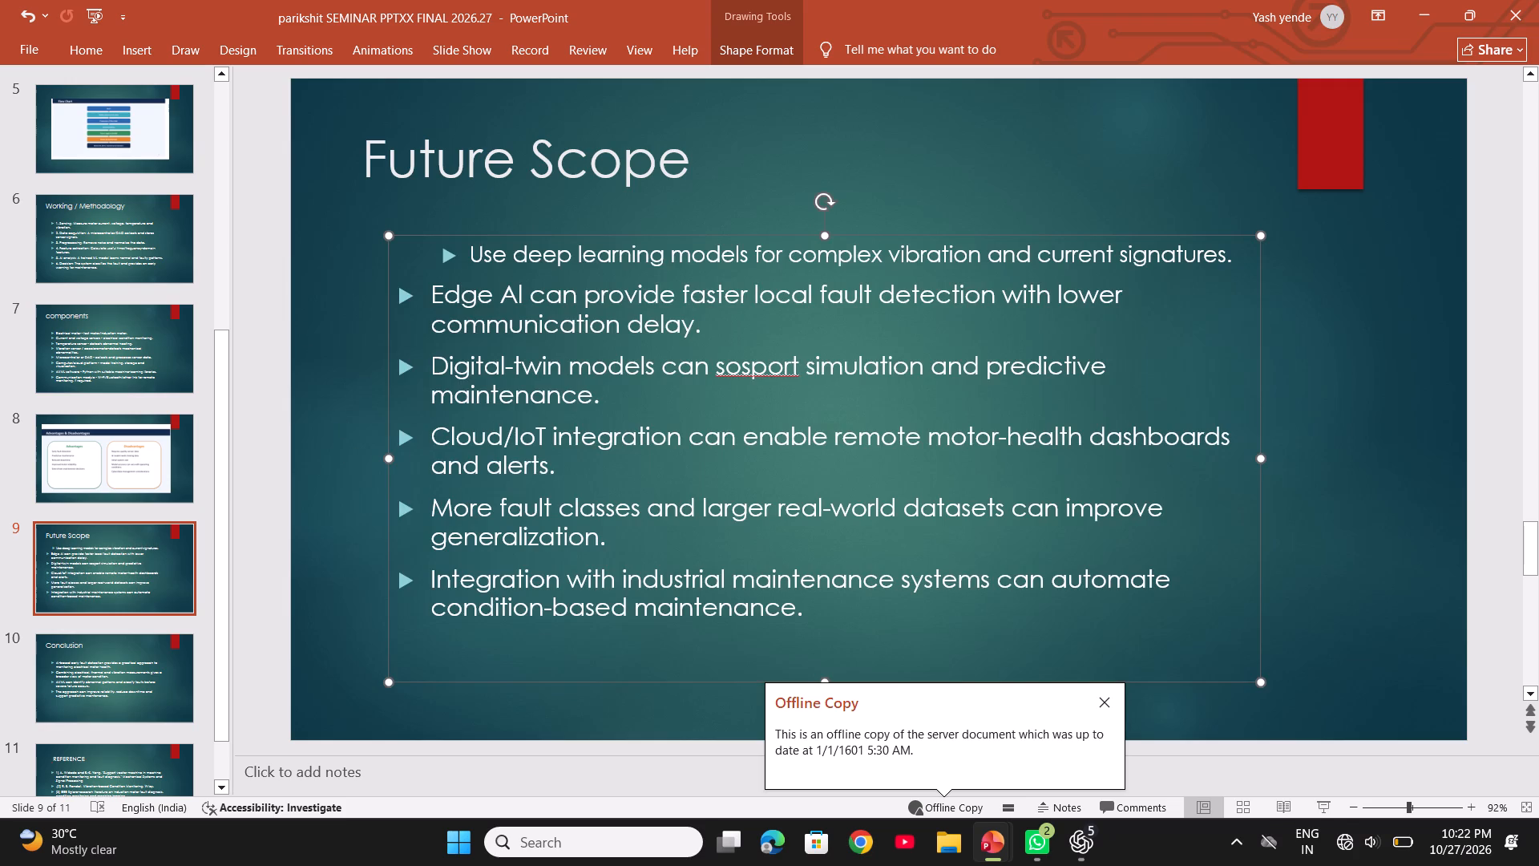
{"action": "left_click", "coordinate": [1117, 155]}
Indent the first bullet, "Electrical motor - test motor/induction motor.", two levels on the components slide.
{"action": "scroll", "coordinate": [865, 259], "scroll_direction": "down", "scroll_amount": 2}
{"action": "scroll", "coordinate": [865, 259], "scroll_direction": "up", "scroll_amount": 1}
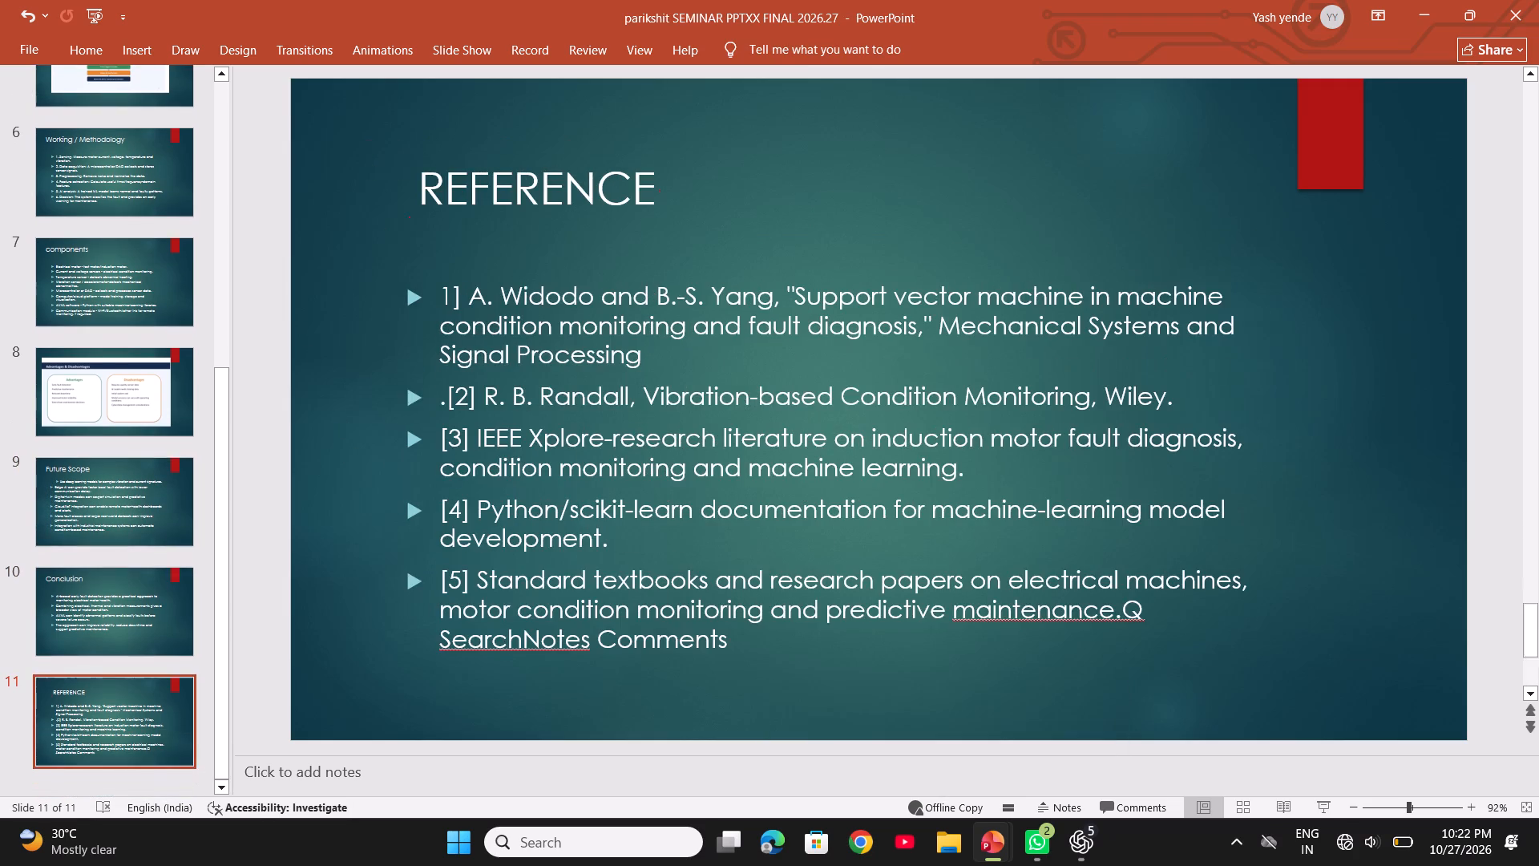
{"action": "scroll", "coordinate": [863, 258], "scroll_direction": "up", "scroll_amount": 2}
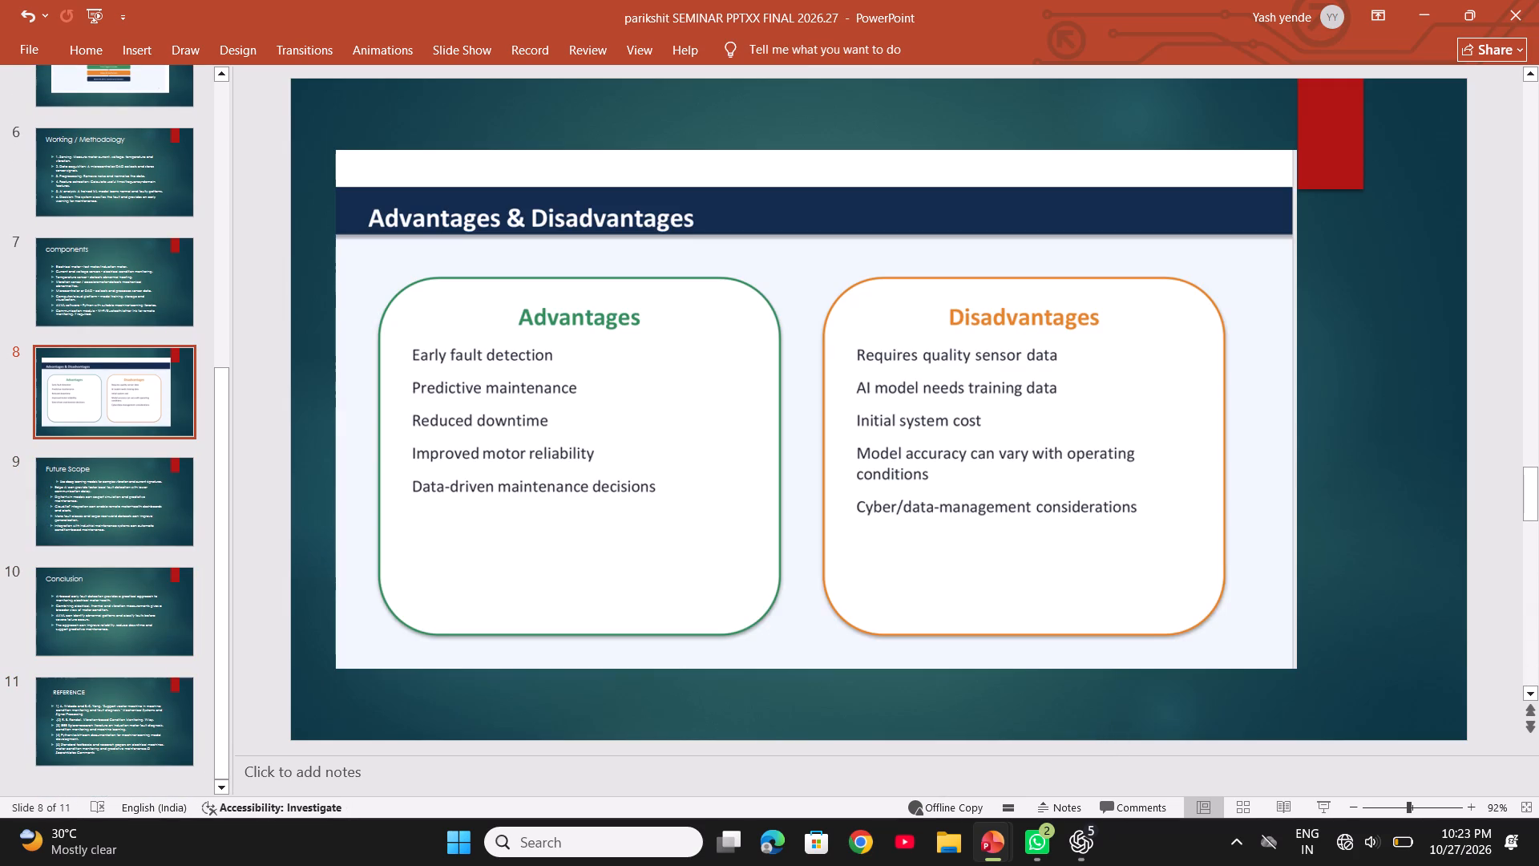
{"action": "scroll", "coordinate": [674, 249], "scroll_direction": "up", "scroll_amount": 1}
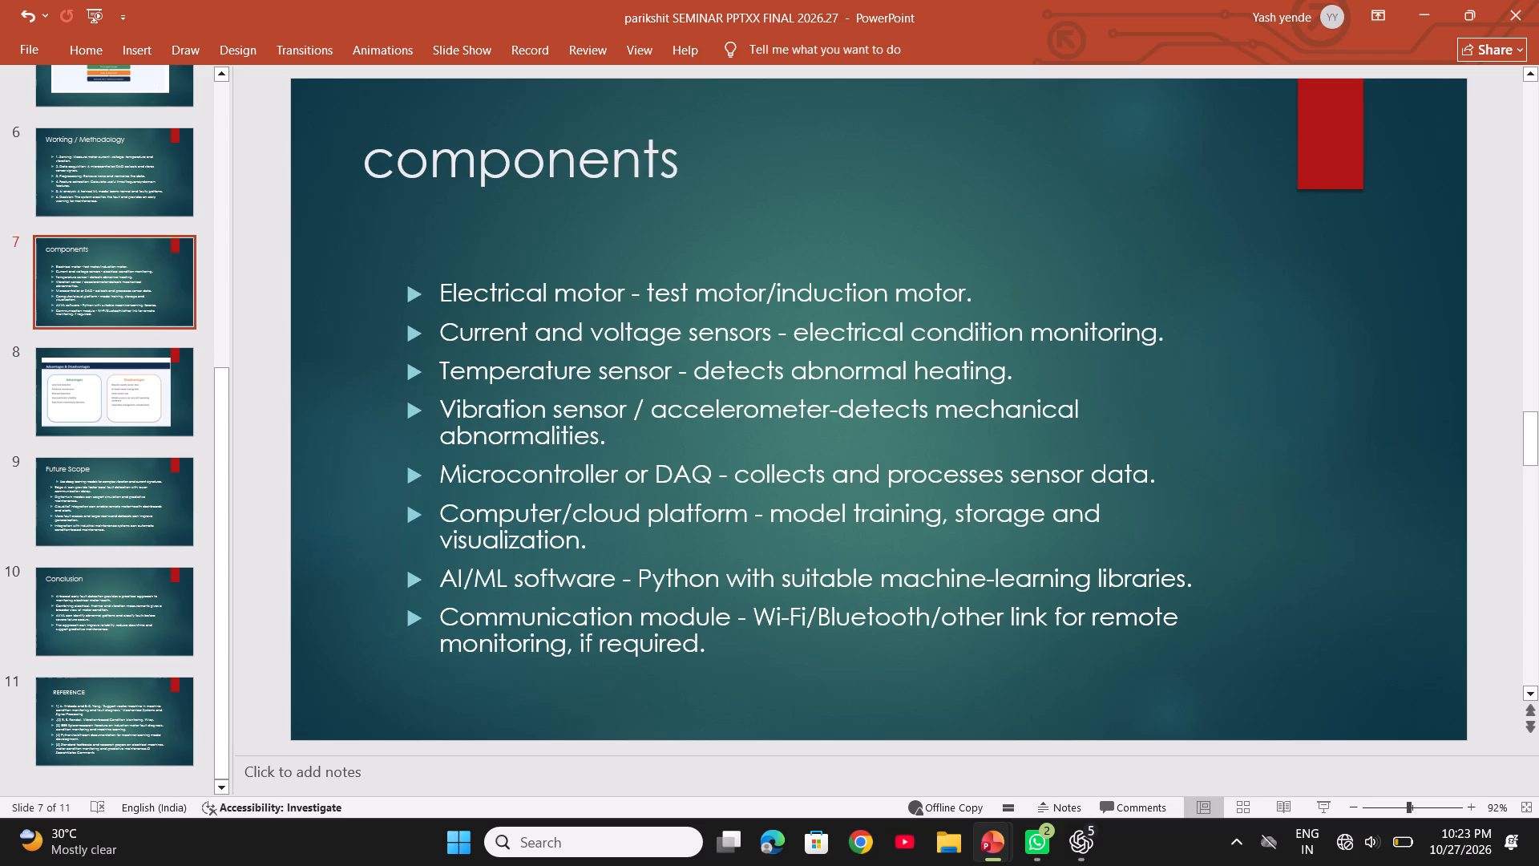
{"action": "left_click_drag", "start_coordinate": [415, 295], "coordinate": [426, 304]}
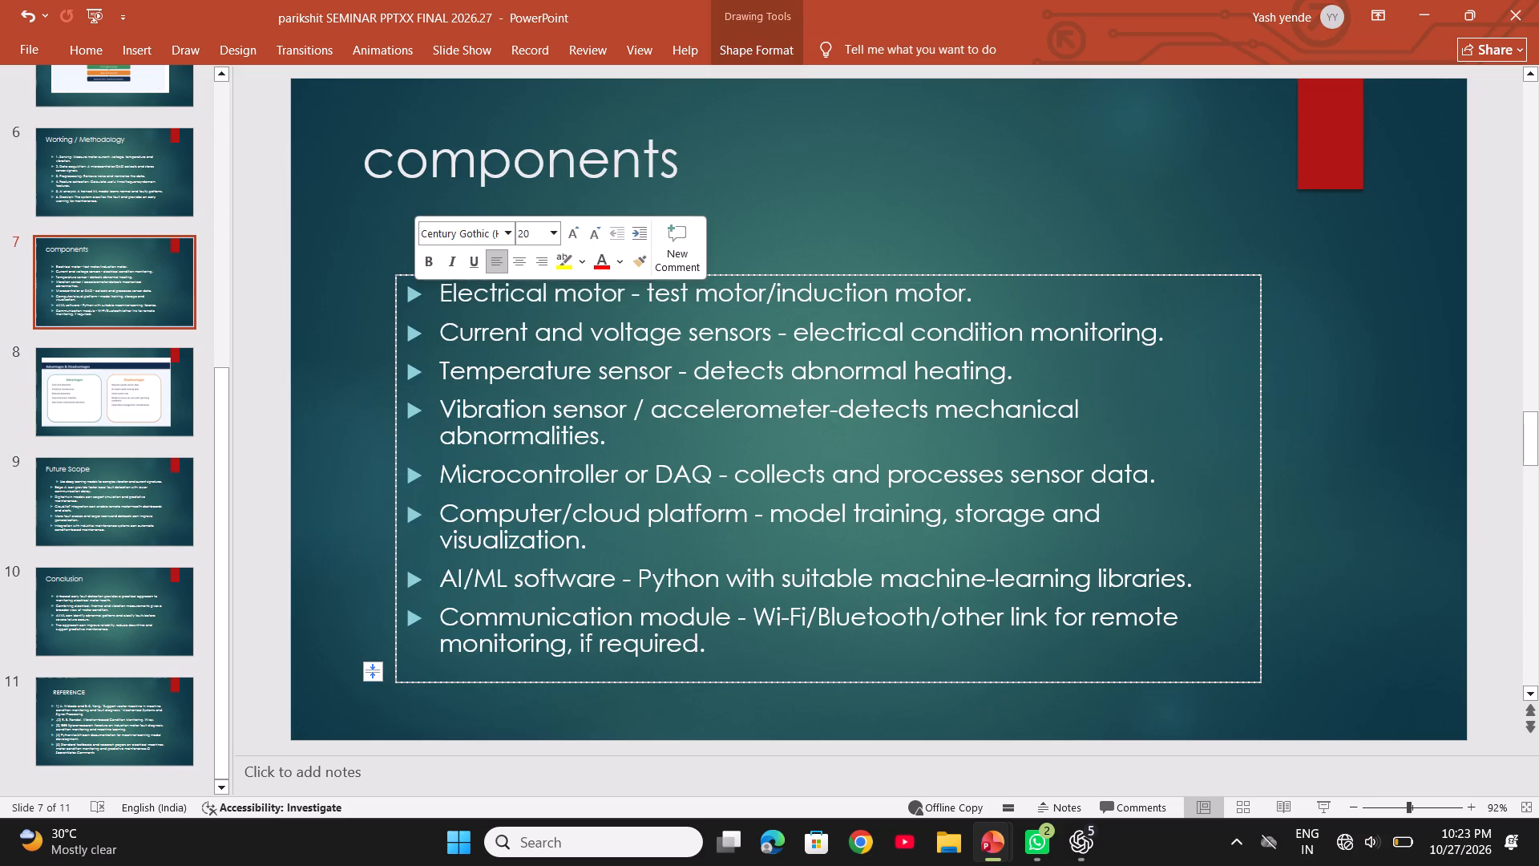
{"action": "left_click_drag", "start_coordinate": [426, 304], "coordinate": [523, 459]}
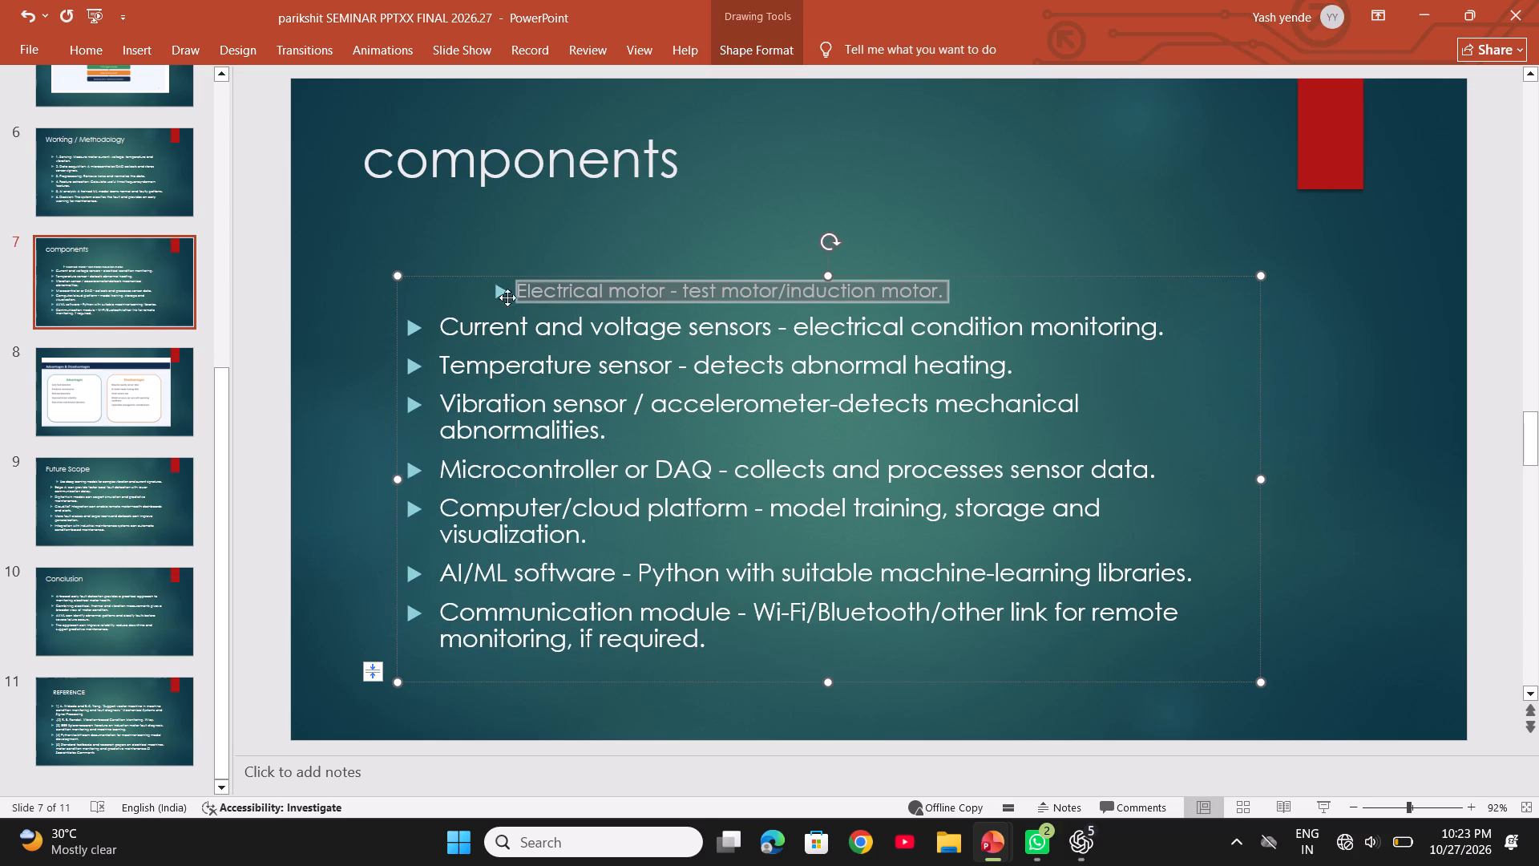
Widen the components body text box slightly at its left edge and raise its upper edge a little.
{"action": "left_click_drag", "start_coordinate": [394, 272], "coordinate": [374, 270]}
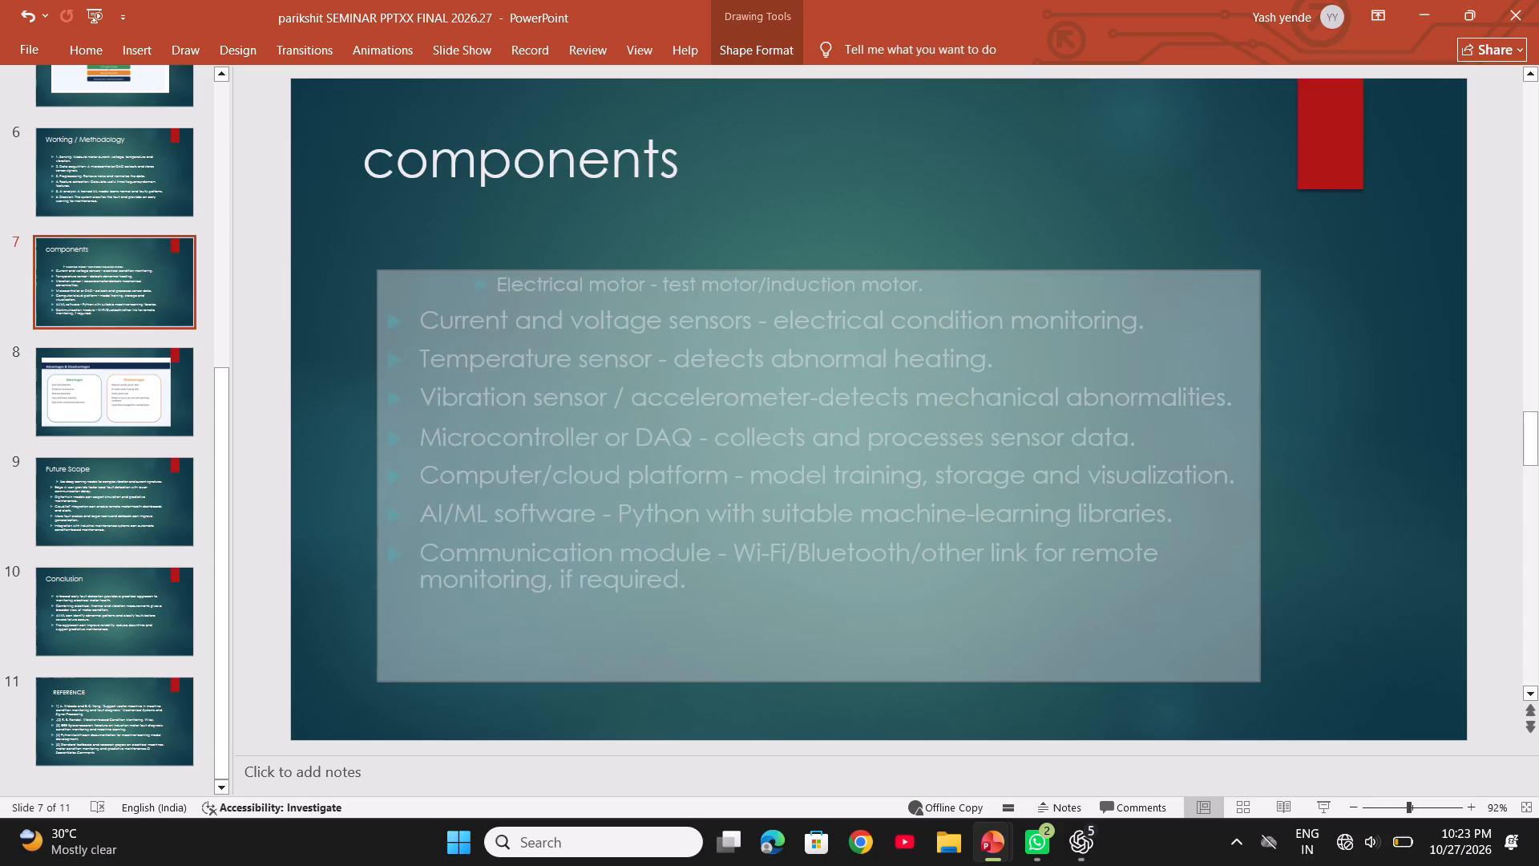
{"action": "left_click_drag", "start_coordinate": [374, 270], "coordinate": [363, 268]}
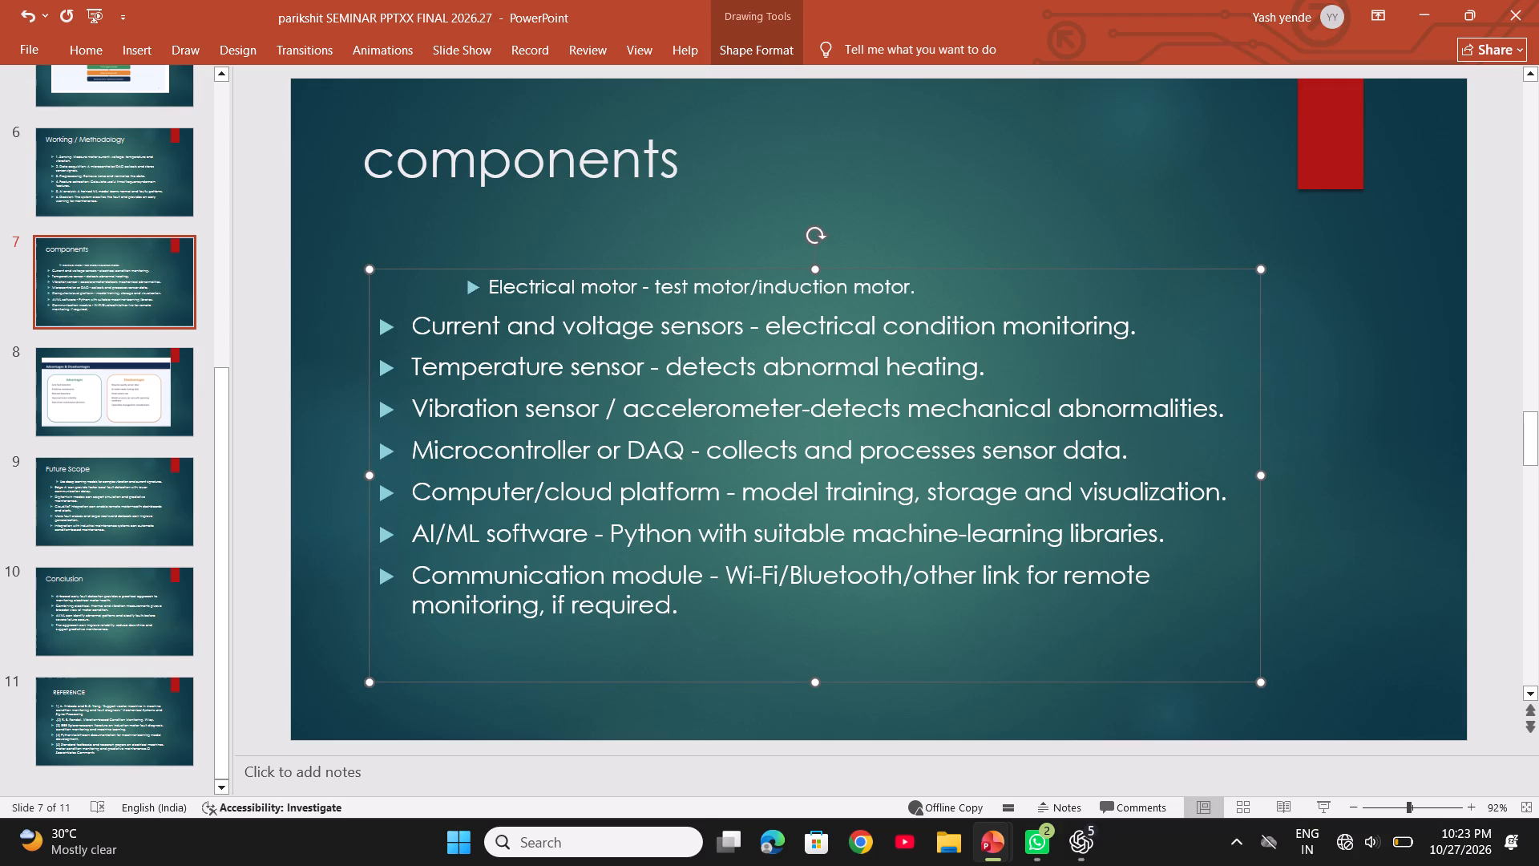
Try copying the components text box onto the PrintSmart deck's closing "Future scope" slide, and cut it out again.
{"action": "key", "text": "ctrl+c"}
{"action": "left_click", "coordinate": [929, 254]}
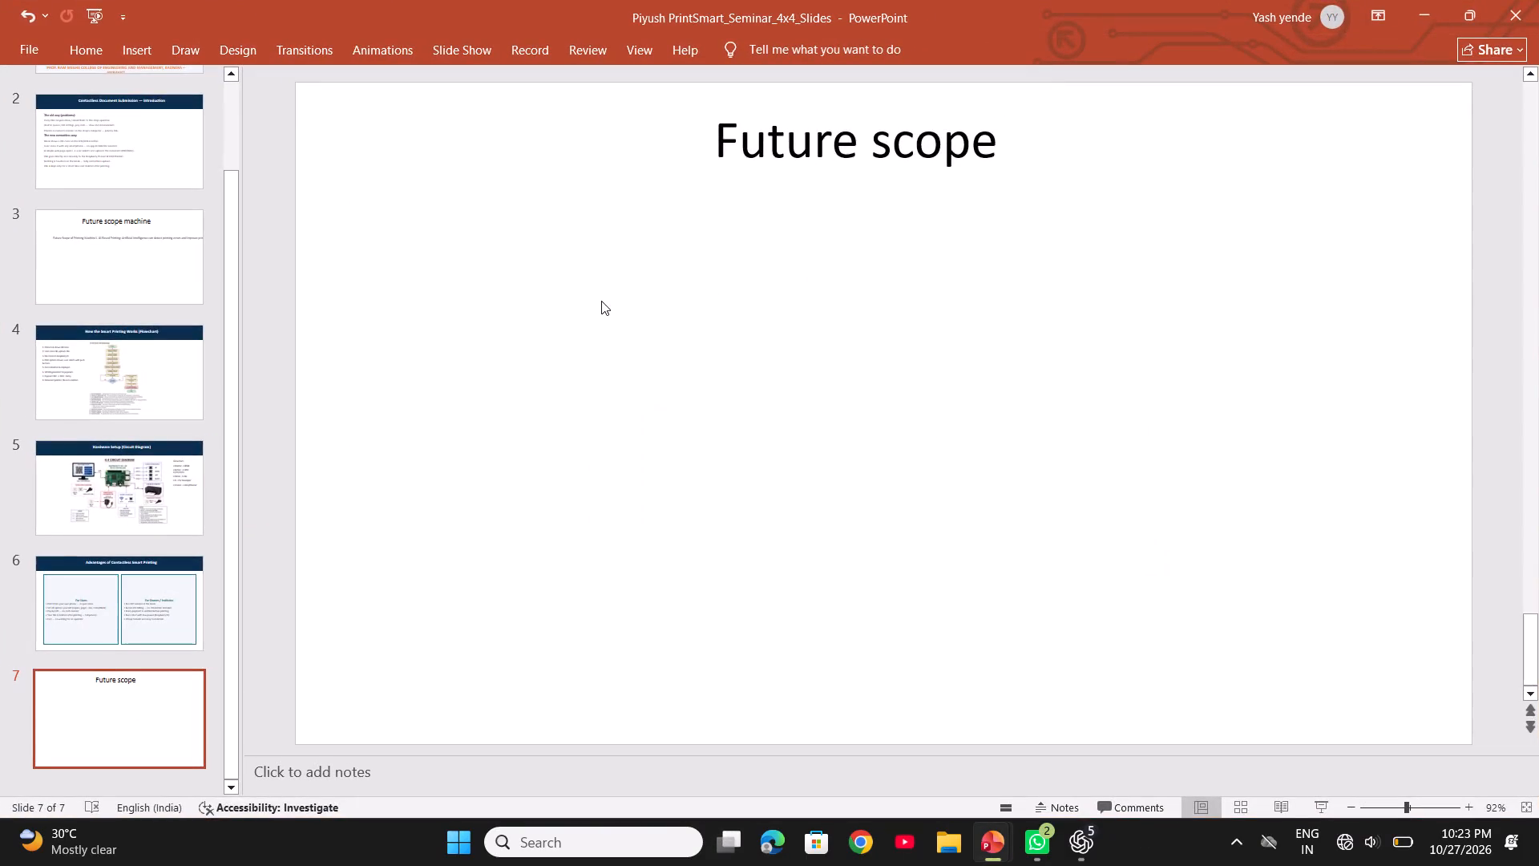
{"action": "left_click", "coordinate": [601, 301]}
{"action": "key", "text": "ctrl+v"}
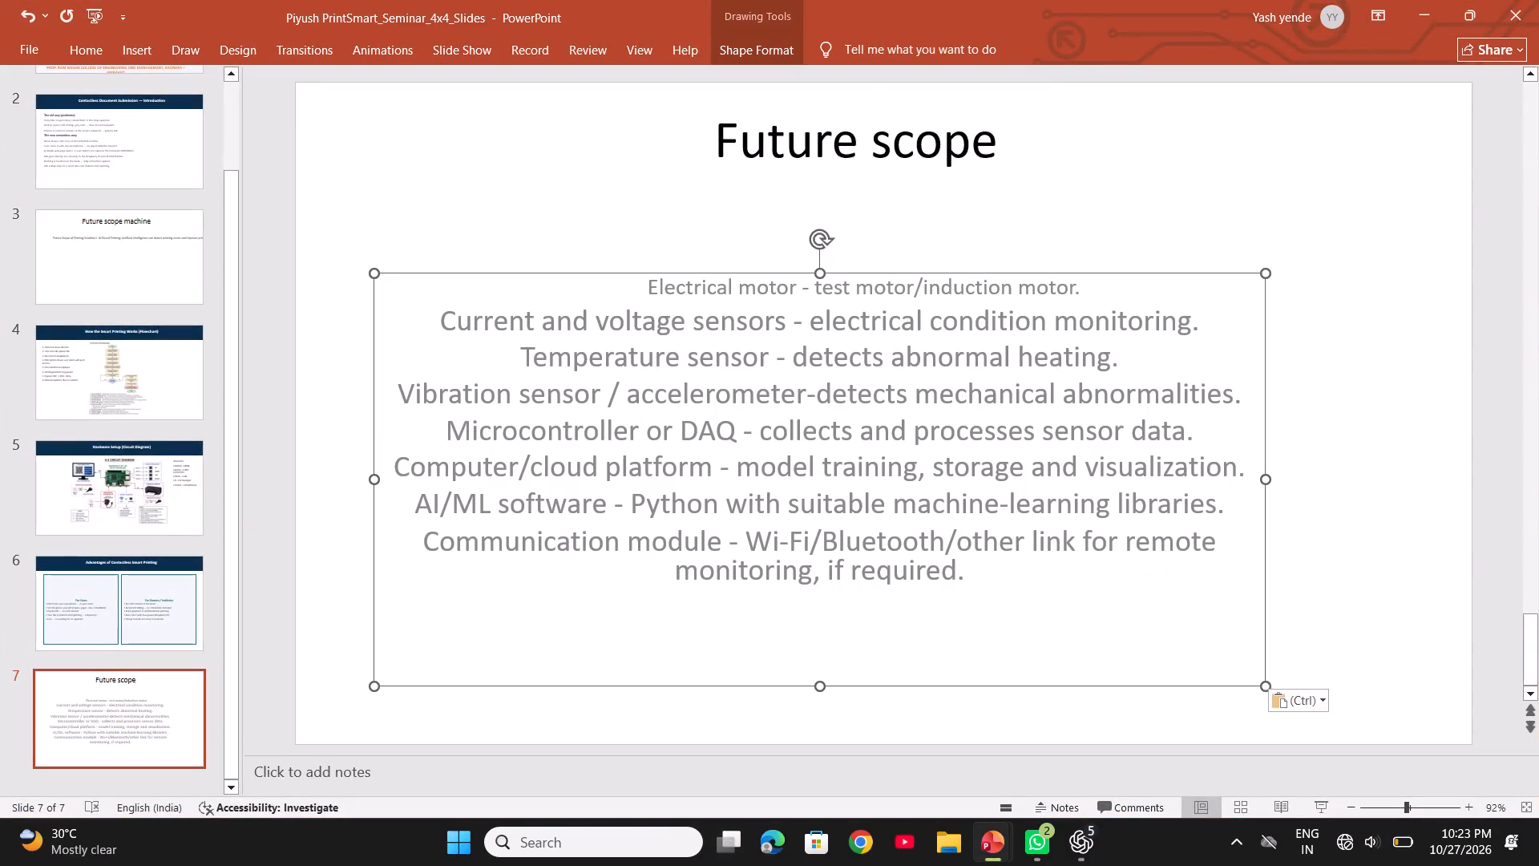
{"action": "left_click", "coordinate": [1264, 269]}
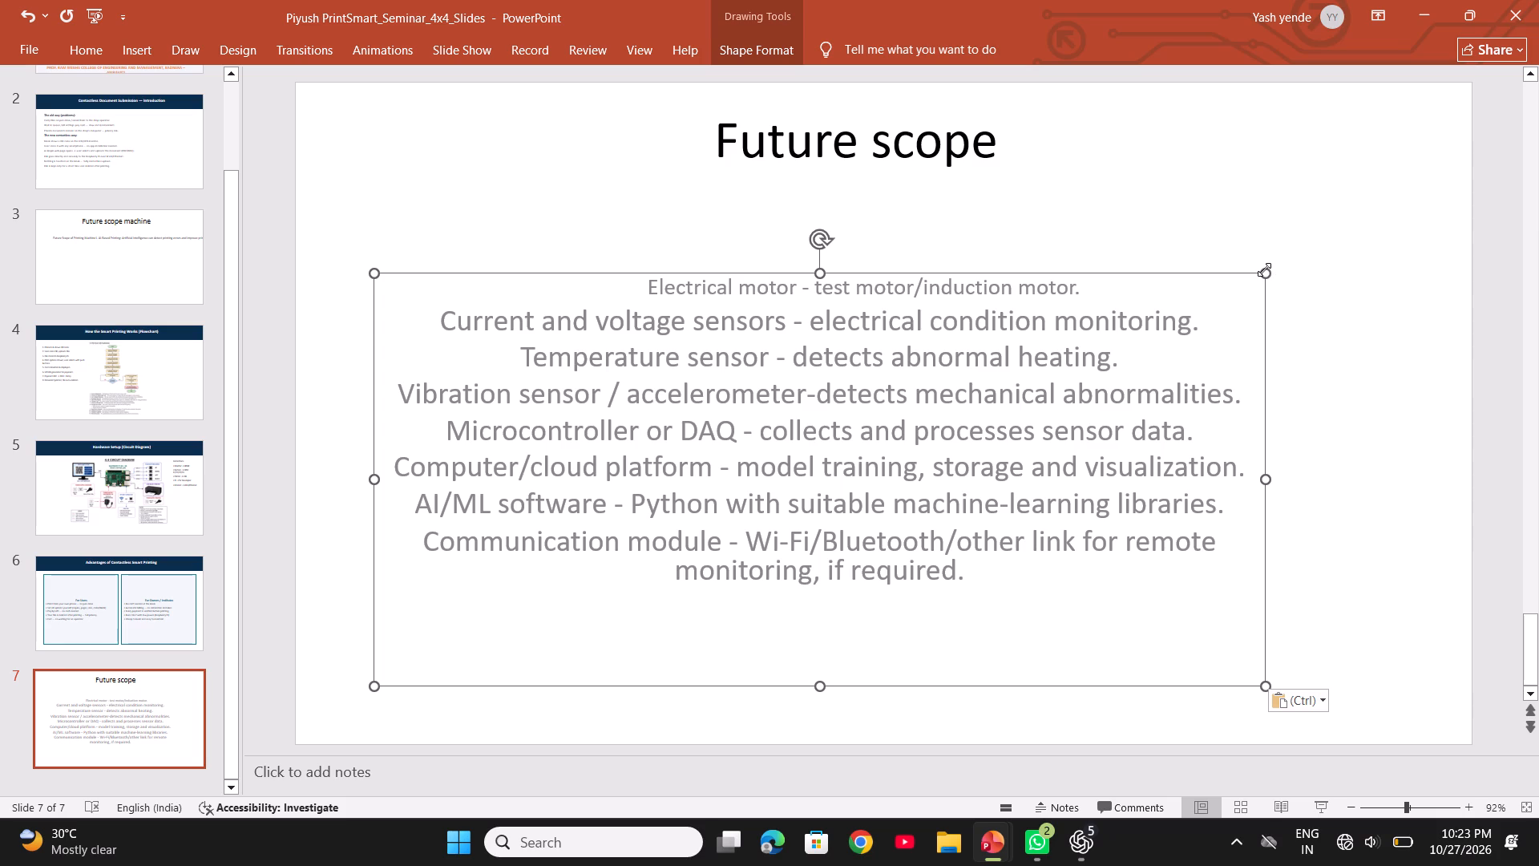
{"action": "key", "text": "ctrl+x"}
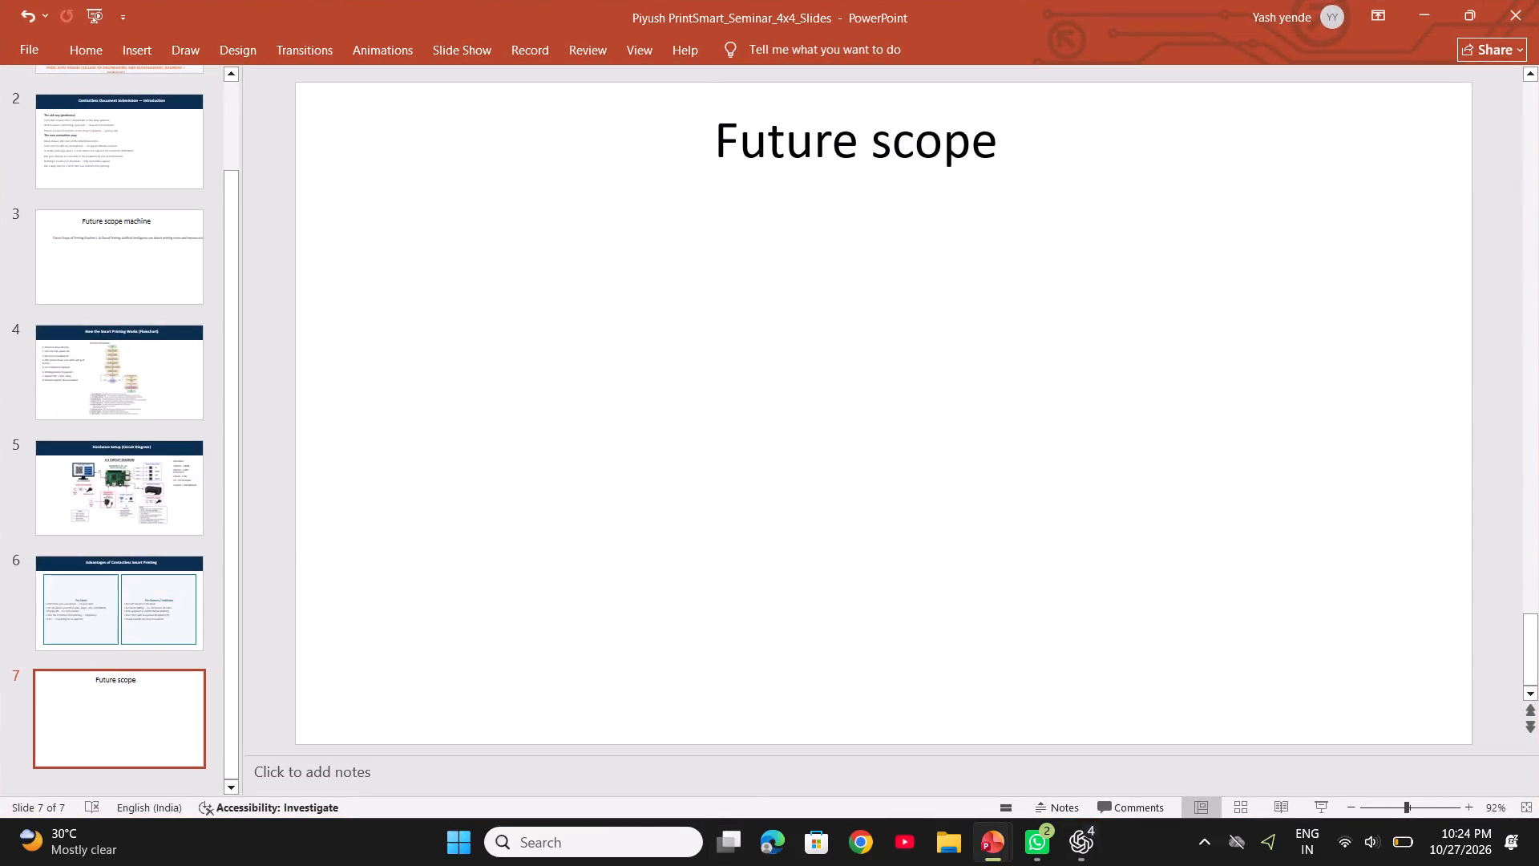
{"action": "double_click", "coordinate": [438, 215]}
{"action": "left_click", "coordinate": [441, 210]}
{"action": "double_click", "coordinate": [453, 205]}
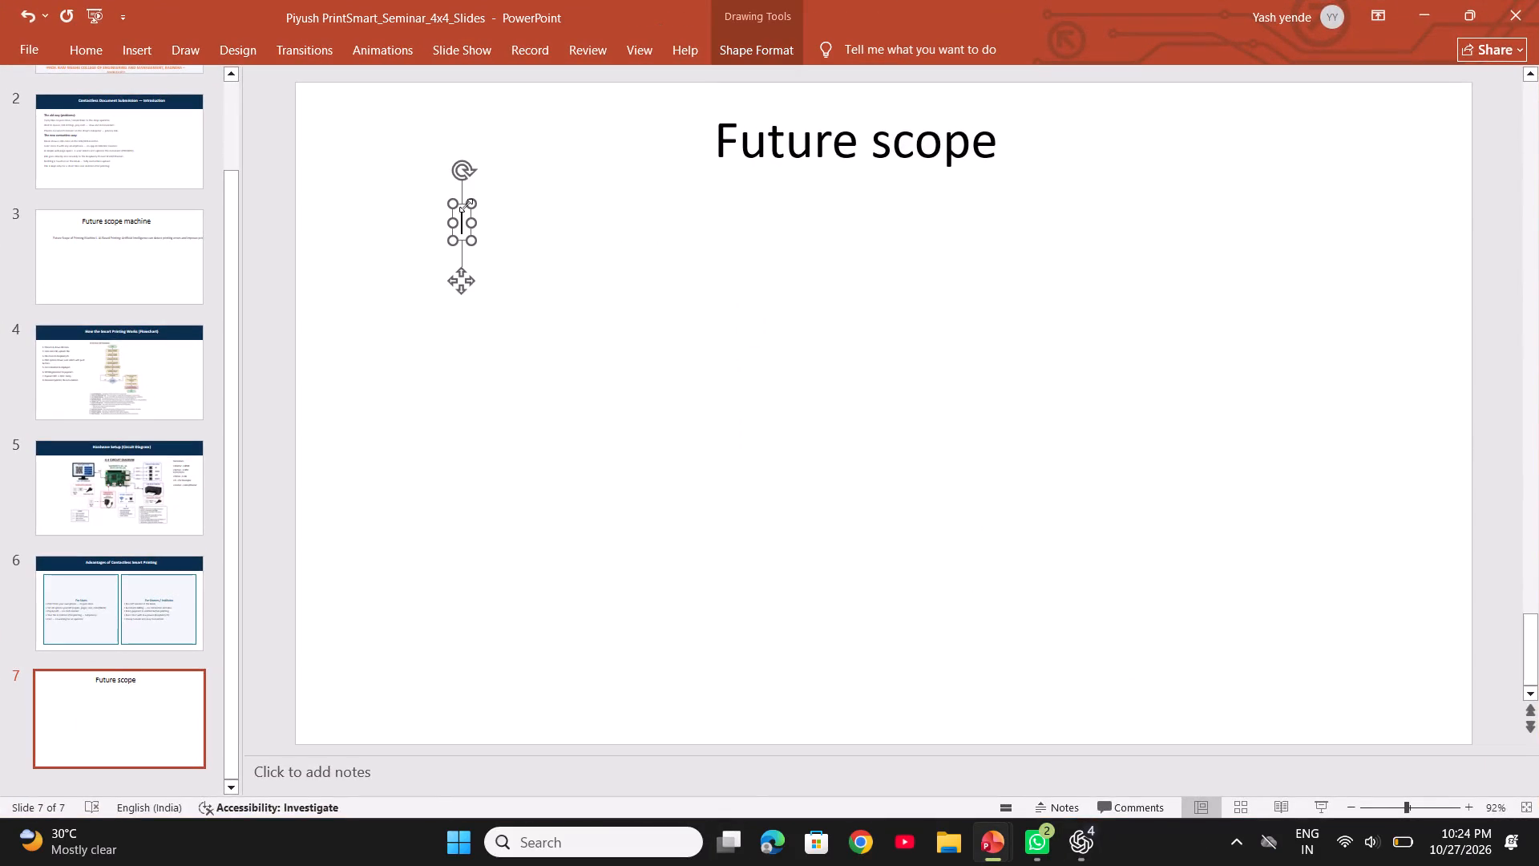
{"action": "key", "text": "1"}
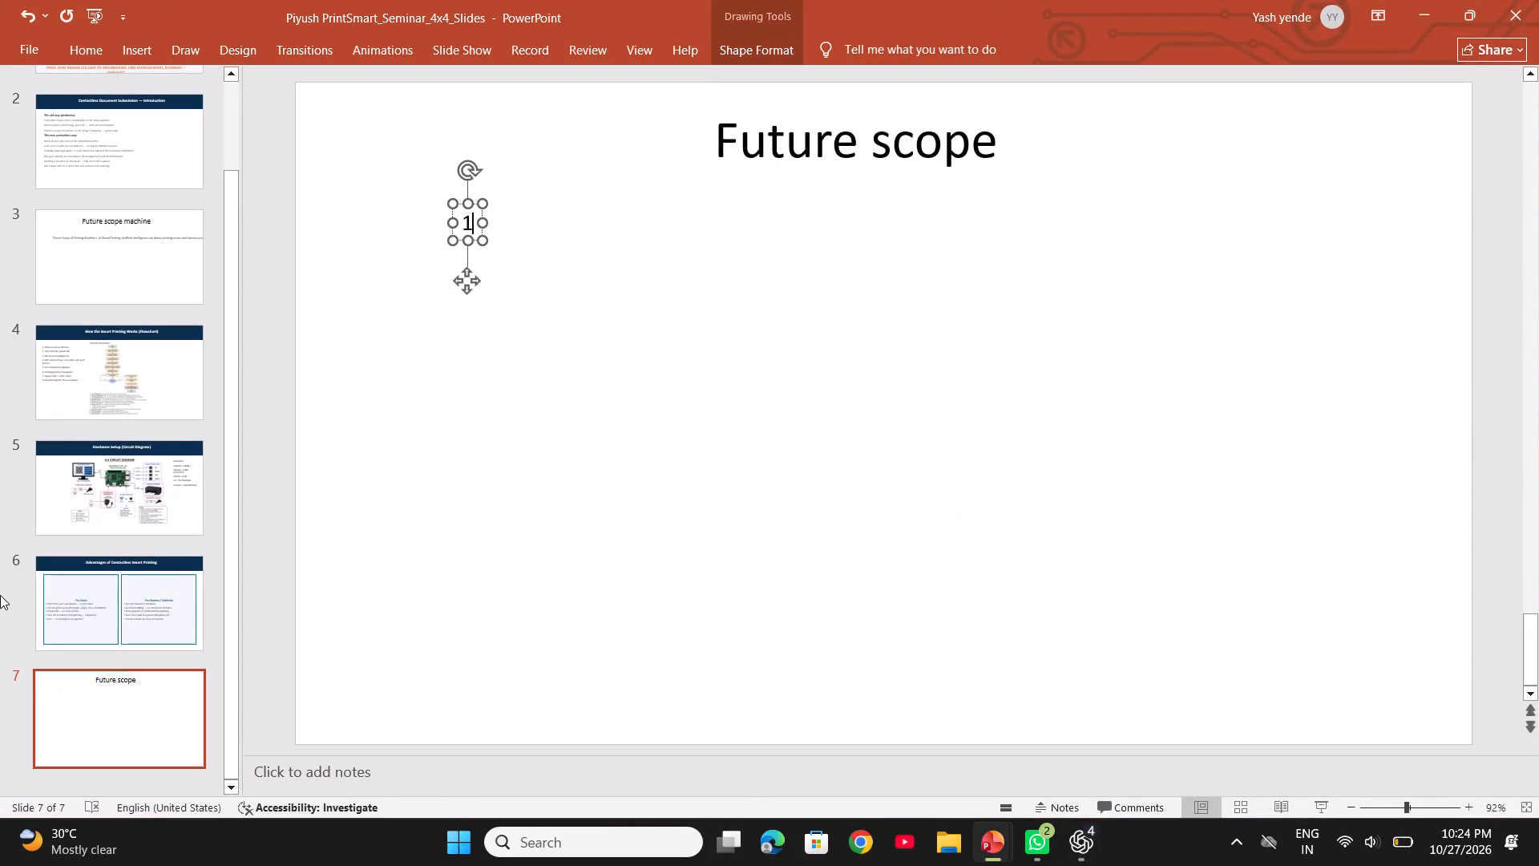
{"action": "key", "text": "9"}
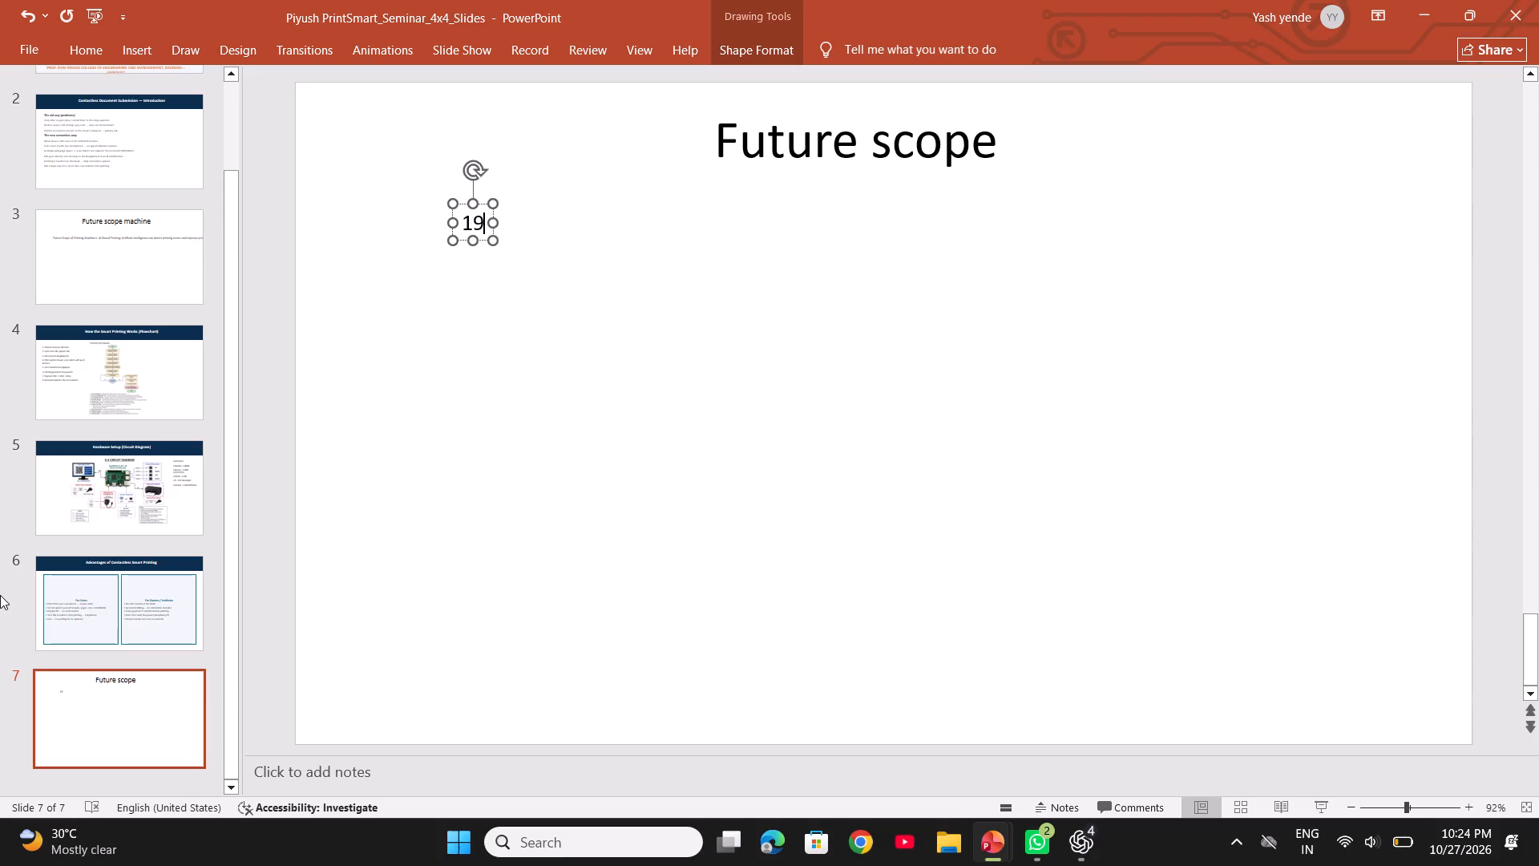
{"action": "key", "text": "BackSpace"}
{"action": "type", "text": "0"}
{"action": "key", "text": "space"}
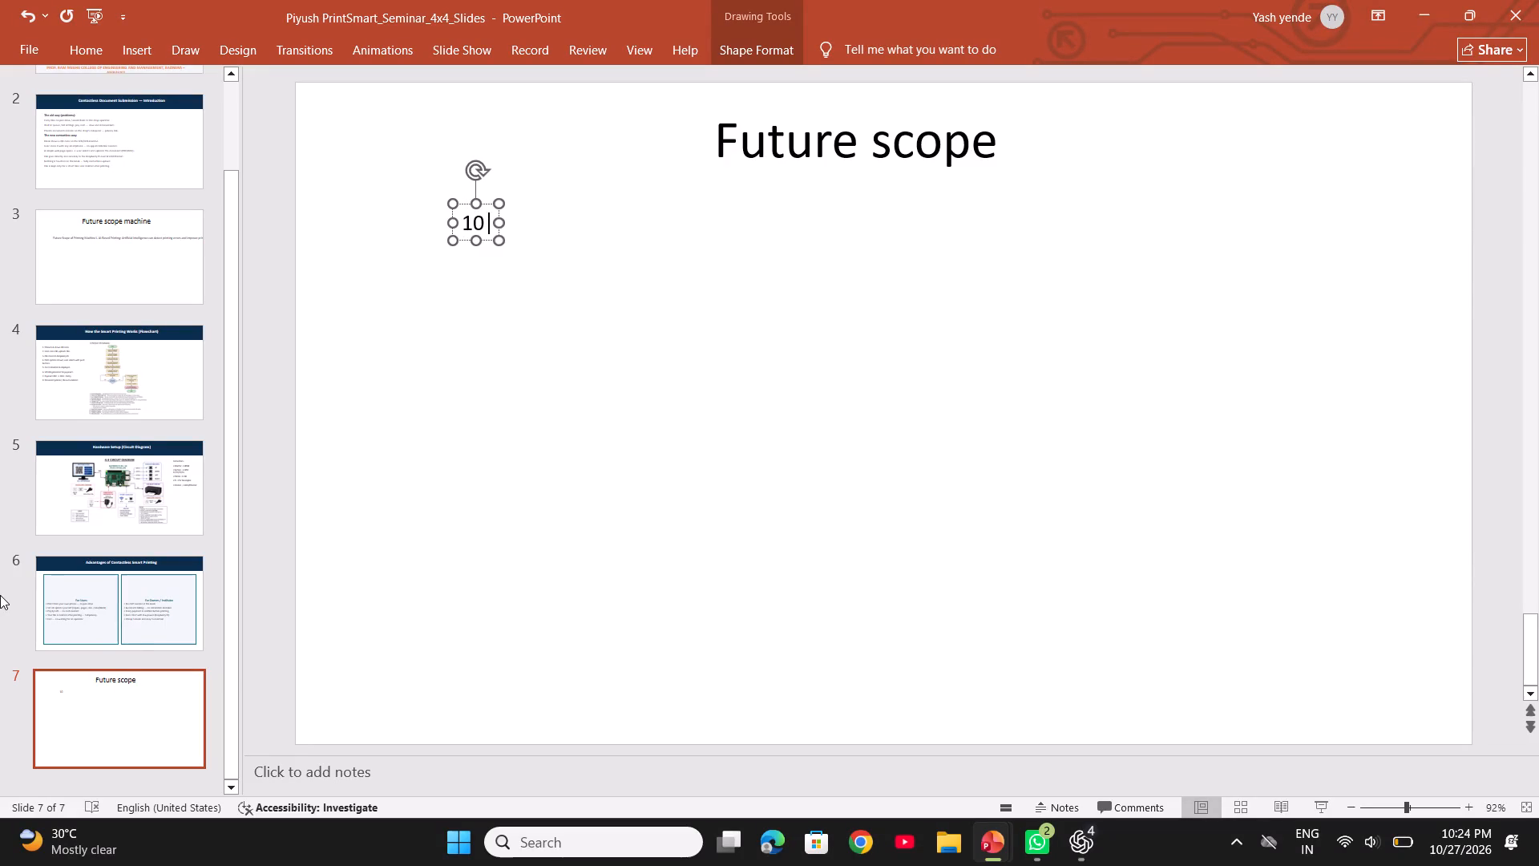
{"action": "key", "text": "BackSpace"}
{"action": "key", "text": "BackSpace"}
{"action": "key", "text": "shift+parenright"}
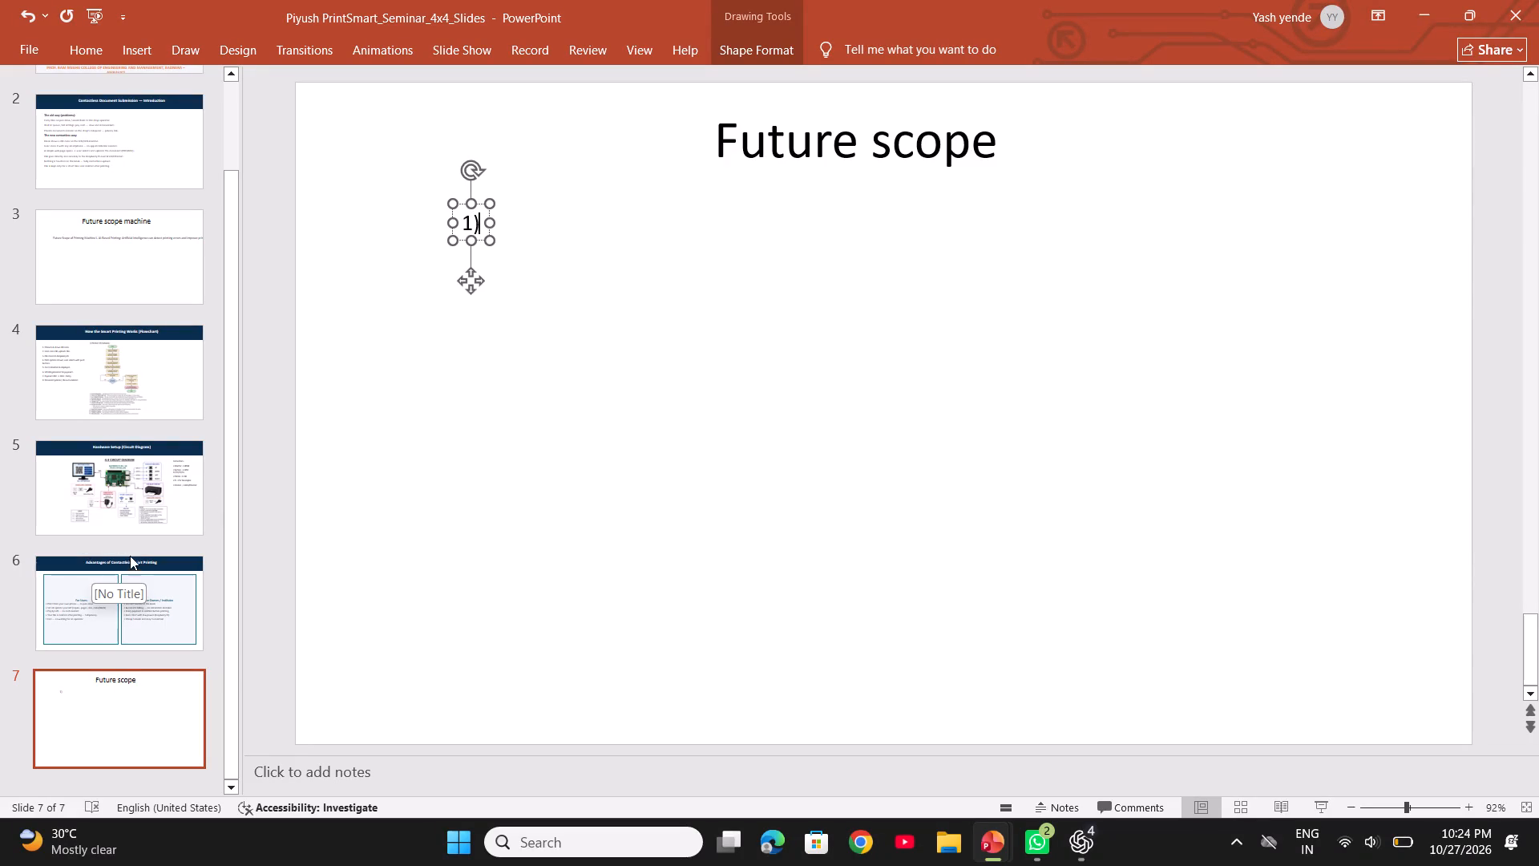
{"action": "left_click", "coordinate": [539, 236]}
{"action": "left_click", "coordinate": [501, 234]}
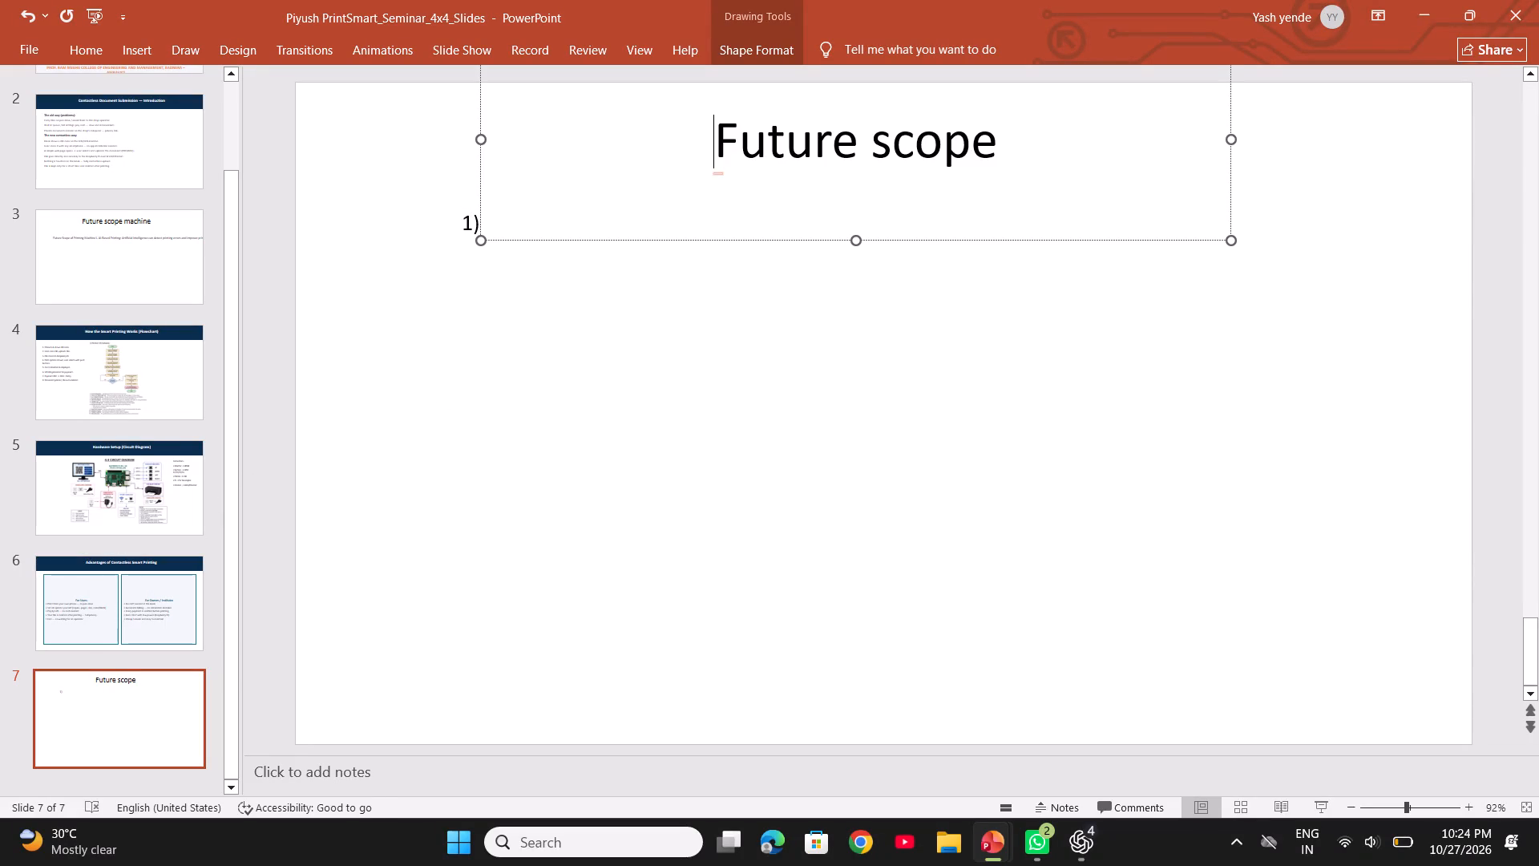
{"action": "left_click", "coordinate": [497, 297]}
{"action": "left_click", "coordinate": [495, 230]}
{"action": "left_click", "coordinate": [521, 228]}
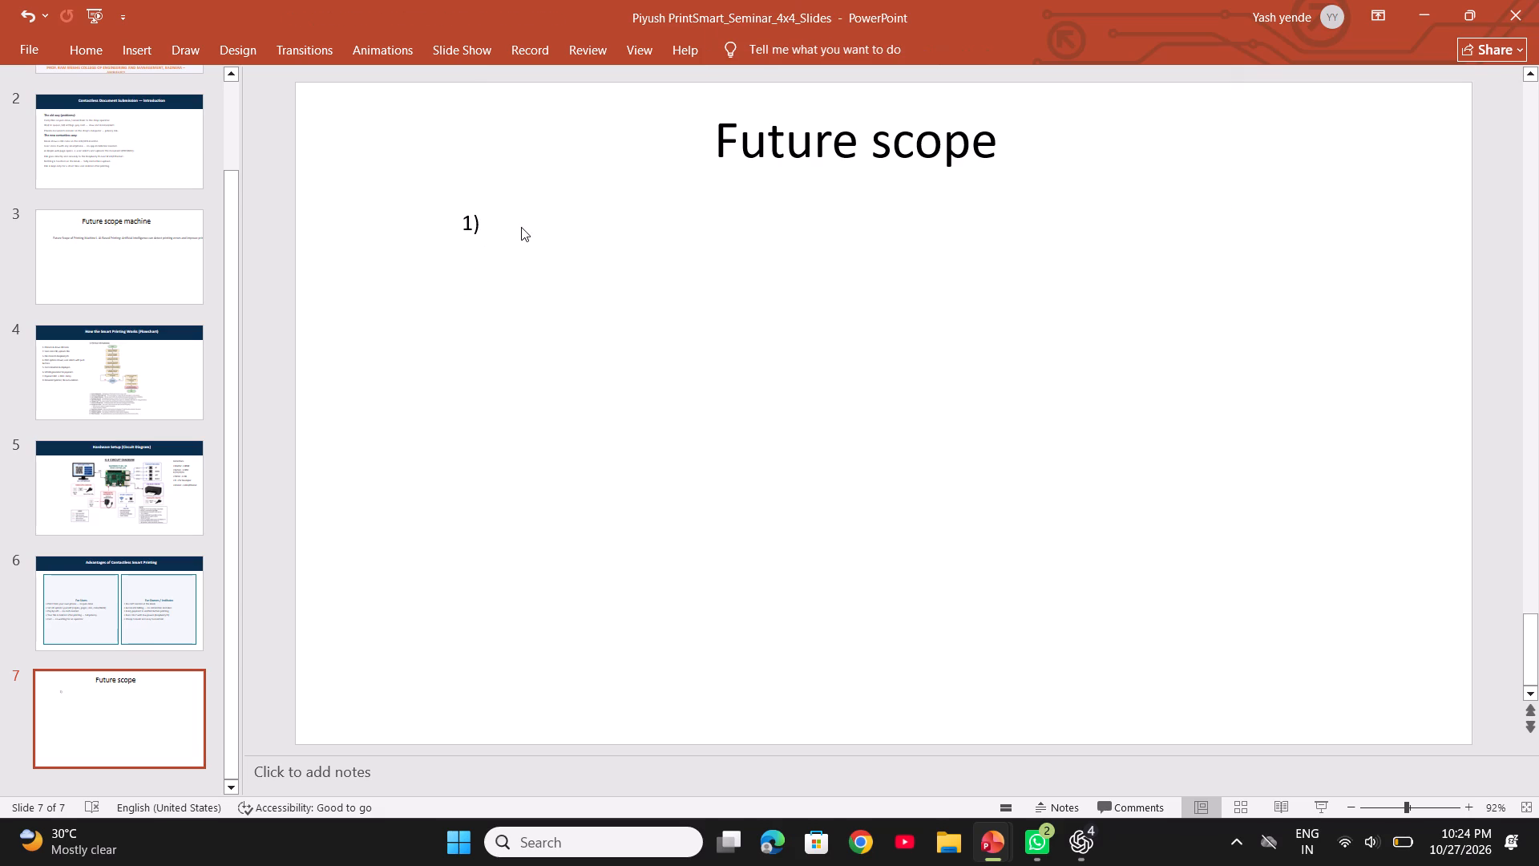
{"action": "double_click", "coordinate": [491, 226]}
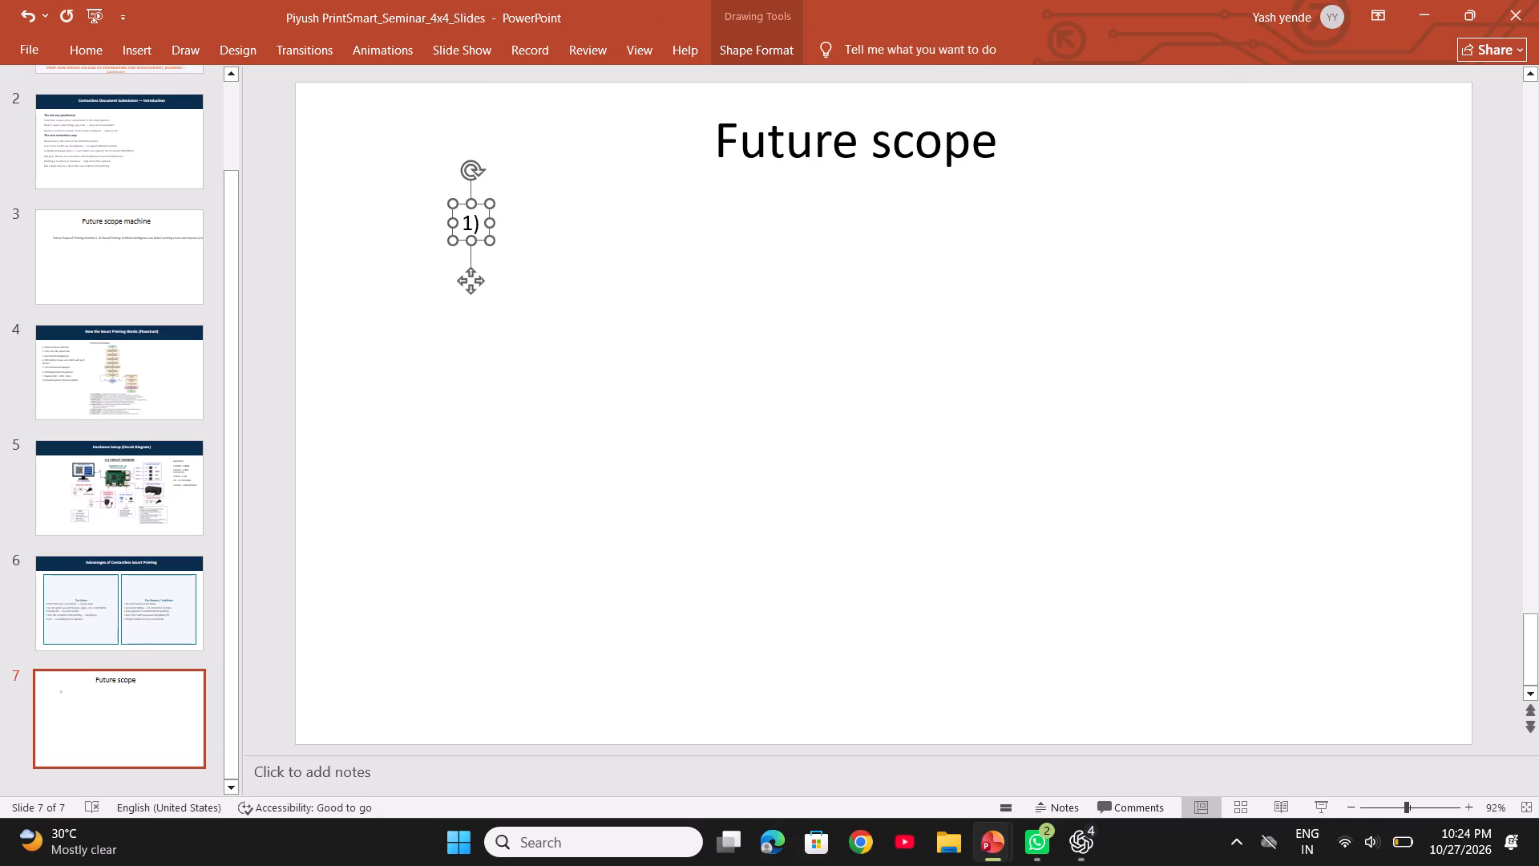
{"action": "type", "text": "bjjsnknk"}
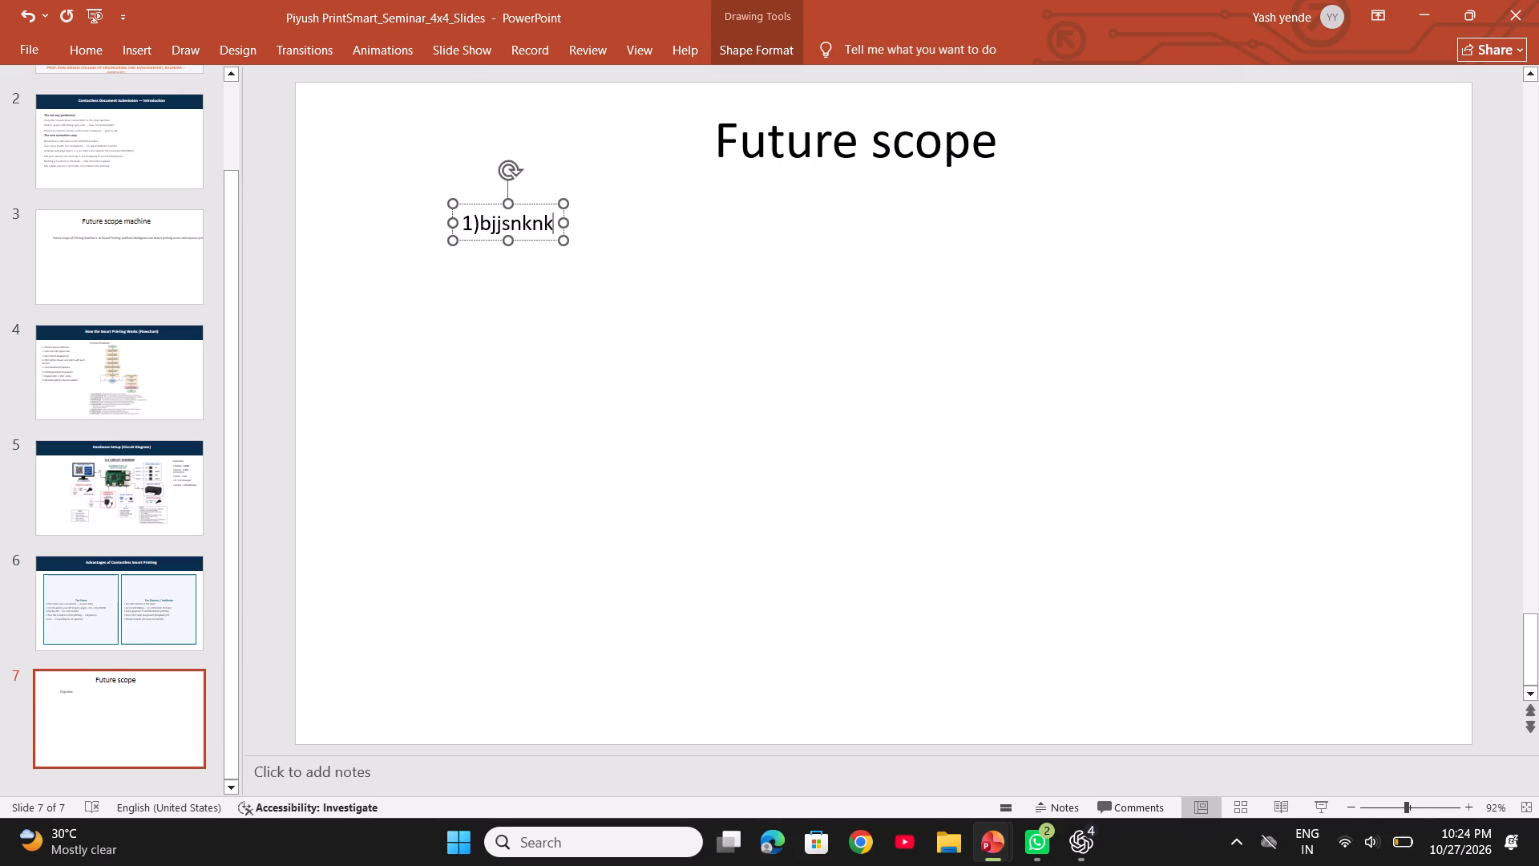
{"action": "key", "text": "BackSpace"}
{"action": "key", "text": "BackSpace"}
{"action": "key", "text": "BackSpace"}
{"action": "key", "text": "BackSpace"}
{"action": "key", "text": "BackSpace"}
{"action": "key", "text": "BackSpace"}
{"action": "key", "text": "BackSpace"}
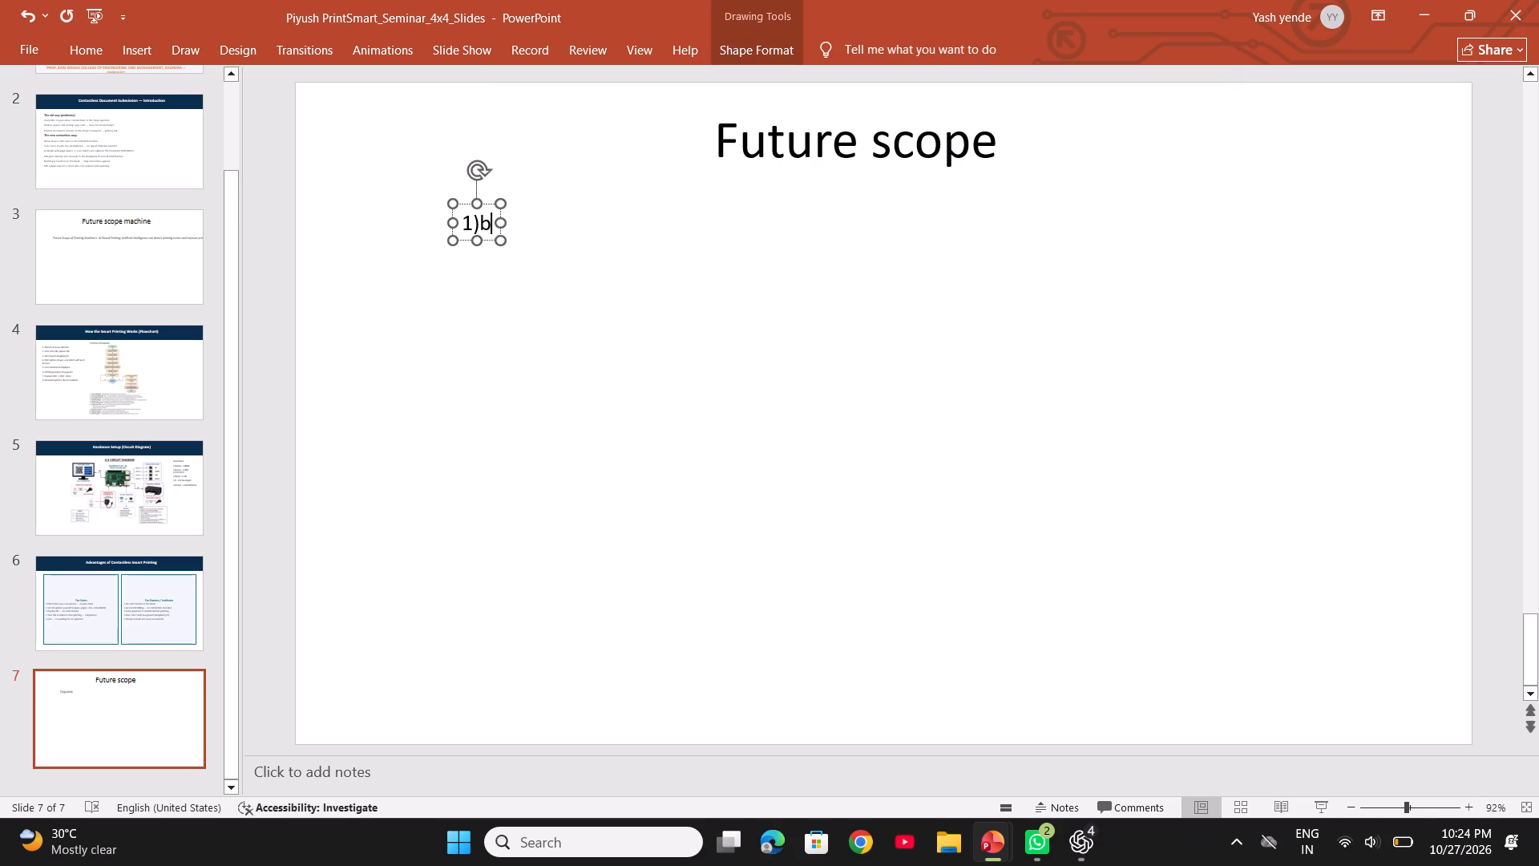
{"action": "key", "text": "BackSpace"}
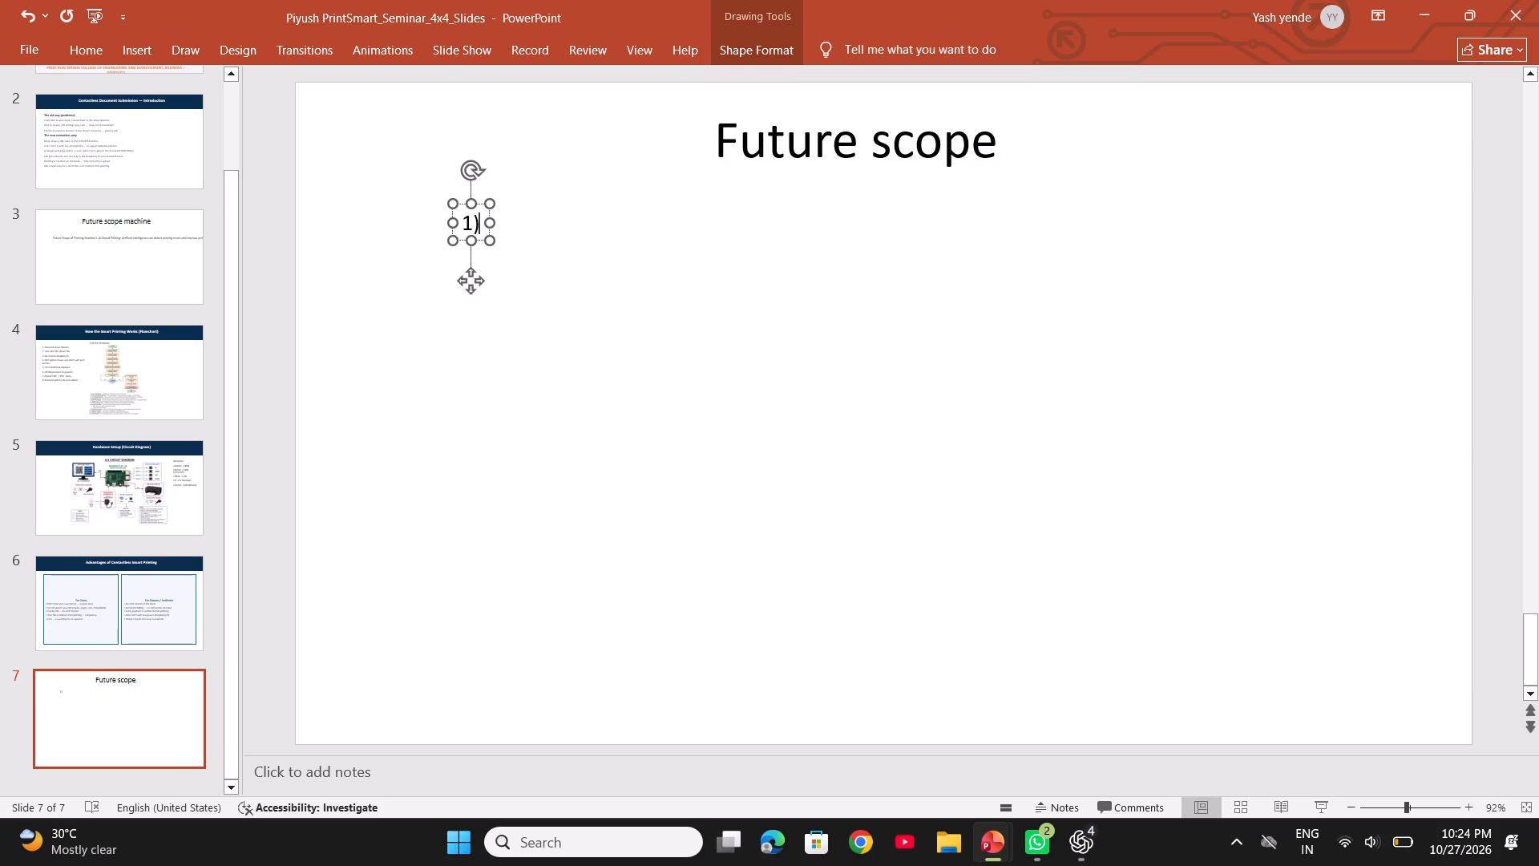
Write item 1 as "Ai based printing – artificial intelligence can detect print quality and simply .".
{"action": "type", "text": "ai"}
{"action": "key", "text": "space"}
{"action": "type", "text": "based"}
{"action": "key", "text": "space"}
{"action": "type", "text": "printing"}
{"action": "key", "text": "space"}
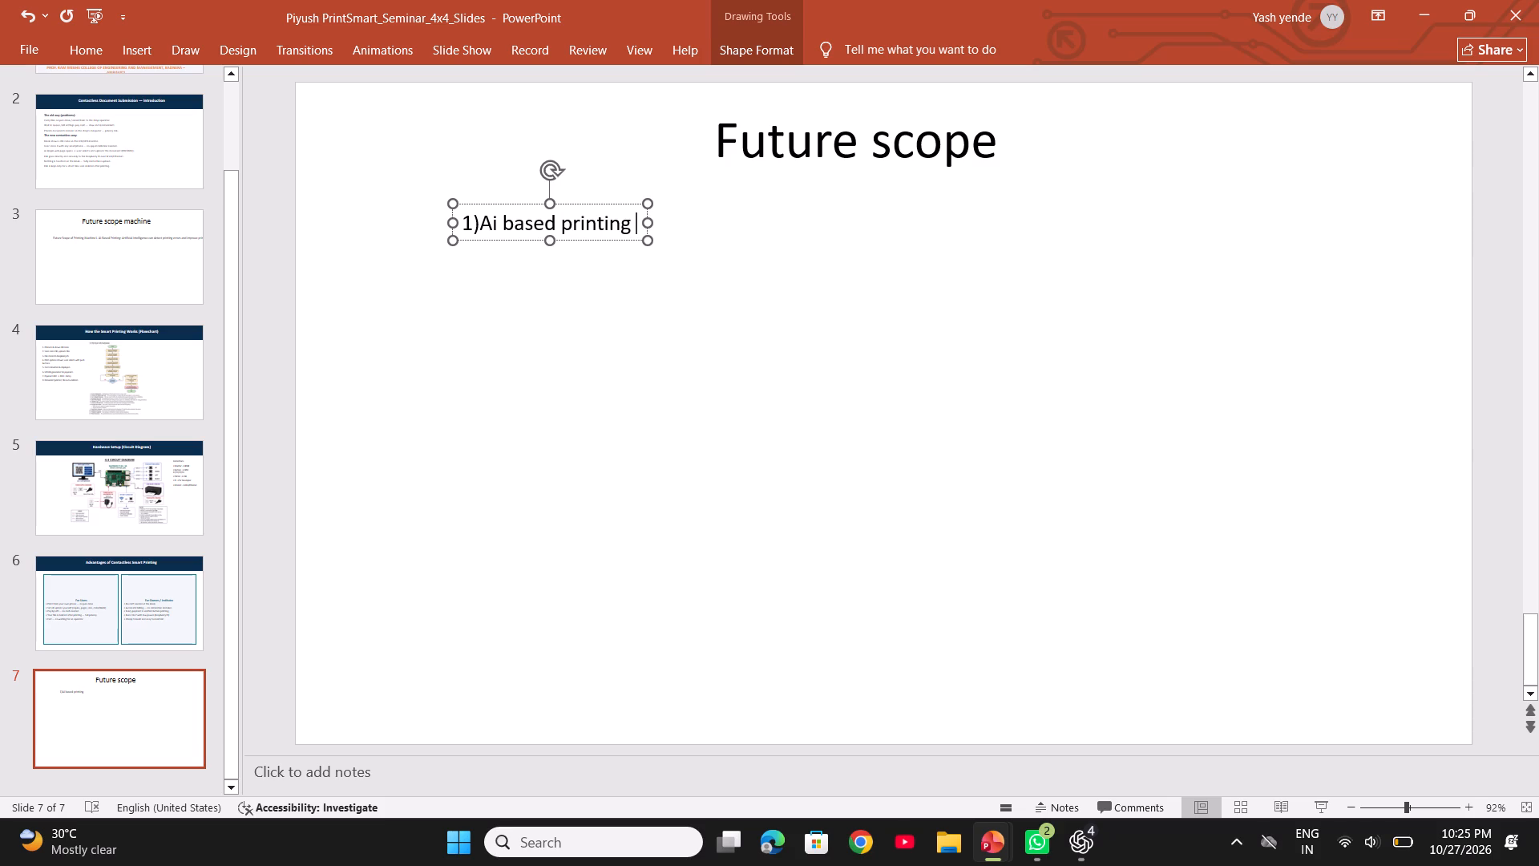
{"action": "type", "text": "- artificila"}
{"action": "key", "text": "space"}
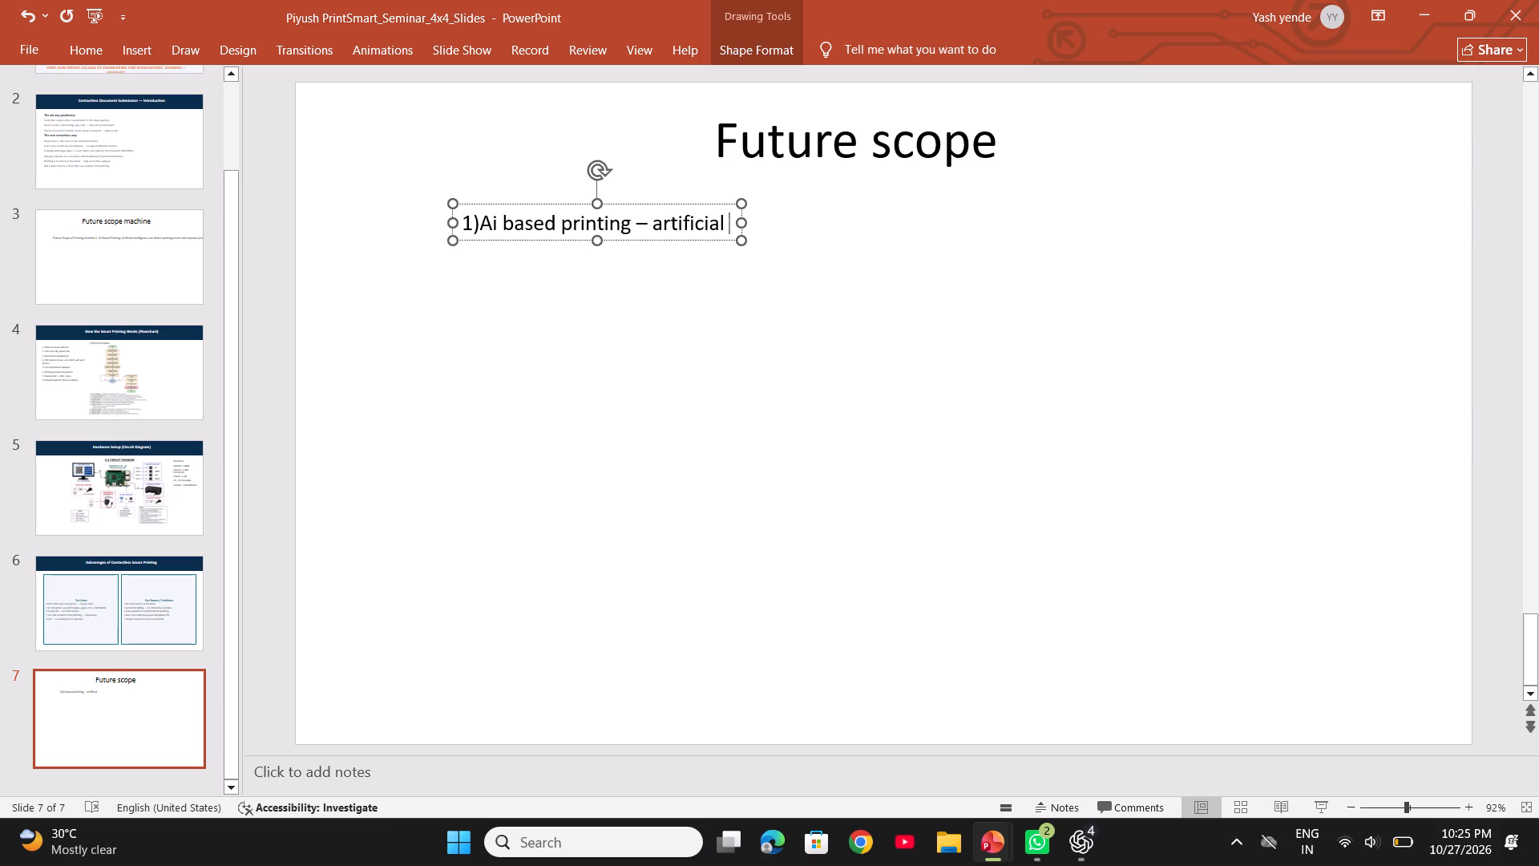
{"action": "type", "text": "intelligence"}
{"action": "key", "text": "space"}
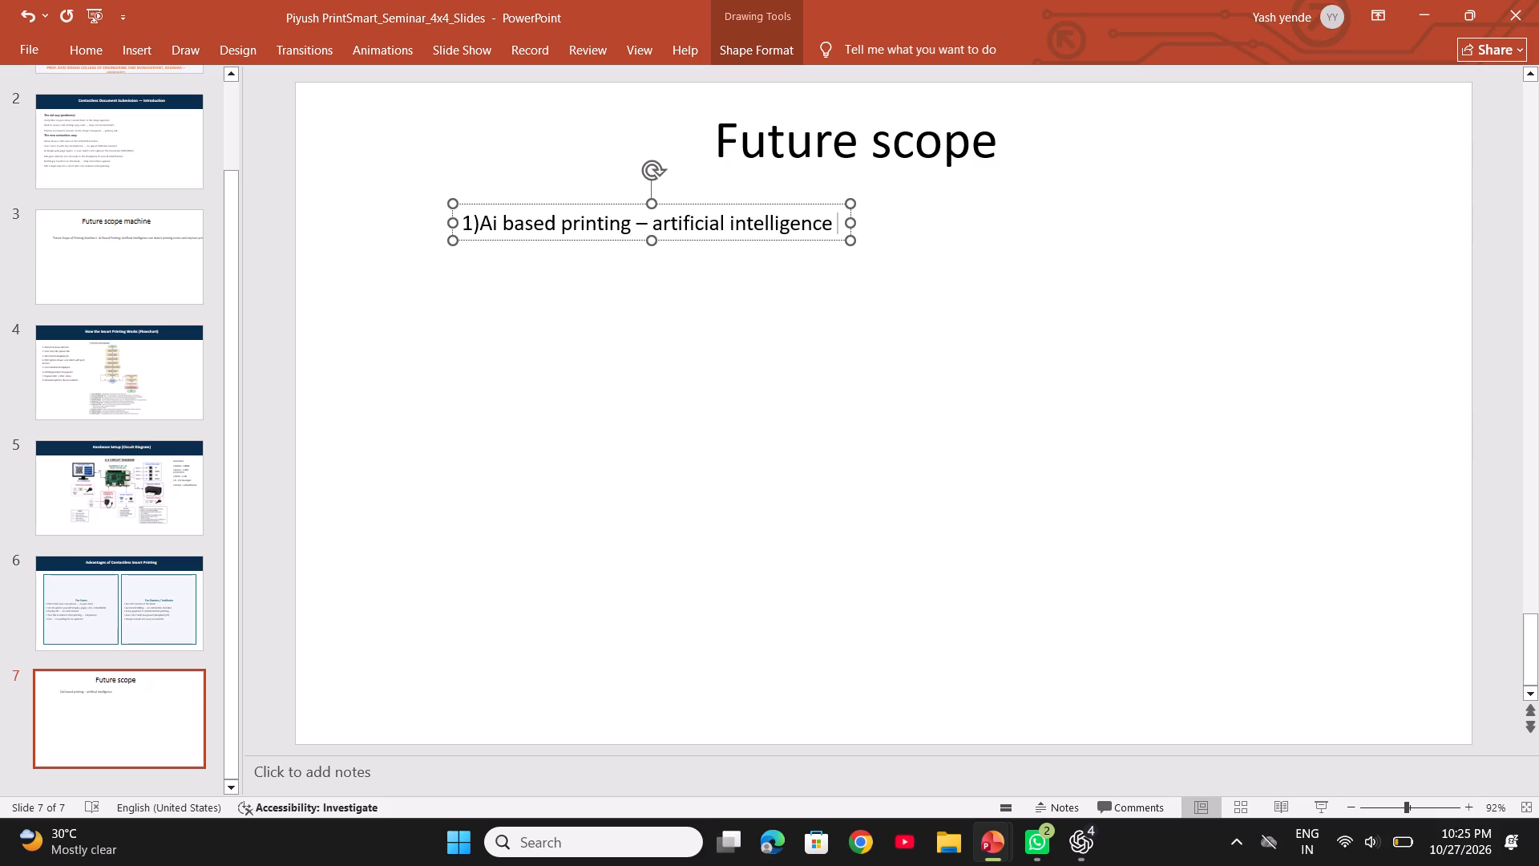
{"action": "type", "text": "can detect"}
{"action": "key", "text": "space"}
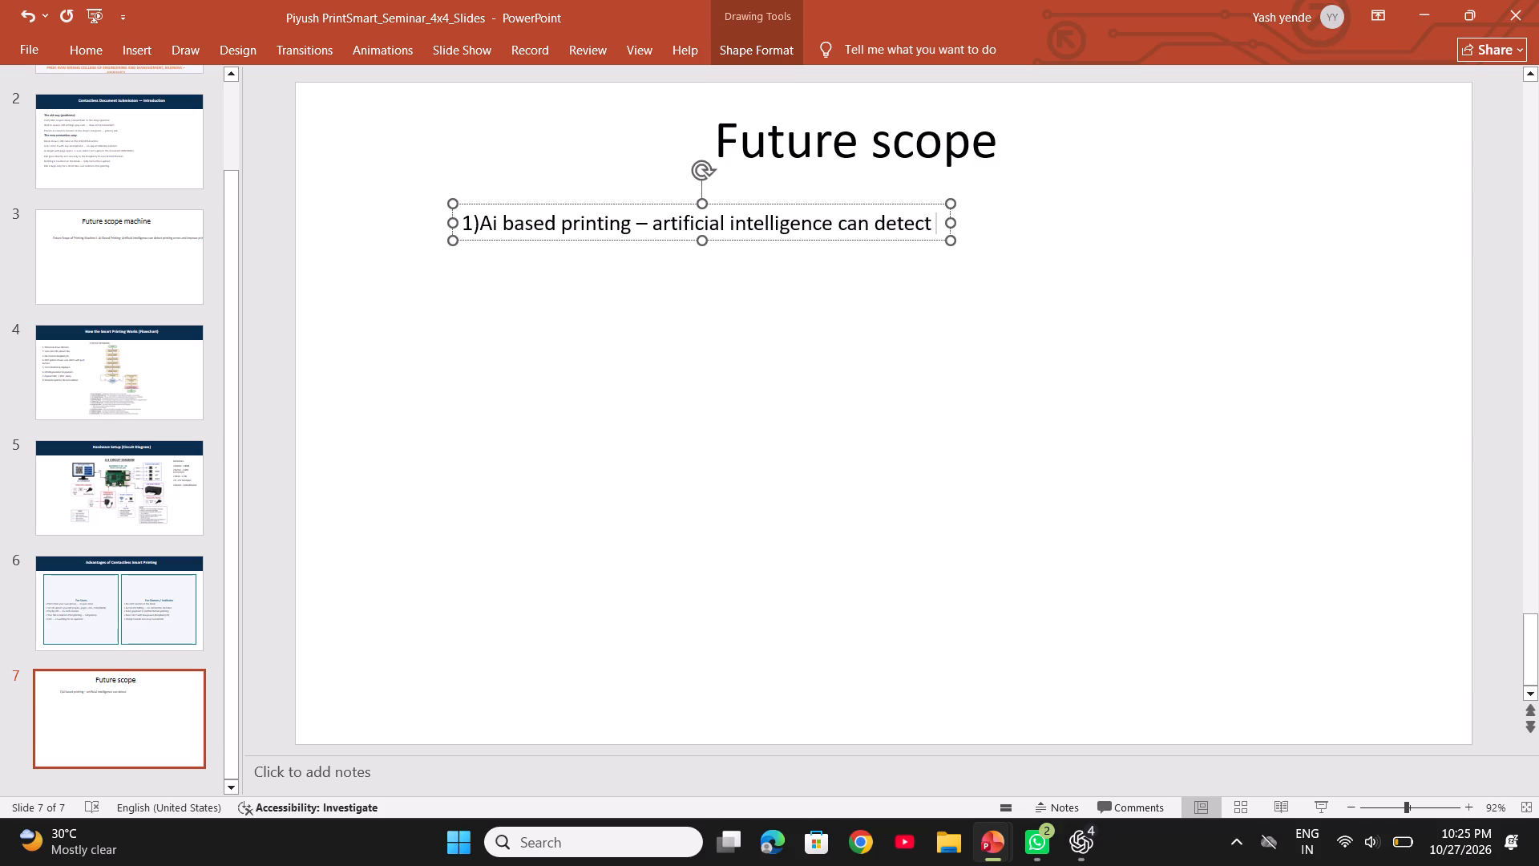
{"action": "type", "text": "print"}
{"action": "key", "text": "space"}
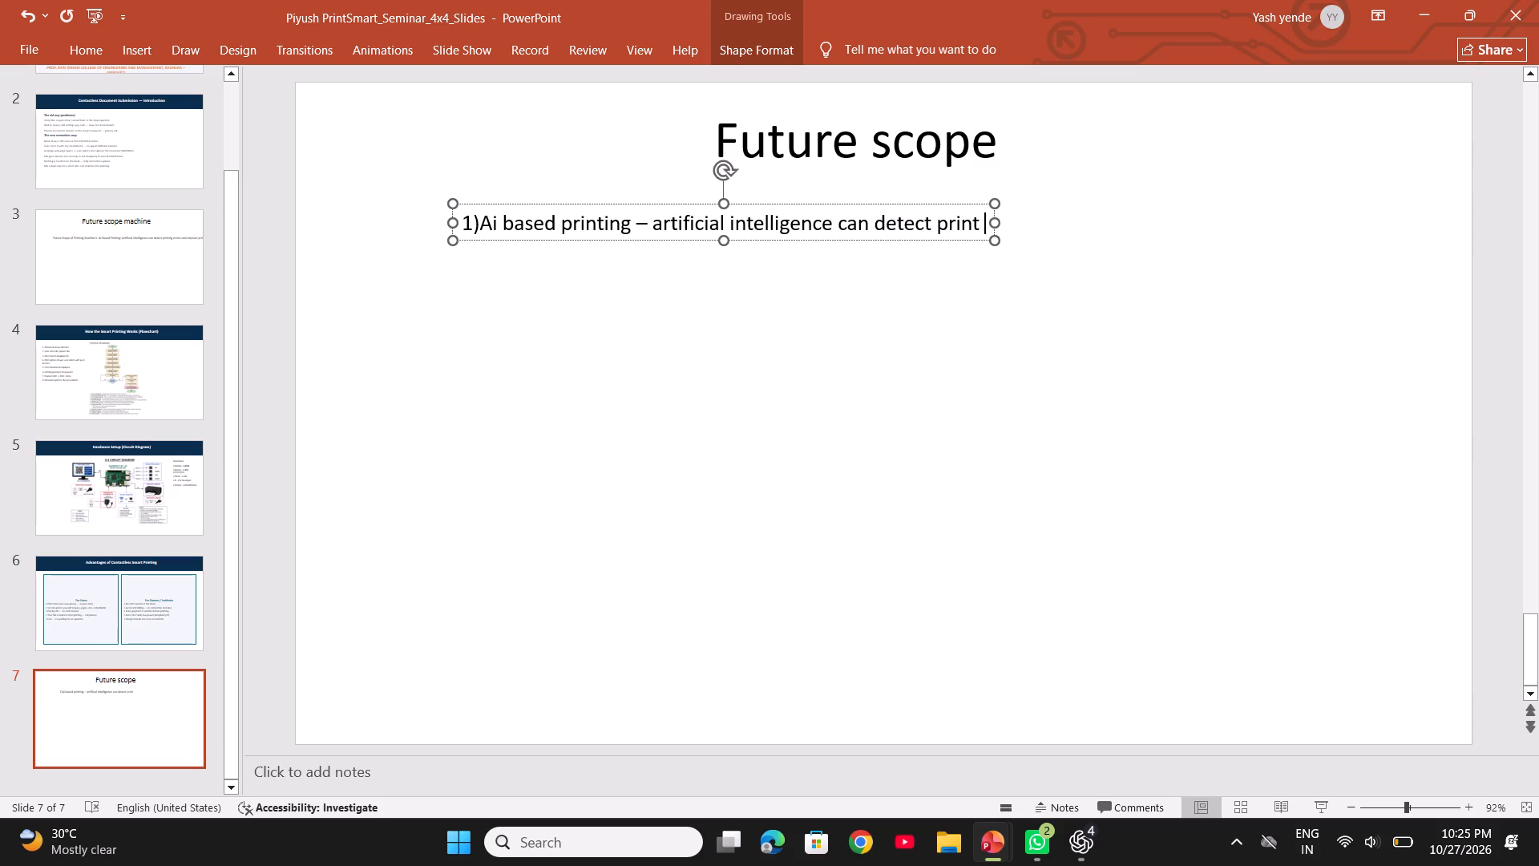
{"action": "type", "text": "quality and simplyy"}
{"action": "key", "text": "space"}
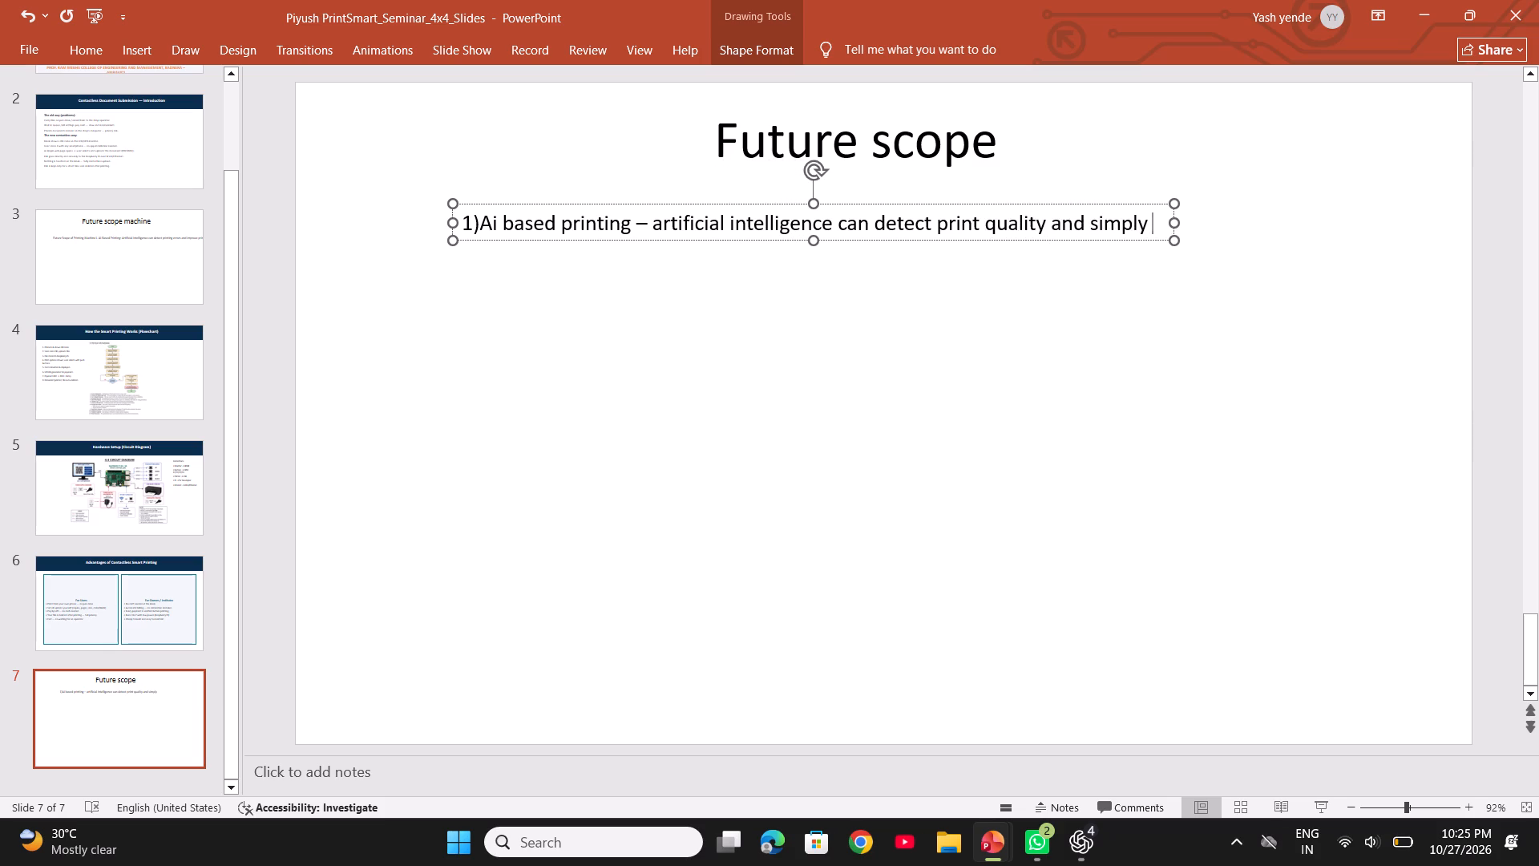
{"action": "key", "text": "period"}
Start a second line in the list with the number "2)".
{"action": "key", "text": "Return"}
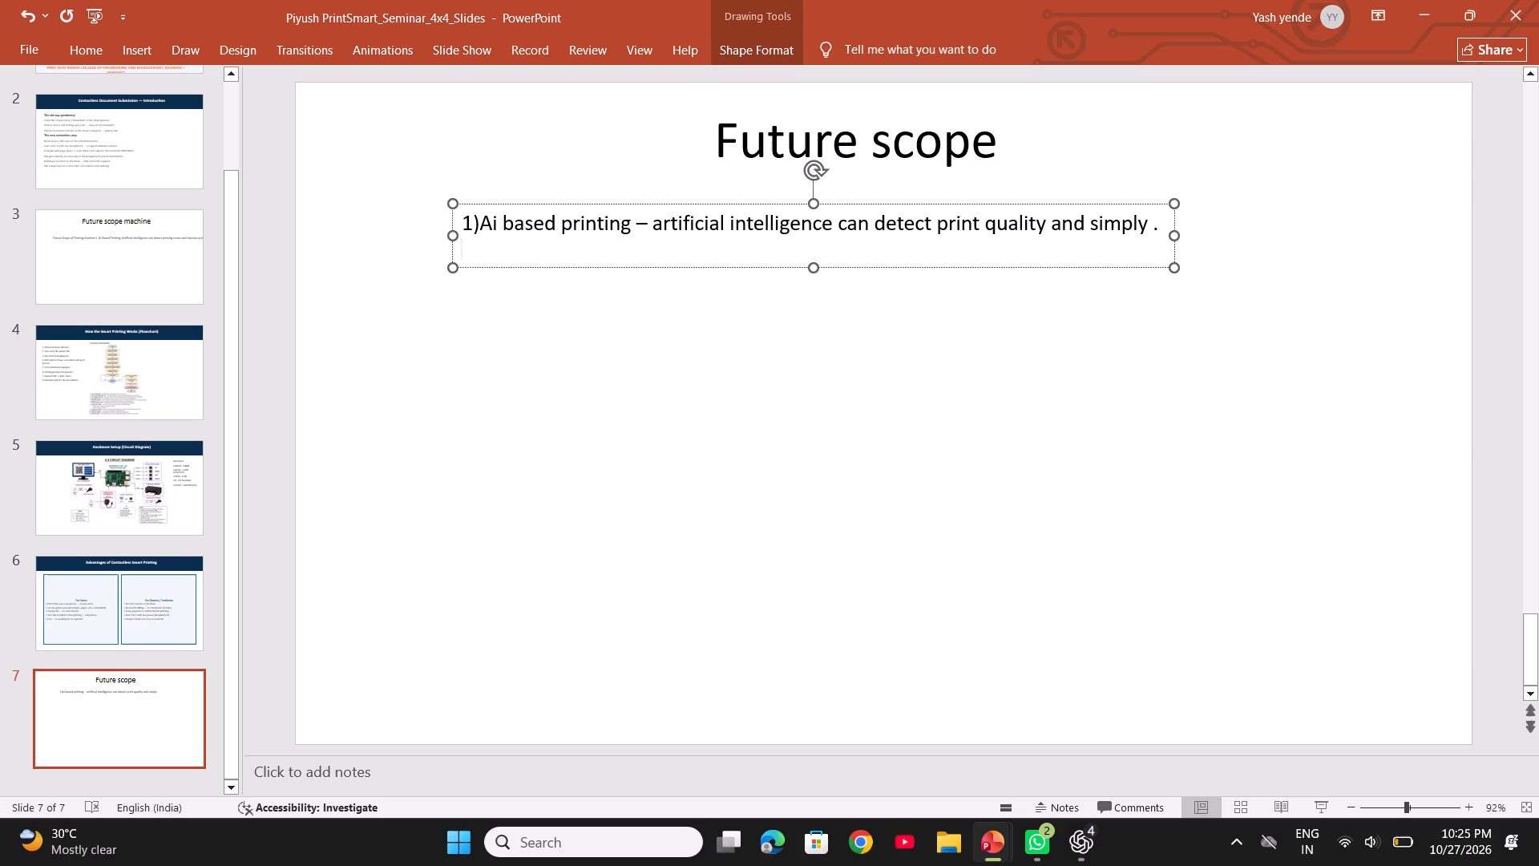
{"action": "key", "text": "2"}
{"action": "key", "text": "0"}
{"action": "key", "text": "BackSpace"}
{"action": "type", "text": "0"}
{"action": "key", "text": "space"}
{"action": "key", "text": "BackSpace"}
{"action": "key", "text": "BackSpace"}
{"action": "key", "text": "shift+parenright"}
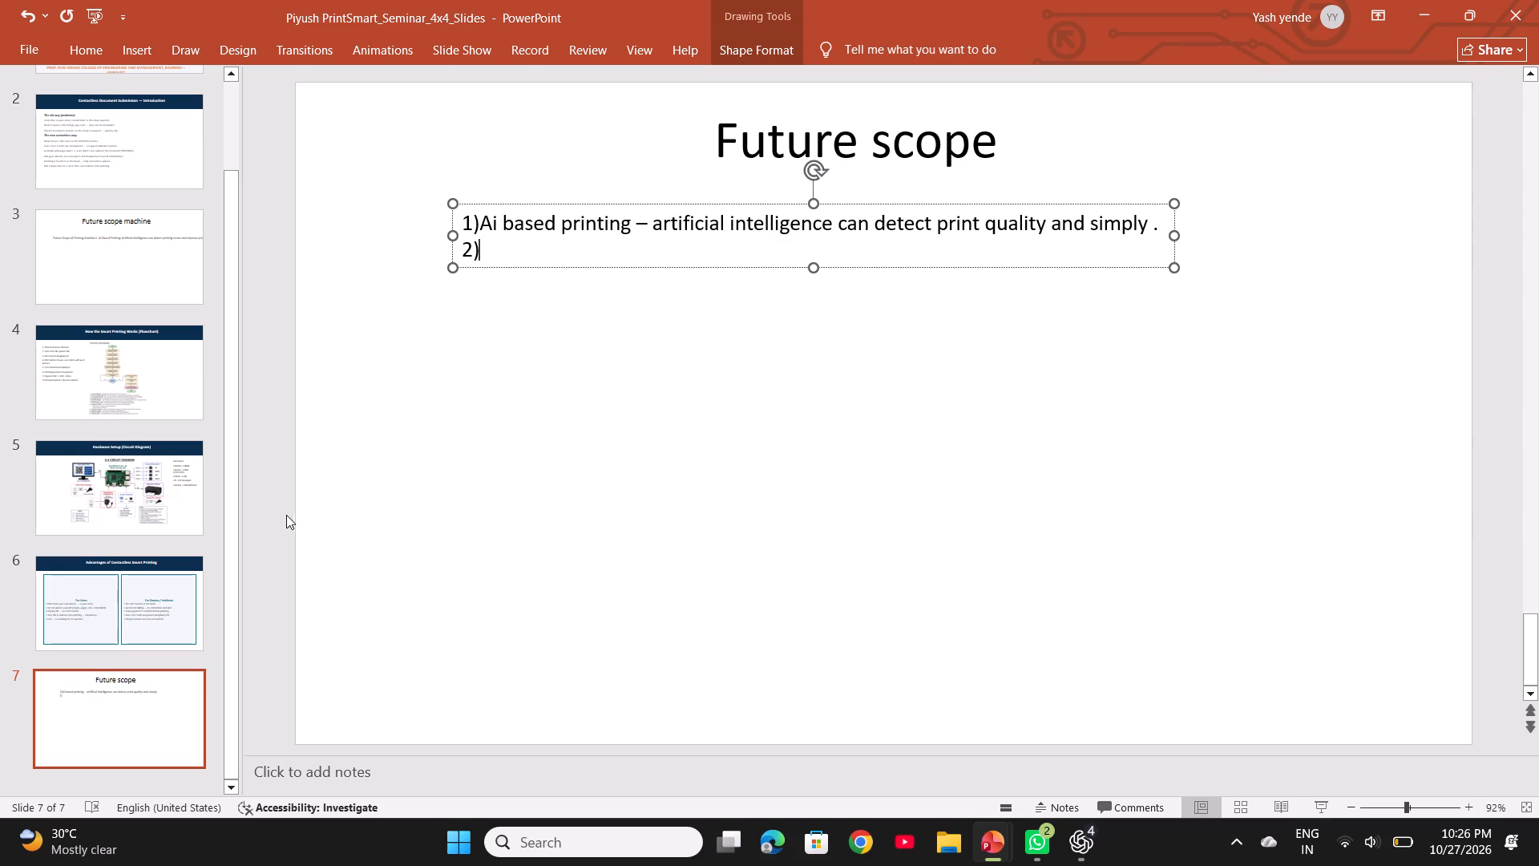
Cut the "Future scope machine" slide, slide 3, out of the deck.
{"action": "scroll", "coordinate": [164, 506], "scroll_direction": "up", "scroll_amount": 7}
{"action": "left_click", "coordinate": [151, 229]}
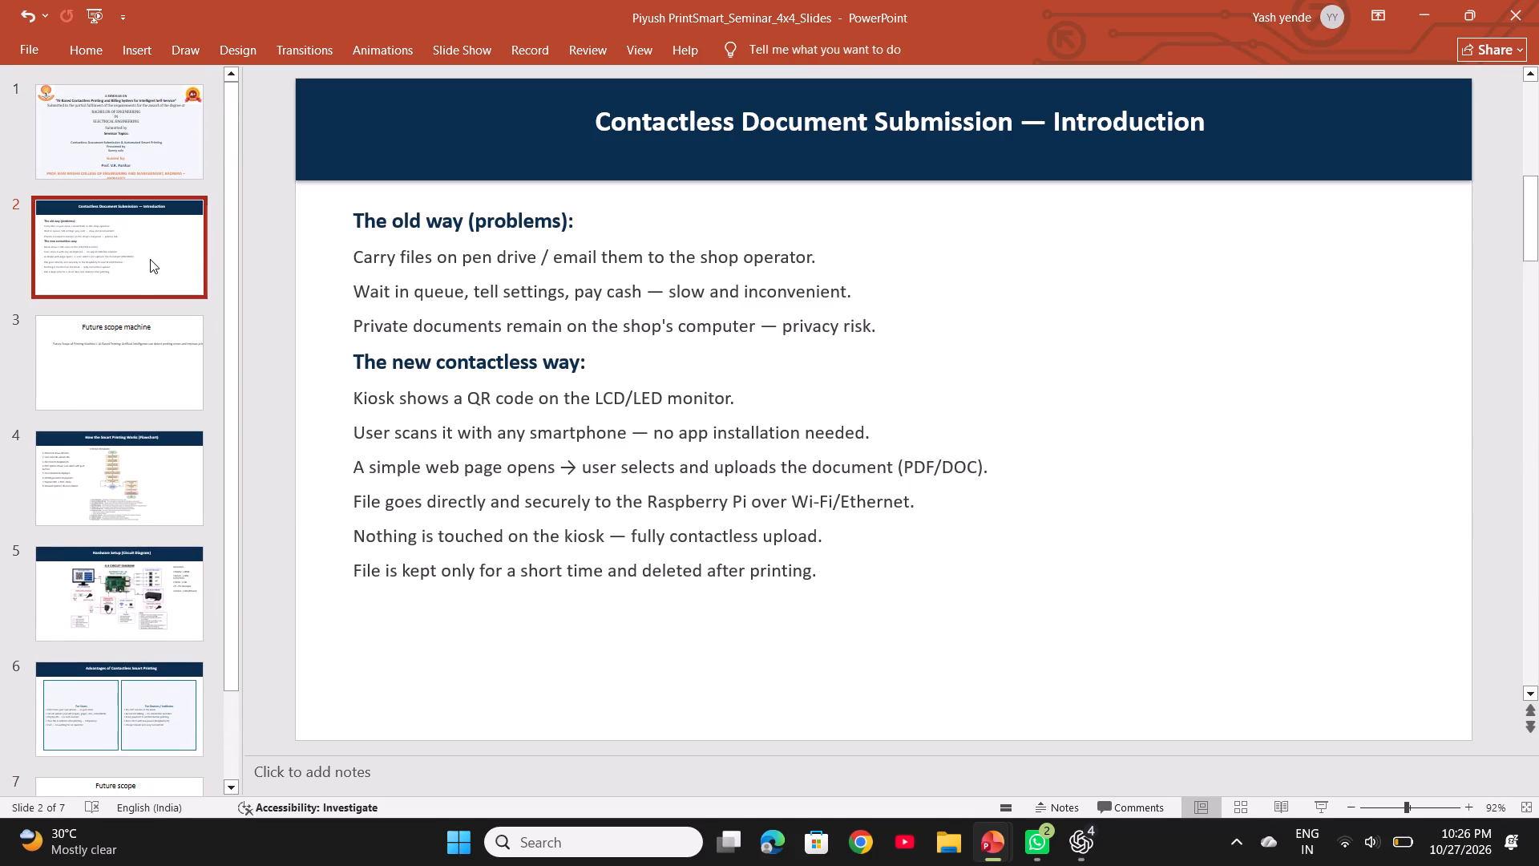
{"action": "left_click", "coordinate": [147, 352]}
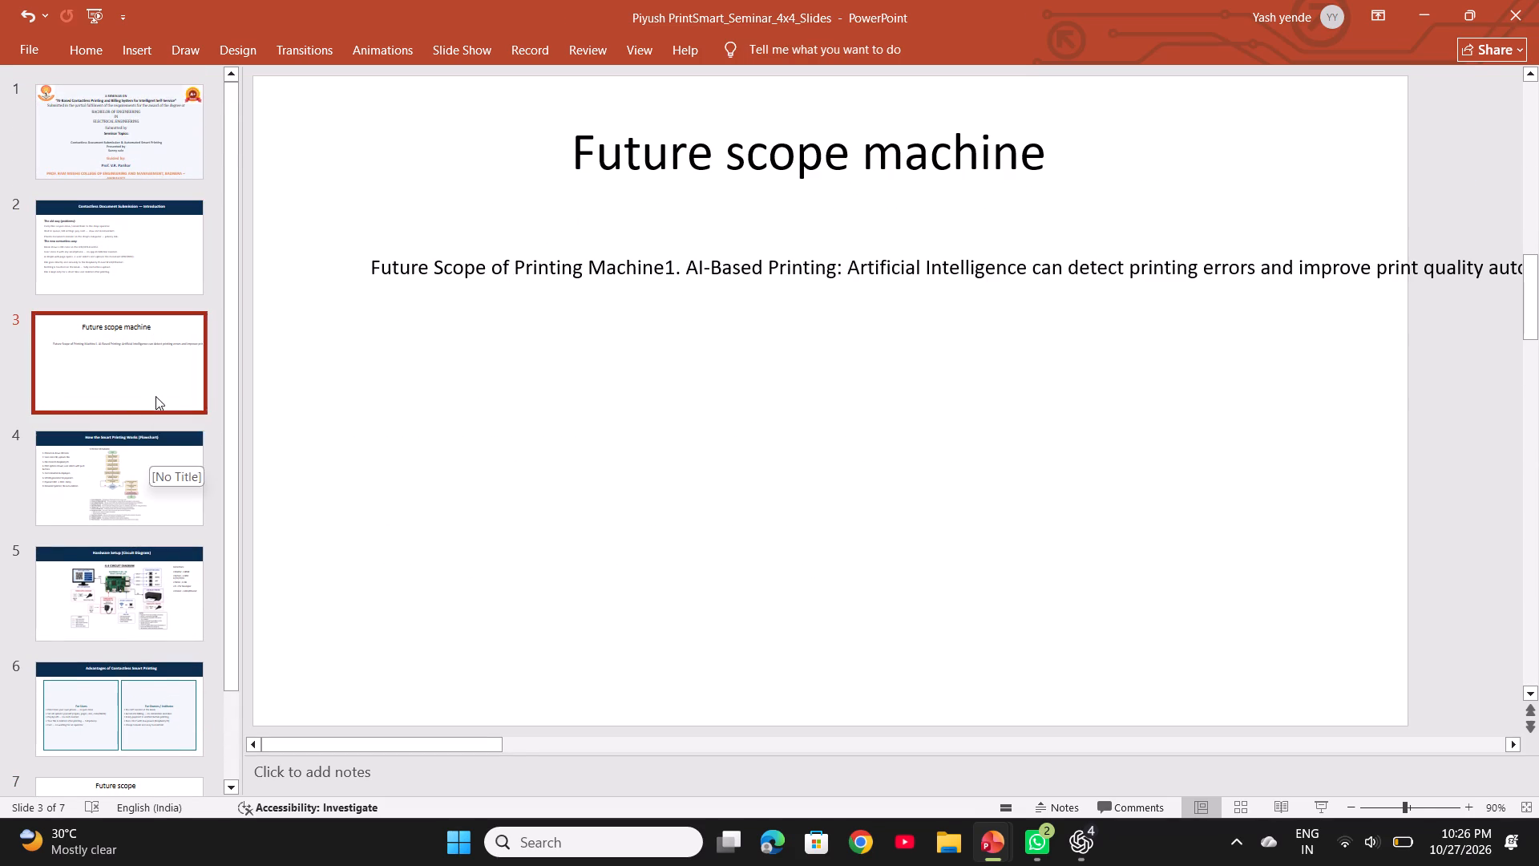
{"action": "left_click", "coordinate": [156, 389]}
{"action": "key", "text": "ctrl+x"}
Look over the flowchart, hardware setup and advantages slides, ending on the closing "Future scope" slide.
{"action": "left_click", "coordinate": [156, 377]}
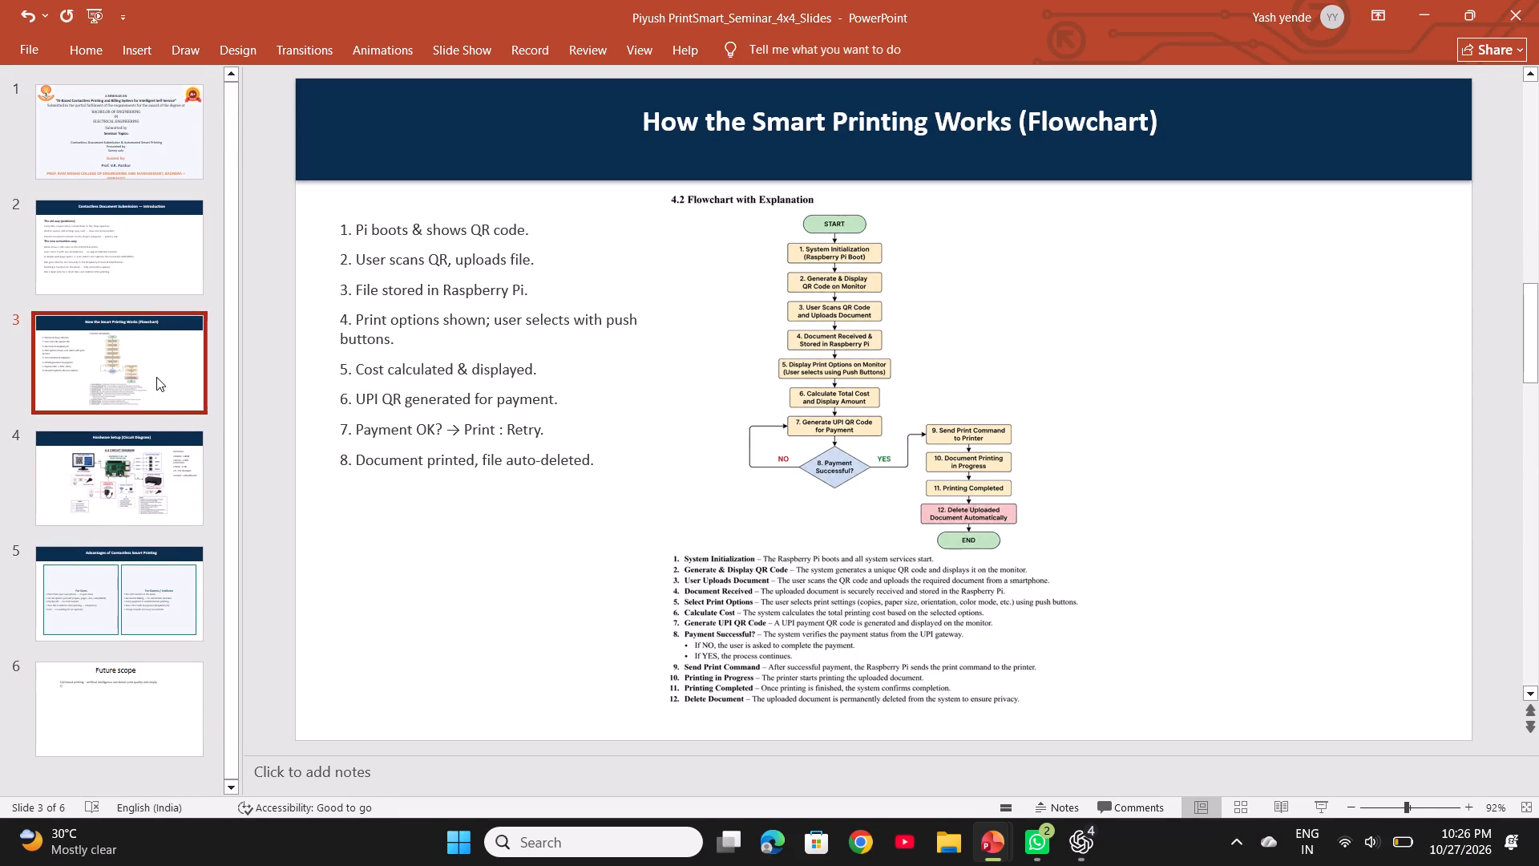
{"action": "left_click", "coordinate": [155, 457]}
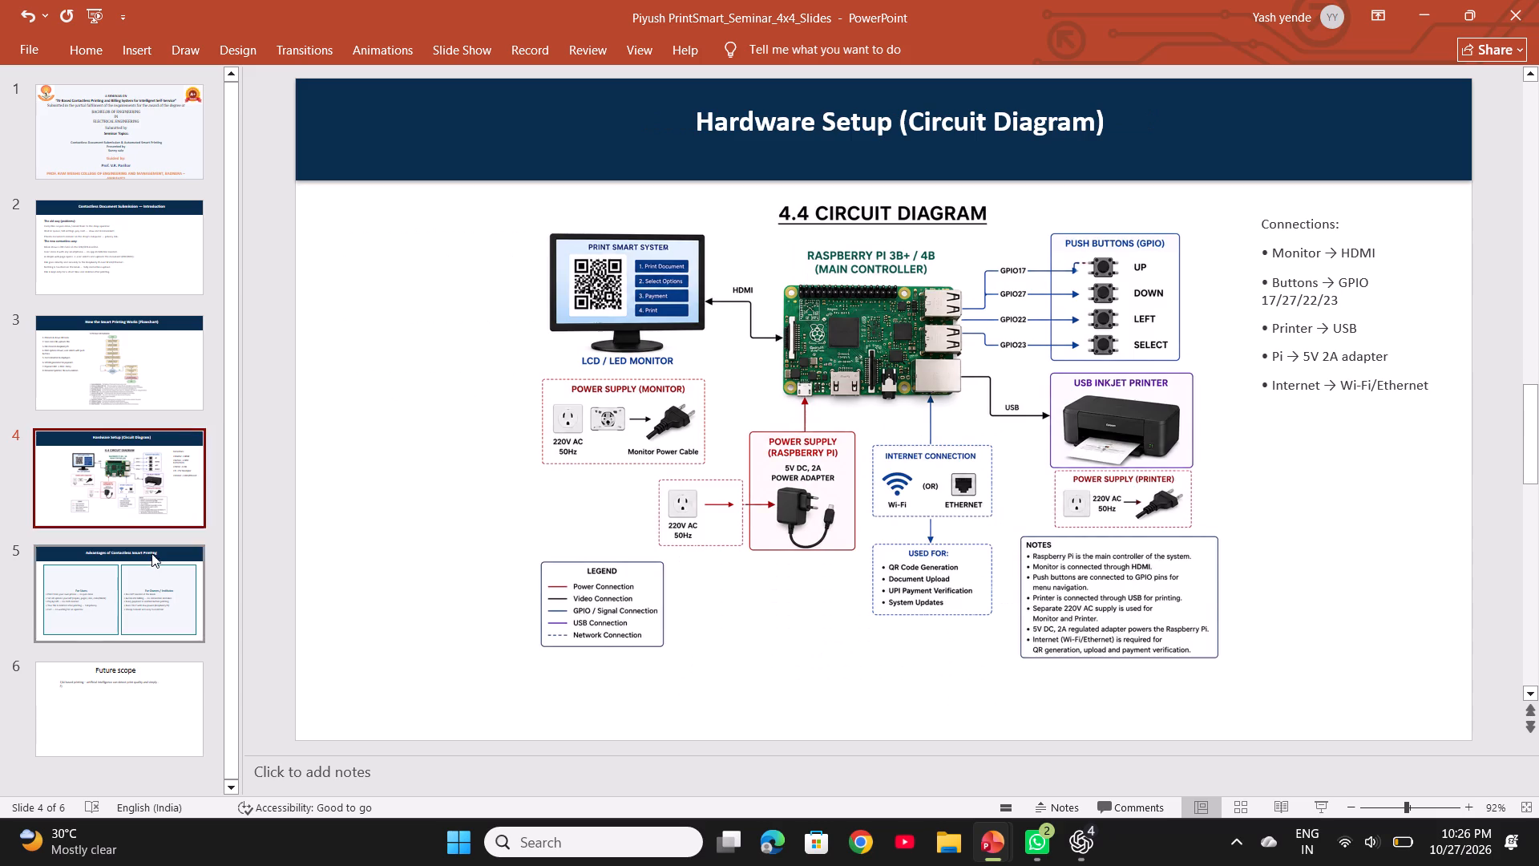
{"action": "left_click", "coordinate": [151, 554]}
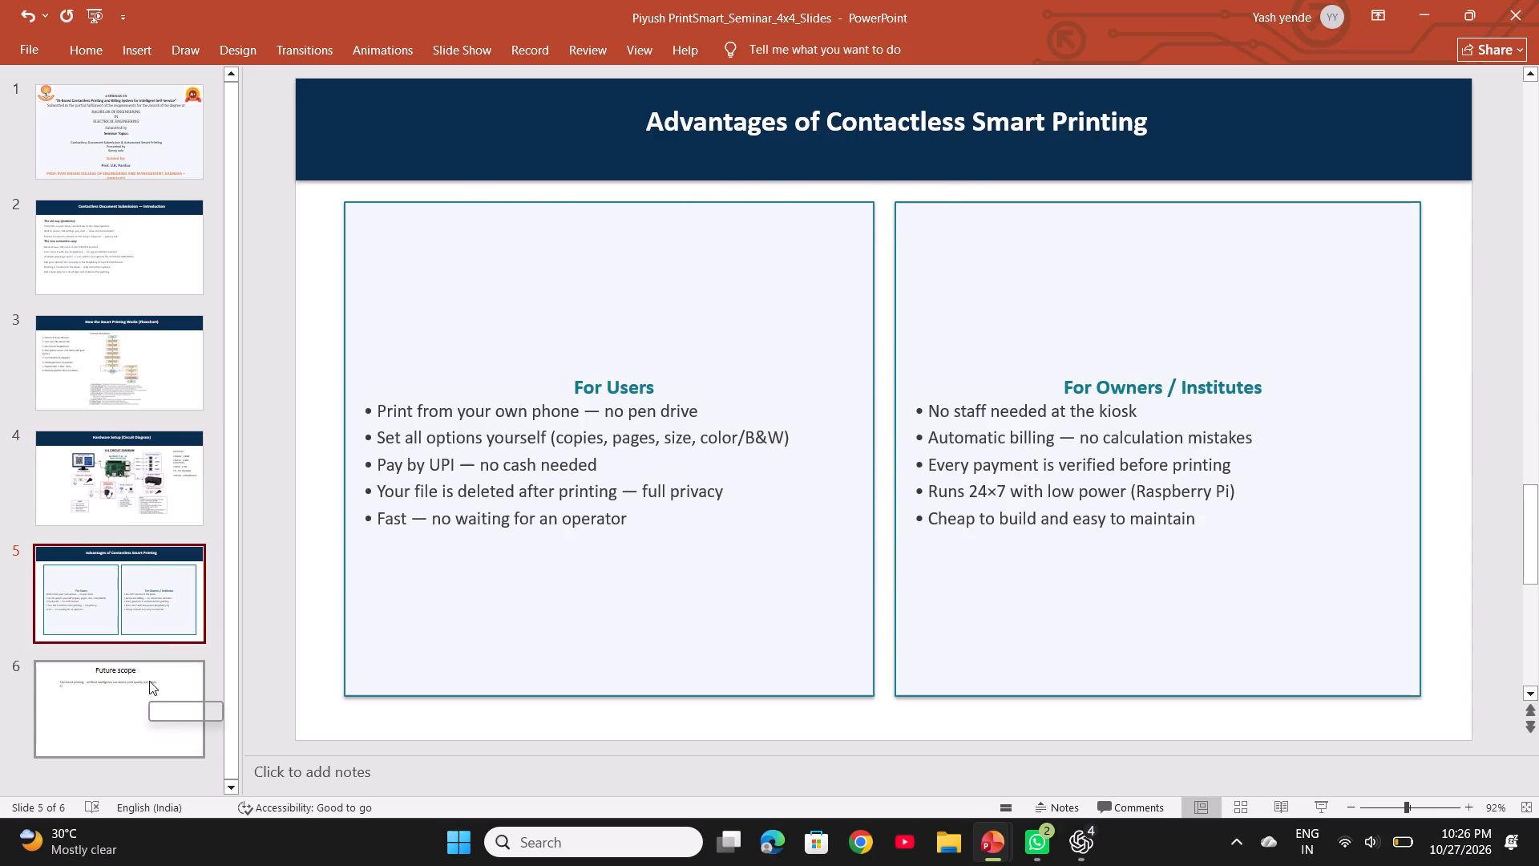
{"action": "left_click", "coordinate": [150, 679]}
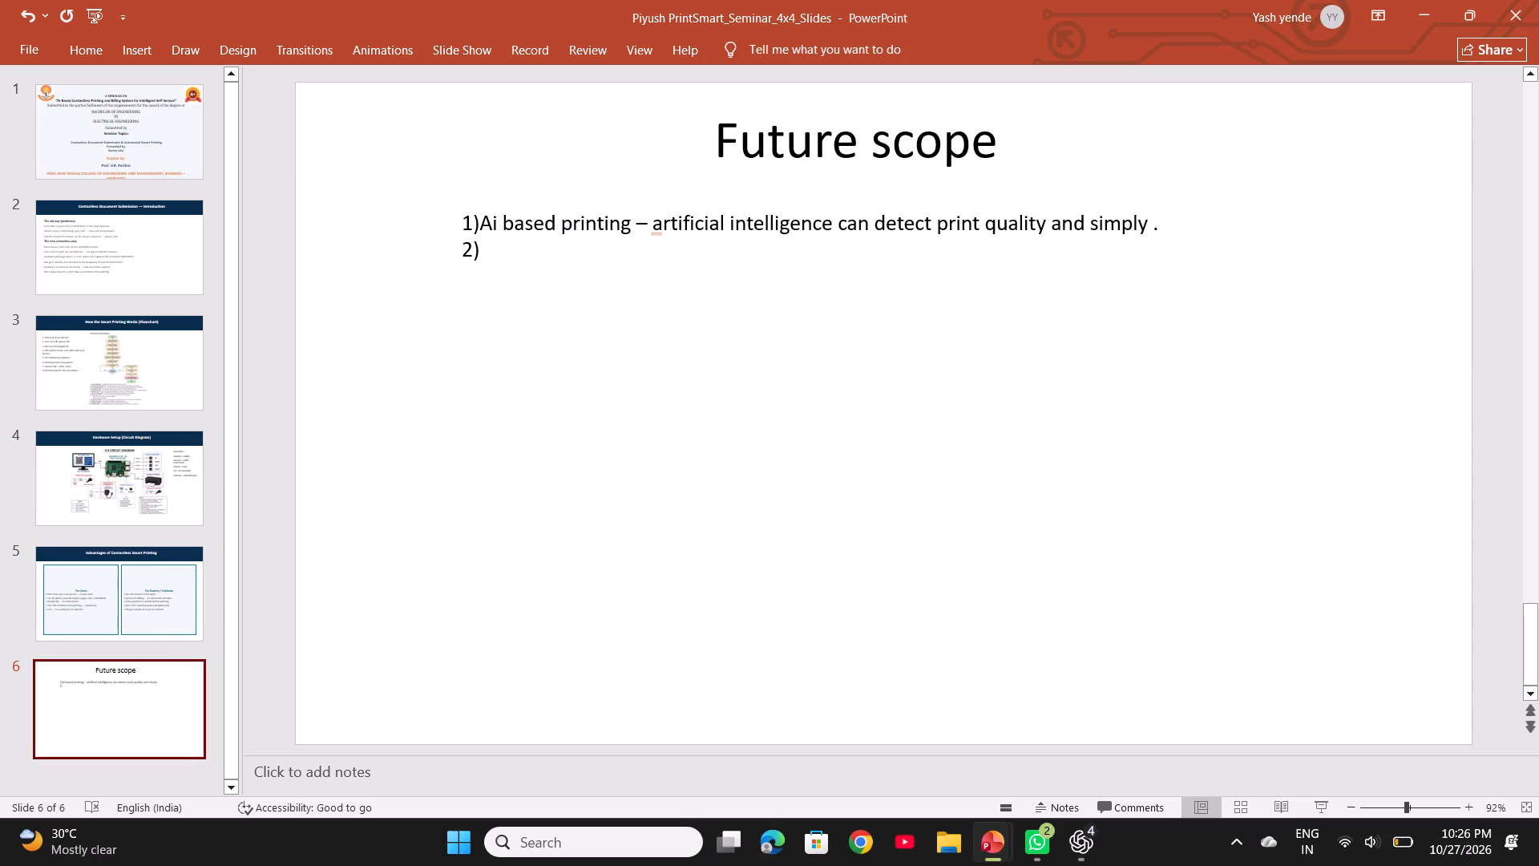
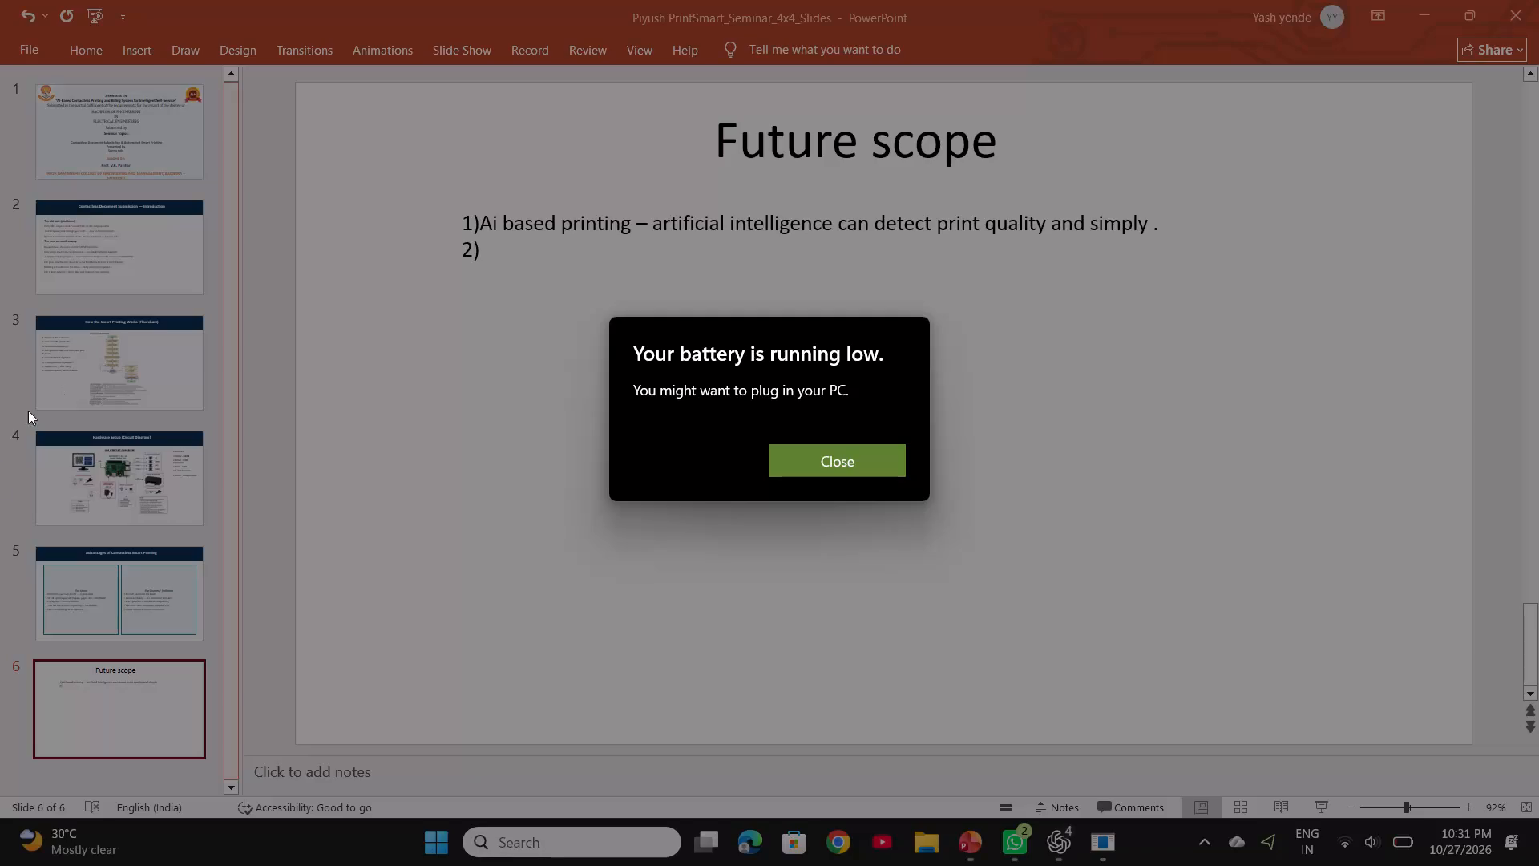
Dismiss the low-battery notice and cut the closing "Future scope" slide, slide 6, out of the deck.
{"action": "left_click", "coordinate": [783, 469]}
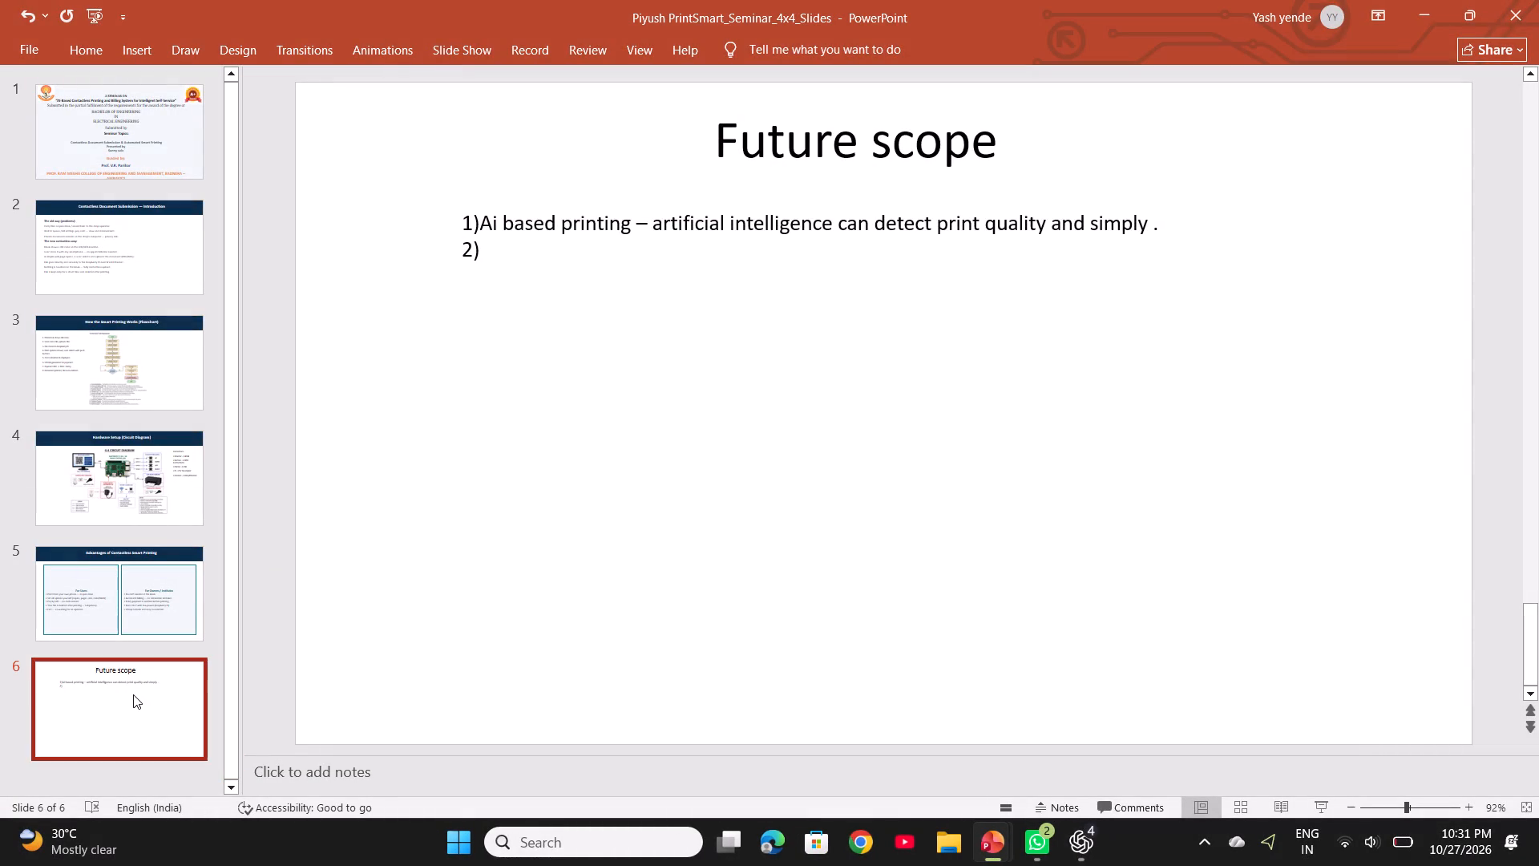
{"action": "left_click", "coordinate": [132, 694]}
{"action": "key", "text": "ctrl+x"}
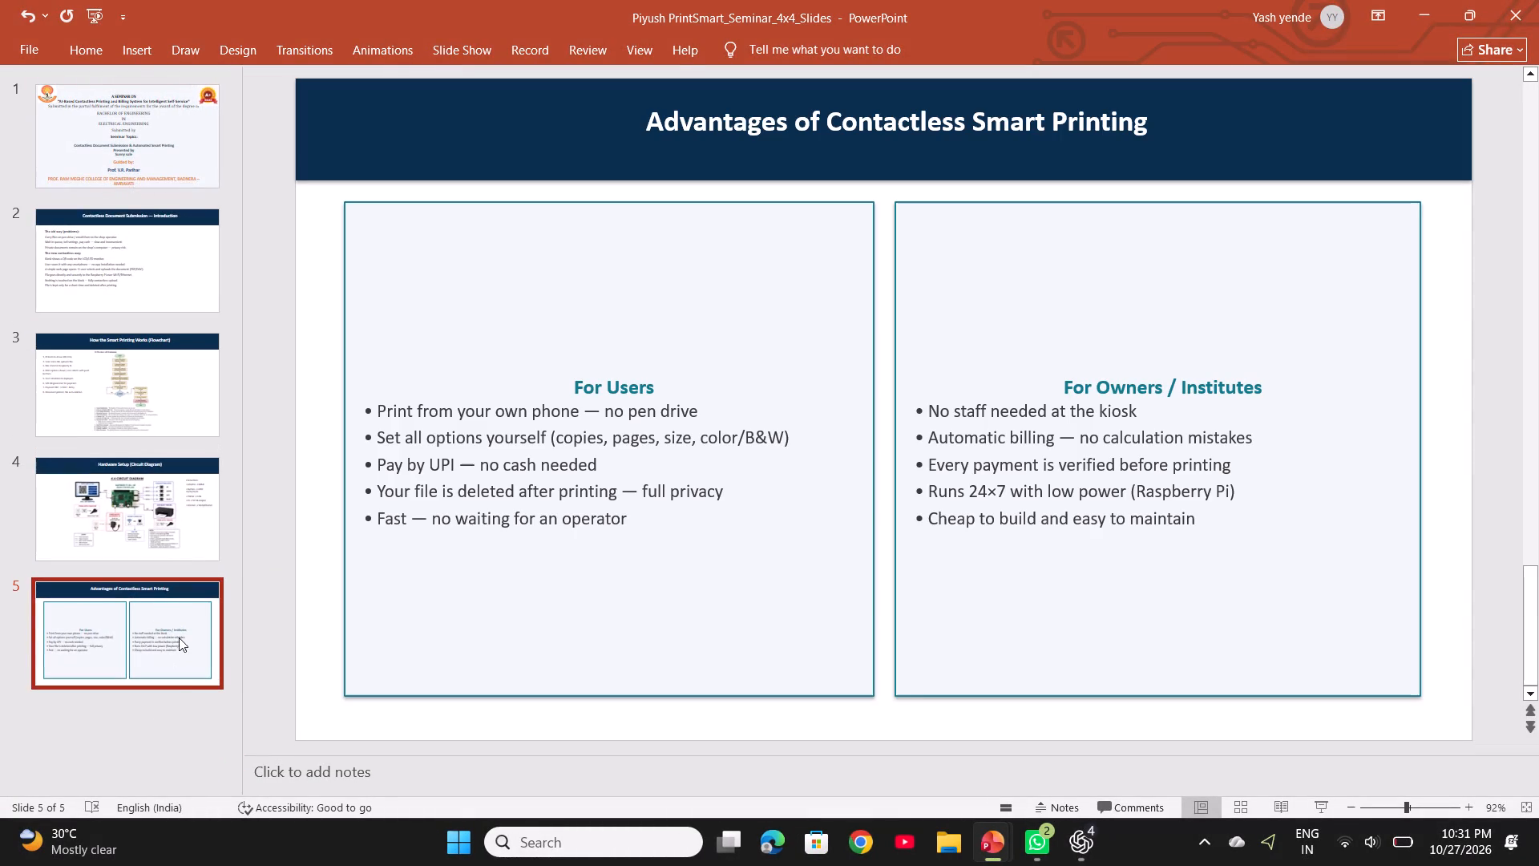
Add a new slide with the Blank layout after the "Advantages of Contactless Smart Printing" slide.
{"action": "left_click", "coordinate": [99, 47]}
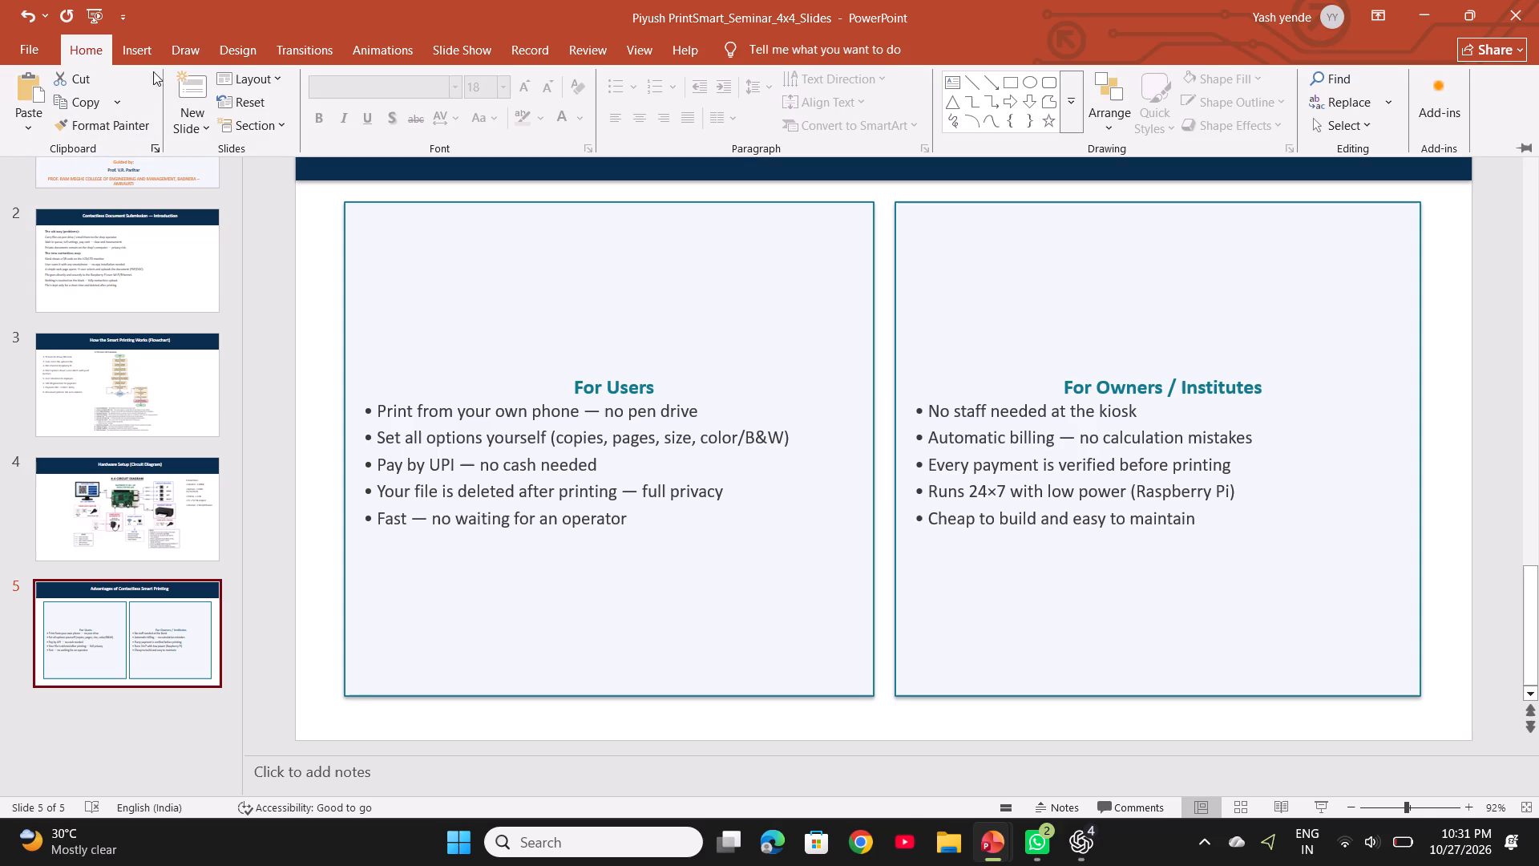
{"action": "left_click", "coordinate": [147, 59]}
{"action": "left_click", "coordinate": [38, 141]}
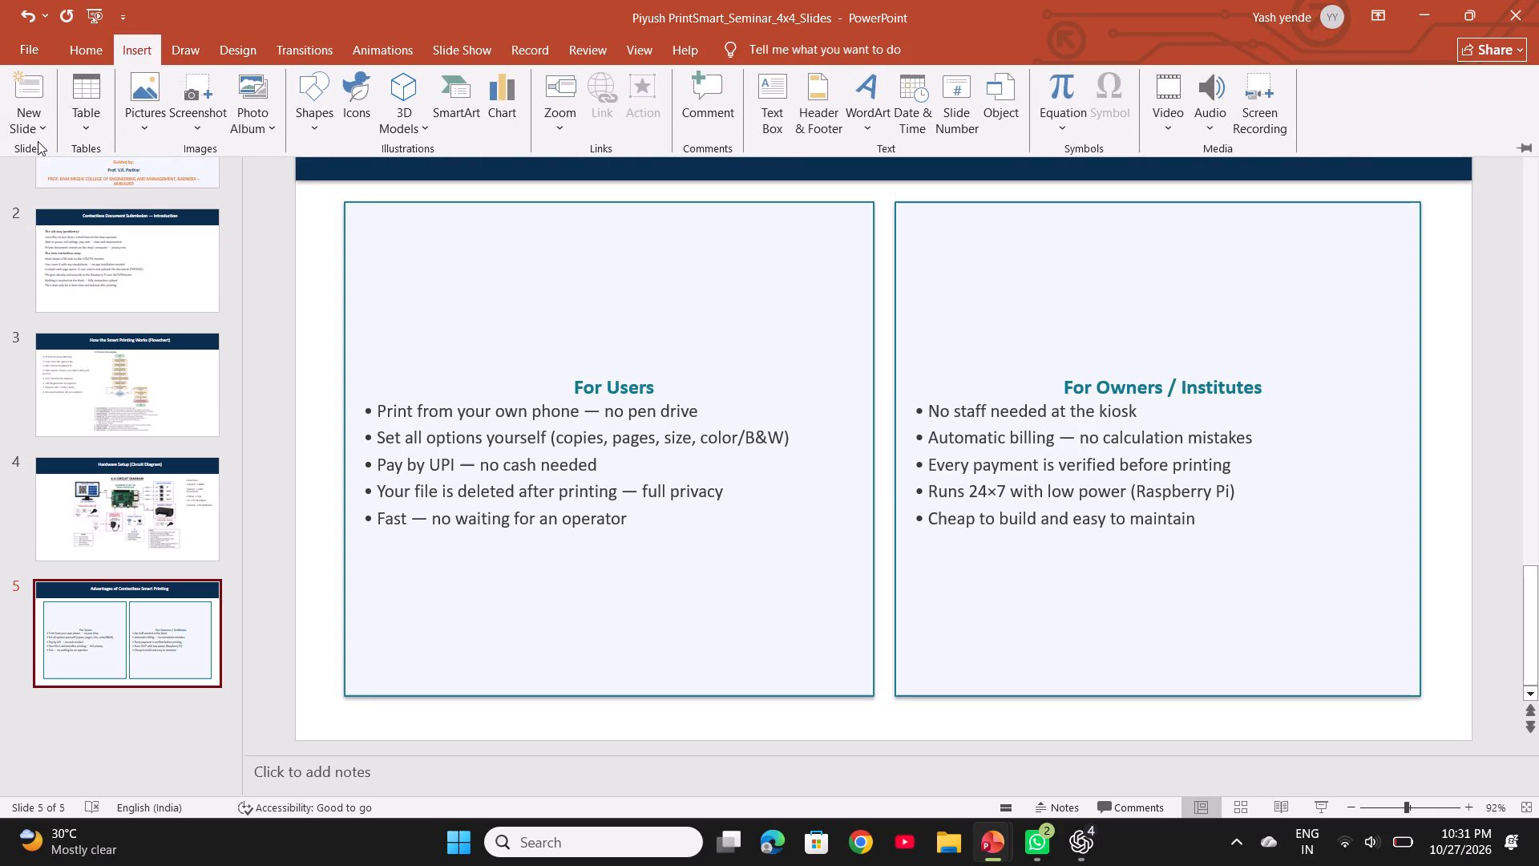
{"action": "left_click", "coordinate": [38, 130]}
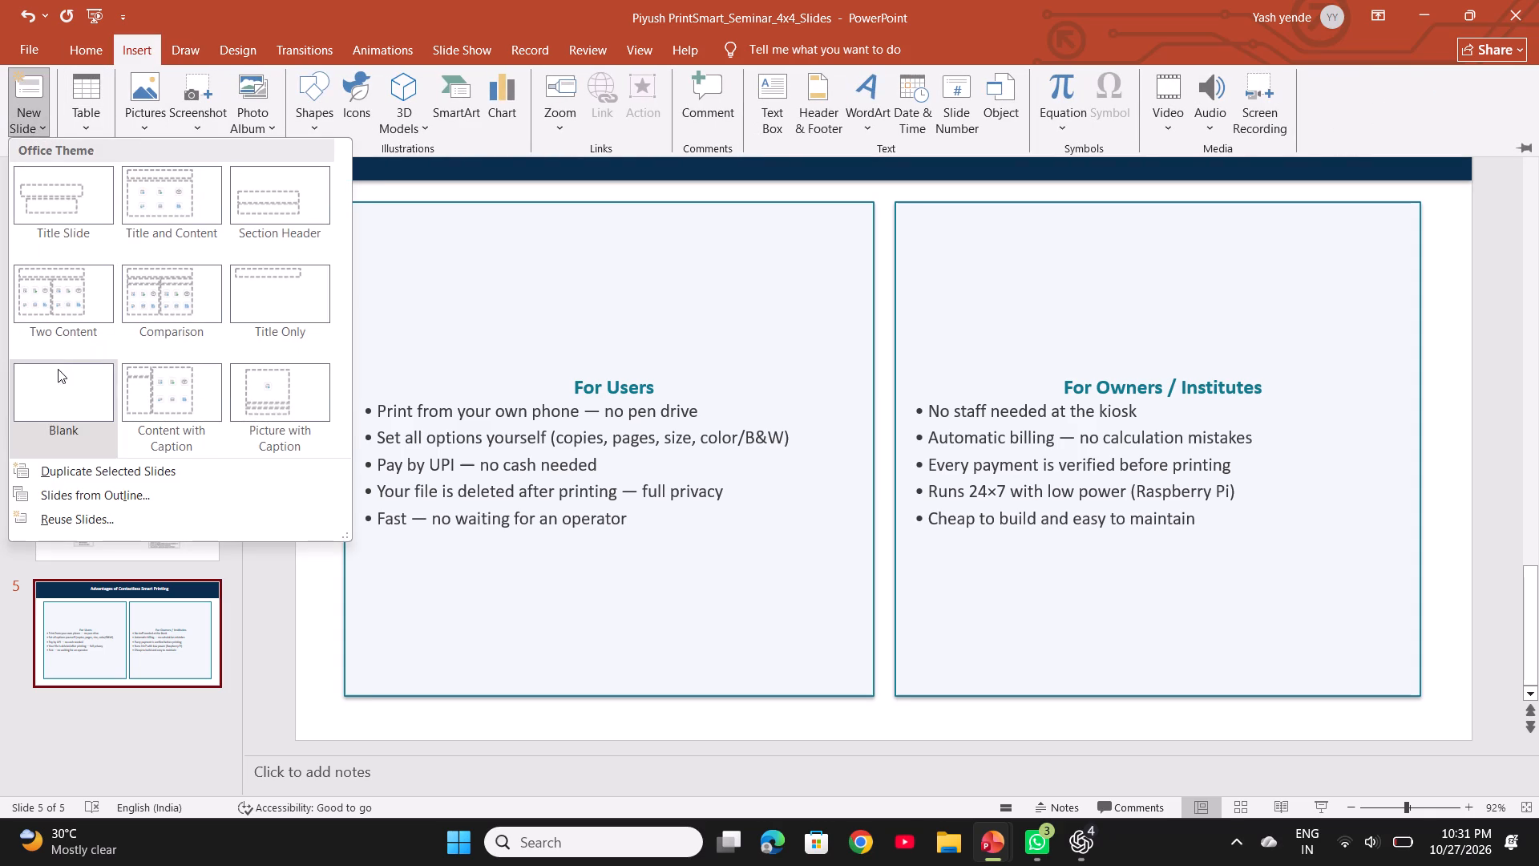
{"action": "left_click", "coordinate": [58, 367]}
{"action": "left_click", "coordinate": [498, 213]}
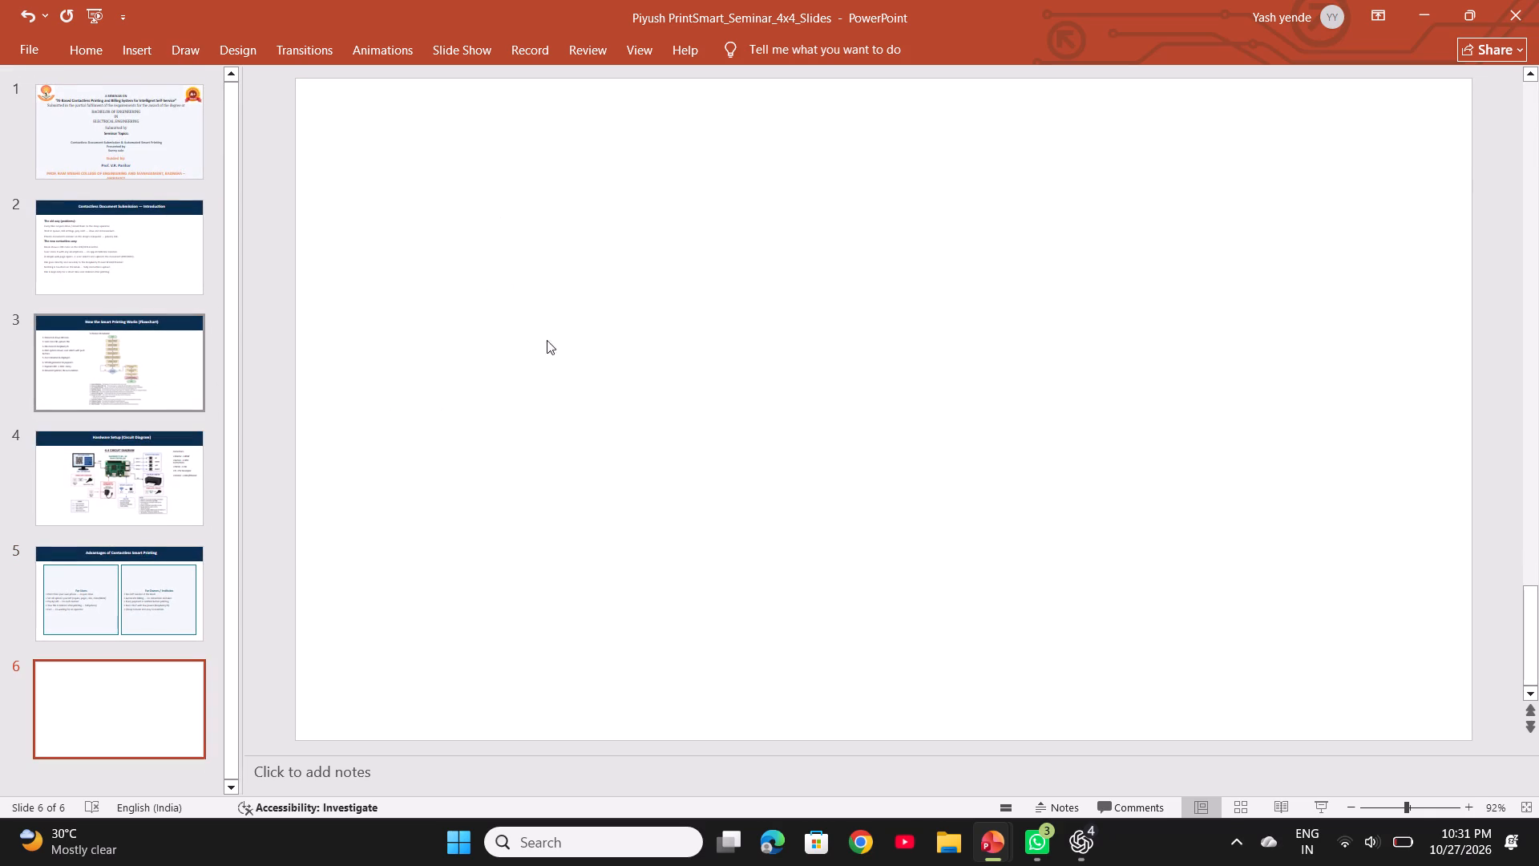
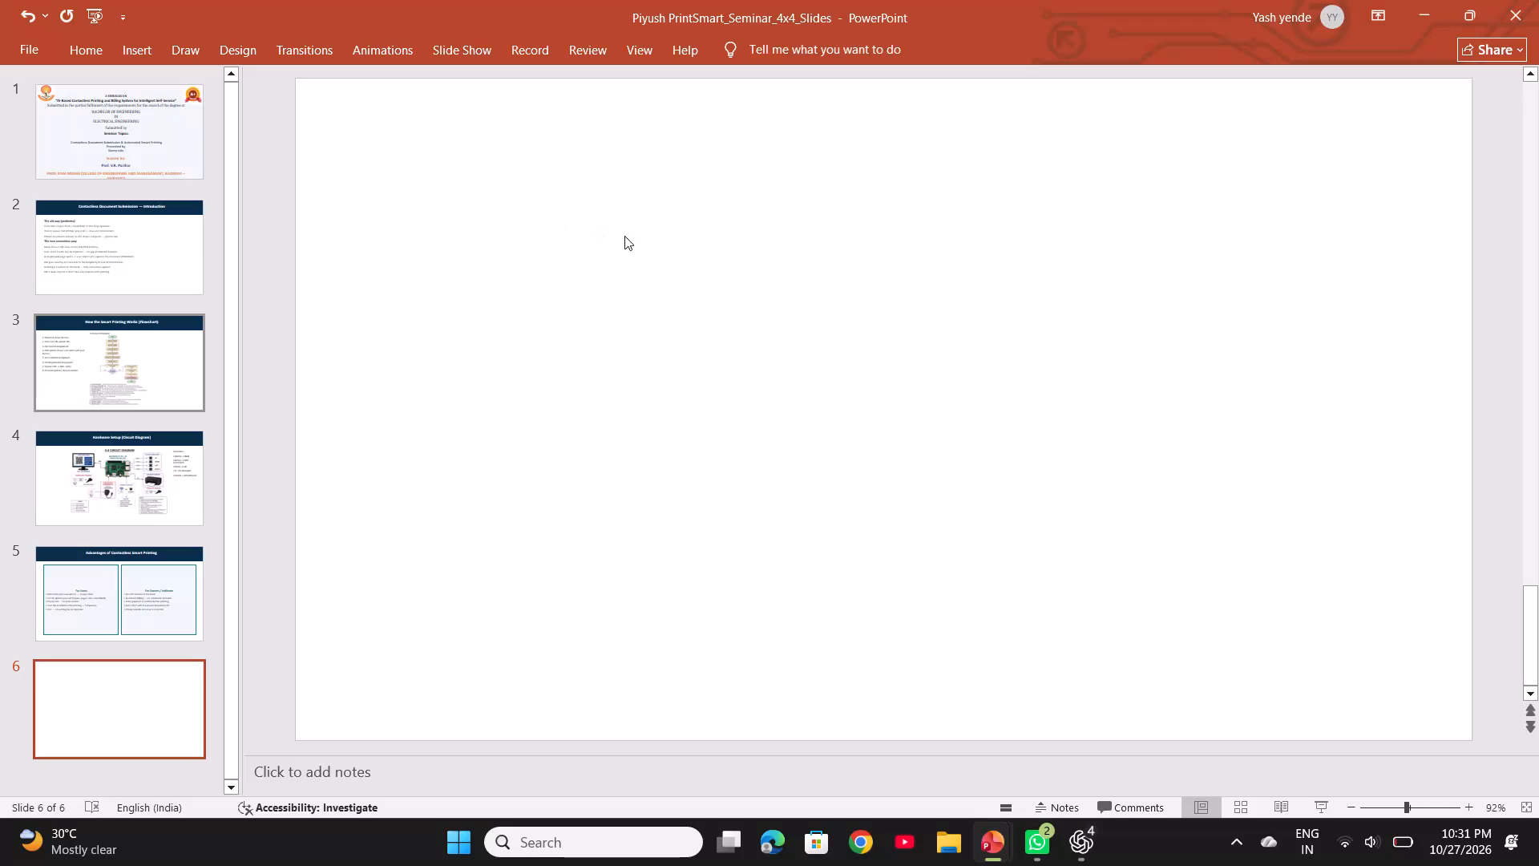
Paste the copied "Components of a Printing Machine" picture onto blank slide 6.
{"action": "left_click", "coordinate": [624, 236]}
{"action": "key", "text": "ctrl+v"}
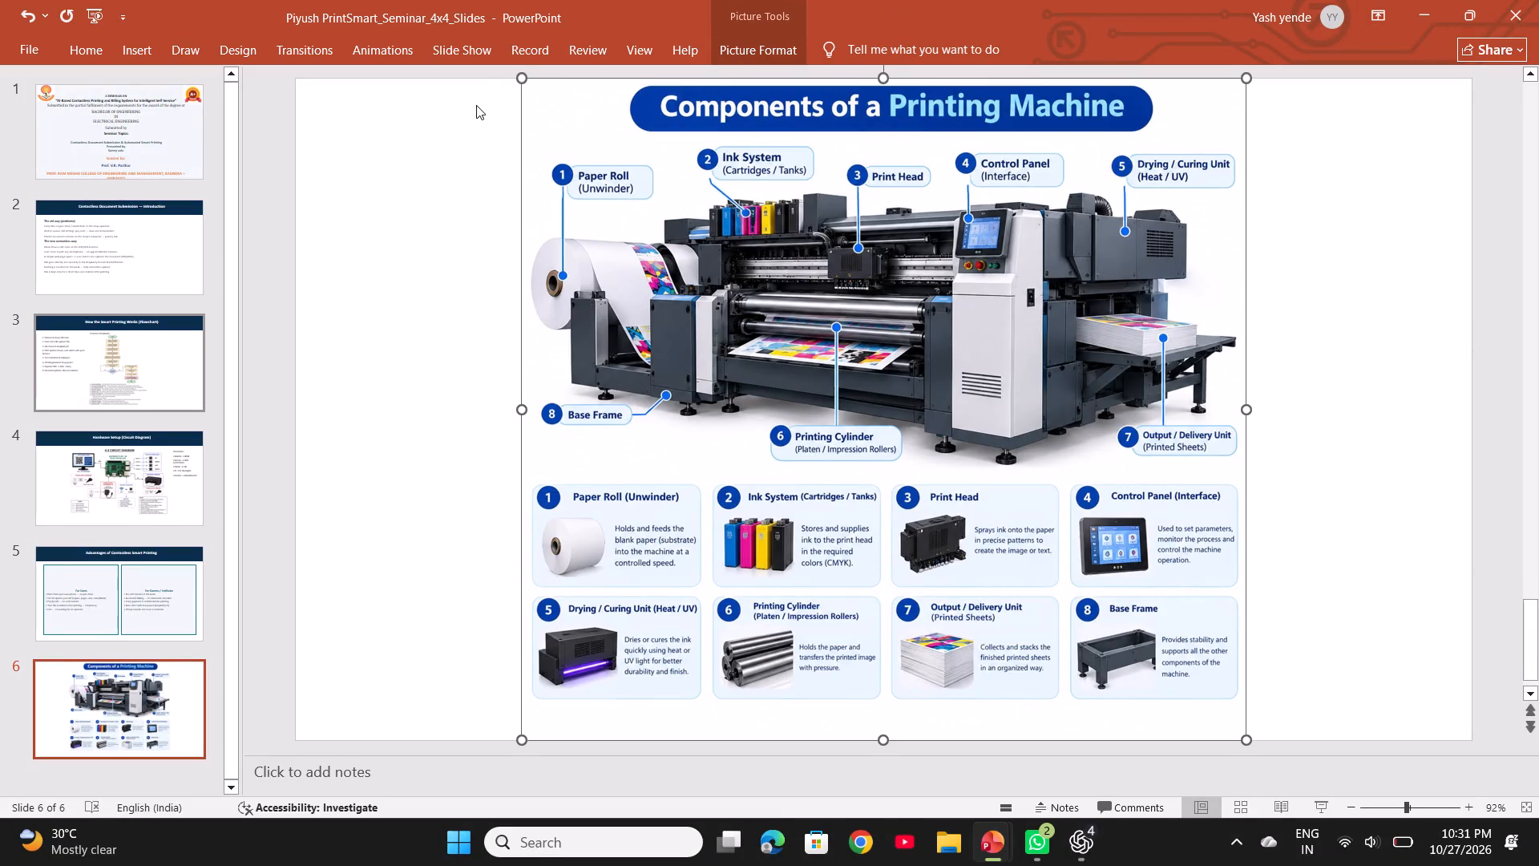
Shrink the printing machine picture to free a strip above it, reposition it, and stretch it wider in both directions across the slide.
{"action": "left_click_drag", "start_coordinate": [515, 73], "coordinate": [551, 156]}
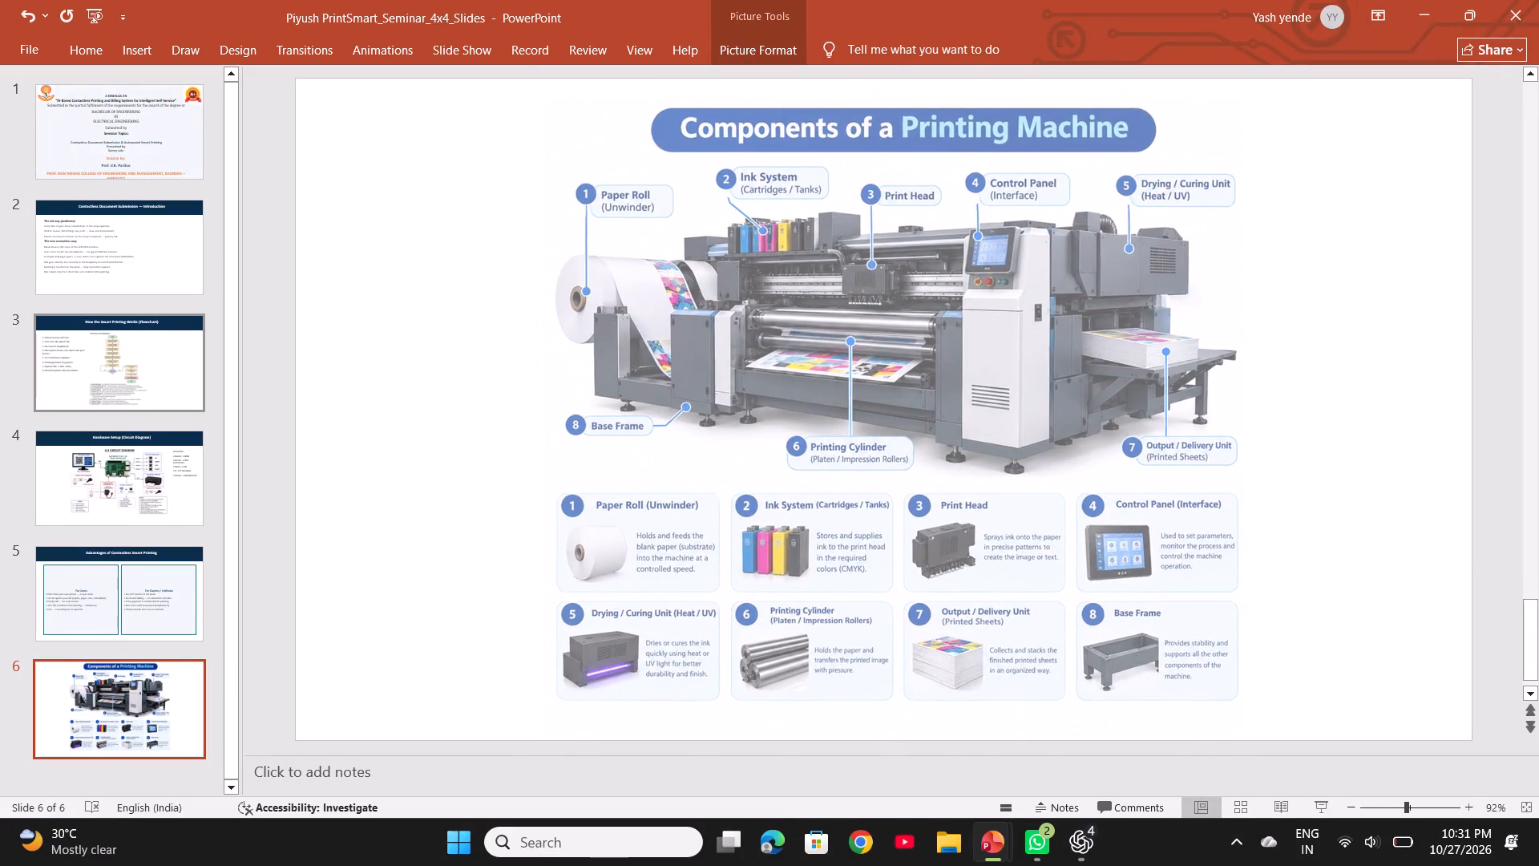
{"action": "left_click_drag", "start_coordinate": [551, 156], "coordinate": [609, 284]}
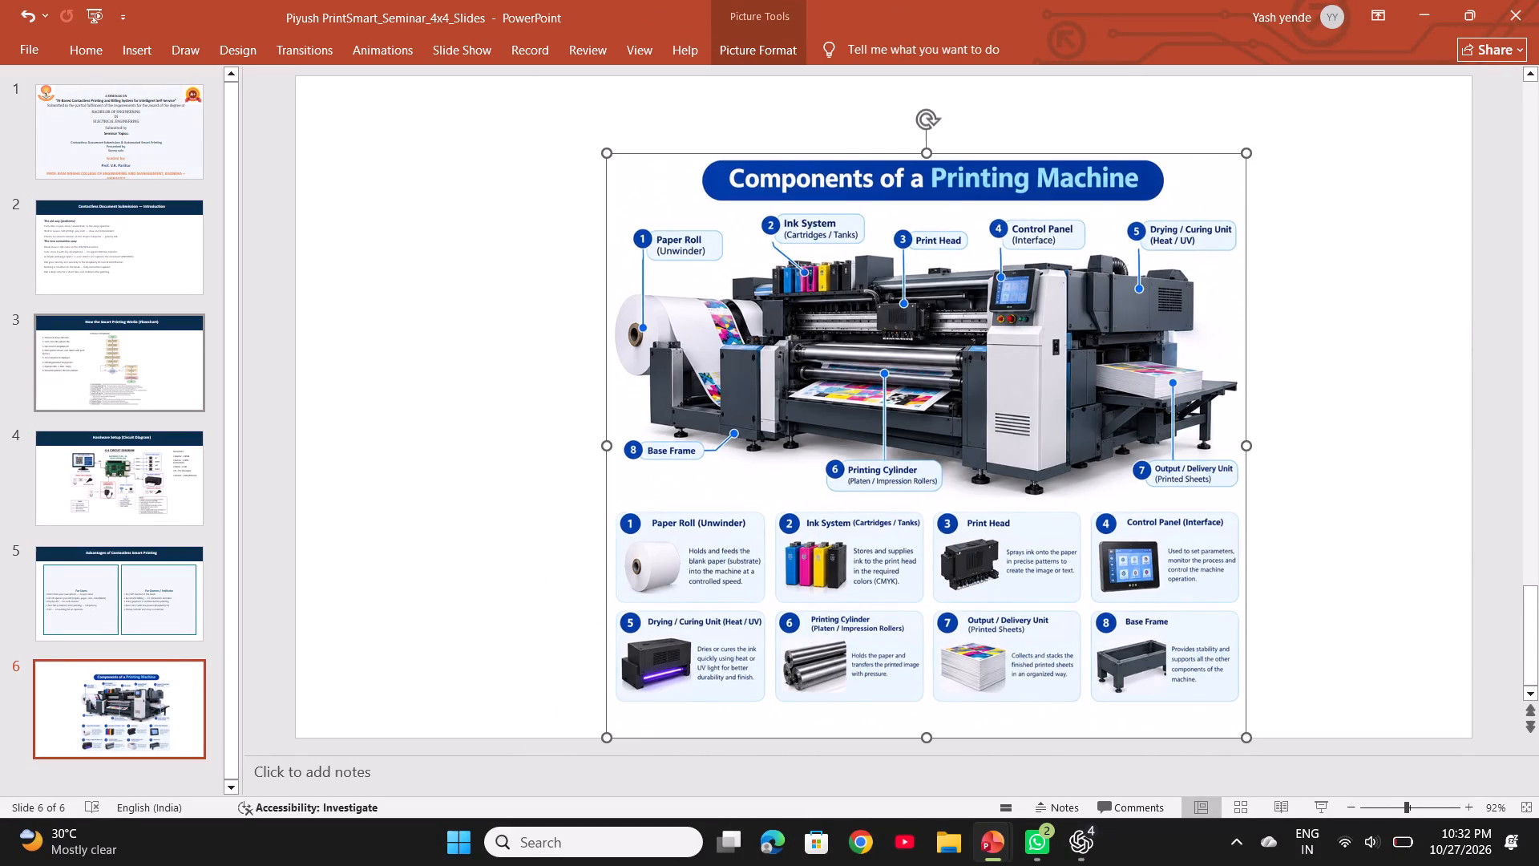
{"action": "left_click_drag", "start_coordinate": [1250, 156], "coordinate": [1149, 237]}
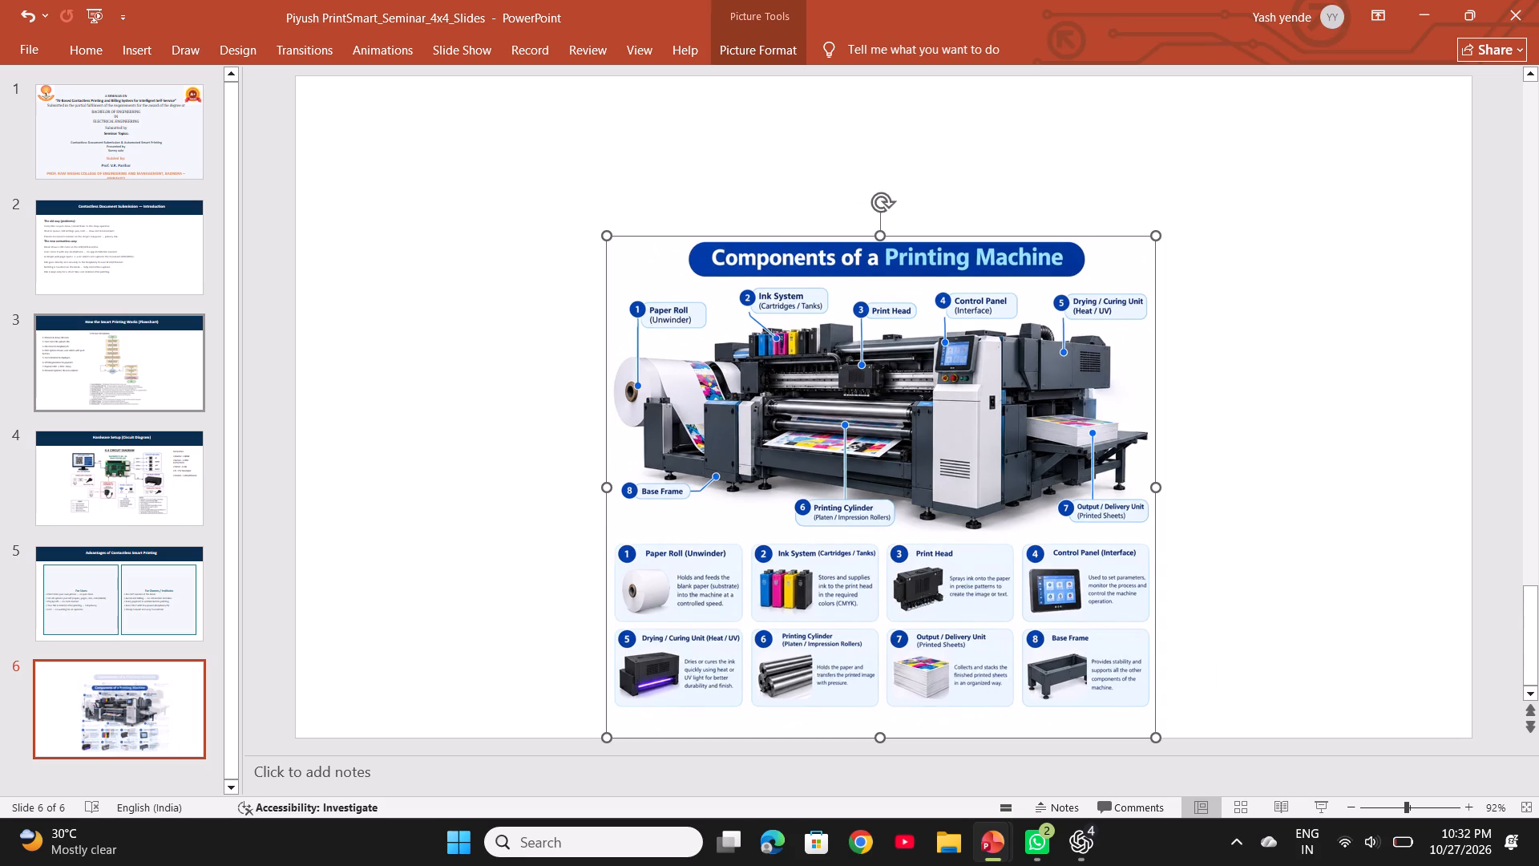
{"action": "left_click_drag", "start_coordinate": [974, 386], "coordinate": [938, 376]}
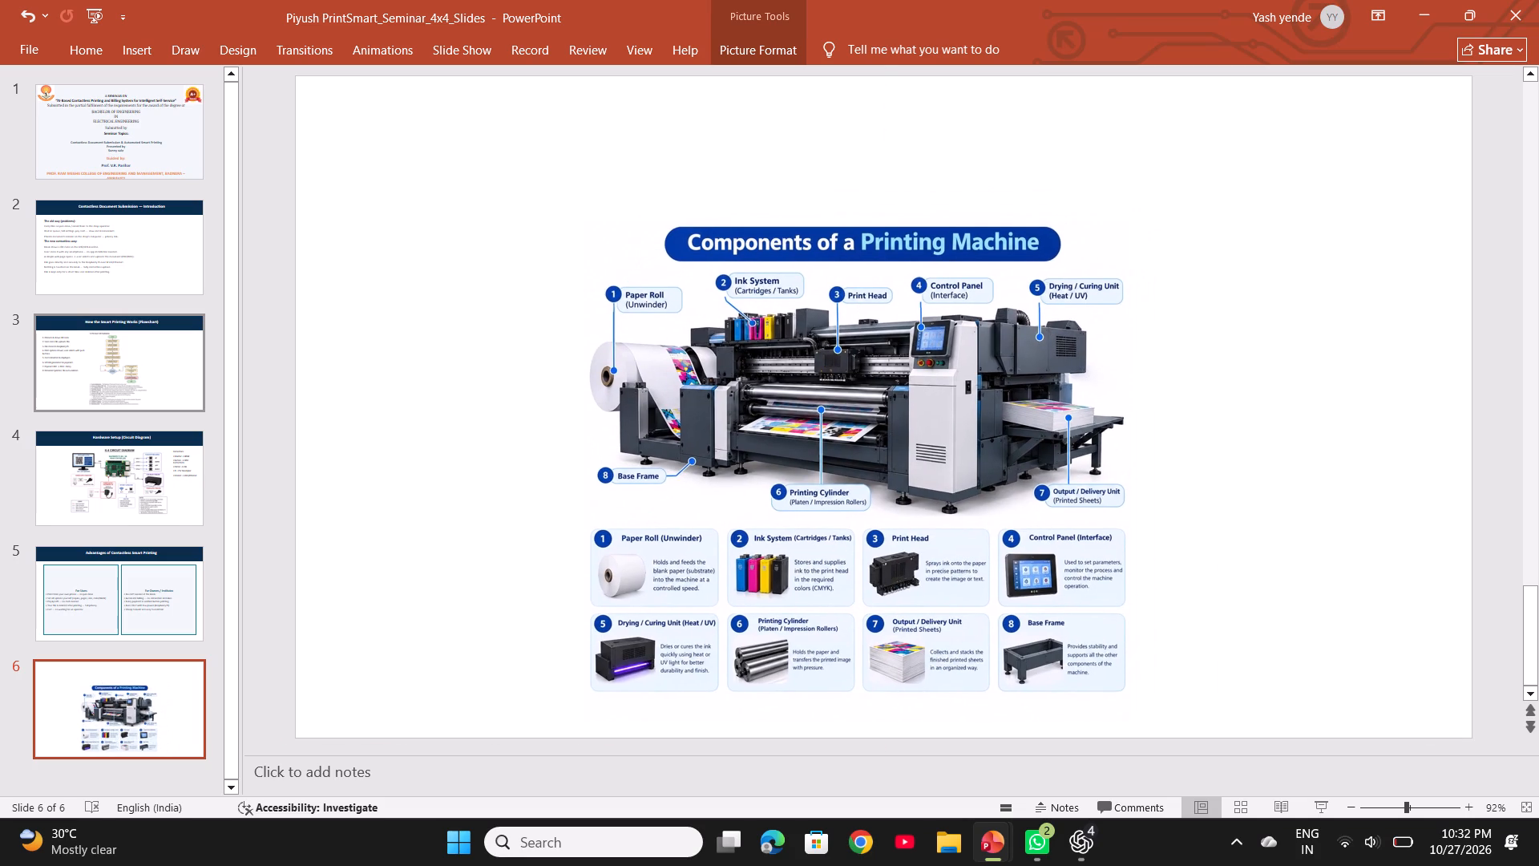
{"action": "left_click_drag", "start_coordinate": [938, 376], "coordinate": [895, 338]}
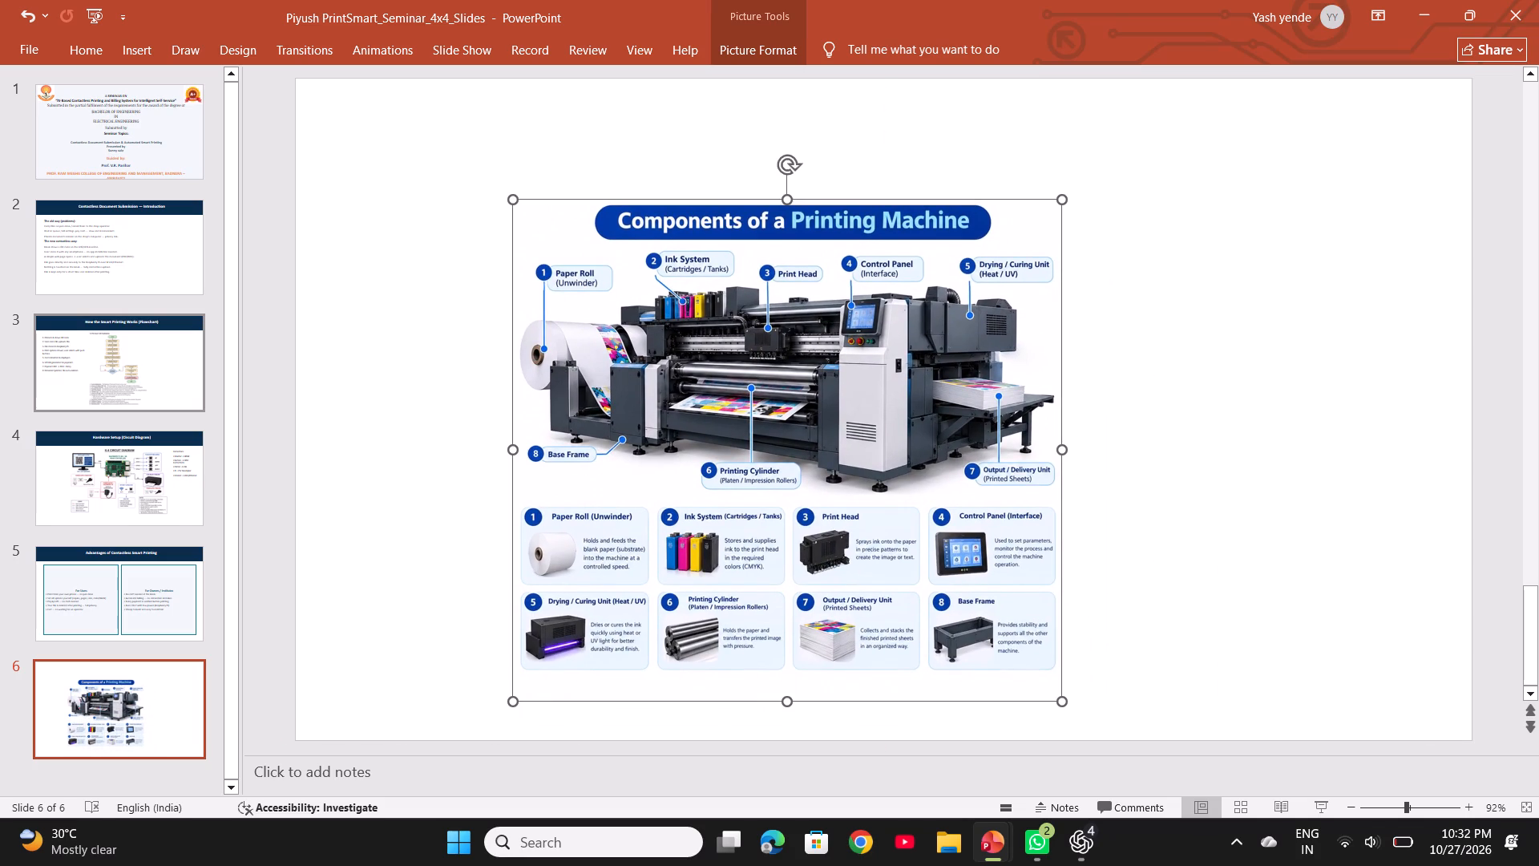
{"action": "left_click_drag", "start_coordinate": [1064, 443], "coordinate": [1144, 450]}
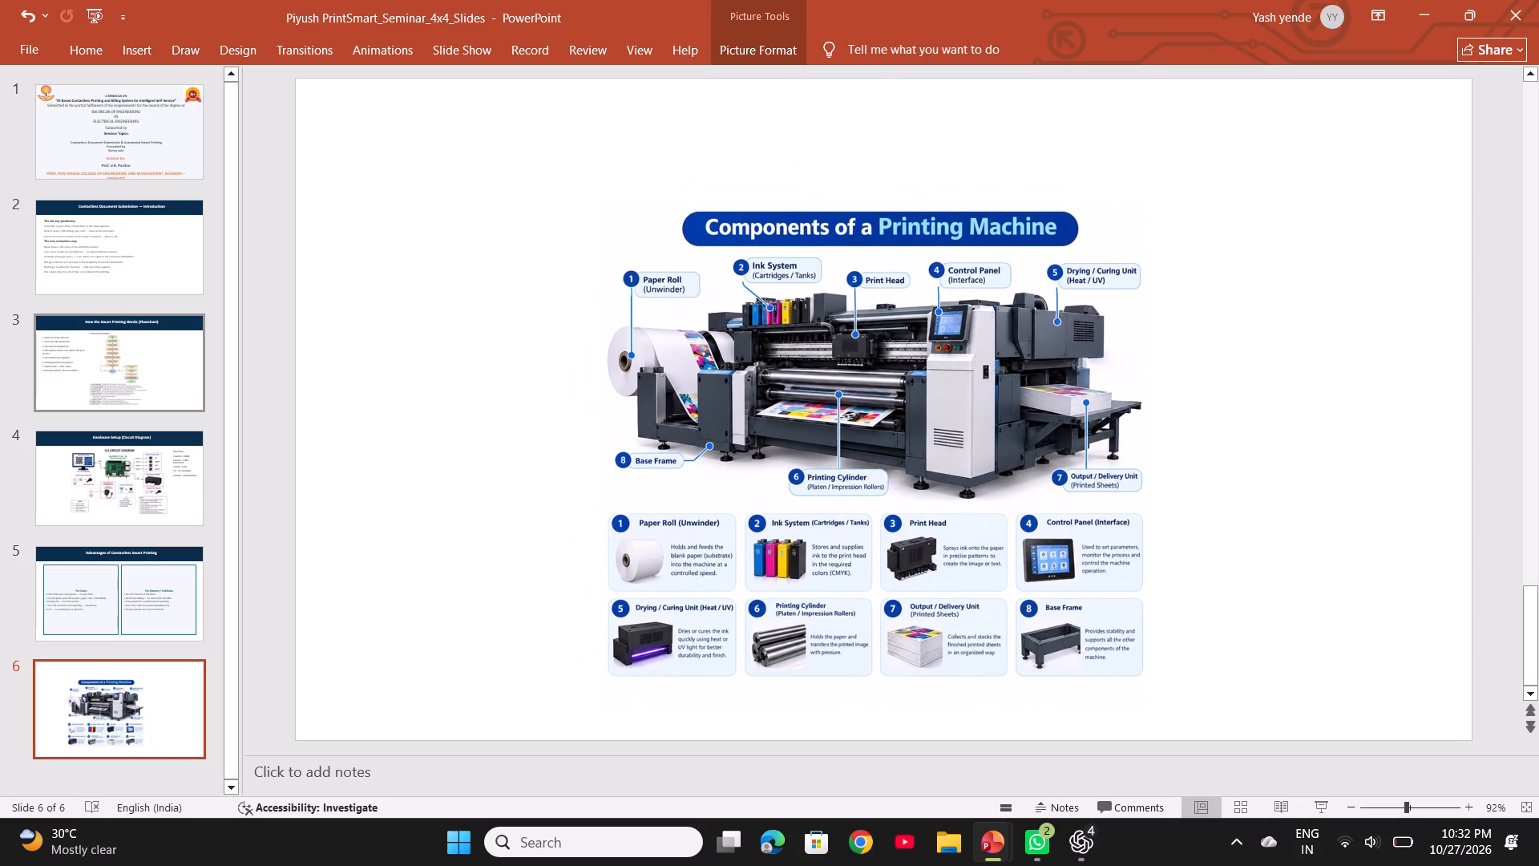
{"action": "left_click_drag", "start_coordinate": [1144, 450], "coordinate": [1111, 443]}
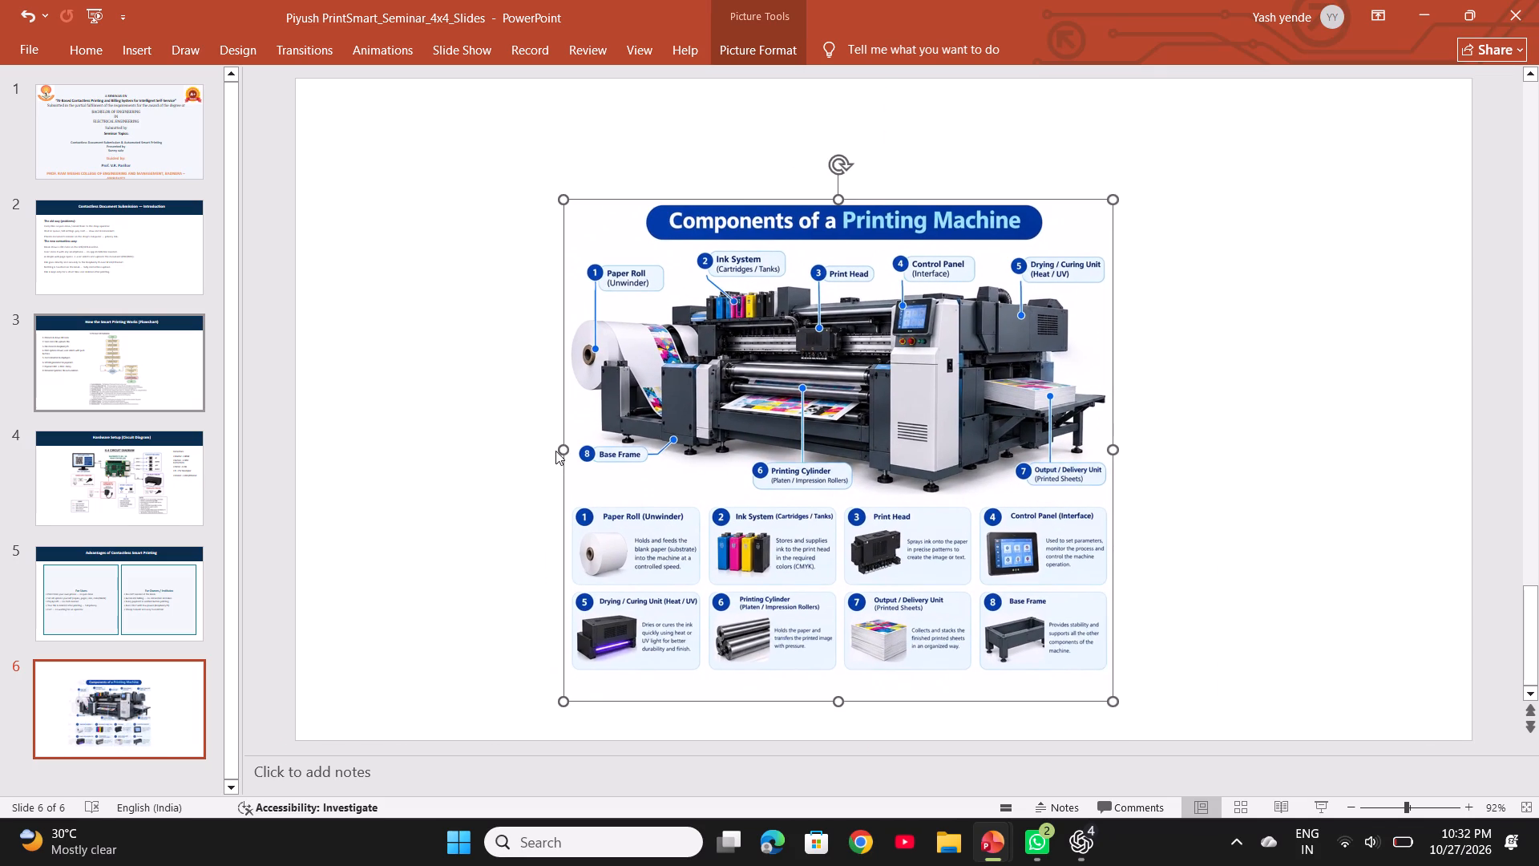
{"action": "left_click_drag", "start_coordinate": [558, 445], "coordinate": [394, 446]}
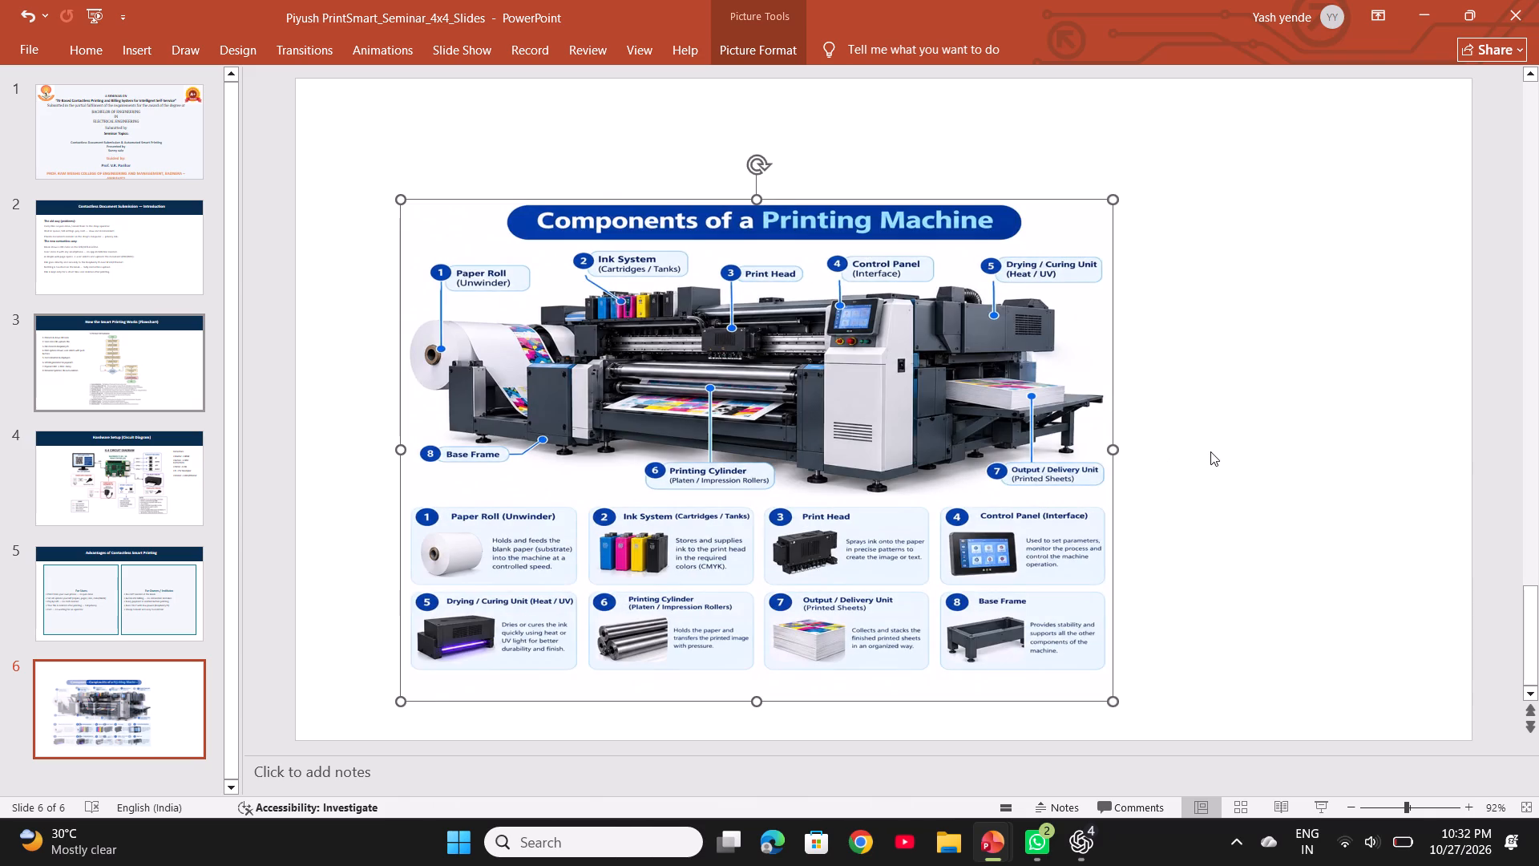
{"action": "left_click_drag", "start_coordinate": [1113, 452], "coordinate": [1351, 432]}
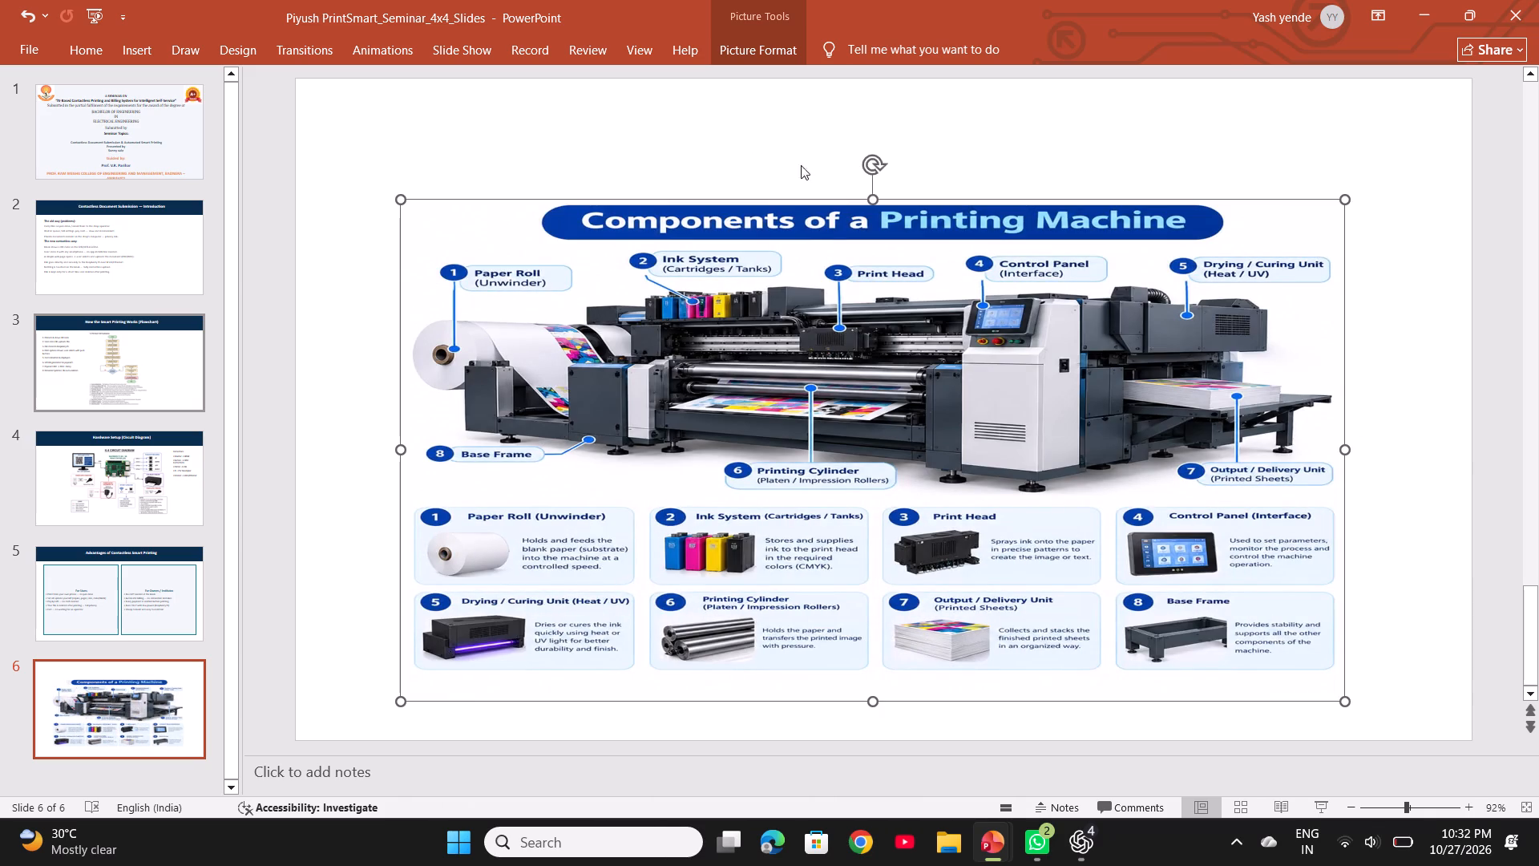
Add the heading text "COMPONENT OF PRINTING MACHINE" in capitals in the empty space above the picture.
{"action": "triple_click", "coordinate": [649, 133]}
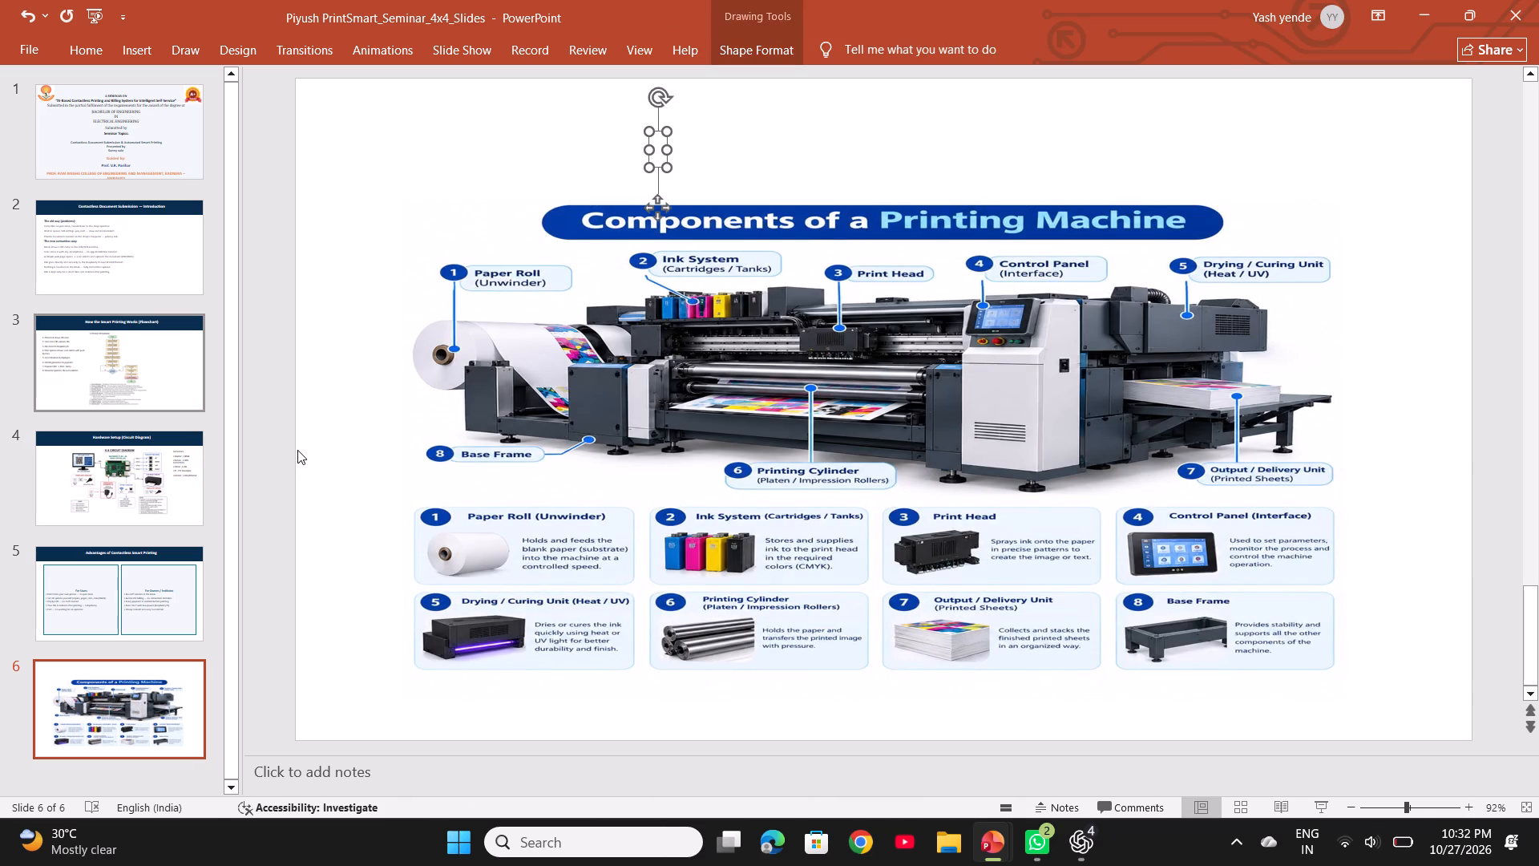
{"action": "type", "text": "co"}
{"action": "key", "text": "space"}
{"action": "type", "text": "m"}
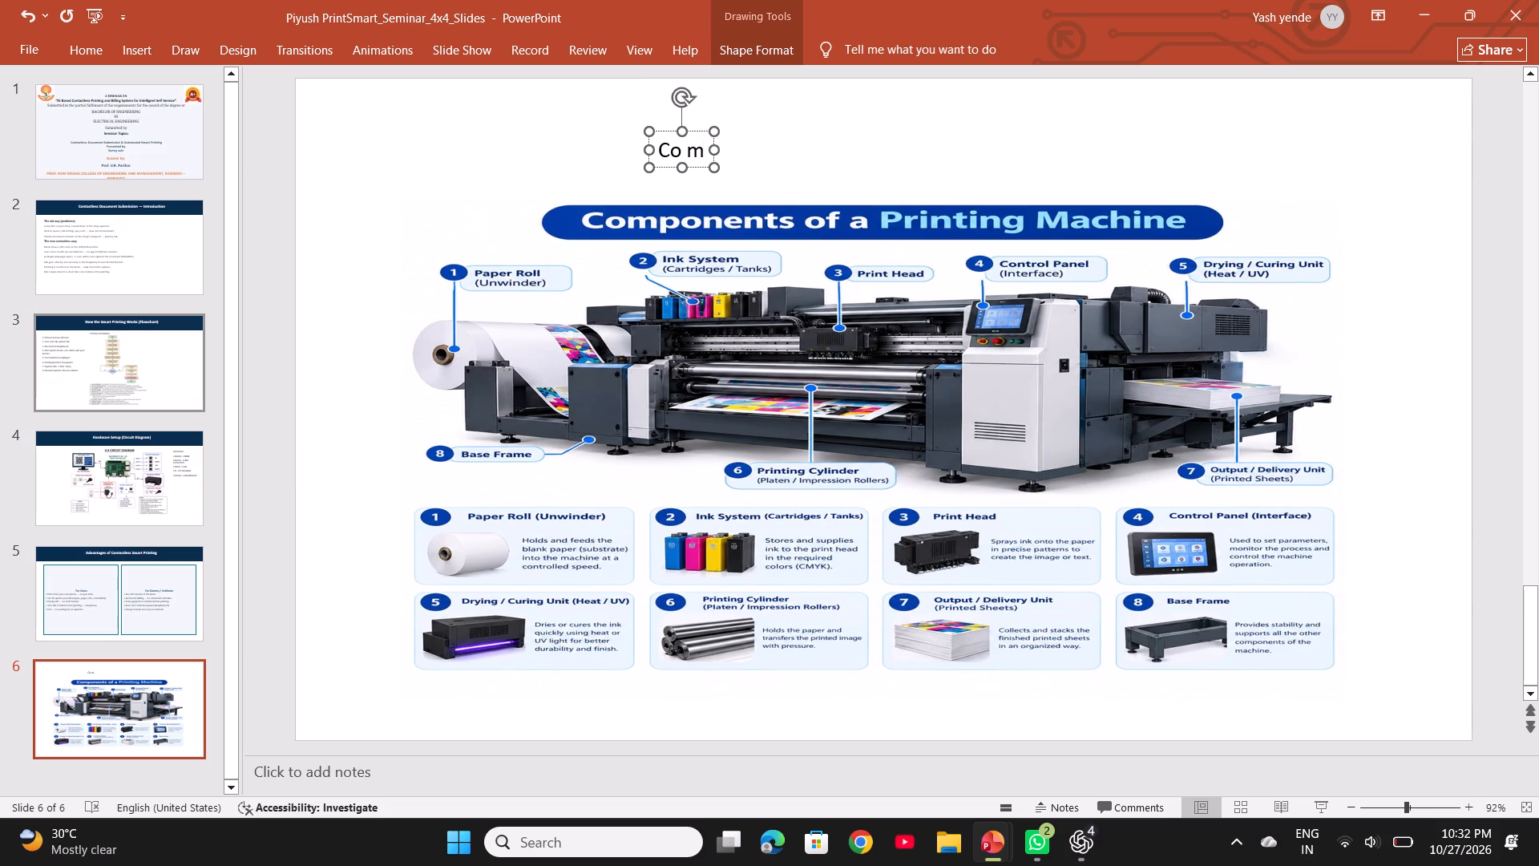
{"action": "key", "text": "BackSpace"}
{"action": "key", "text": "BackSpace"}
{"action": "key", "text": "BackSpace"}
{"action": "key", "text": "BackSpace"}
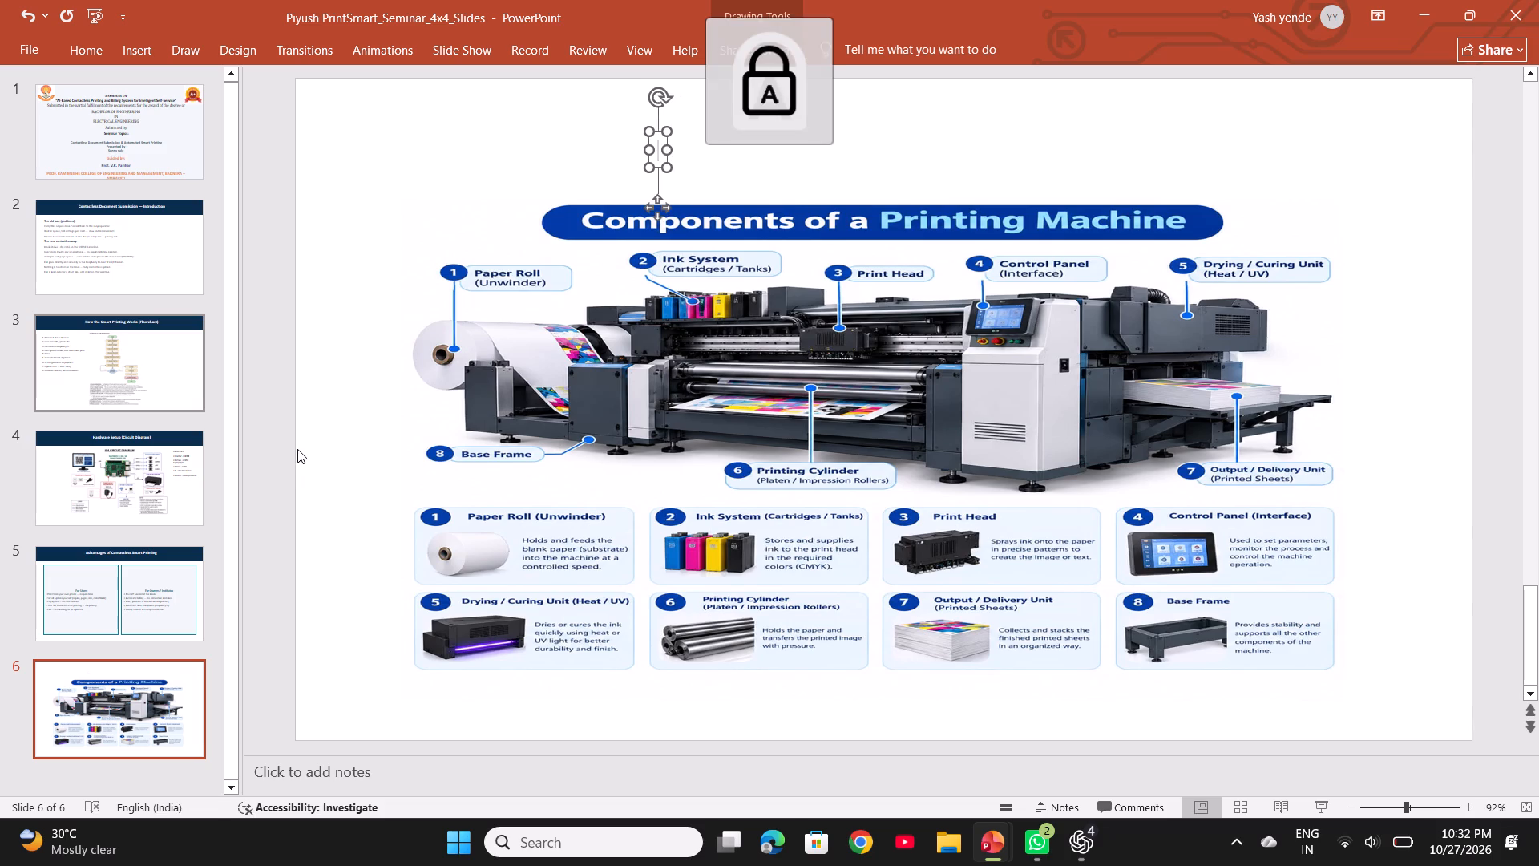
{"action": "type", "text": "CO"}
{"action": "key", "text": "space"}
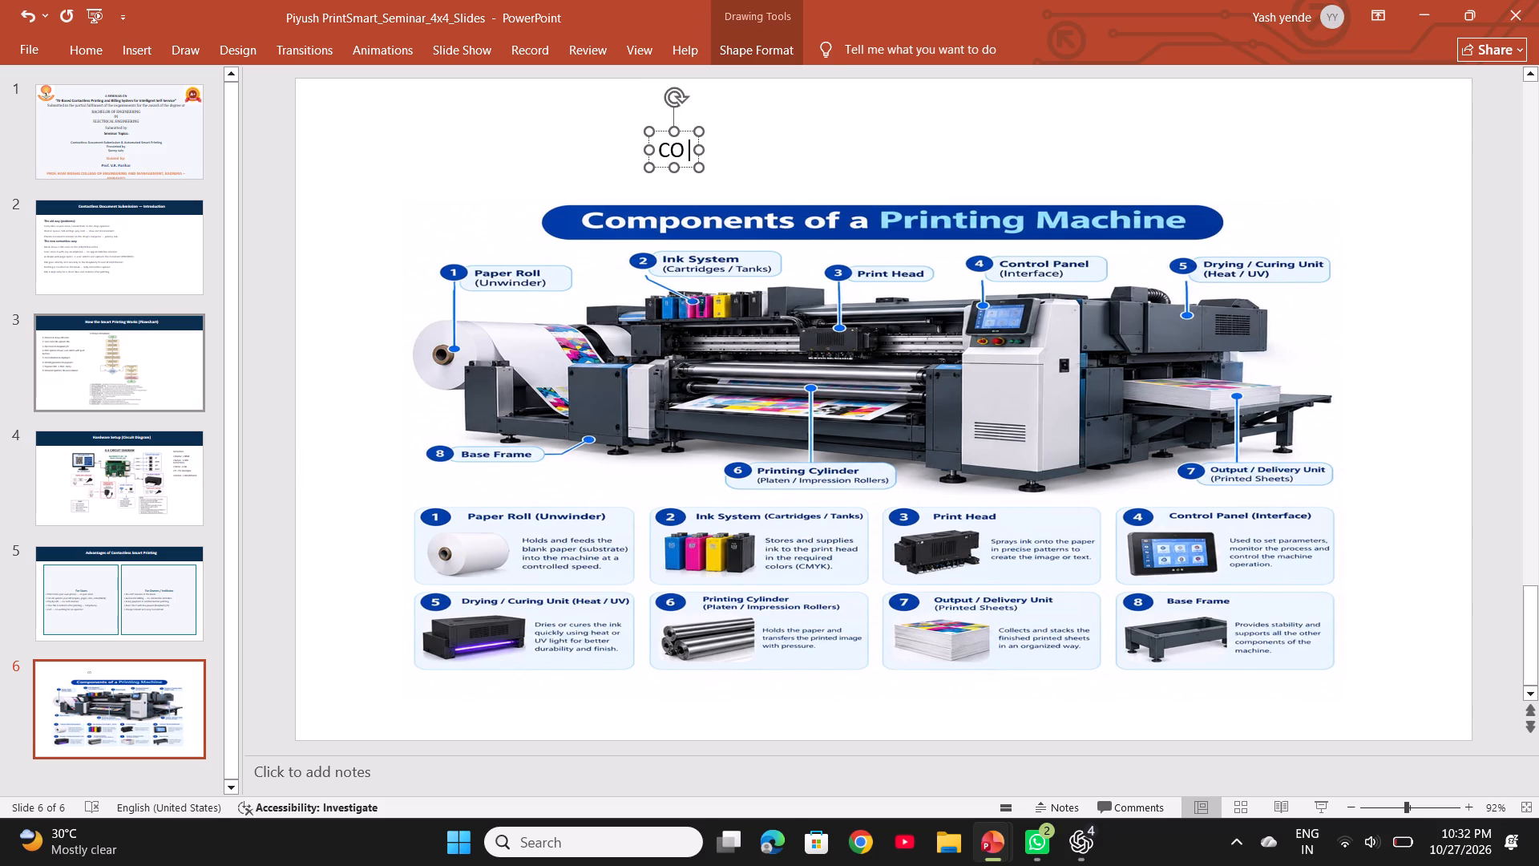
{"action": "key", "text": "BackSpace"}
{"action": "type", "text": "MP"}
{"action": "type", "text": "ONENT OF"}
{"action": "key", "text": "space"}
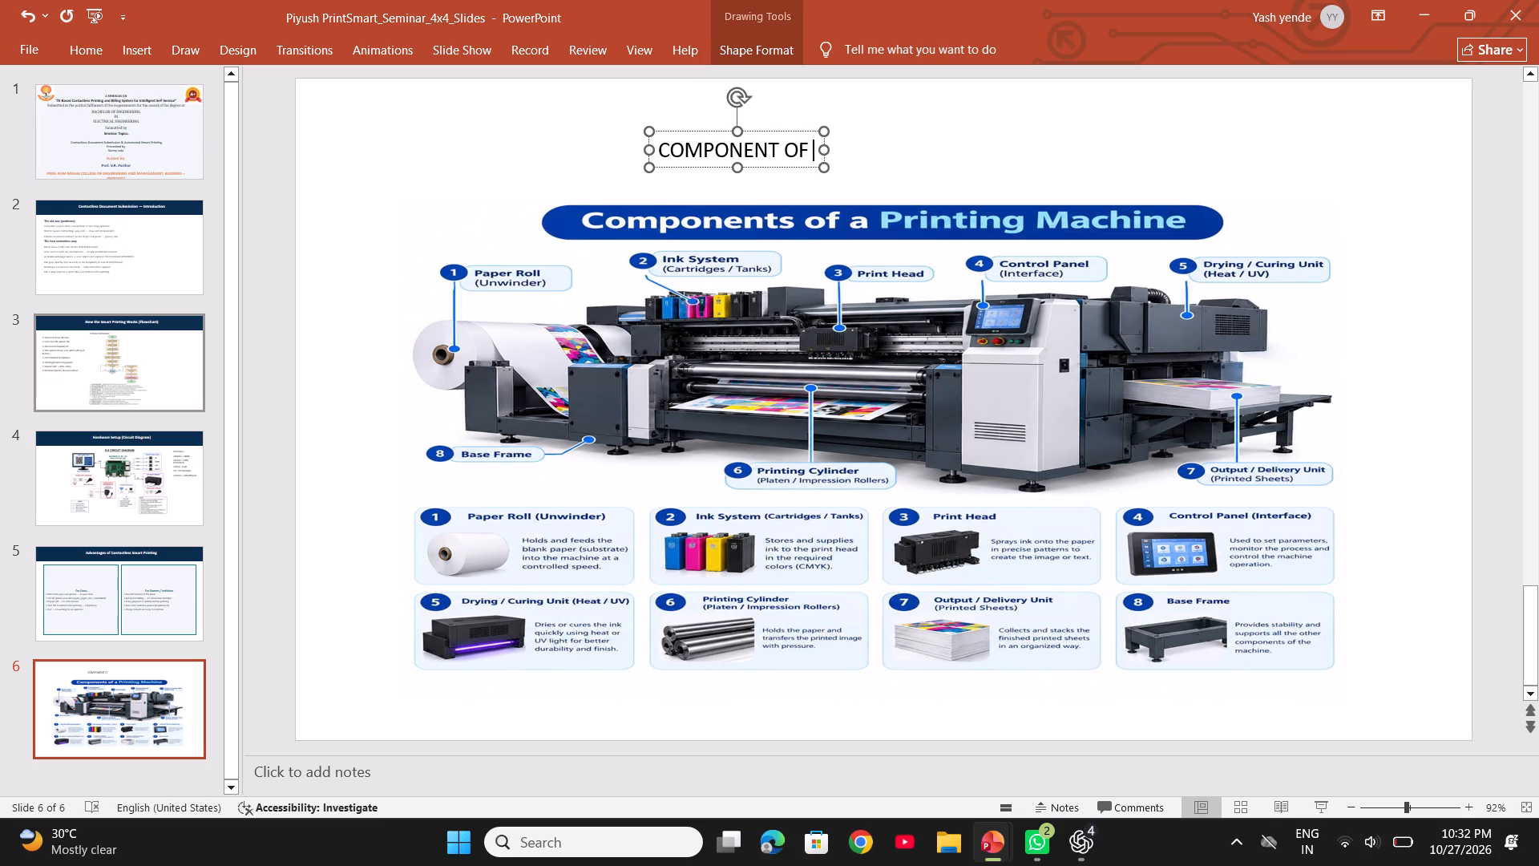
{"action": "type", "text": "PRI"}
{"action": "type", "text": "NTING"}
{"action": "key", "text": "space"}
{"action": "type", "text": "MA"}
{"action": "type", "text": "CH"}
{"action": "key", "text": "i"}
{"action": "key", "text": "n"}
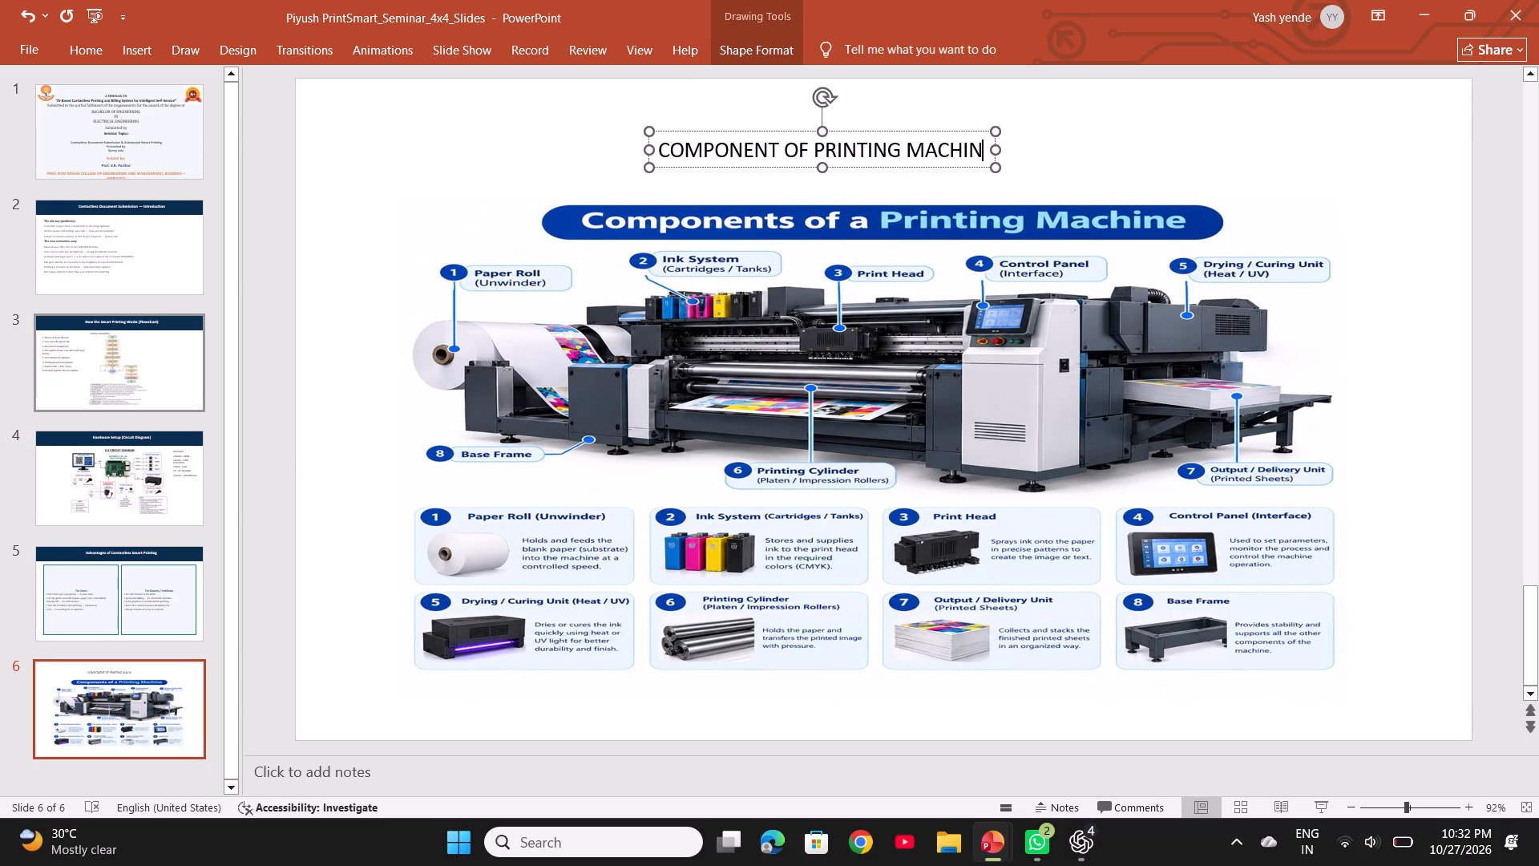
{"action": "type", "text": "E"}
{"action": "key", "text": "space"}
{"action": "scroll", "coordinate": [301, 455], "scroll_direction": "down", "scroll_amount": 1}
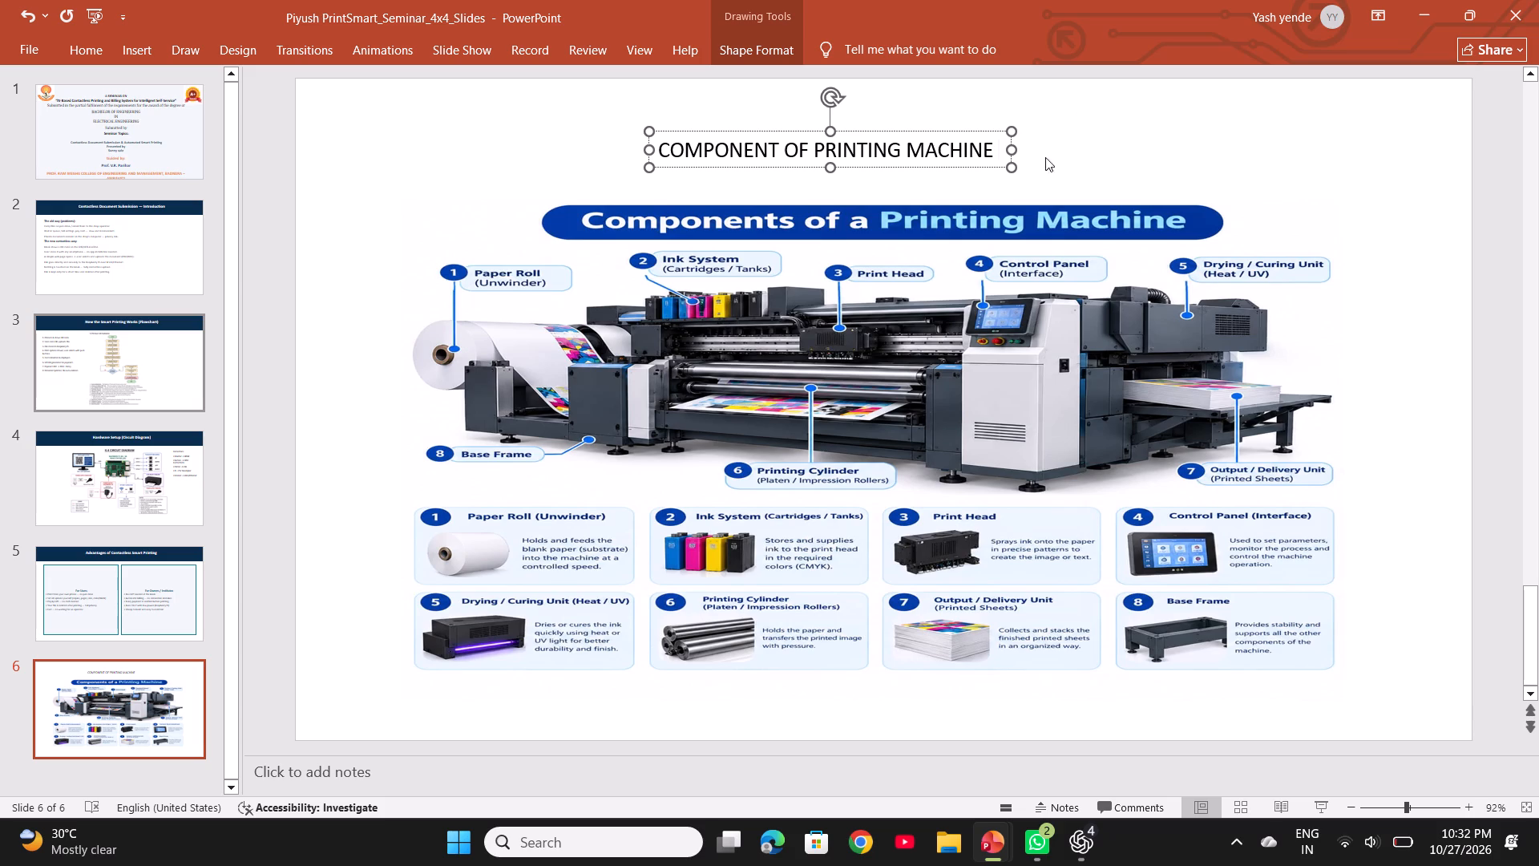
Widen the heading's text box and adjust its left edge so the heading sits roughly centred above the picture.
{"action": "left_click_drag", "start_coordinate": [1008, 144], "coordinate": [1137, 147]}
{"action": "left_click_drag", "start_coordinate": [645, 152], "coordinate": [519, 152]}
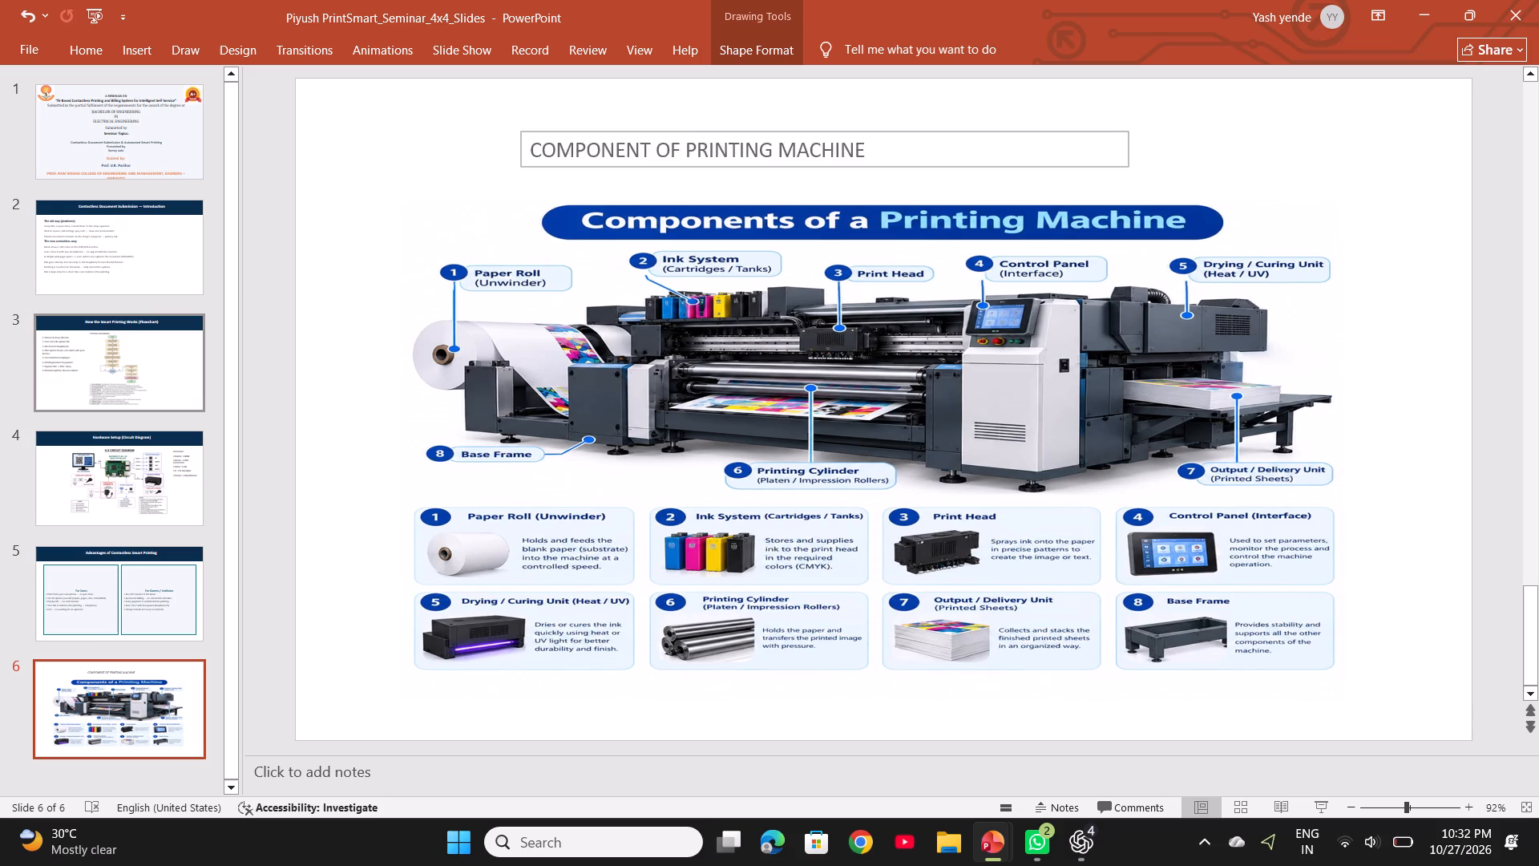
{"action": "left_click_drag", "start_coordinate": [519, 152], "coordinate": [669, 144]}
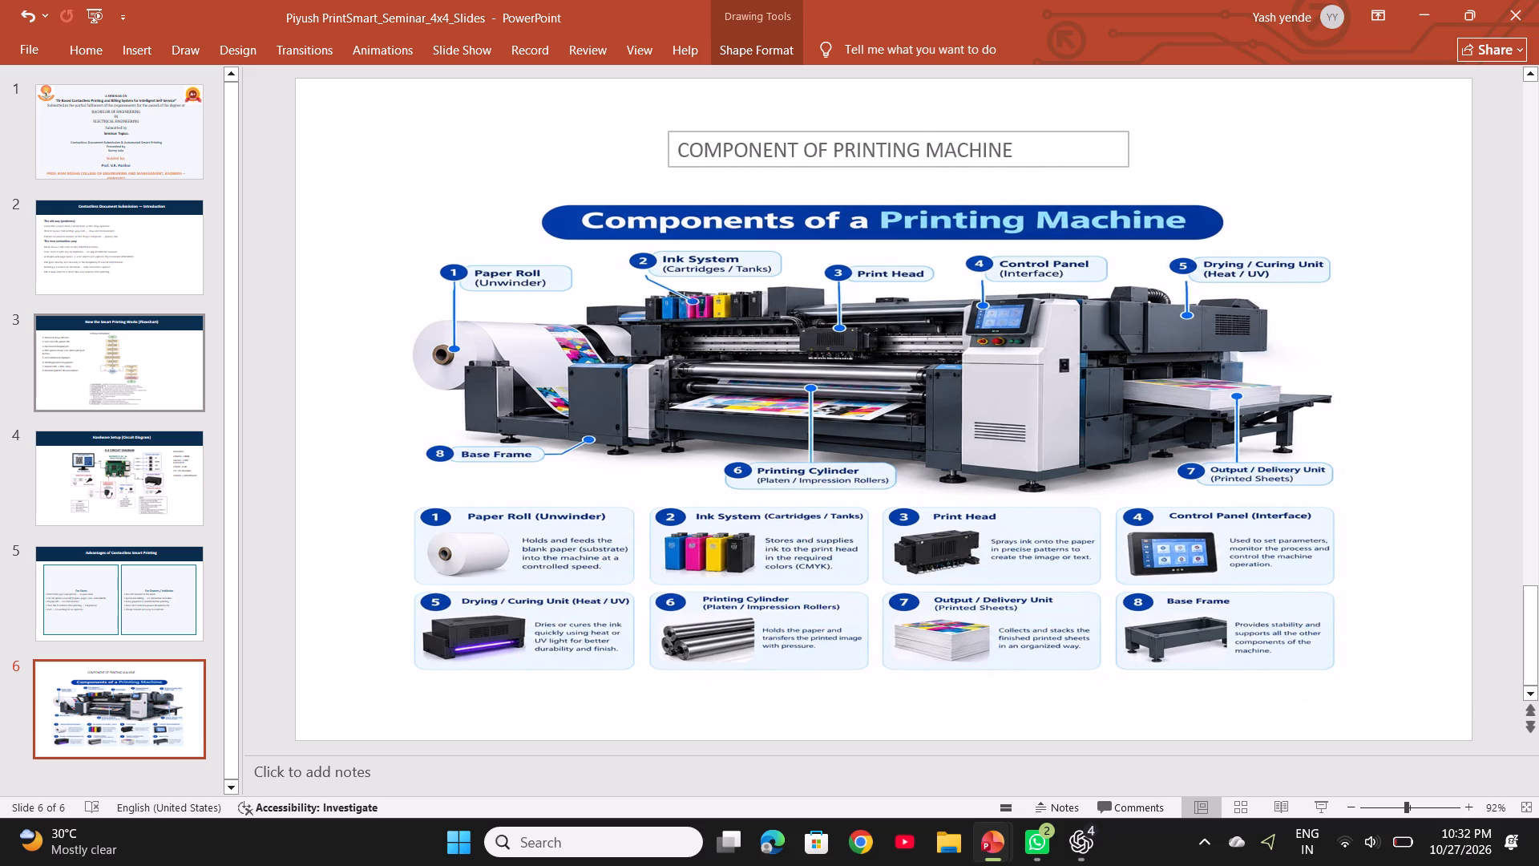
{"action": "left_click_drag", "start_coordinate": [669, 144], "coordinate": [689, 143]}
{"action": "left_click", "coordinate": [1234, 148]}
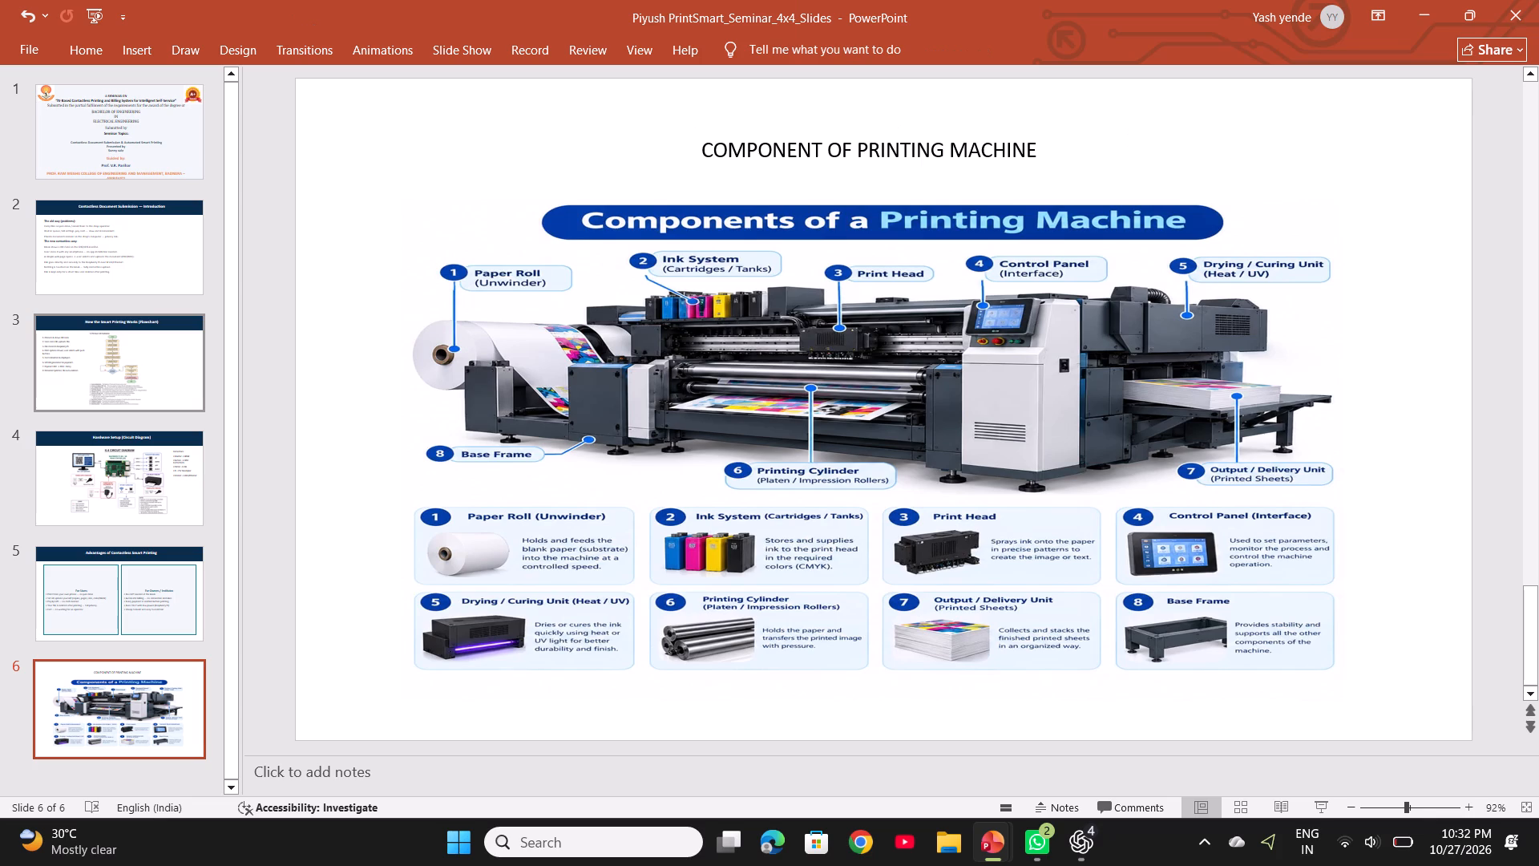
Add a new slide with the Blank layout after the printing machine components slide.
{"action": "scroll", "coordinate": [797, 489], "scroll_direction": "down", "scroll_amount": 2}
{"action": "left_click", "coordinate": [101, 47]}
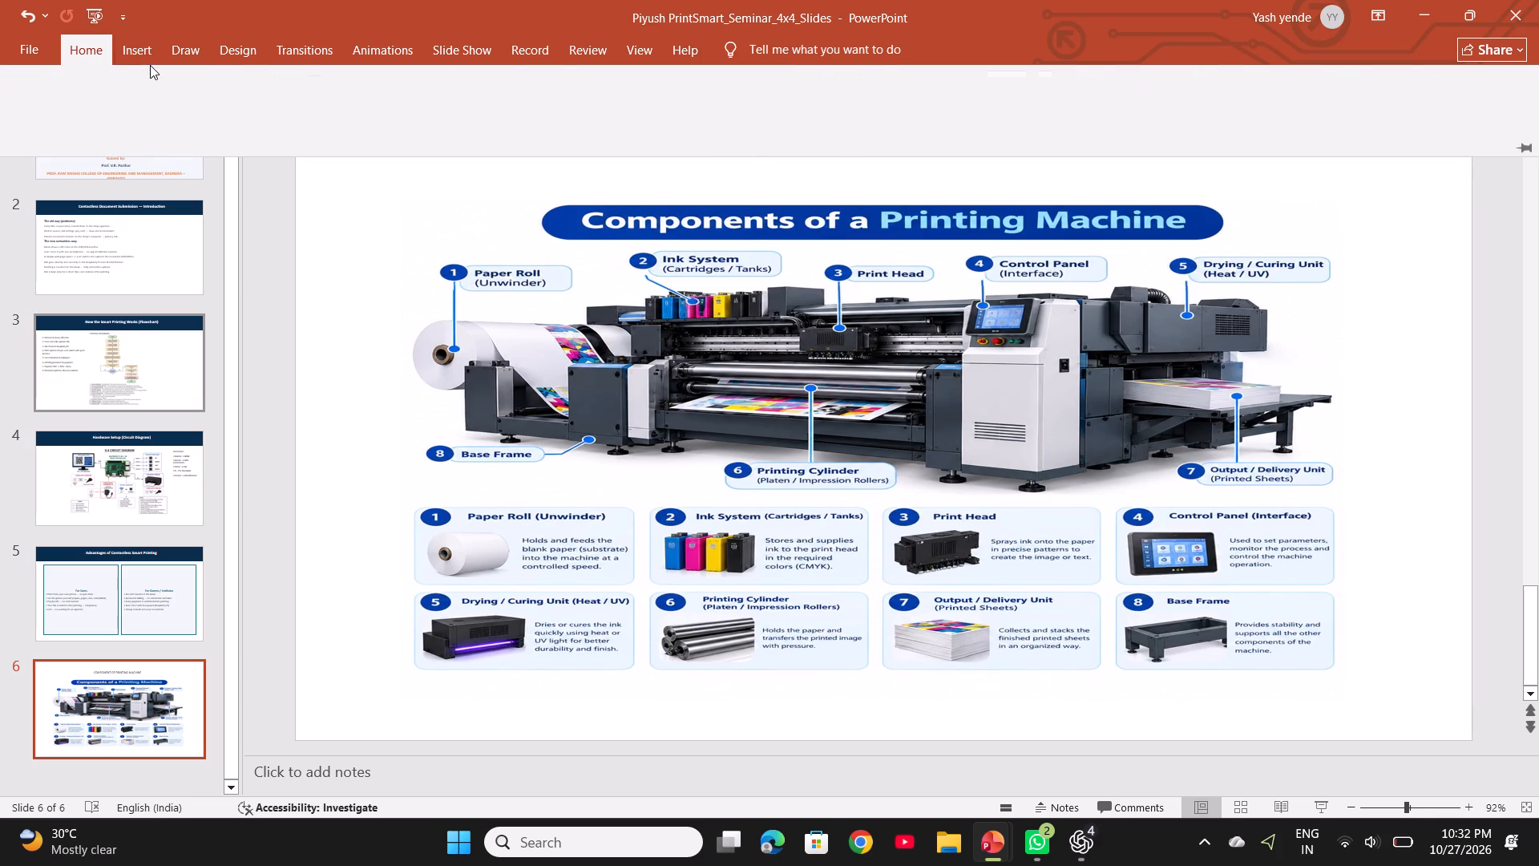
{"action": "left_click", "coordinate": [151, 56]}
{"action": "left_click", "coordinate": [46, 111]}
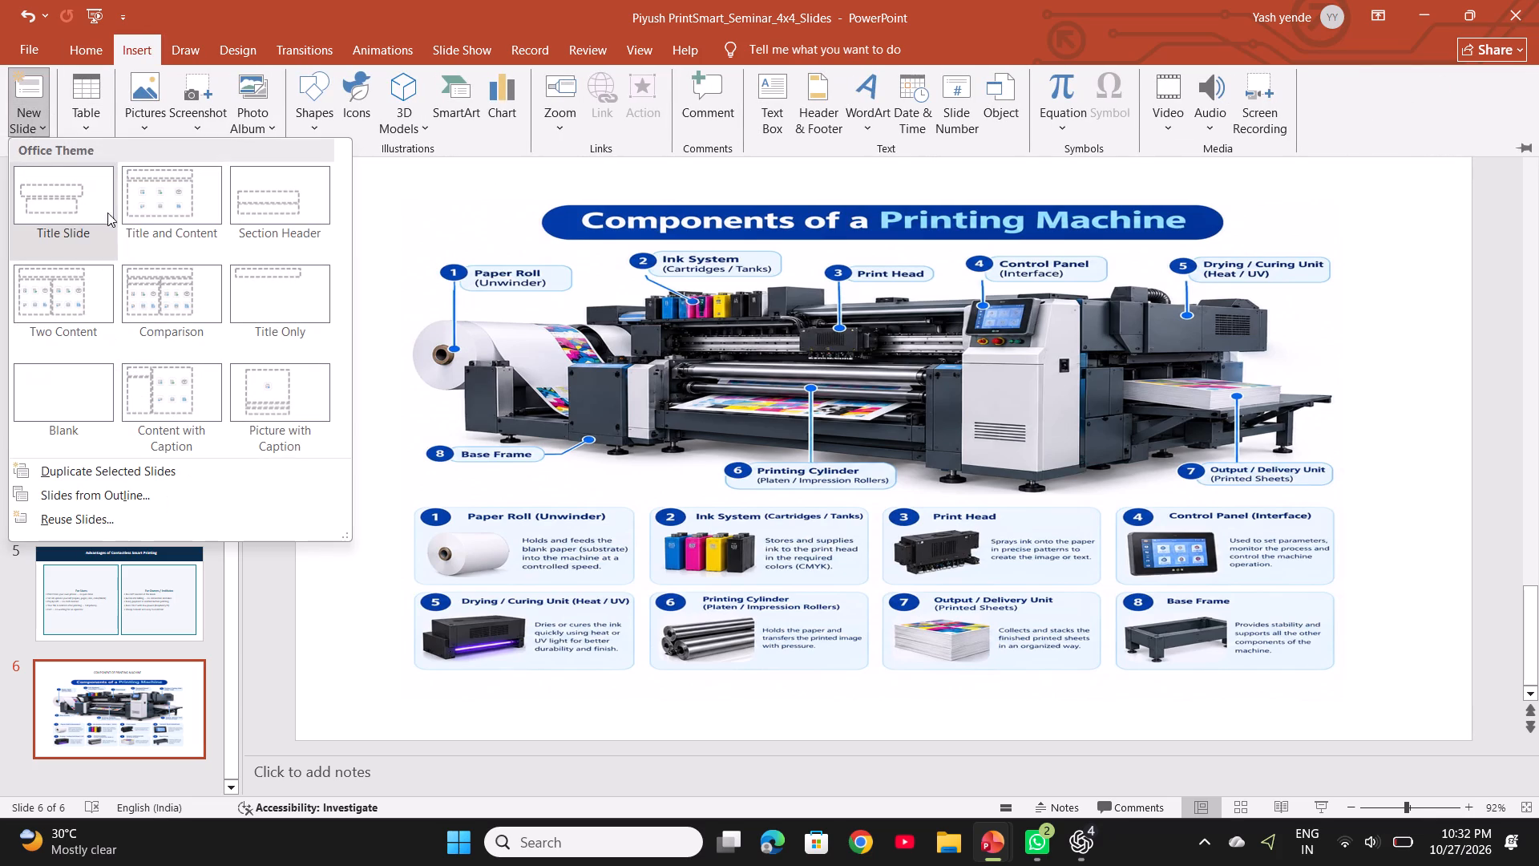
{"action": "left_click", "coordinate": [70, 408]}
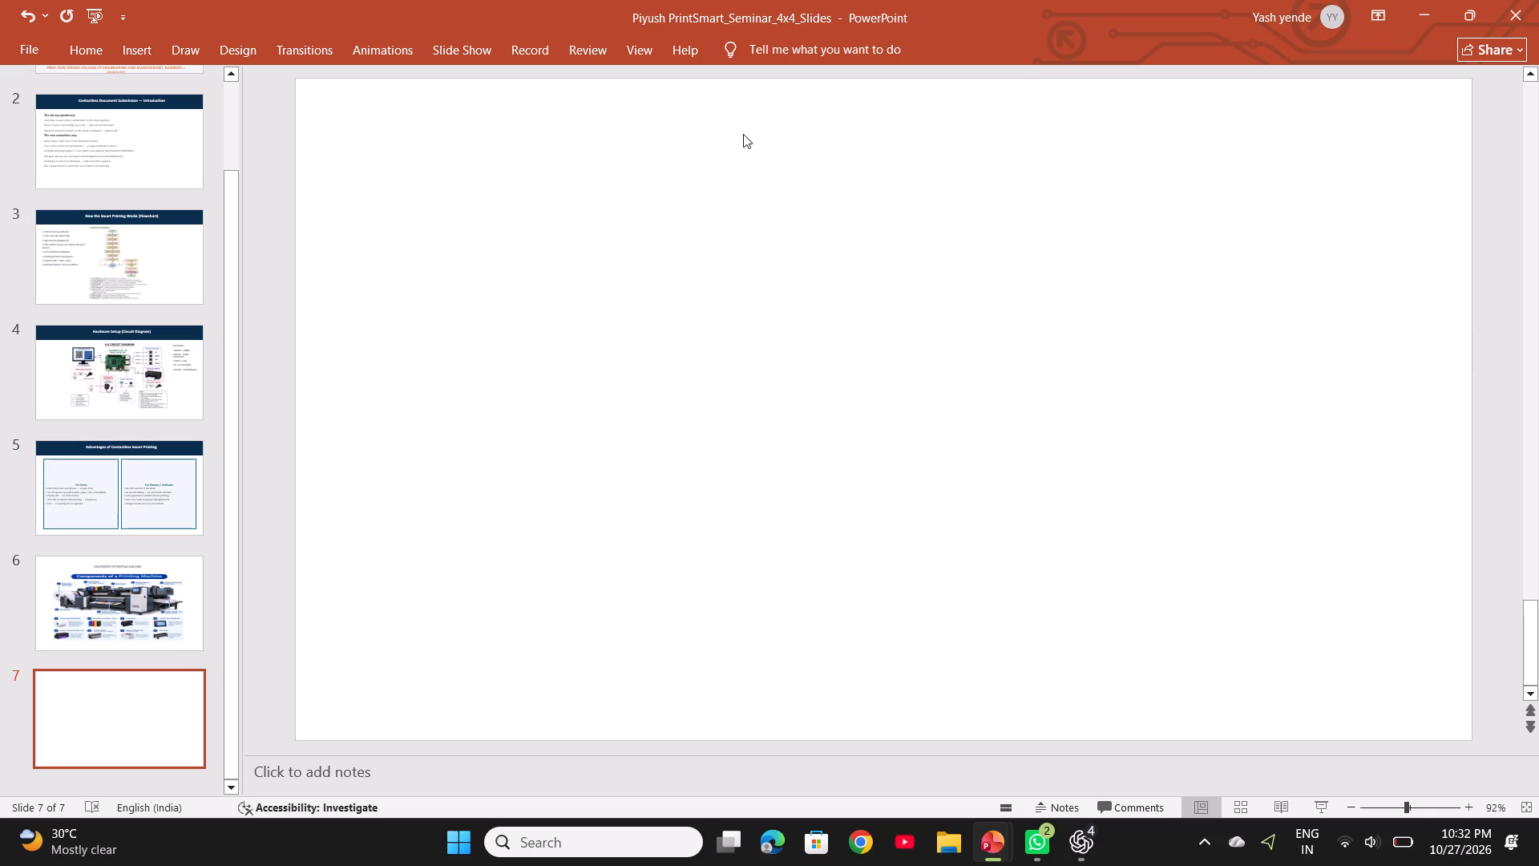
Start a text box near the top of the new blank slide 7.
{"action": "left_click", "coordinate": [742, 132]}
{"action": "left_click", "coordinate": [699, 138]}
{"action": "triple_click", "coordinate": [673, 138]}
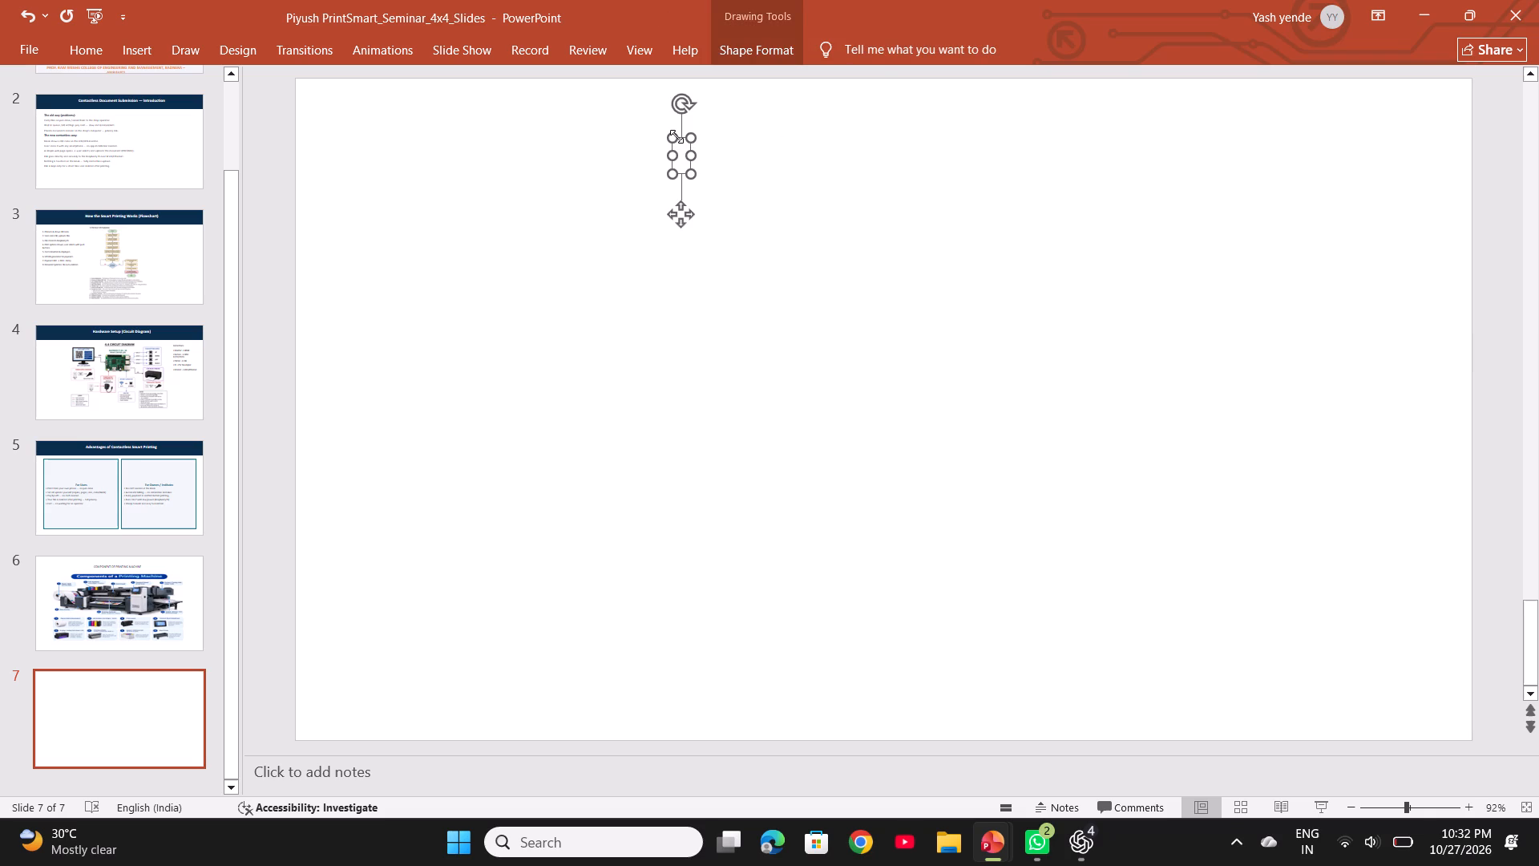
Enter the heading "COMPONENT OF PRINTING MACHINE" in capitals in the new text box on slide 7.
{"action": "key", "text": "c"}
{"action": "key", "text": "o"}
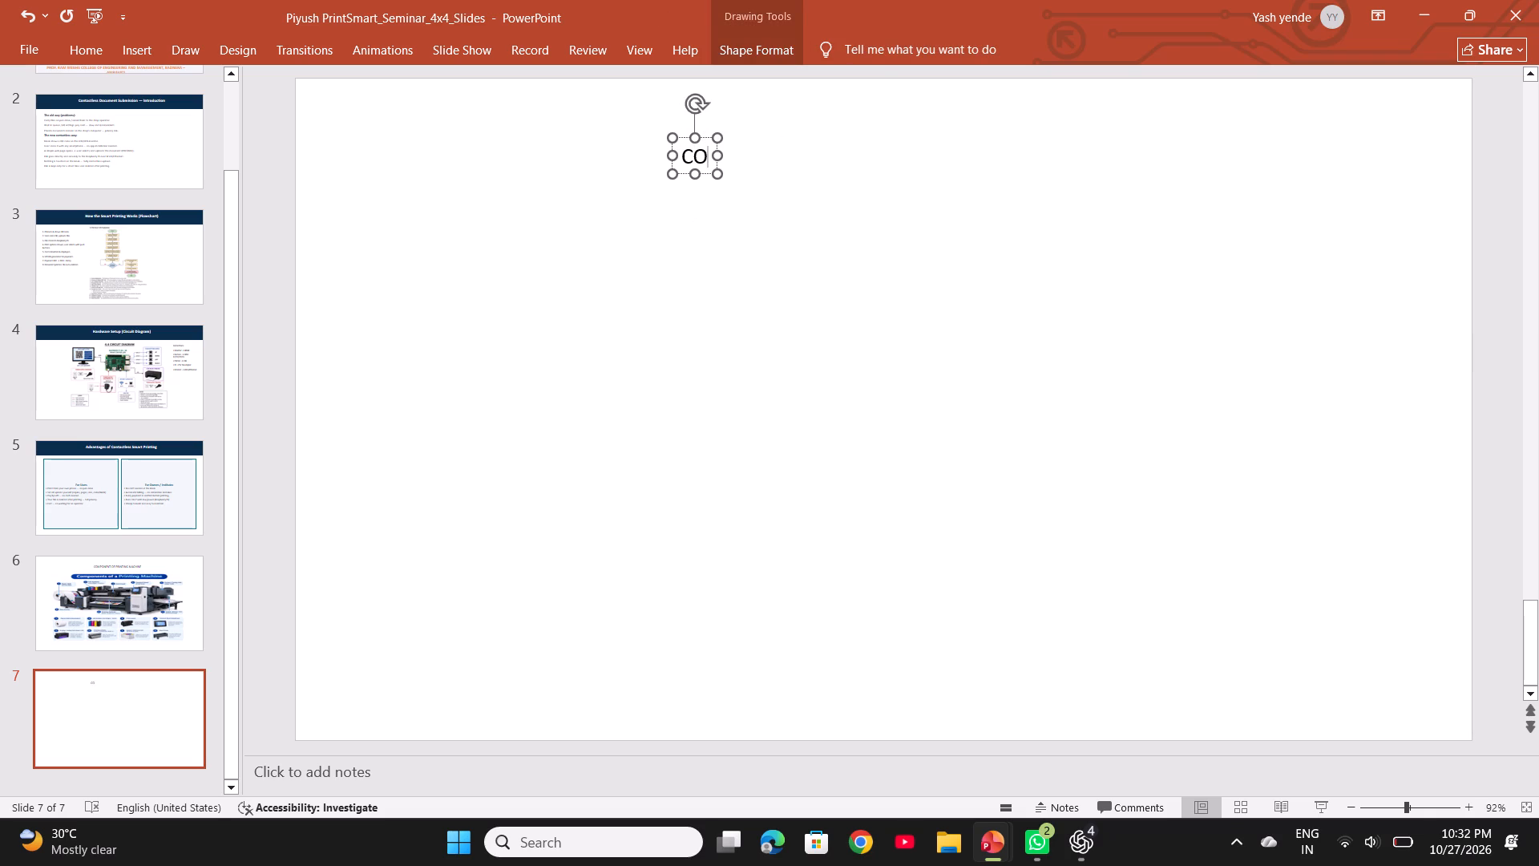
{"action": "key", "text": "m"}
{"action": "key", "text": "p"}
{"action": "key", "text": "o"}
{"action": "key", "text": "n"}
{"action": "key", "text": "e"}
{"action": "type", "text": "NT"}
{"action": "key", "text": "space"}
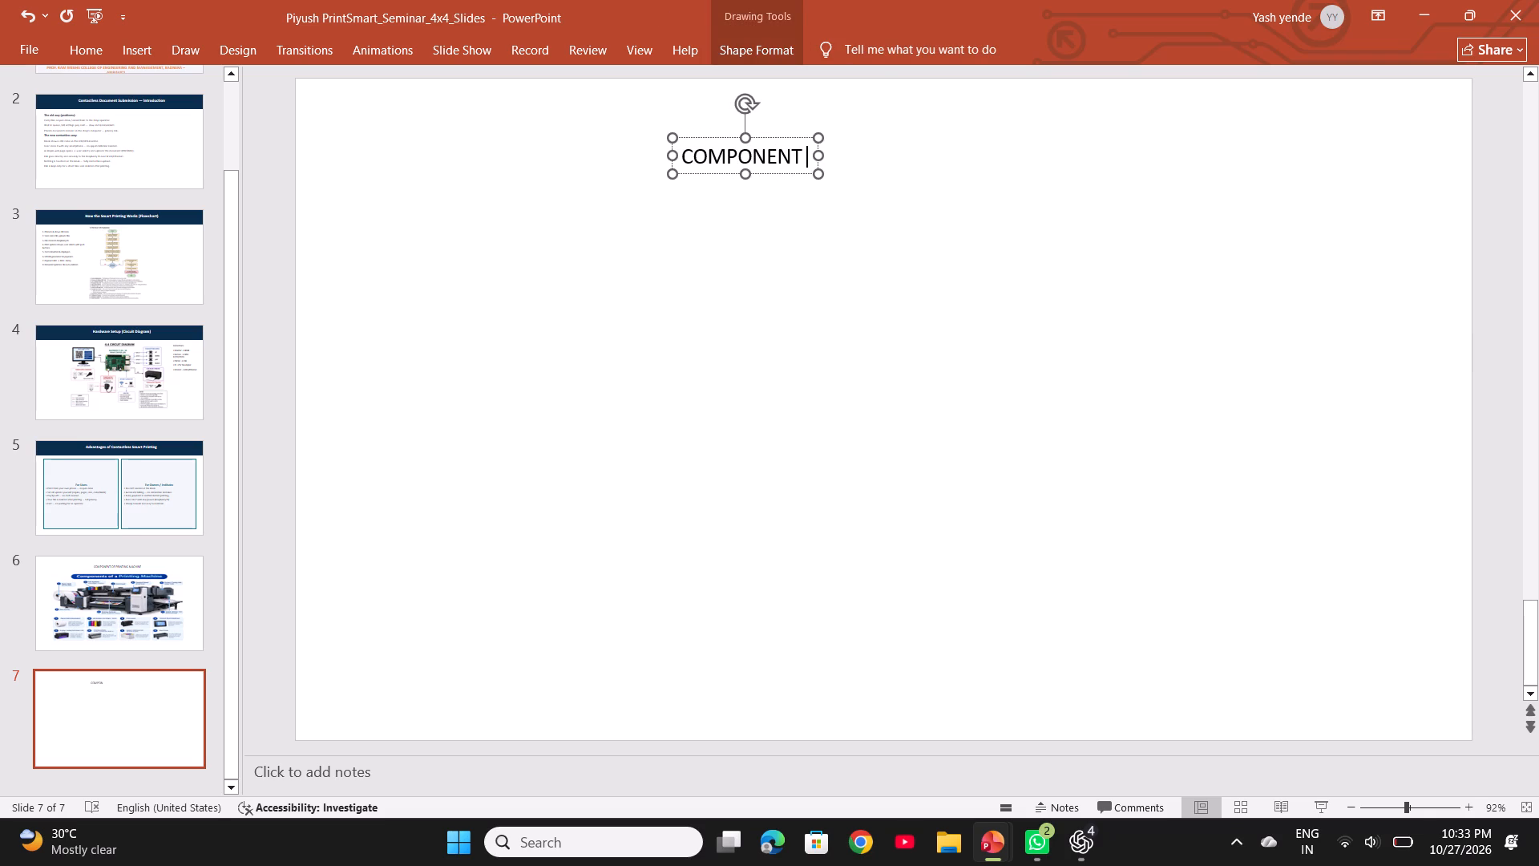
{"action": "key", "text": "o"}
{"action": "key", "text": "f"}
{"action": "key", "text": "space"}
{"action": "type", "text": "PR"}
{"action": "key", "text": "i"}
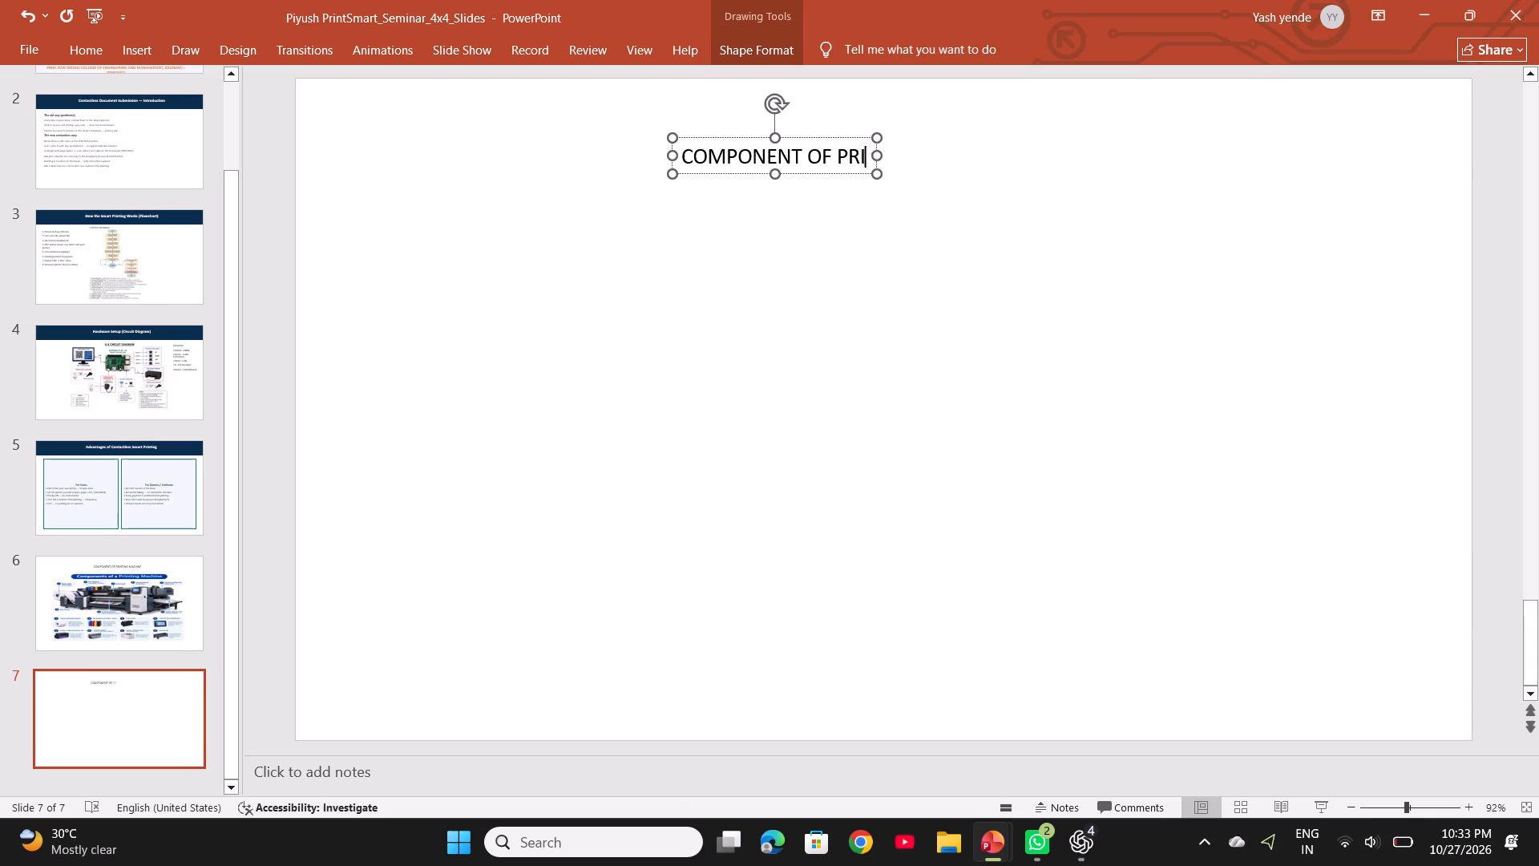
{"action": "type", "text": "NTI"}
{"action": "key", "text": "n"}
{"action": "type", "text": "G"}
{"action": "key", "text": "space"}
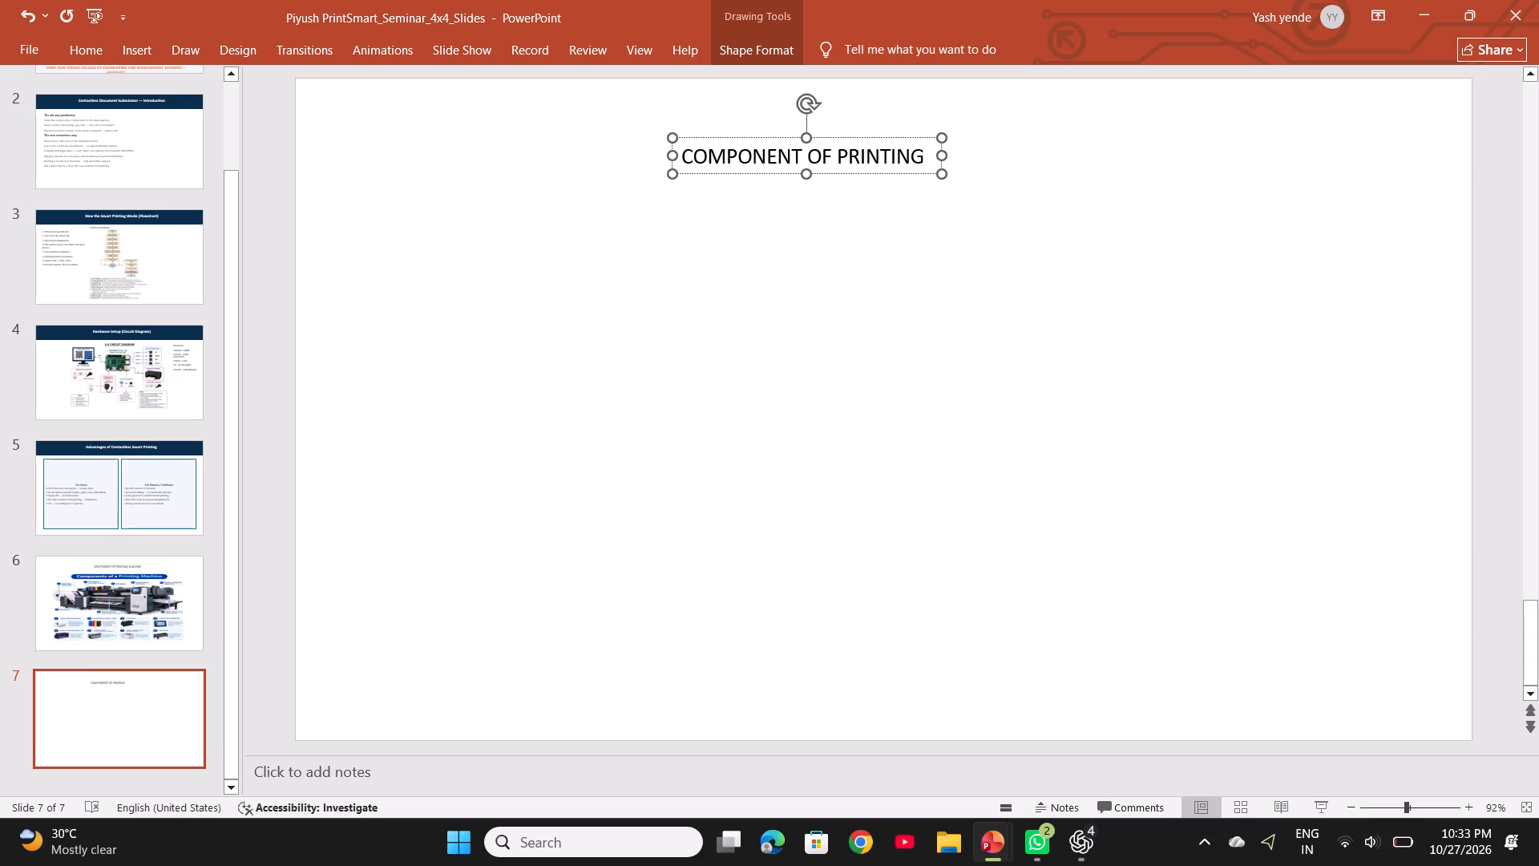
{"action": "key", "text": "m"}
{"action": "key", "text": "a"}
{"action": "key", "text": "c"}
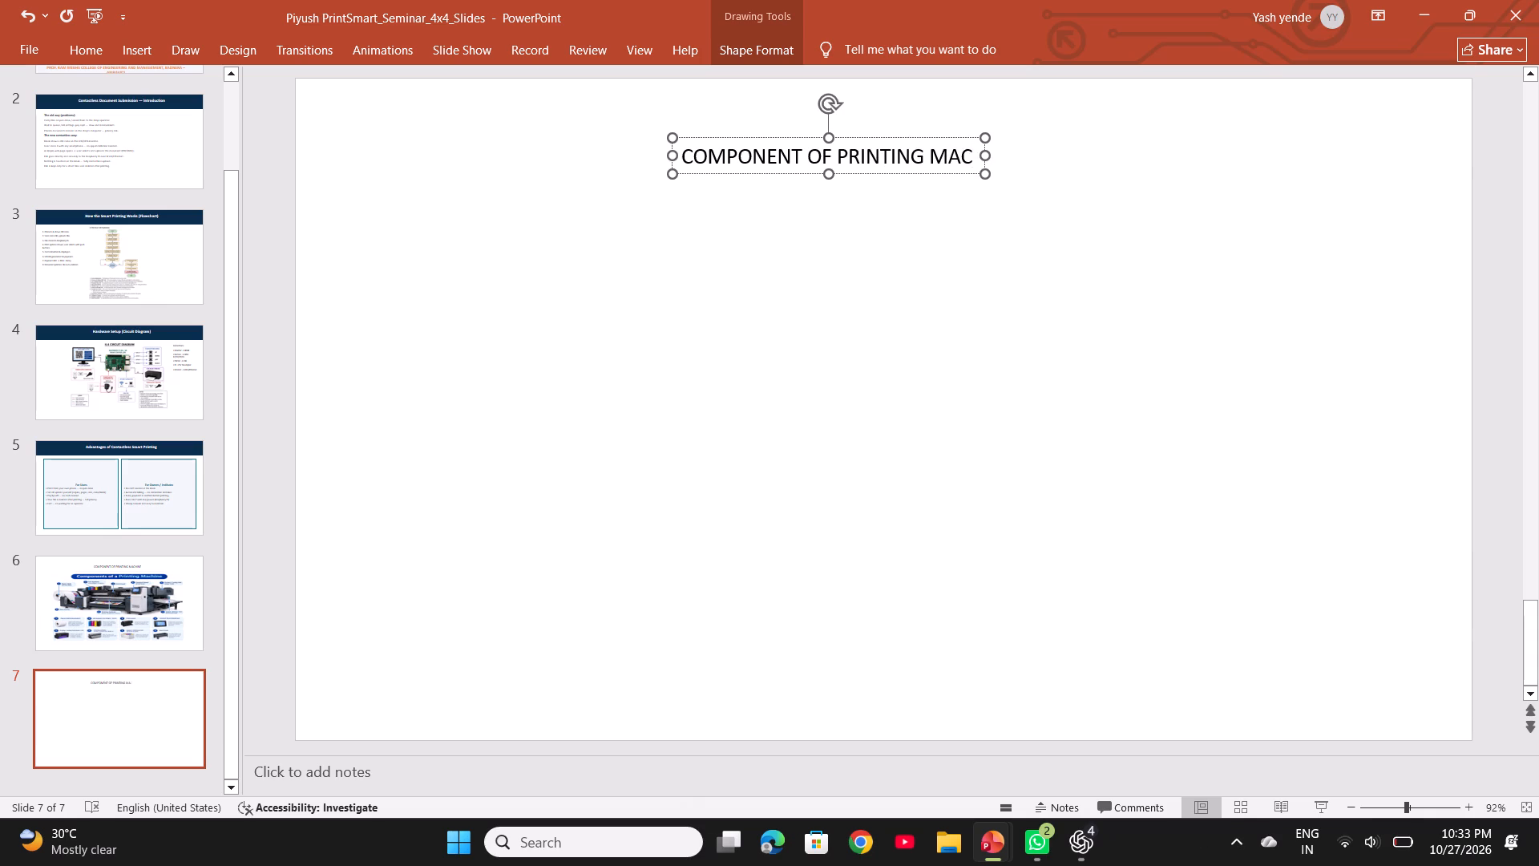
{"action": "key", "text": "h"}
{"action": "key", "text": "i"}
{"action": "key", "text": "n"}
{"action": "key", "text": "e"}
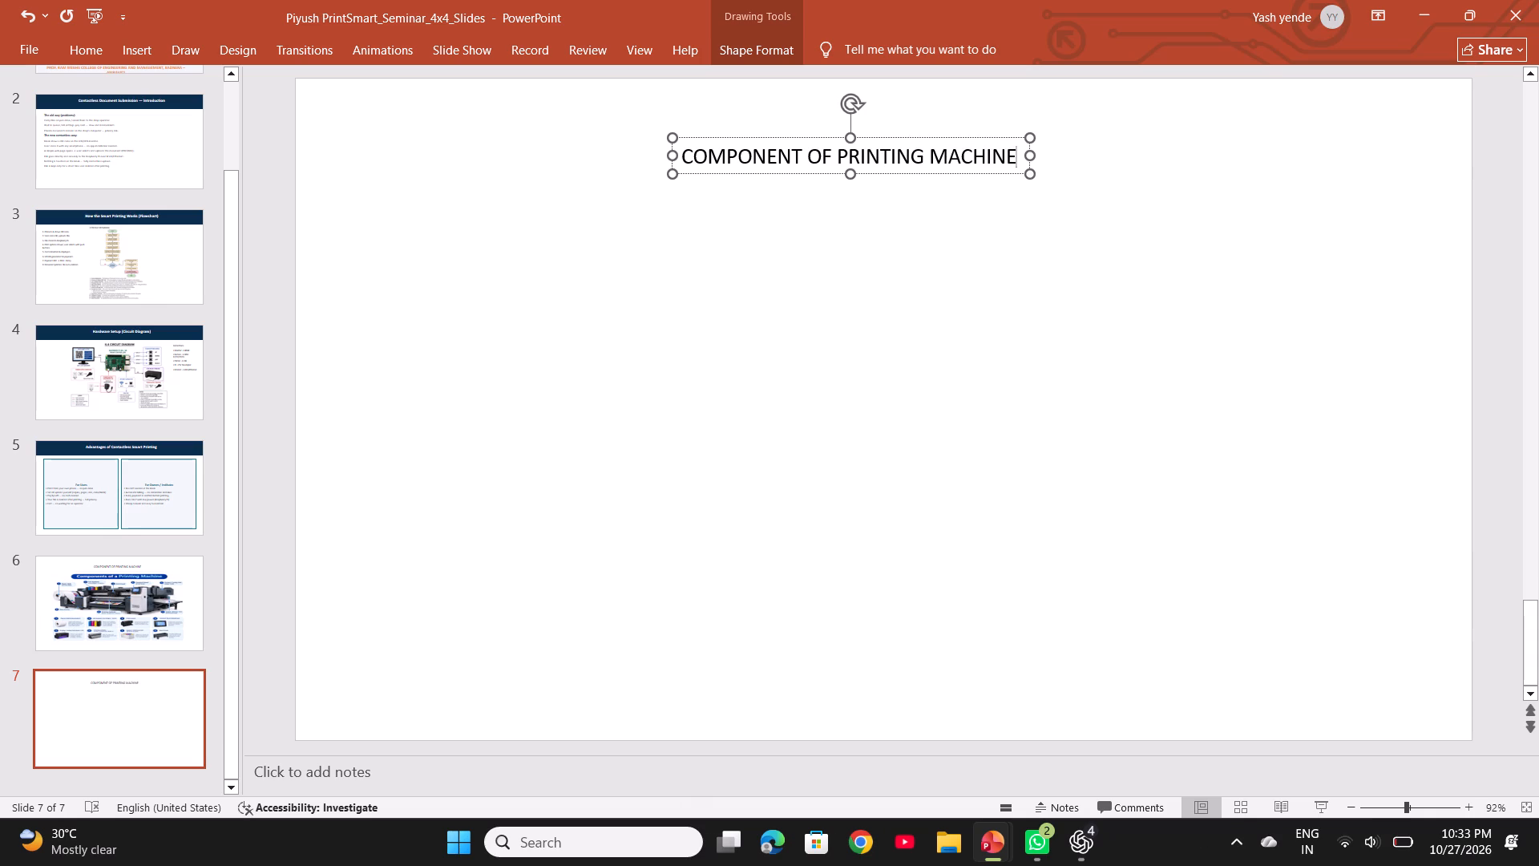
Widen the heading's text box on slide 7 and adjust its left edge so the heading sits roughly centred near the top.
{"action": "left_click_drag", "start_coordinate": [668, 152], "coordinate": [588, 156]}
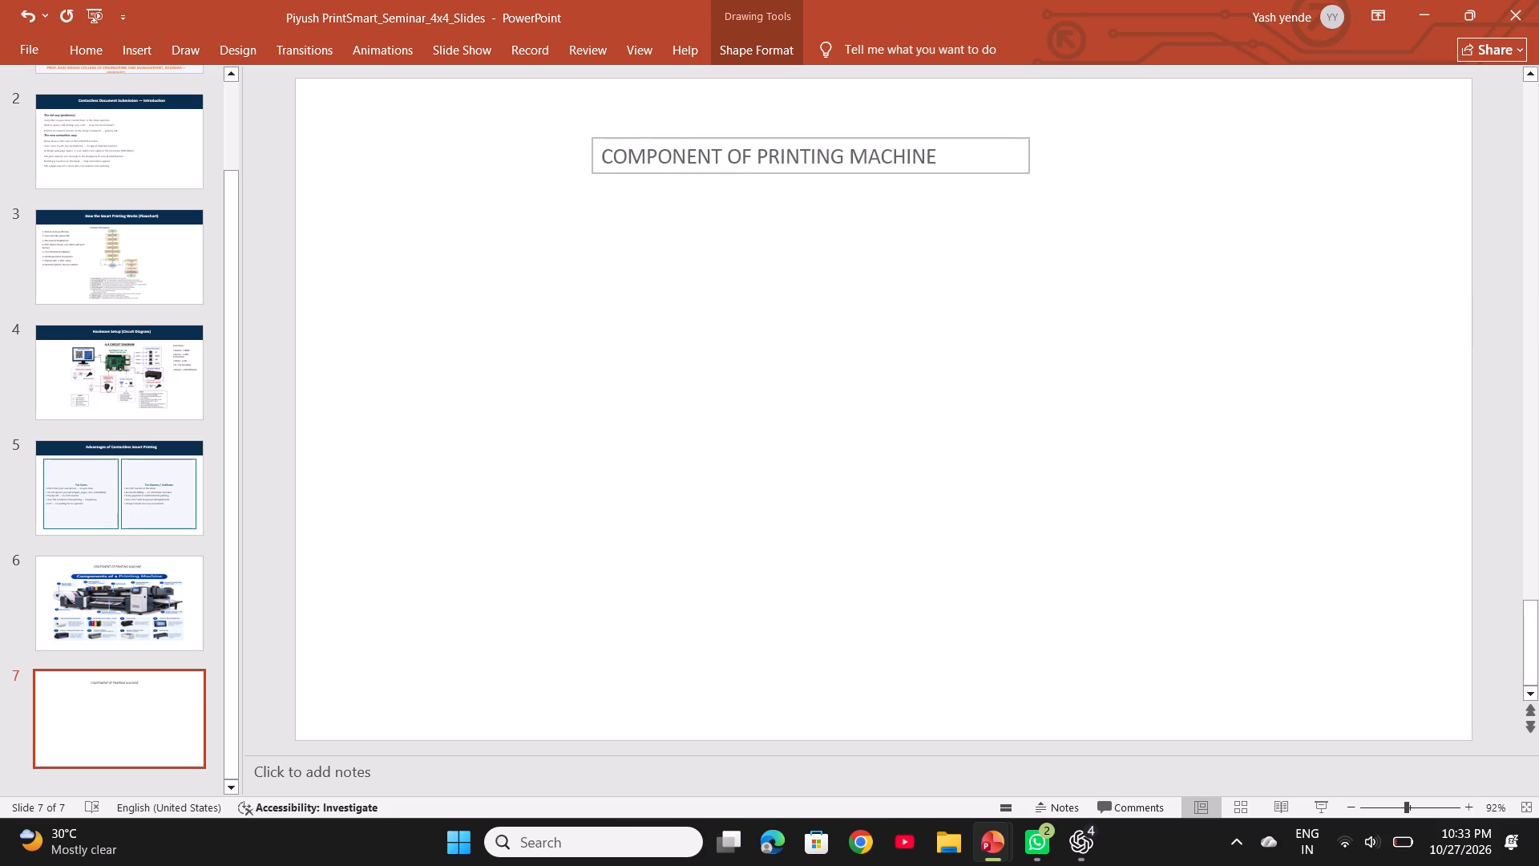
{"action": "left_click_drag", "start_coordinate": [588, 156], "coordinate": [584, 158]}
{"action": "left_click_drag", "start_coordinate": [1032, 156], "coordinate": [1131, 168]}
{"action": "left_click_drag", "start_coordinate": [580, 153], "coordinate": [545, 158]}
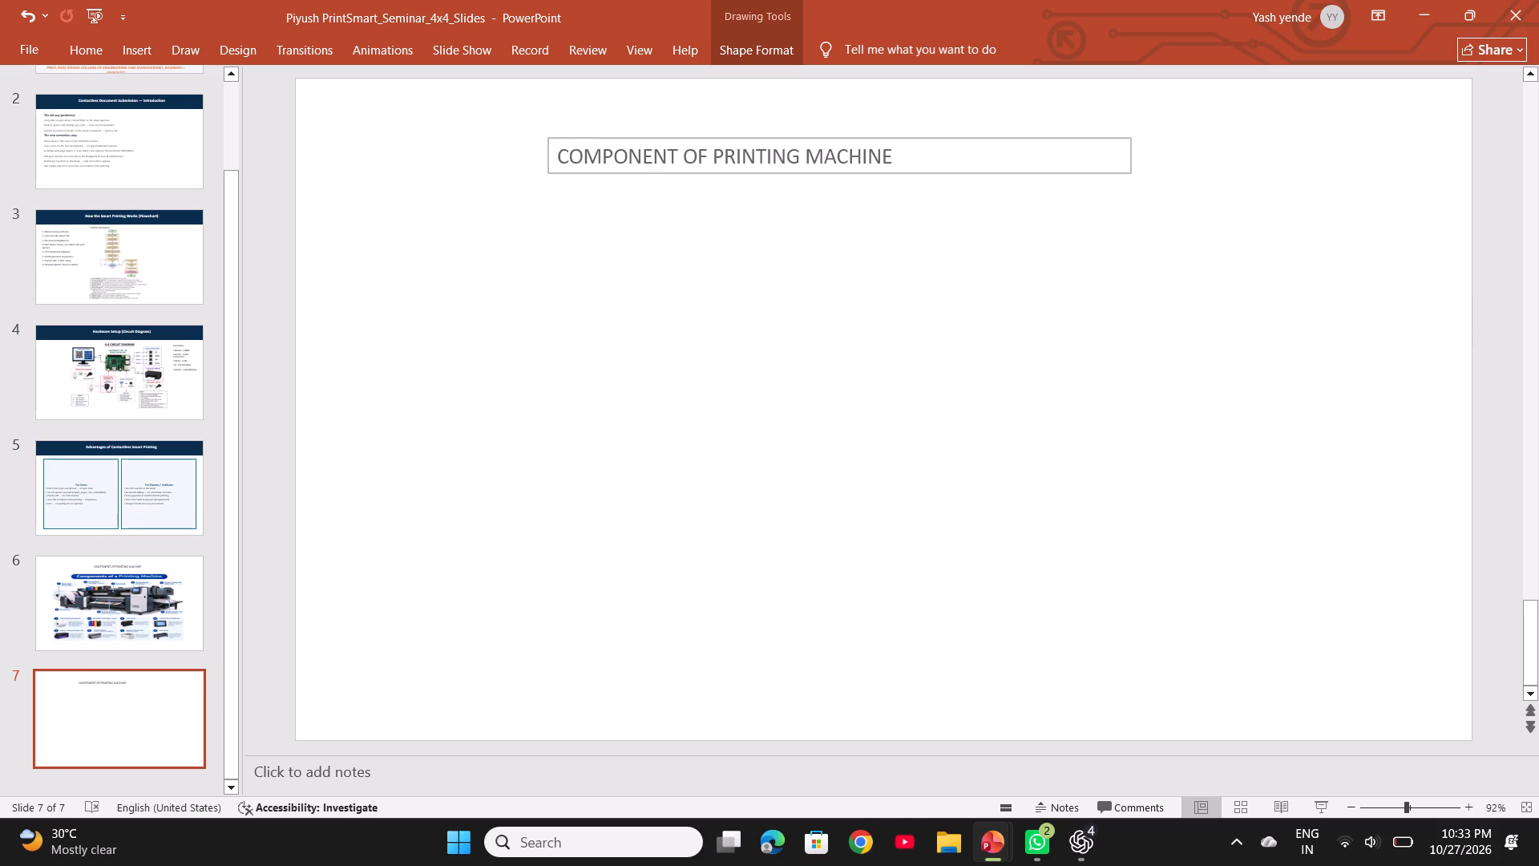
{"action": "left_click_drag", "start_coordinate": [545, 158], "coordinate": [690, 182]}
{"action": "left_click", "coordinate": [829, 326]}
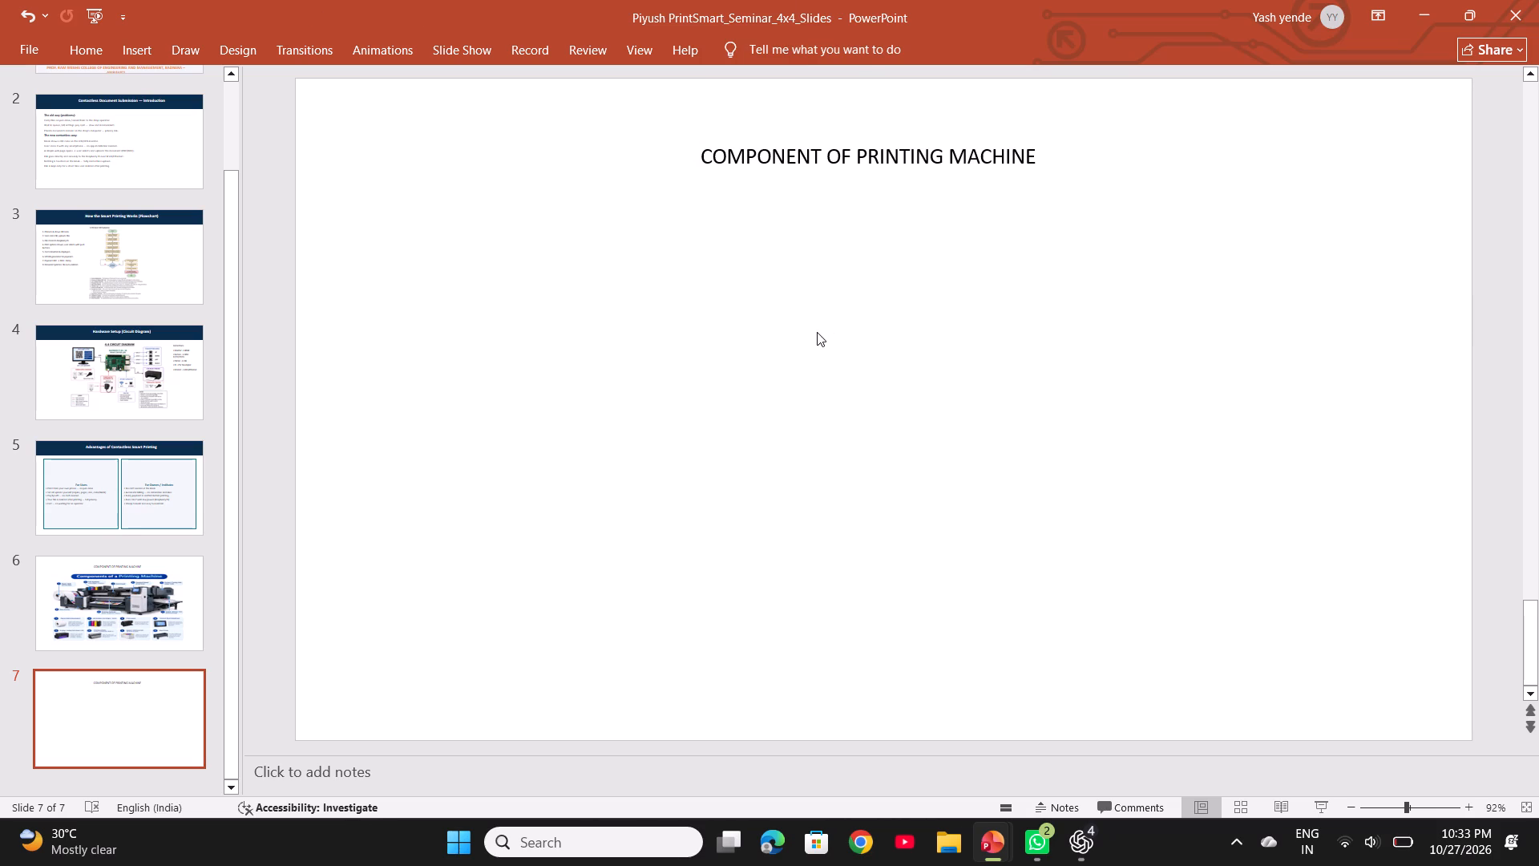
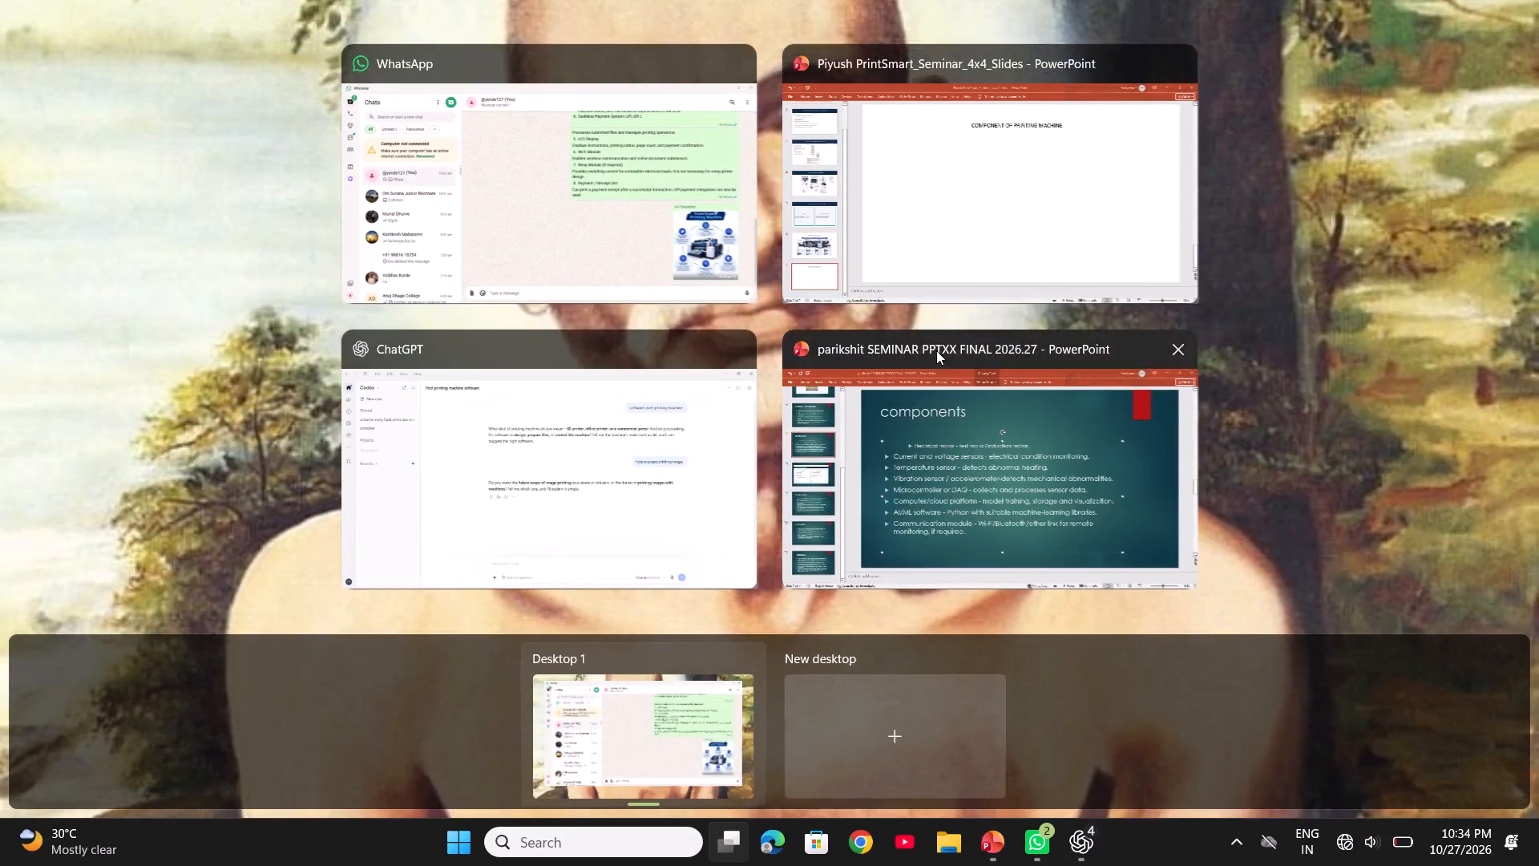
In the PowerPoint PrintSmart seminar presentation, replace "COMPONENT" with "FUTURE SCOPE" in slide 7's heading so it reads "FUTURE SCOPE OF PRINTING MACHINE".
{"action": "left_click", "coordinate": [963, 259]}
{"action": "left_click", "coordinate": [1055, 154]}
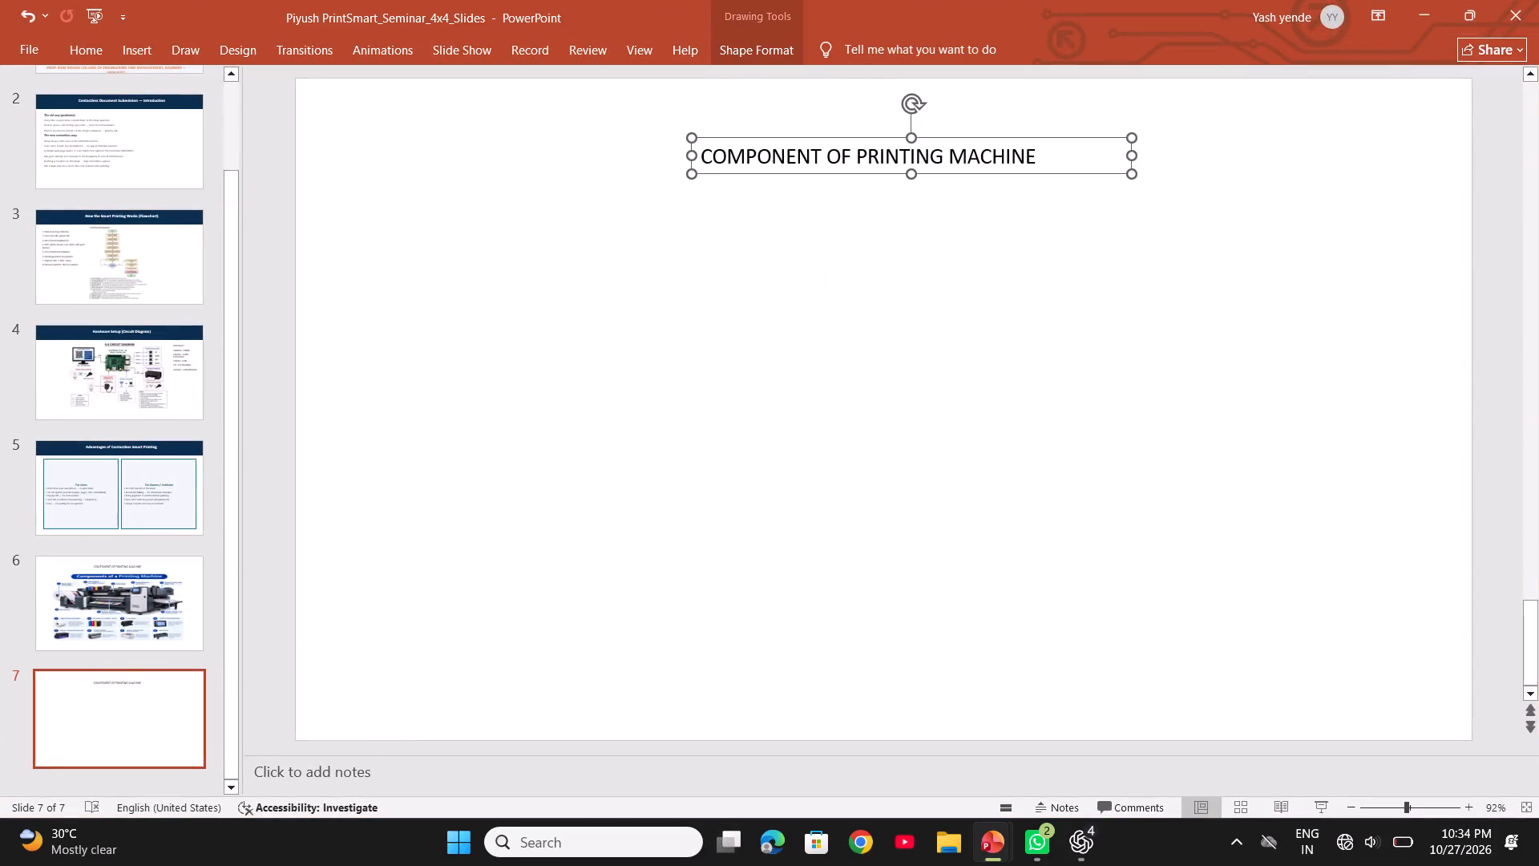
{"action": "left_click", "coordinate": [831, 146]}
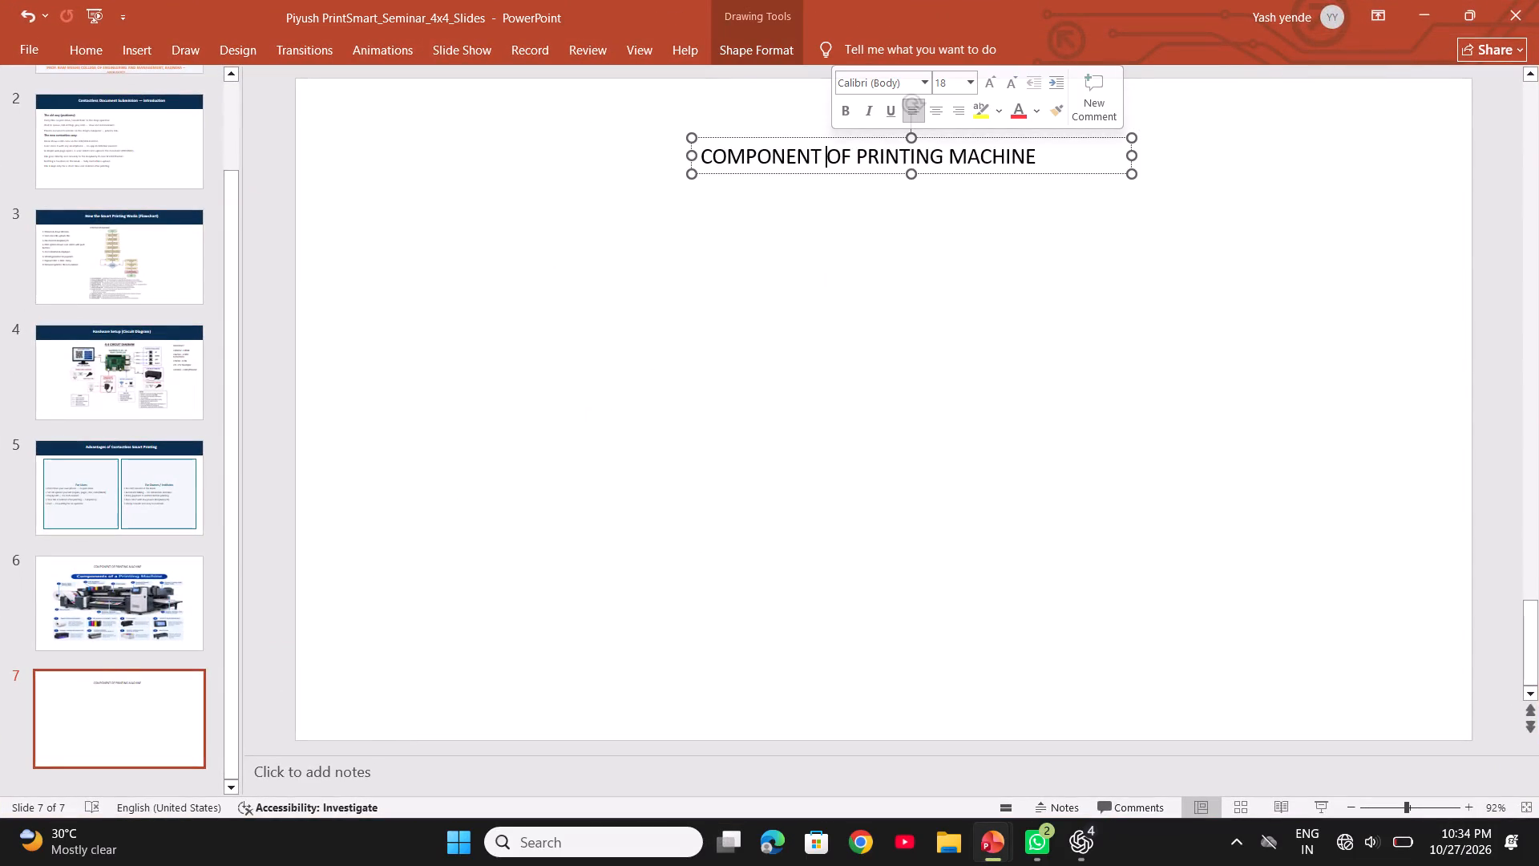
{"action": "key", "text": "BackSpace"}
{"action": "key", "text": "BackSpace"}
{"action": "key", "text": "BackSpace"}
{"action": "key", "text": "BackSpace"}
{"action": "key", "text": "BackSpace"}
{"action": "key", "text": "BackSpace"}
{"action": "key", "text": "BackSpace"}
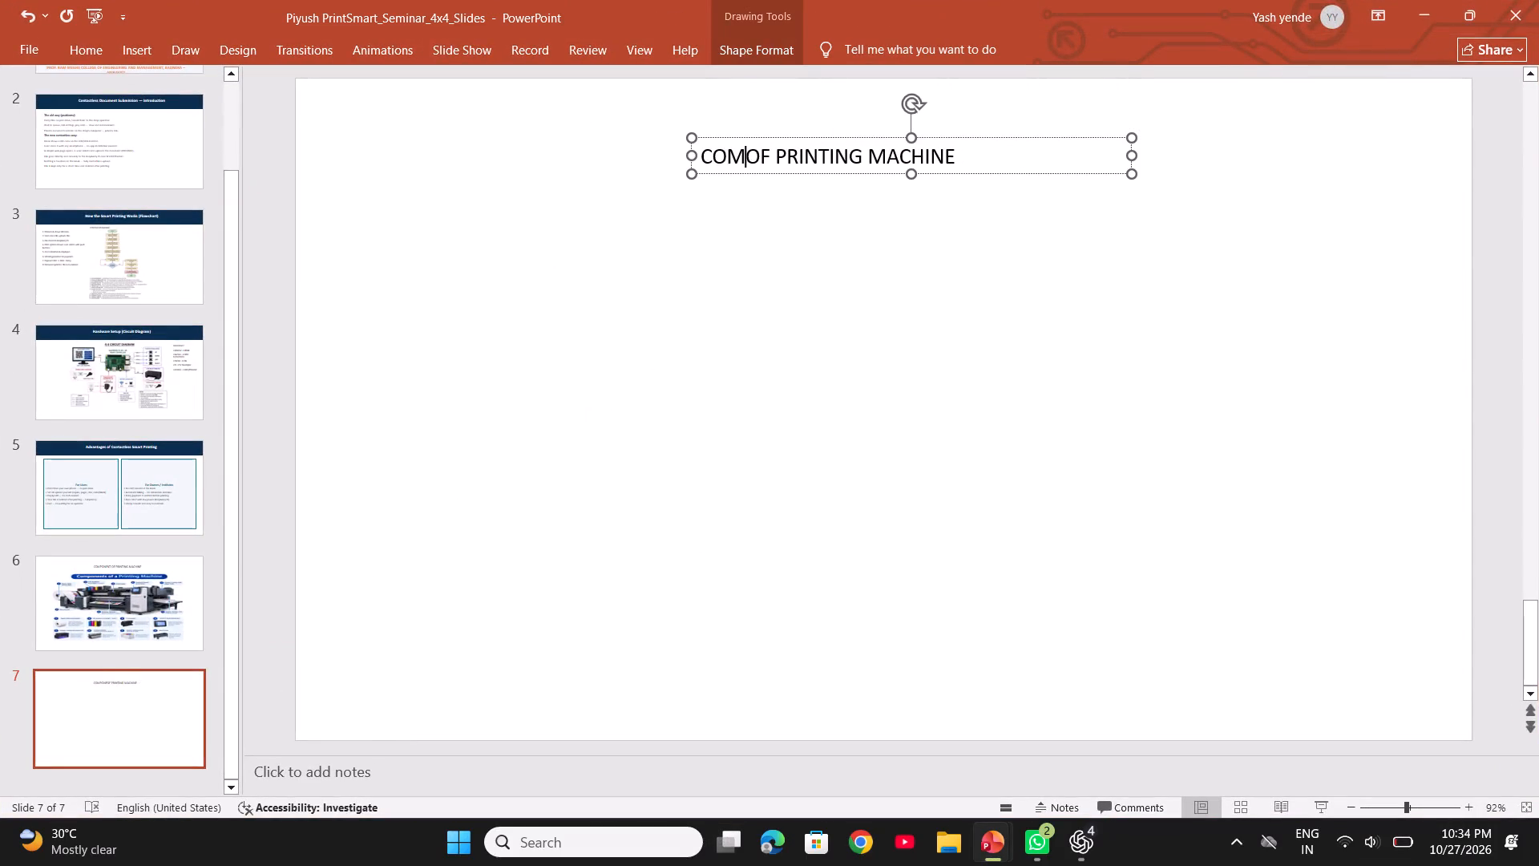
{"action": "key", "text": "BackSpace"}
{"action": "key", "text": "BackSpace"}
{"action": "key", "text": "BackSpace"}
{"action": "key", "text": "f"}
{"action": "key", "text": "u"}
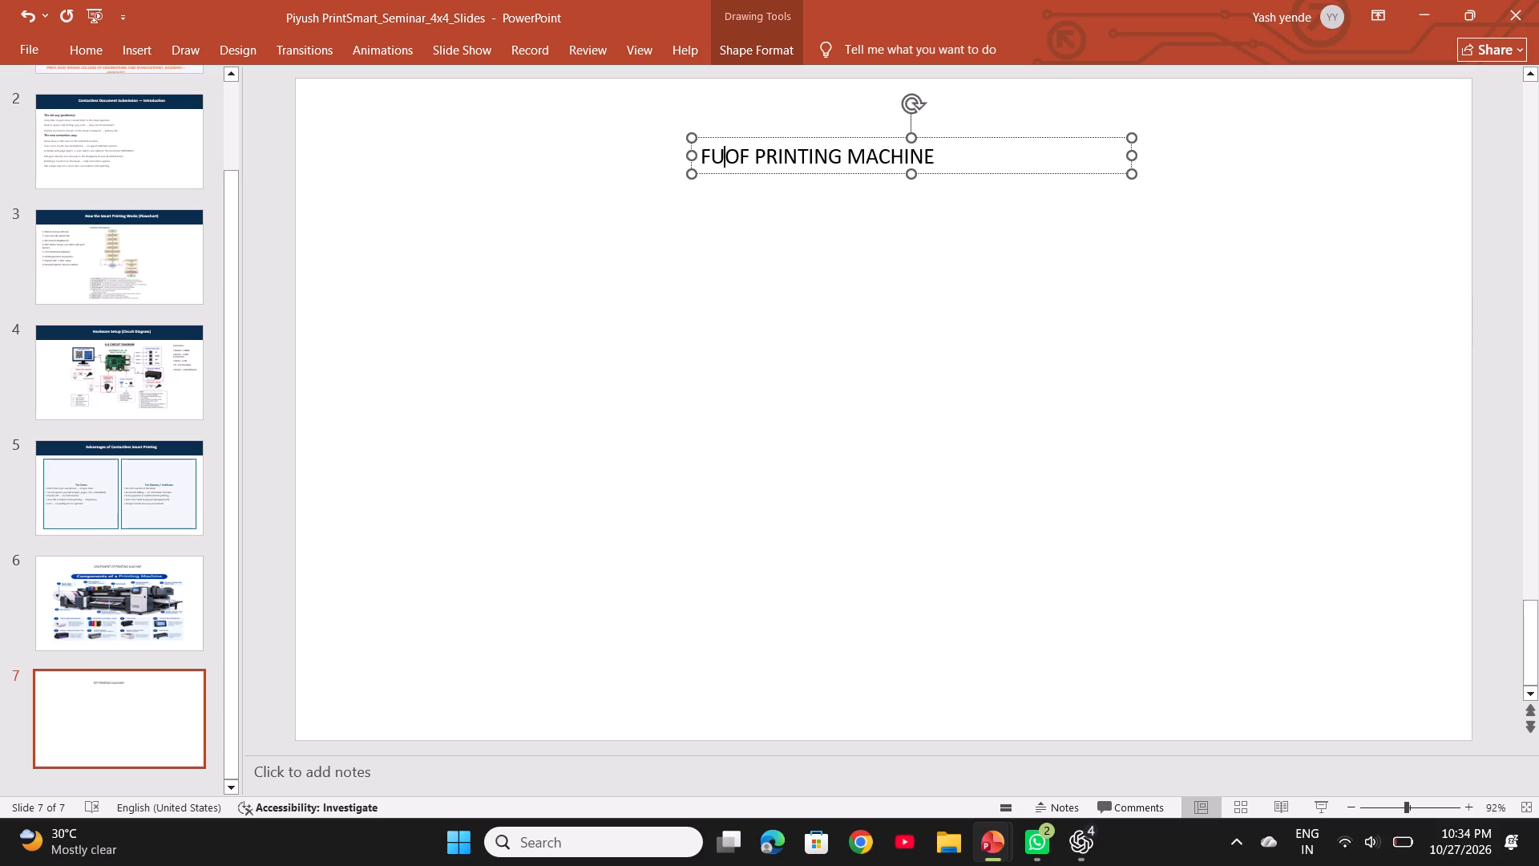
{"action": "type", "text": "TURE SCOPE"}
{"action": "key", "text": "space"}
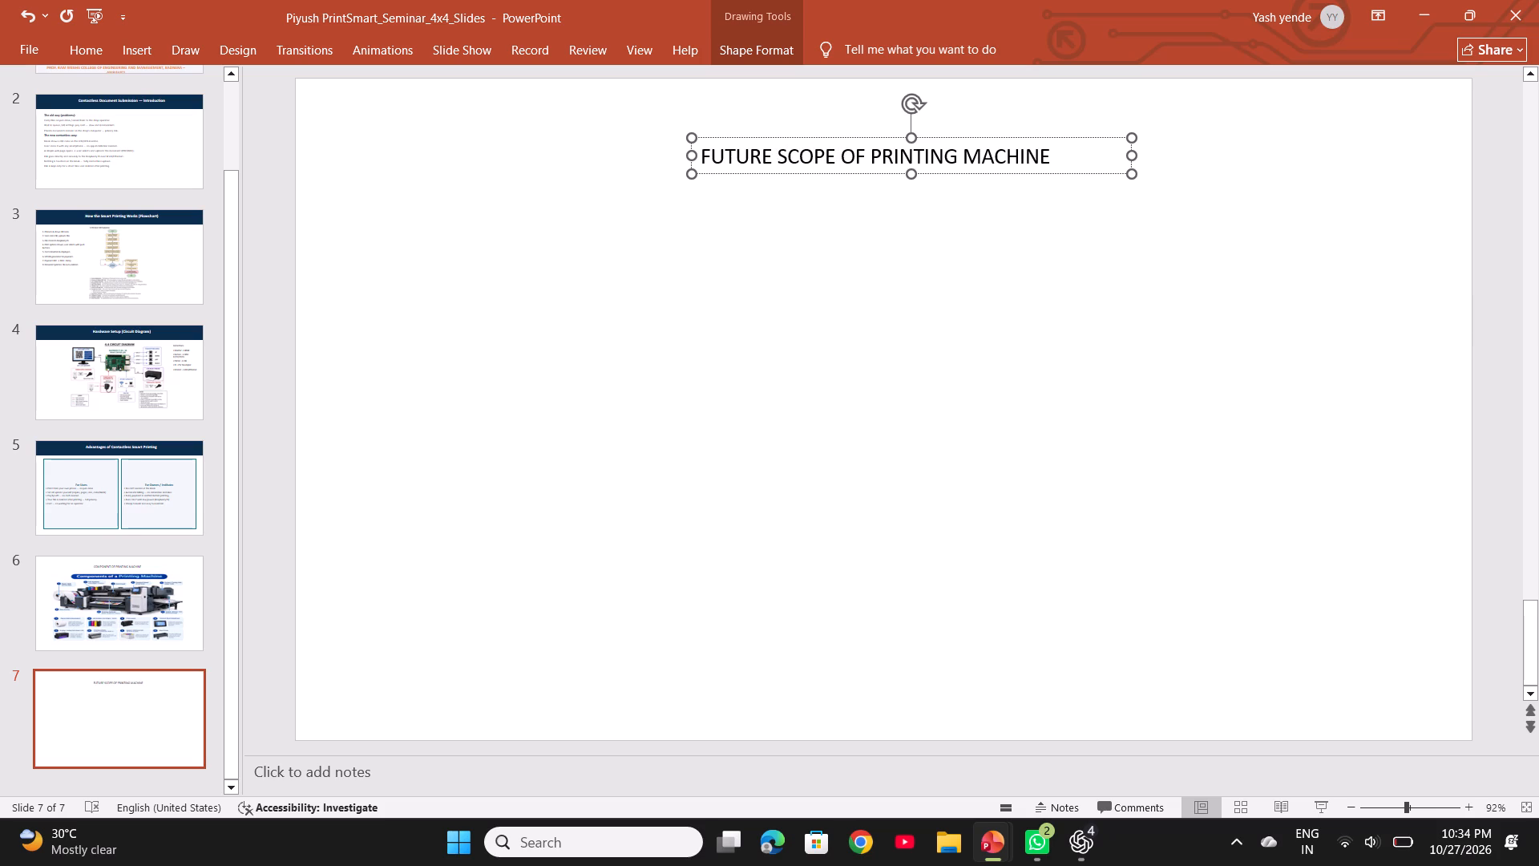
Widen the slide 7 heading's text box by extending its right edge, and deselect it.
{"action": "left_click", "coordinate": [1070, 217]}
{"action": "left_click", "coordinate": [892, 169]}
{"action": "left_click_drag", "start_coordinate": [1132, 152], "coordinate": [1201, 159]}
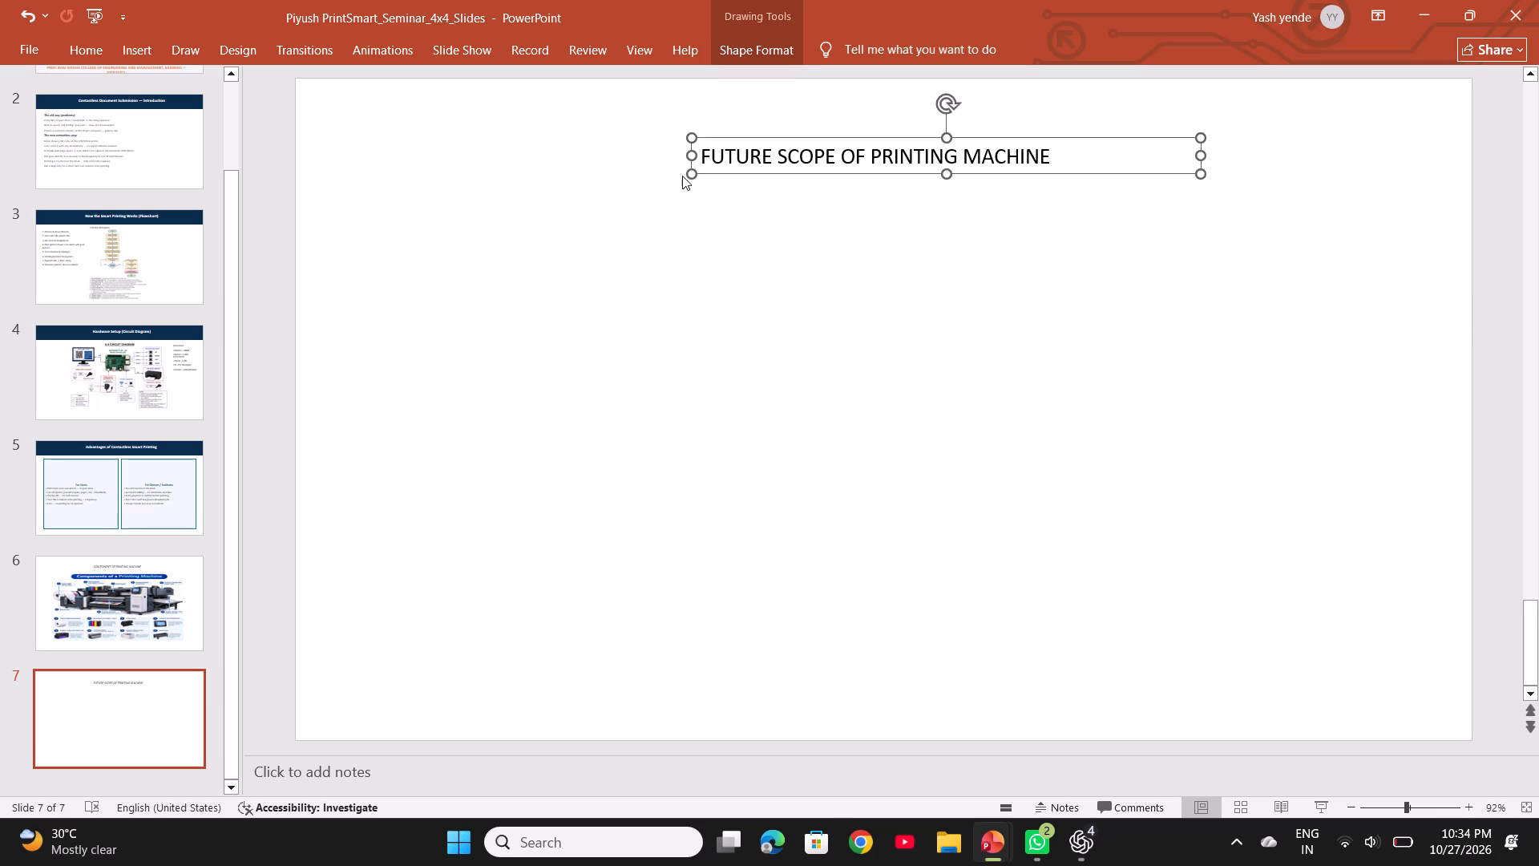
{"action": "left_click_drag", "start_coordinate": [688, 152], "coordinate": [691, 185]}
{"action": "left_click", "coordinate": [705, 263]}
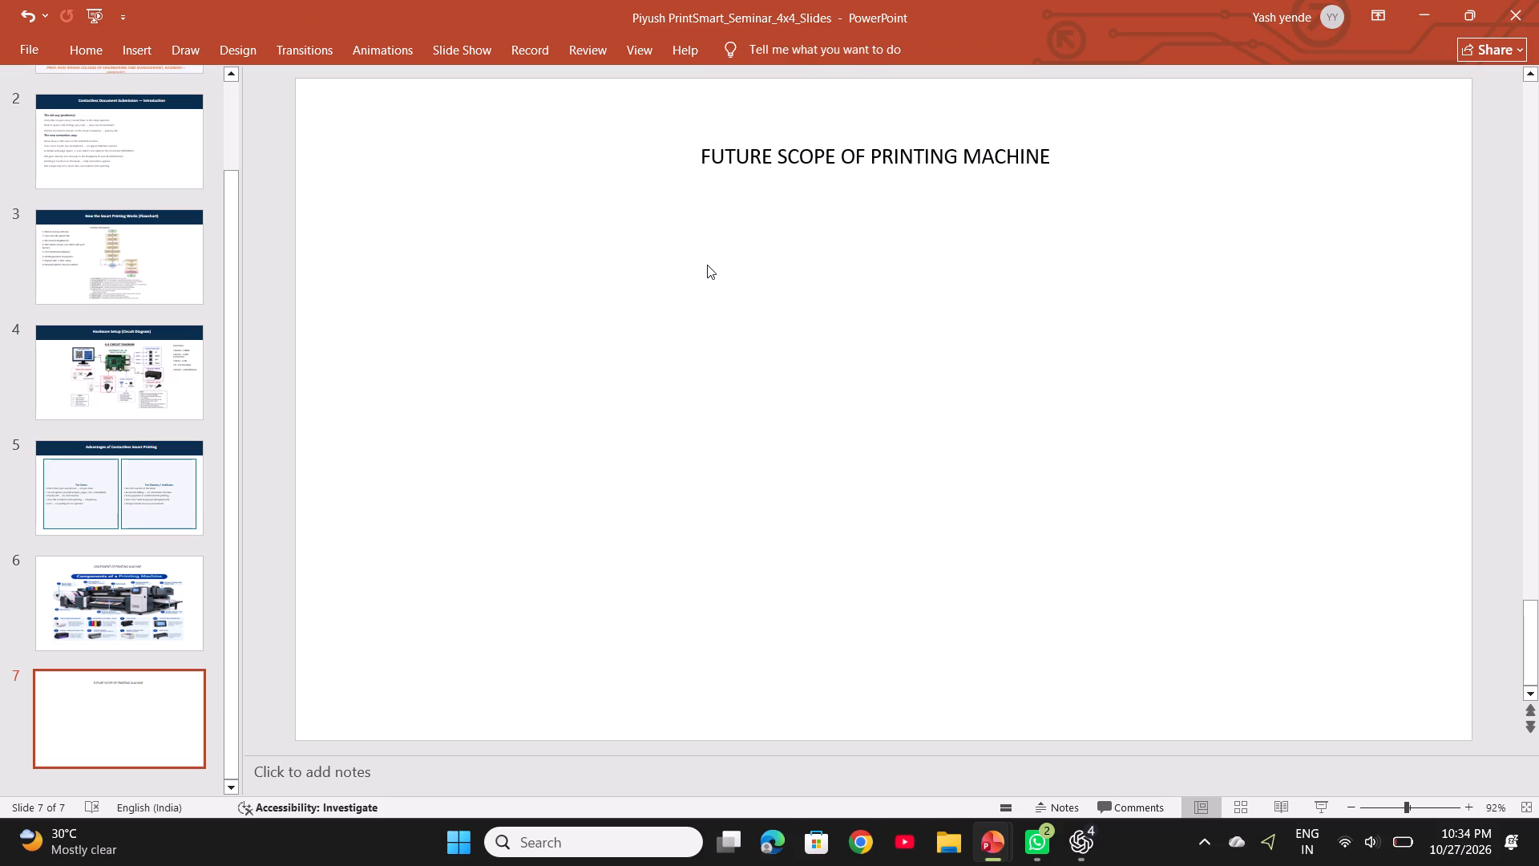
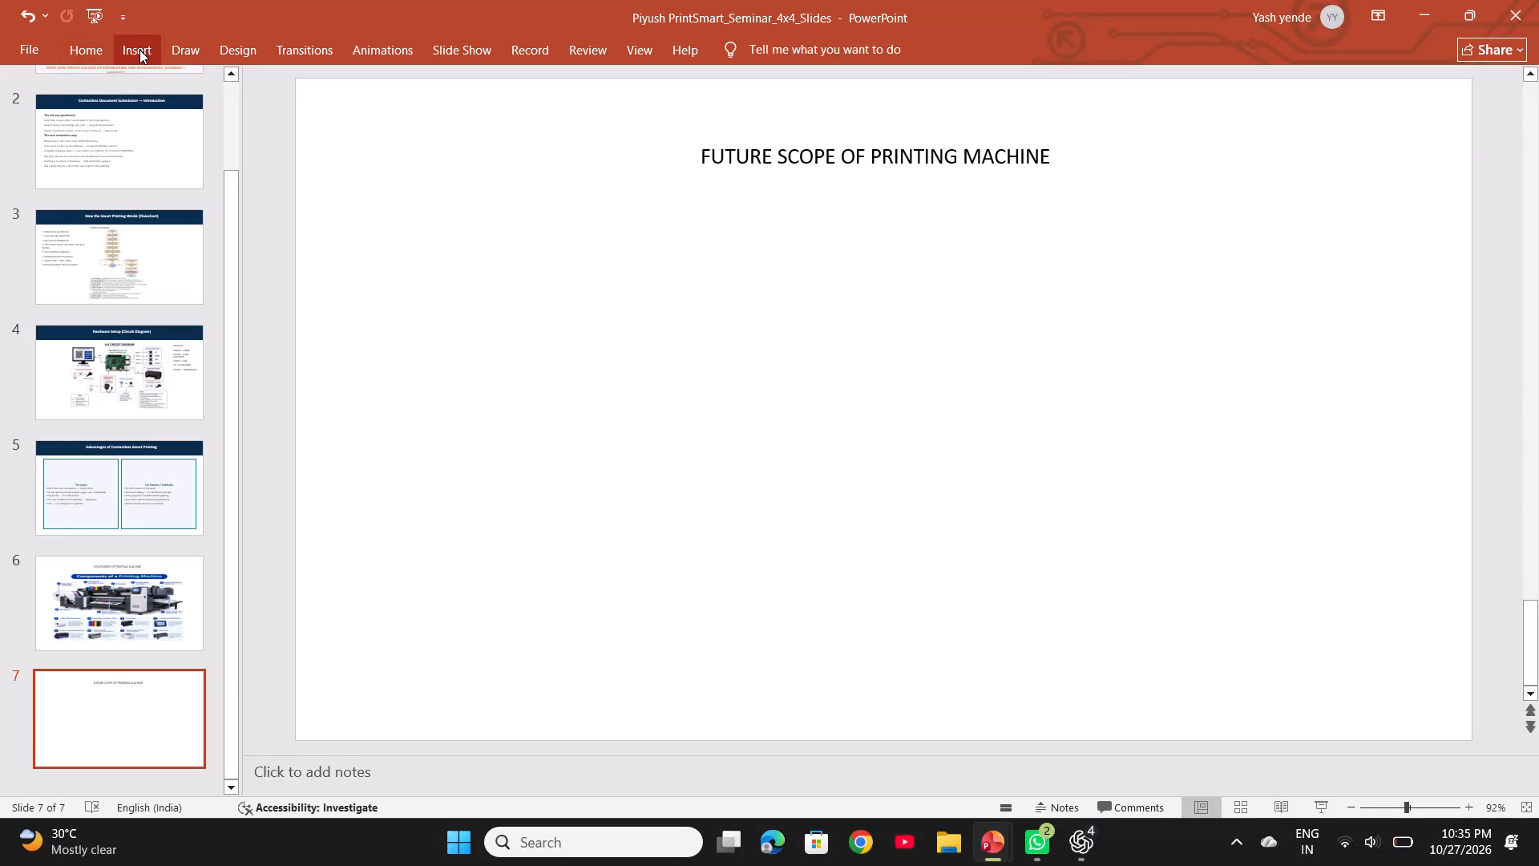
Insert the picture "WhatsApp Image 2026-10-27 at 10.33.42 PM" from the Downloads folder on slide 7.
{"action": "left_click", "coordinate": [141, 51]}
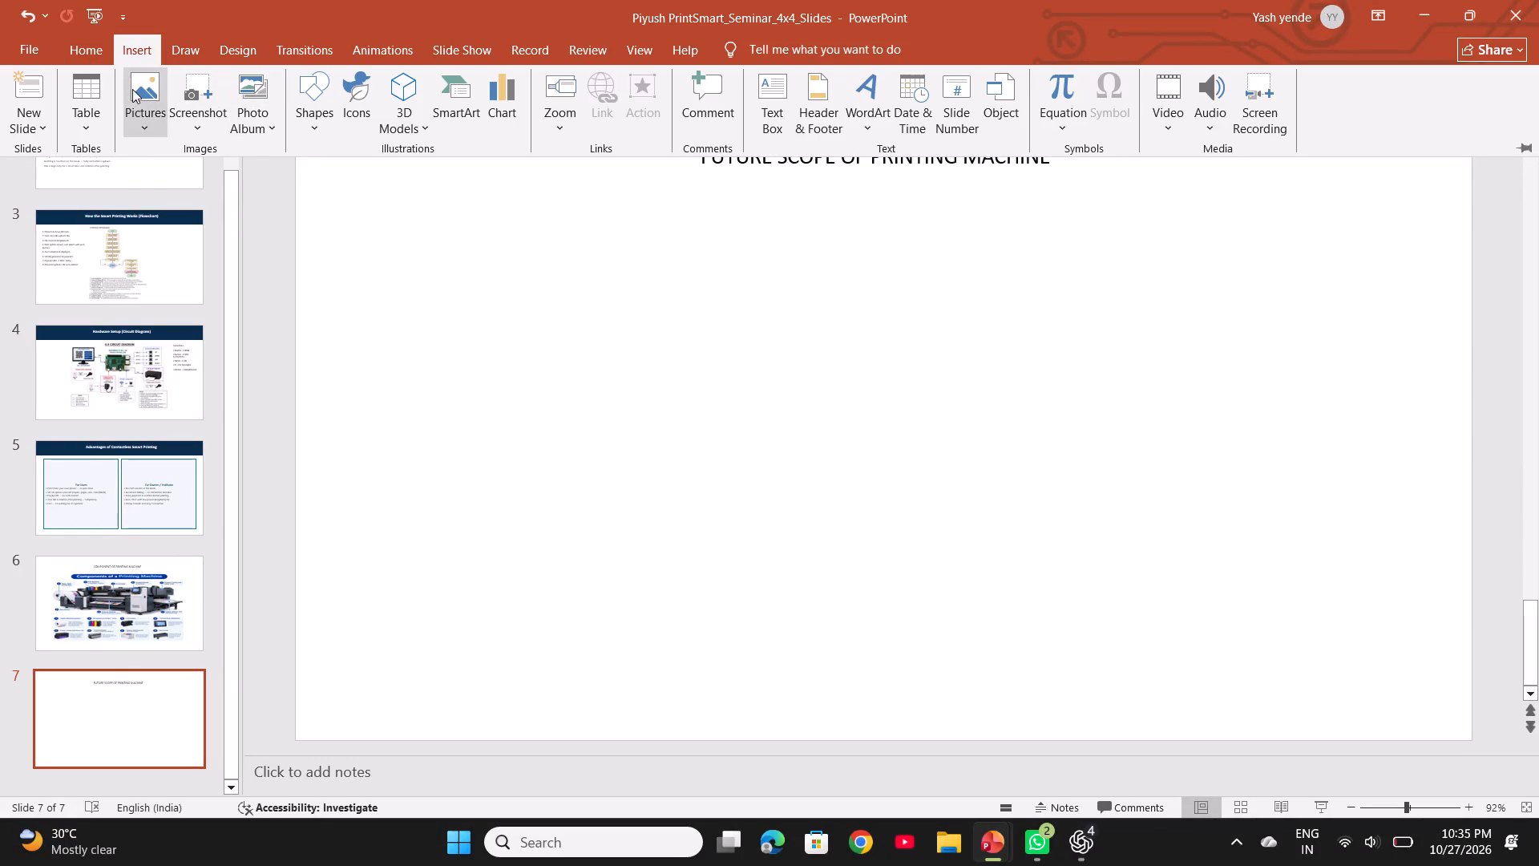
{"action": "left_click", "coordinate": [132, 89]}
{"action": "left_click", "coordinate": [206, 176]}
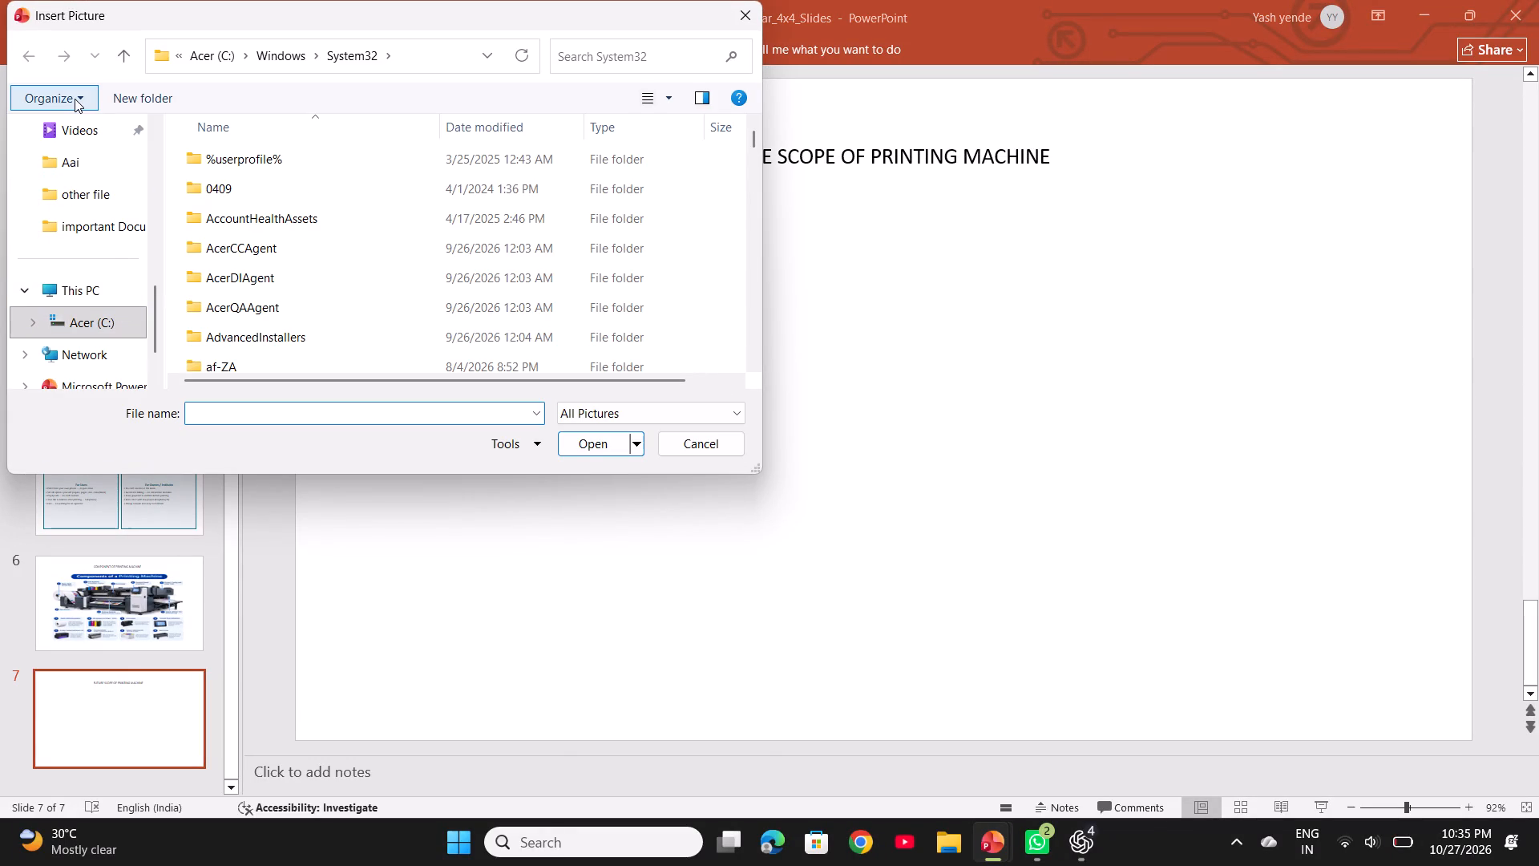
{"action": "scroll", "coordinate": [75, 99], "scroll_direction": "down", "scroll_amount": 1}
{"action": "scroll", "coordinate": [78, 163], "scroll_direction": "down", "scroll_amount": 4}
{"action": "scroll", "coordinate": [77, 170], "scroll_direction": "up", "scroll_amount": 2}
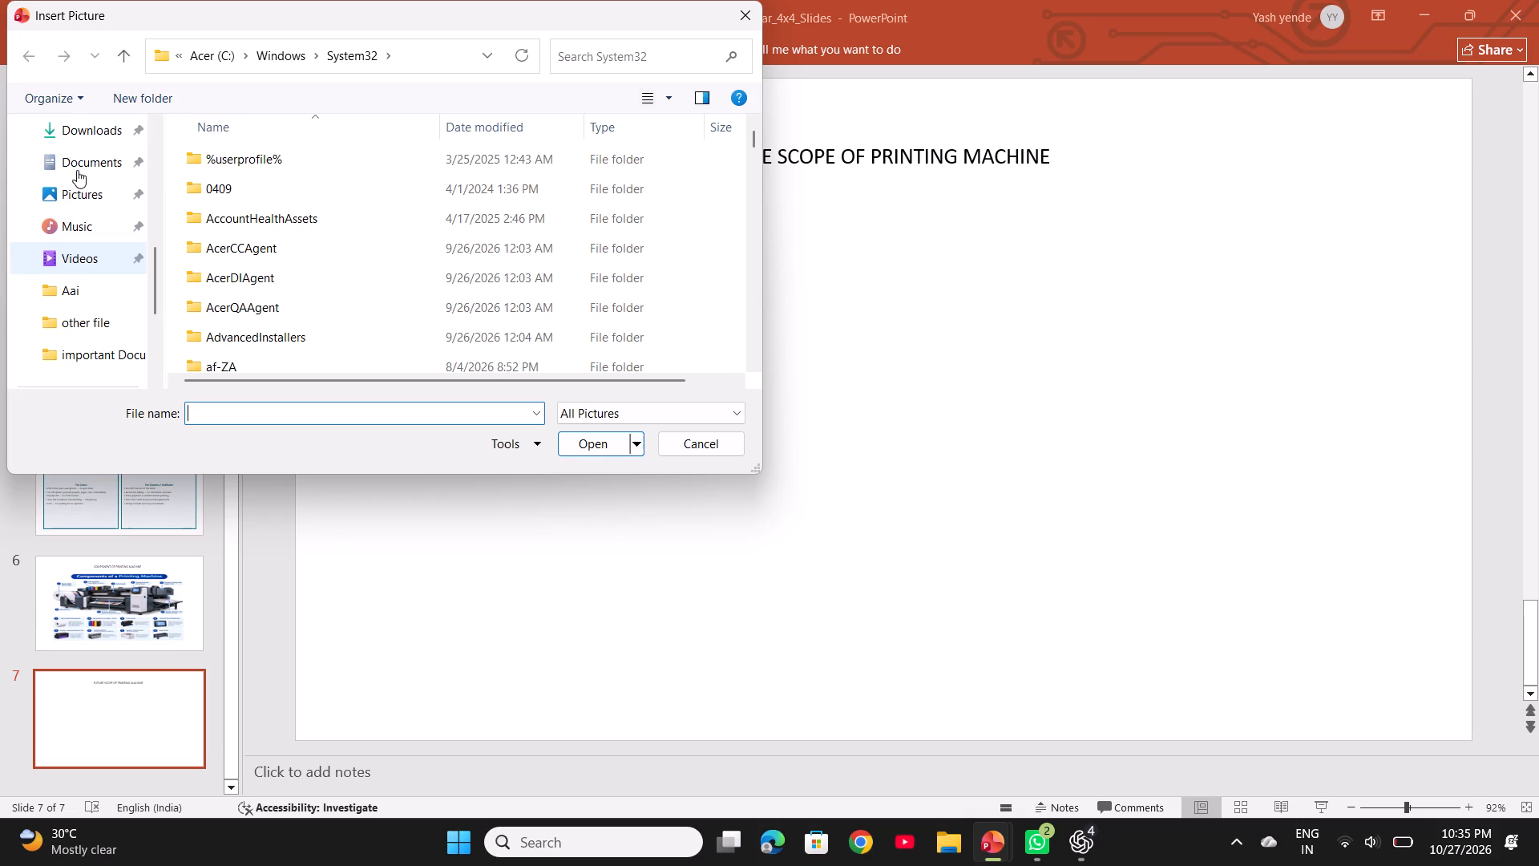
{"action": "left_click", "coordinate": [84, 138]}
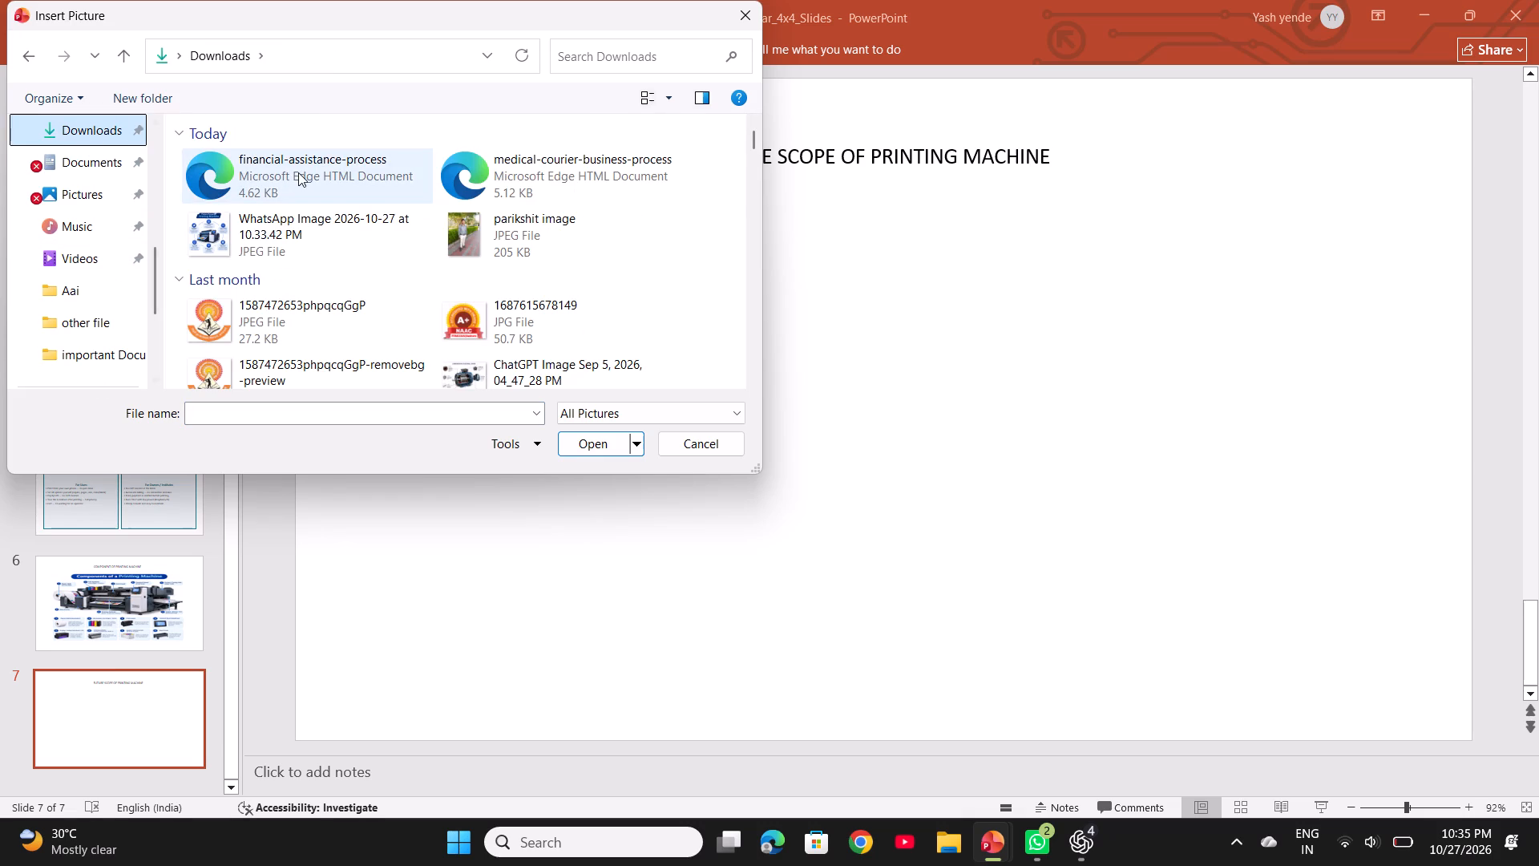
{"action": "left_click", "coordinate": [303, 226]}
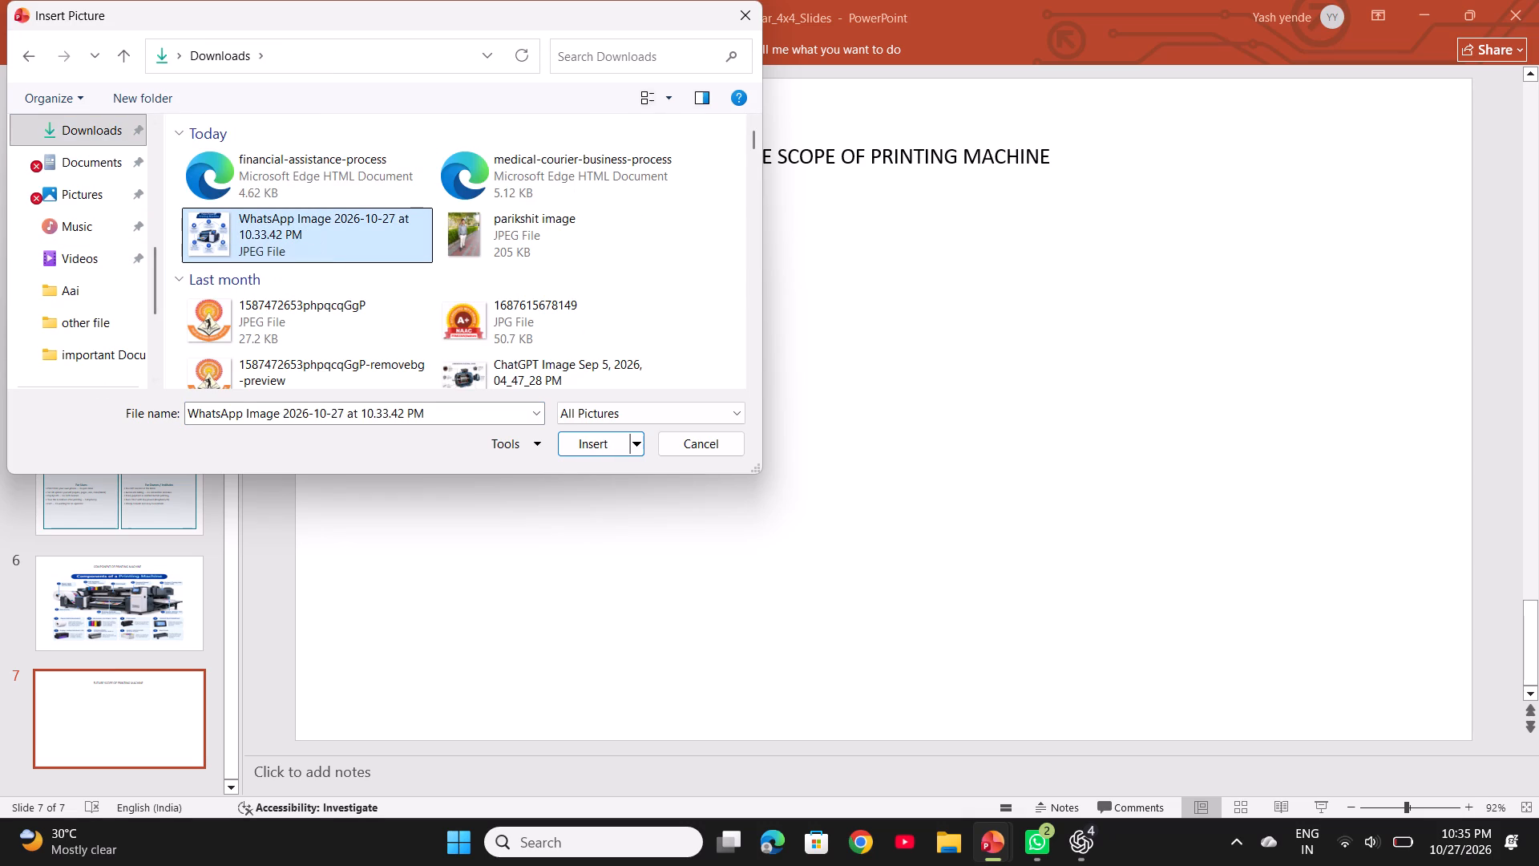
{"action": "left_click", "coordinate": [580, 433]}
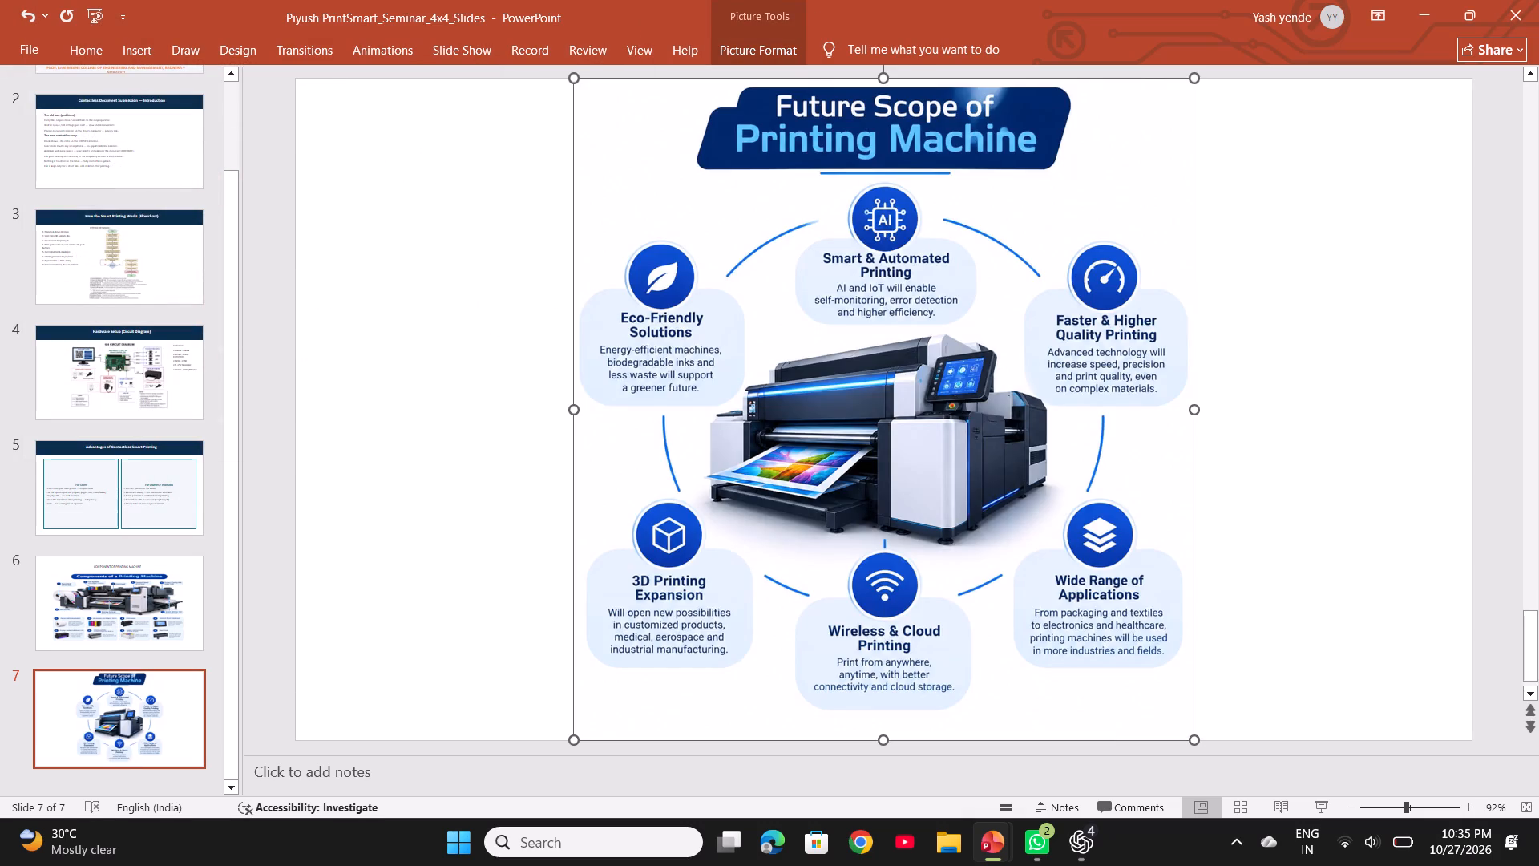
Resize the future scope picture so its top sits just below the heading, and stretch it wider on both sides.
{"action": "left_click_drag", "start_coordinate": [577, 78], "coordinate": [646, 404]}
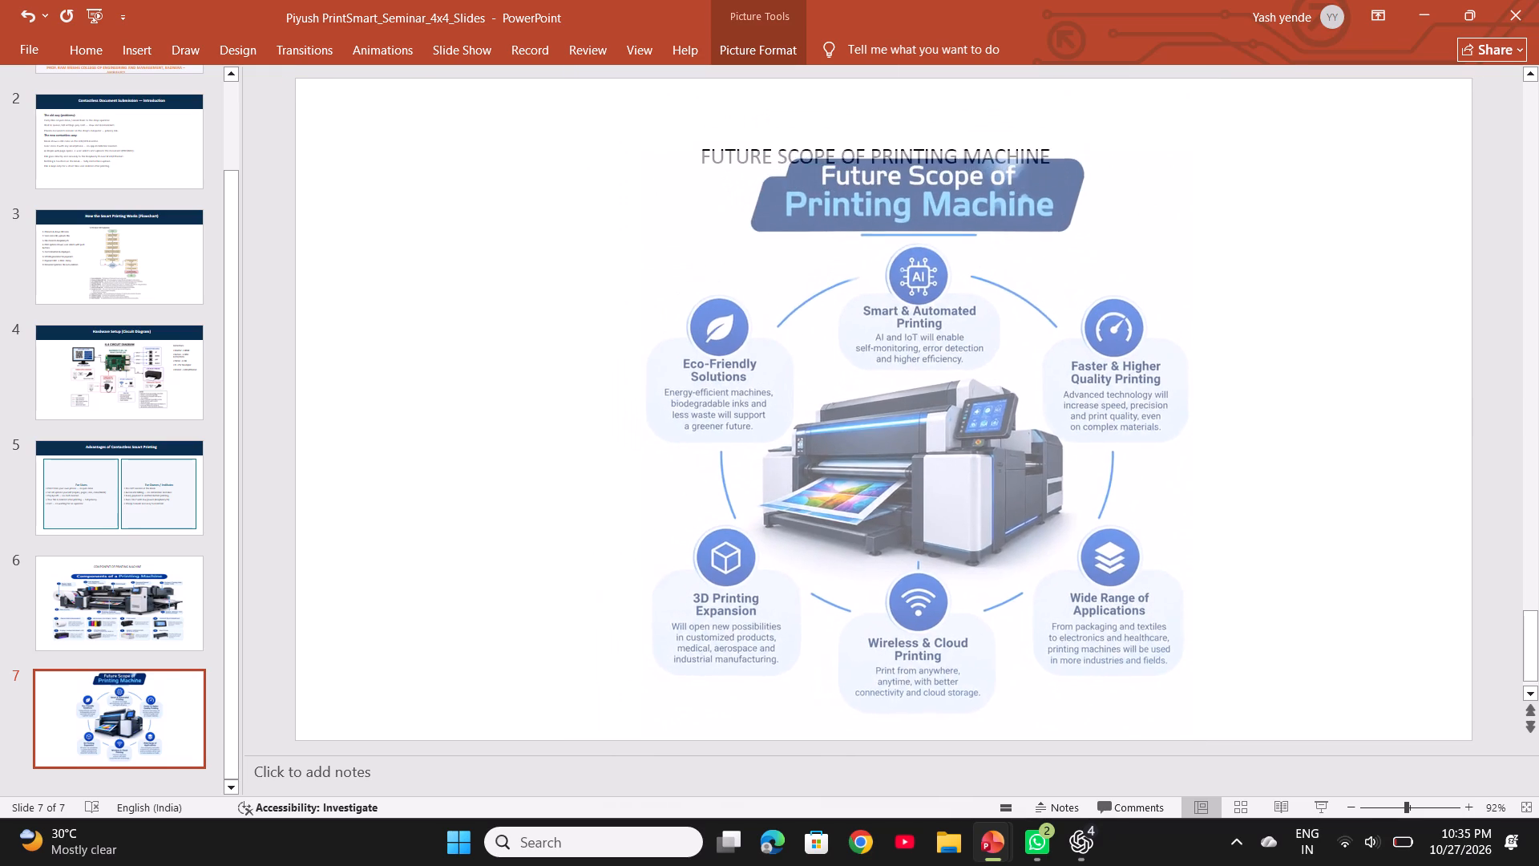
{"action": "left_click_drag", "start_coordinate": [646, 404], "coordinate": [657, 452]}
{"action": "left_click_drag", "start_coordinate": [650, 454], "coordinate": [441, 466]}
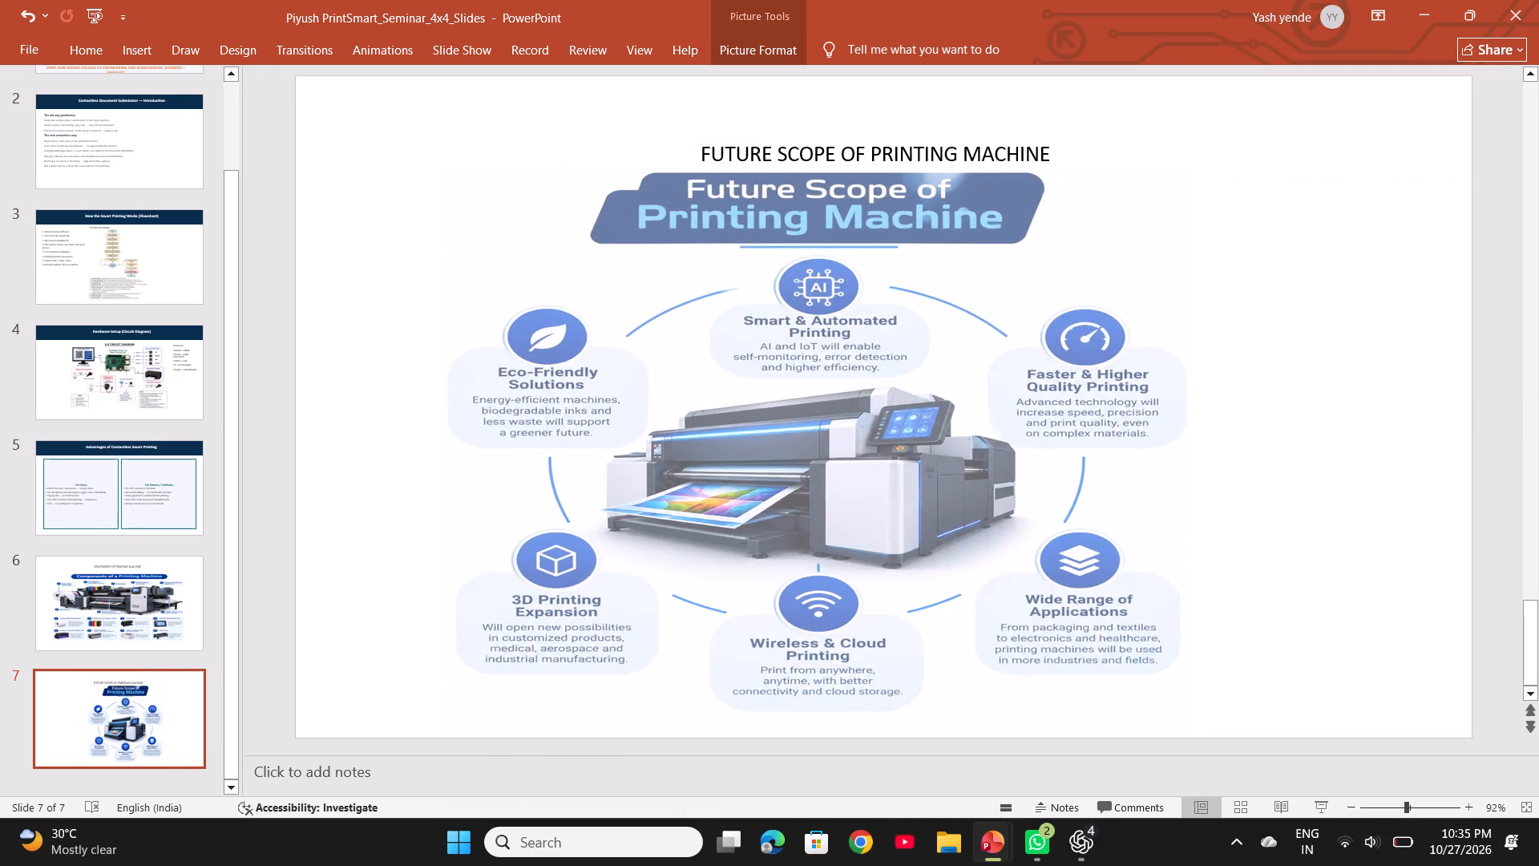
{"action": "left_click_drag", "start_coordinate": [441, 466], "coordinate": [450, 471]}
{"action": "left_click_drag", "start_coordinate": [1198, 452], "coordinate": [1226, 455]}
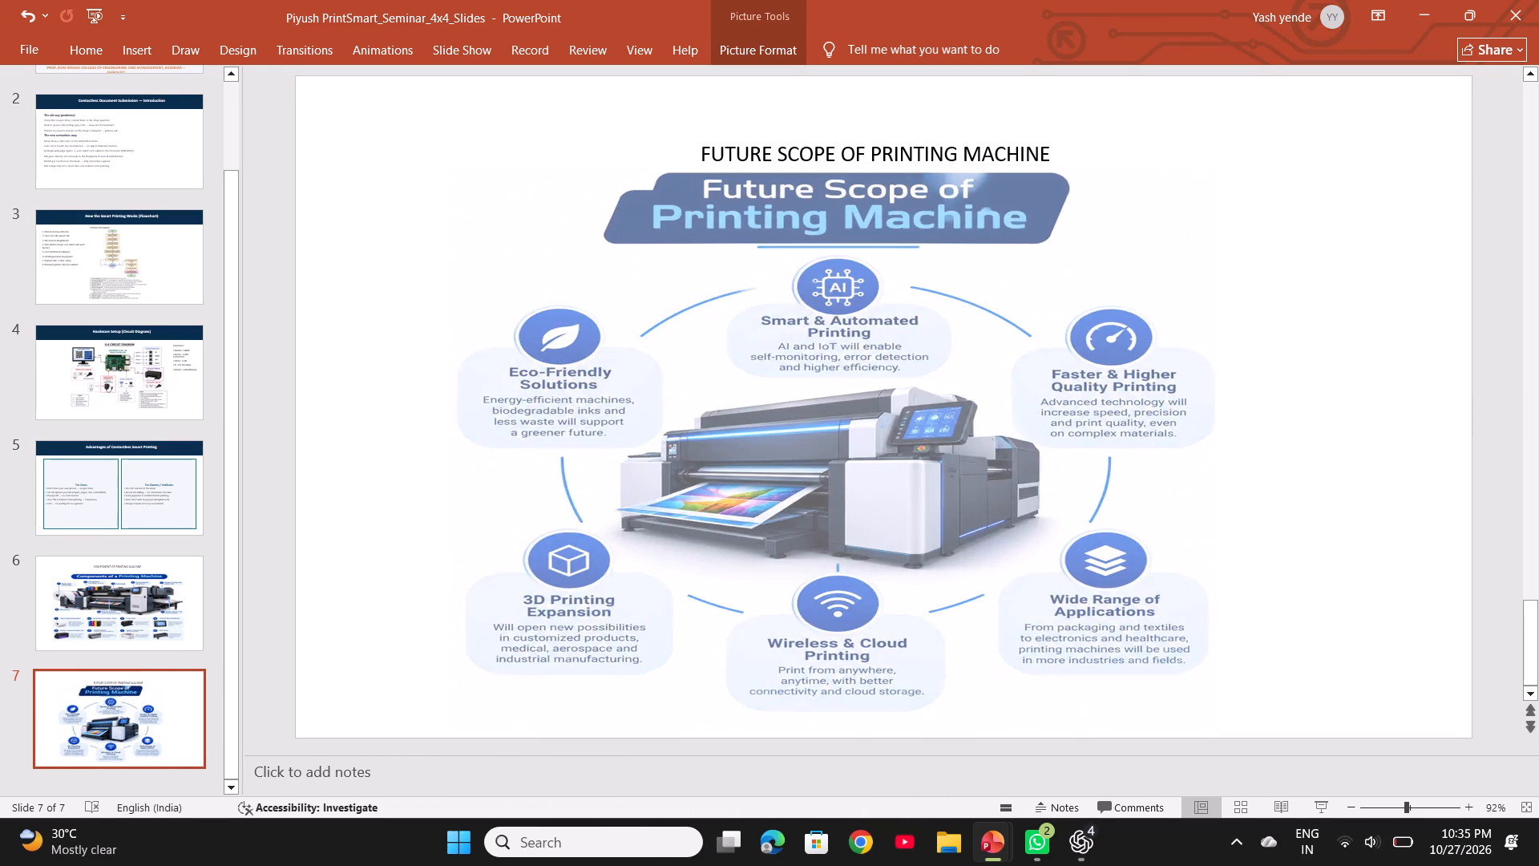
{"action": "left_click_drag", "start_coordinate": [1226, 455], "coordinate": [1323, 464]}
{"action": "left_click_drag", "start_coordinate": [885, 164], "coordinate": [888, 211]}
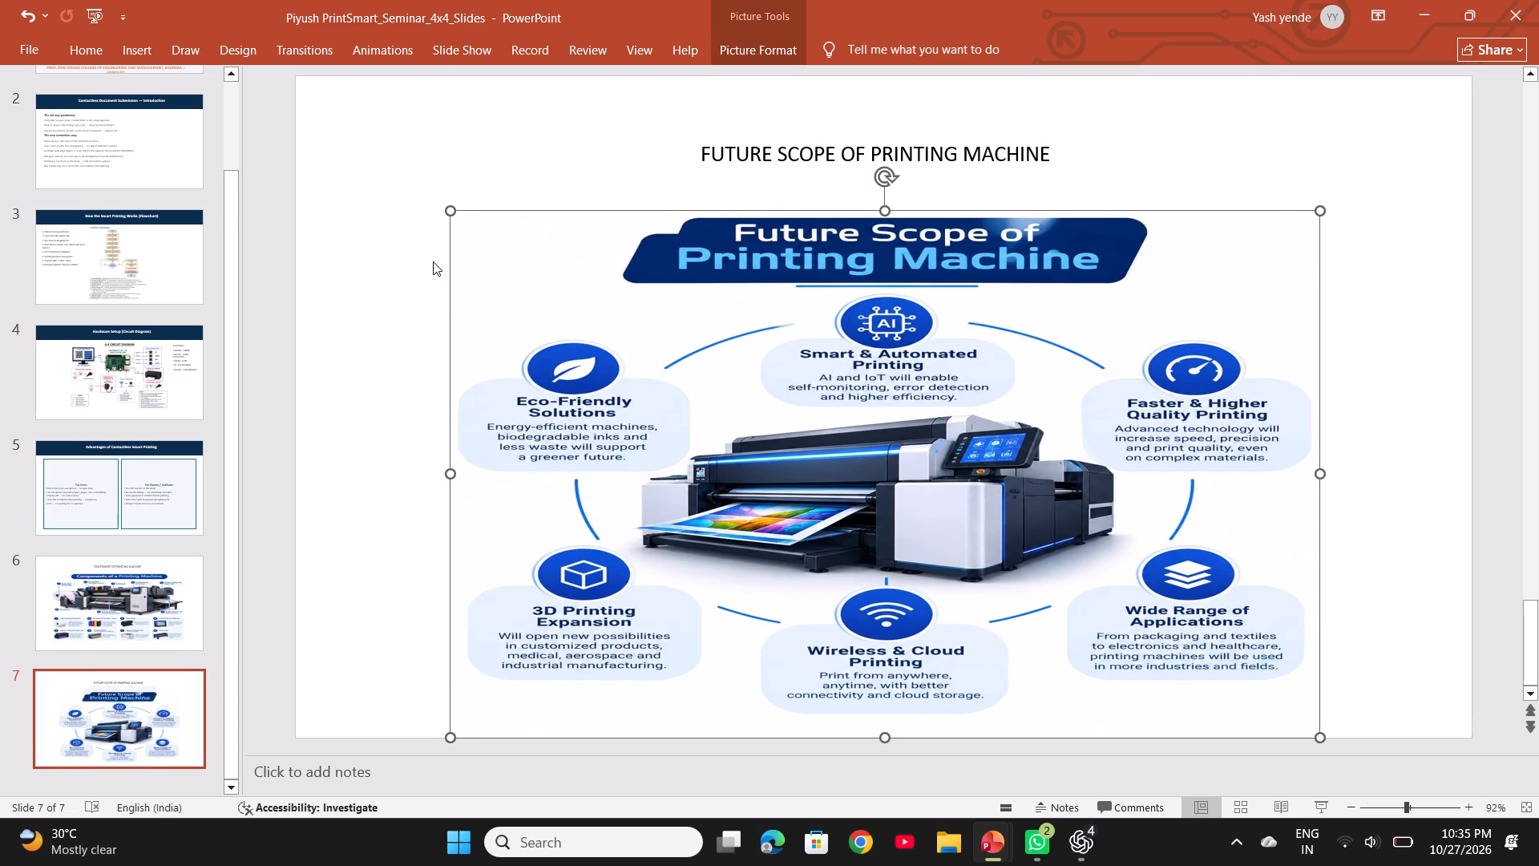
{"action": "left_click", "coordinate": [433, 261]}
{"action": "scroll", "coordinate": [996, 542], "scroll_direction": "down", "scroll_amount": 1}
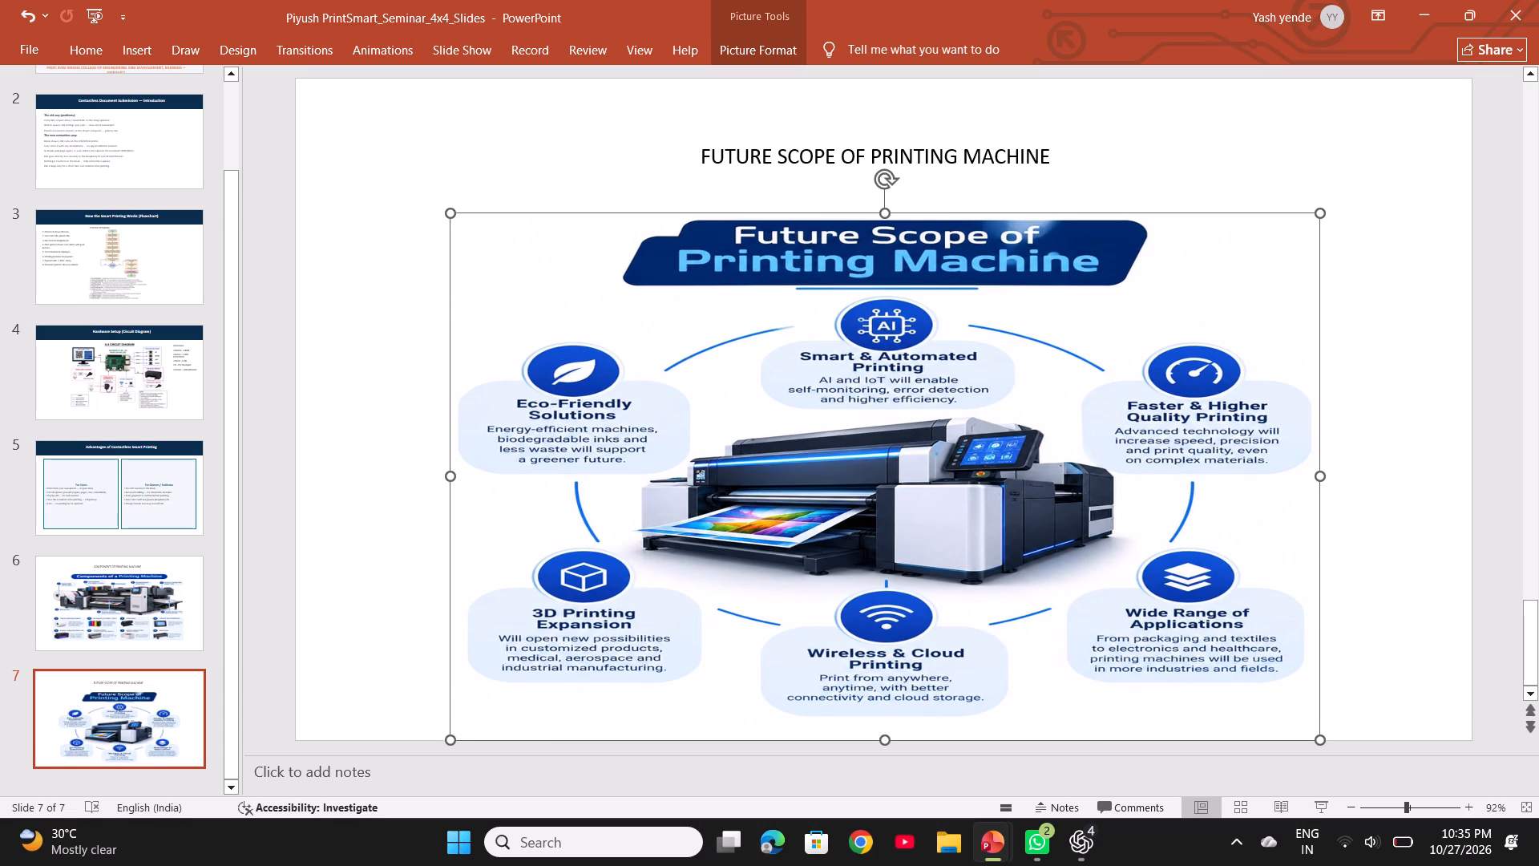
Bring up the basic slide and text editing commands with slide 7 open.
{"action": "left_click", "coordinate": [81, 54]}
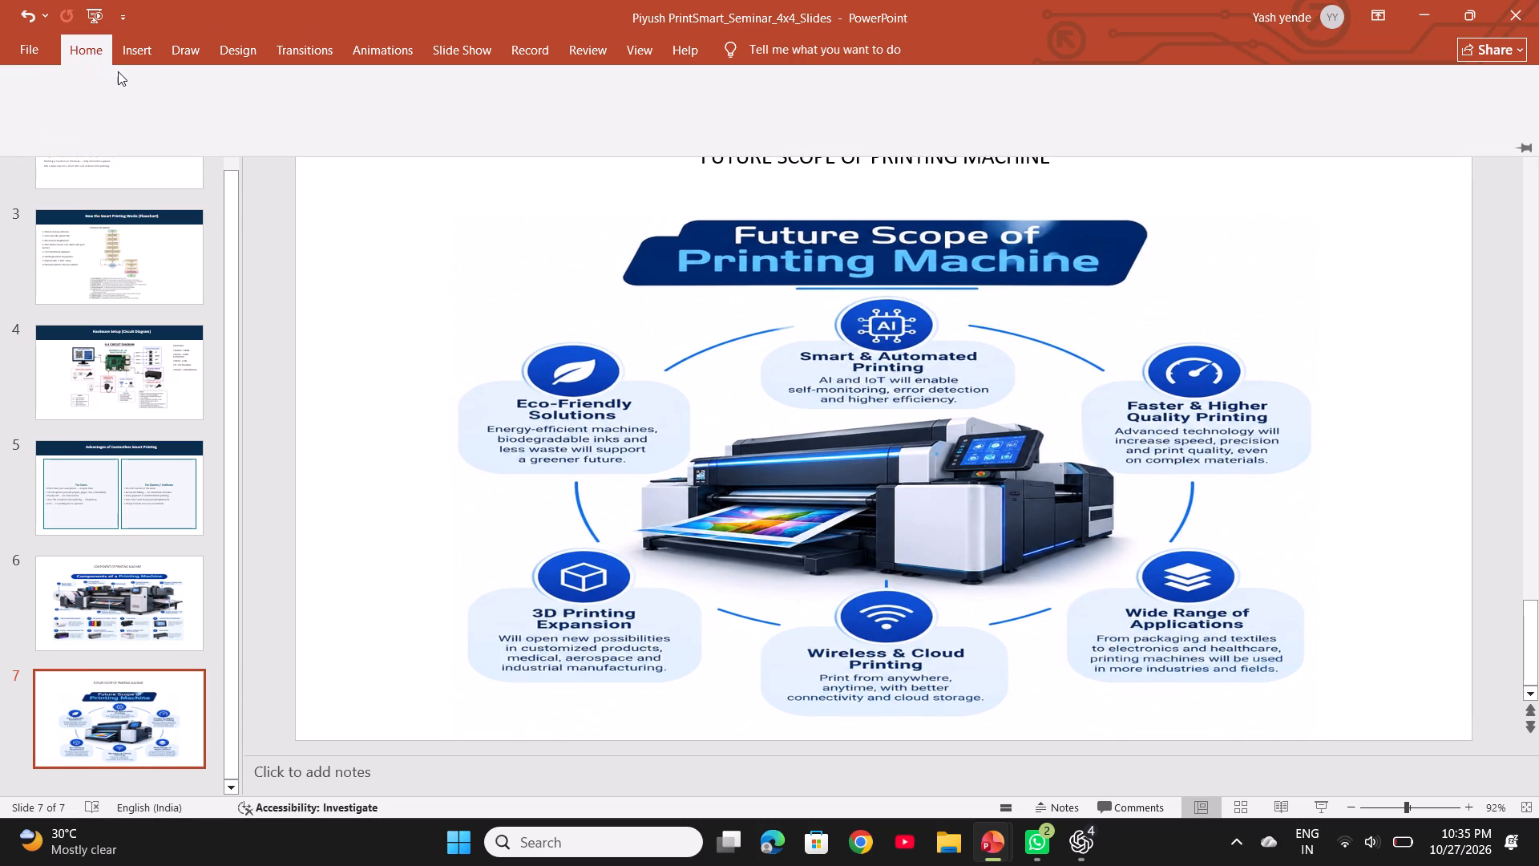
Add a new slide with the Blank layout after the "Future scope of printing machine" slide.
{"action": "left_click", "coordinate": [137, 59]}
{"action": "left_click", "coordinate": [39, 55]}
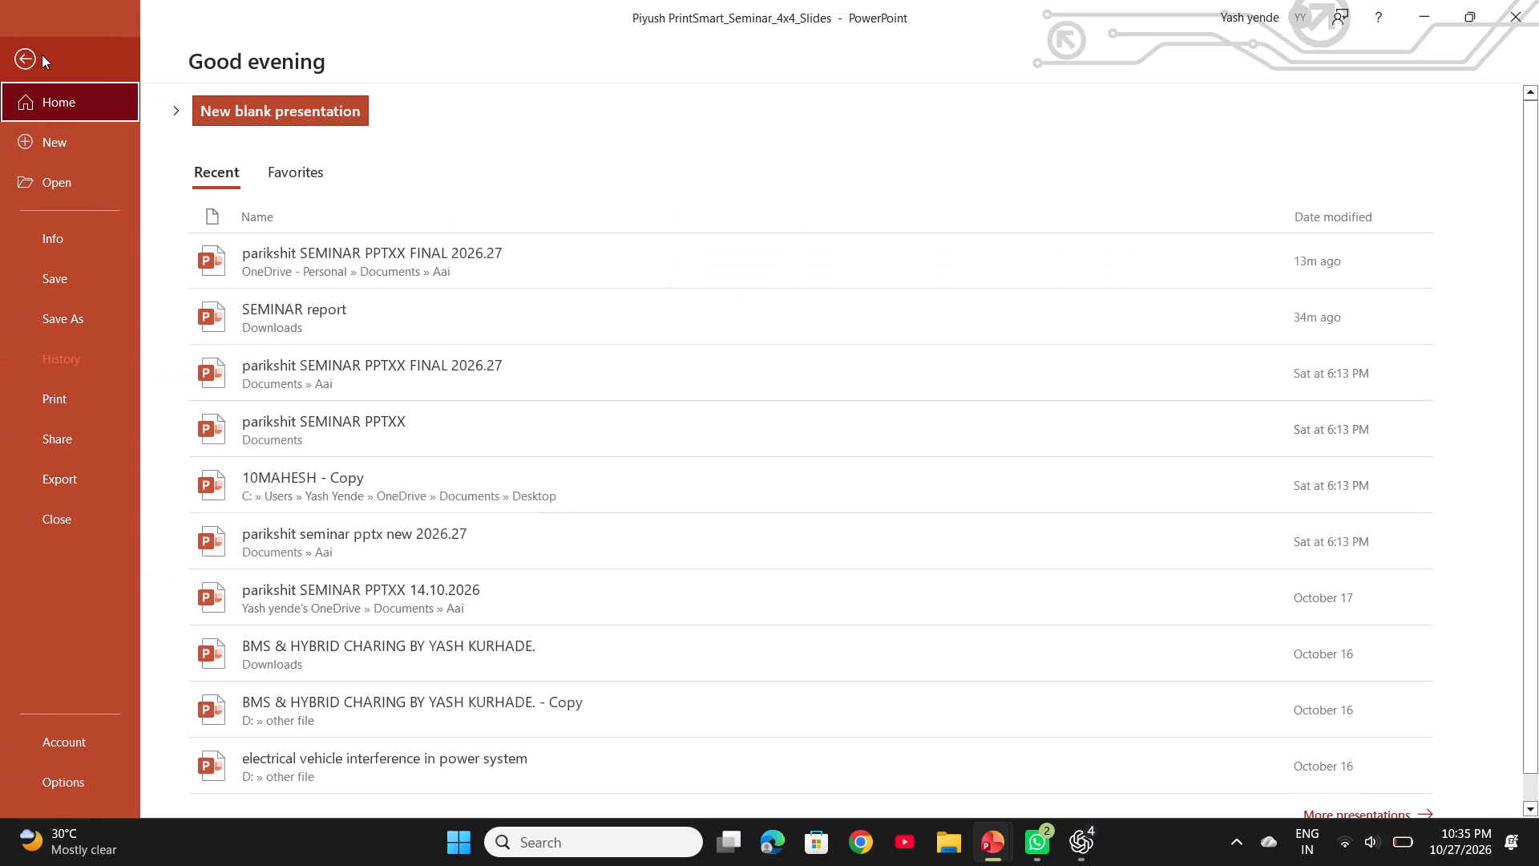
{"action": "left_click", "coordinate": [34, 62]}
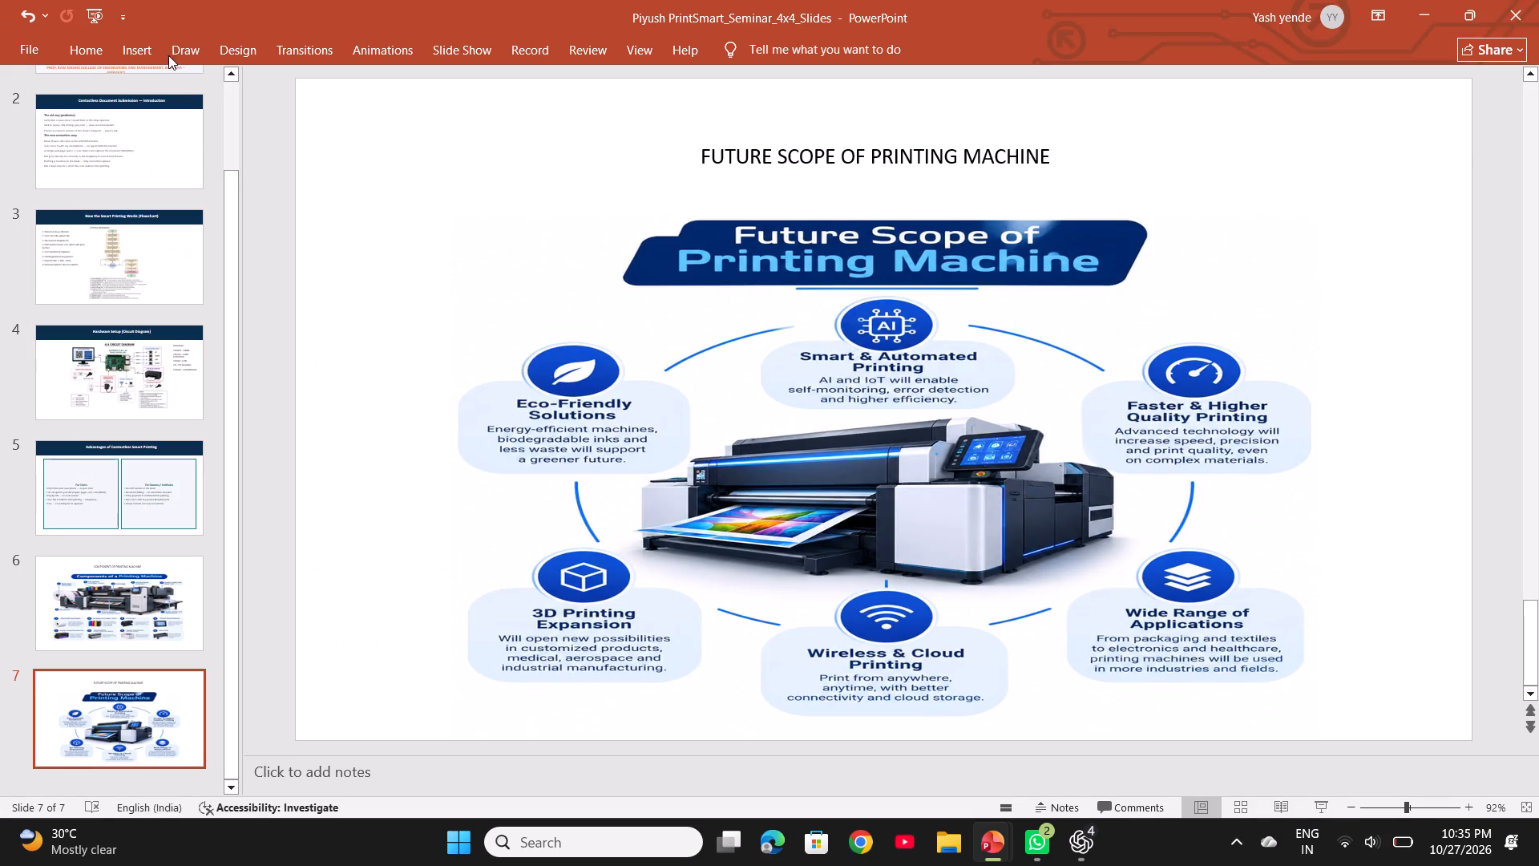
{"action": "left_click", "coordinate": [148, 55]}
{"action": "left_click", "coordinate": [15, 115]}
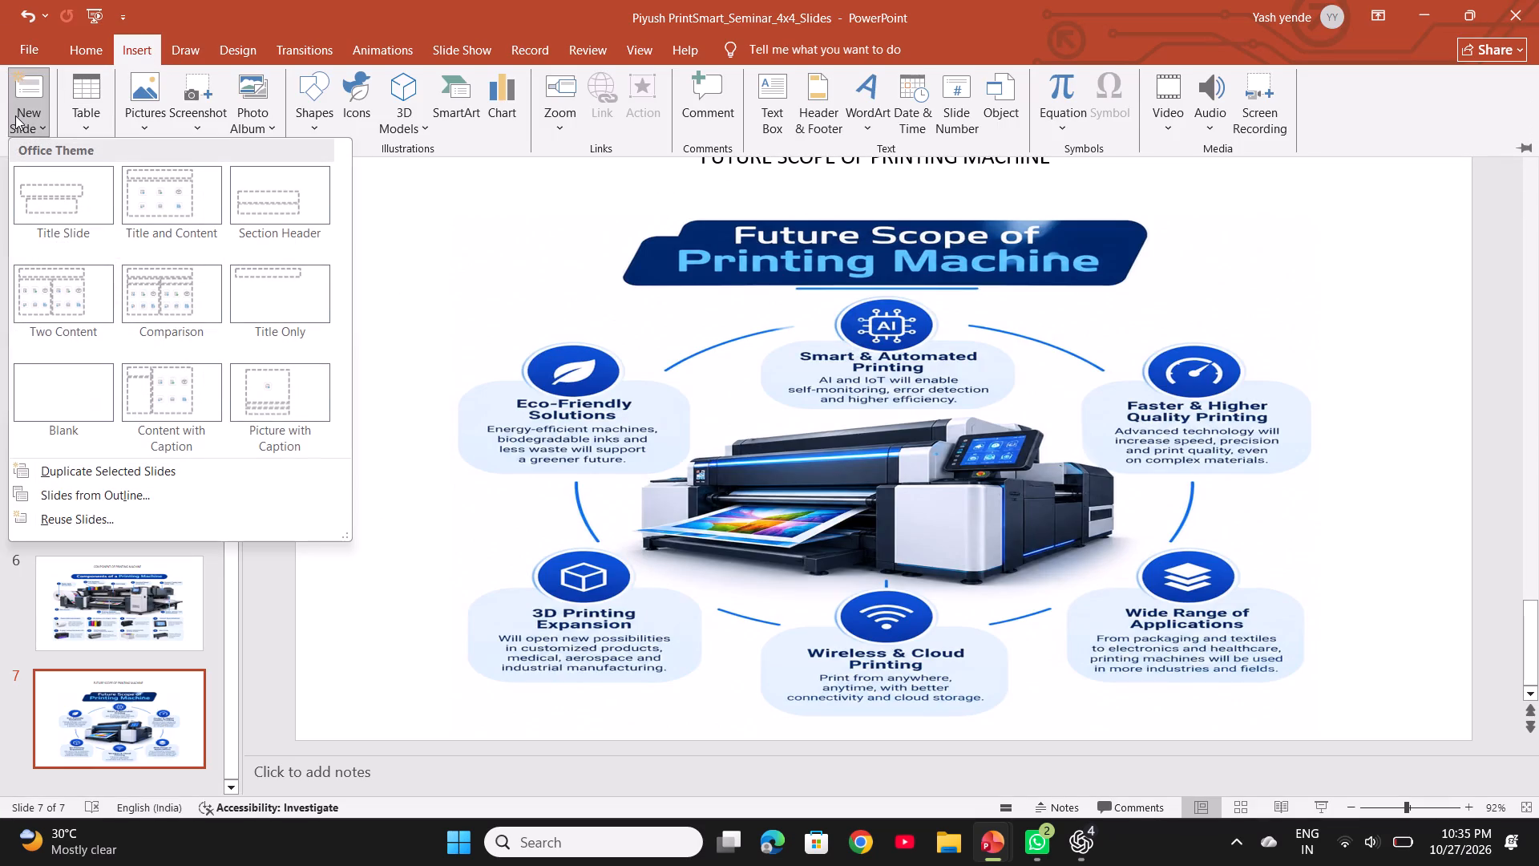
{"action": "left_click", "coordinate": [63, 383]}
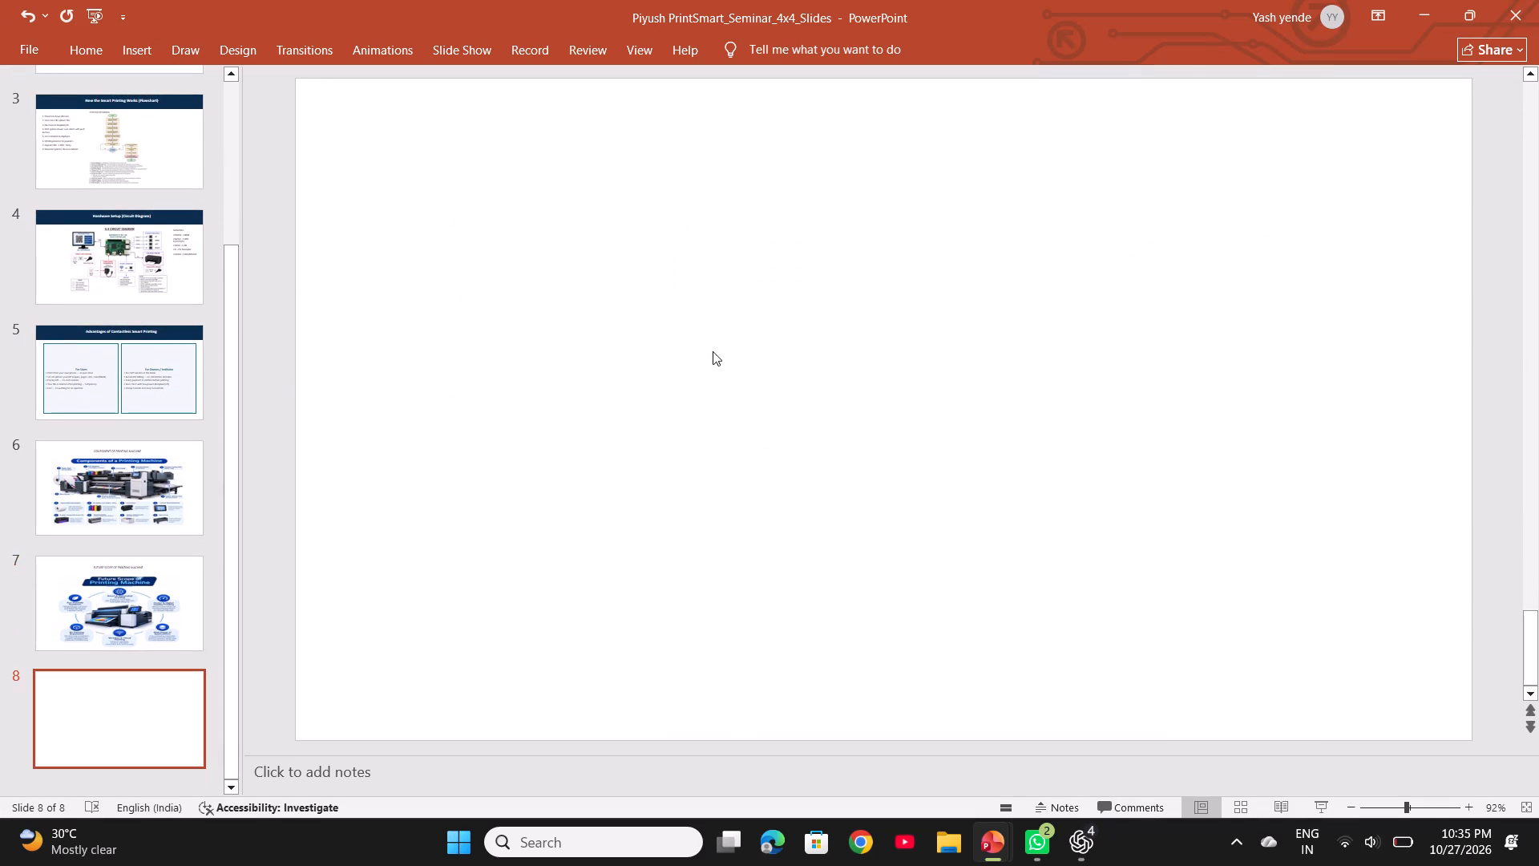
Add a text box reading "THANK YOU" in capitals on the blank slide 8 and widen it slightly.
{"action": "double_click", "coordinate": [722, 325]}
{"action": "type", "text": "TH"}
{"action": "key", "text": "BackSpace"}
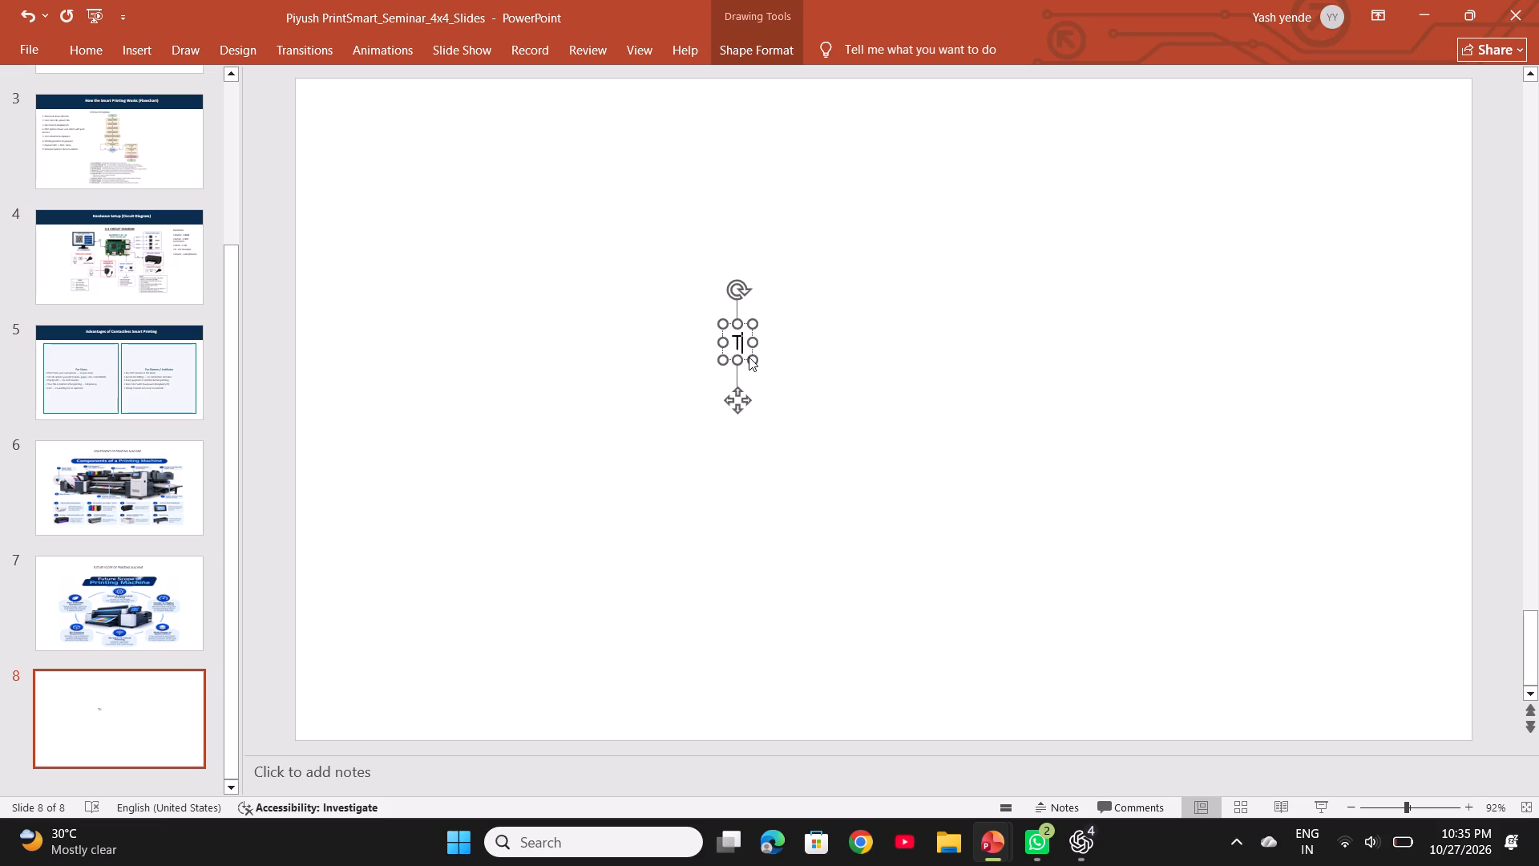
{"action": "key", "text": "BackSpace"}
{"action": "type", "text": "THANK"}
{"action": "key", "text": "space"}
{"action": "type", "text": "YOU"}
{"action": "left_click_drag", "start_coordinate": [851, 342], "coordinate": [916, 349]}
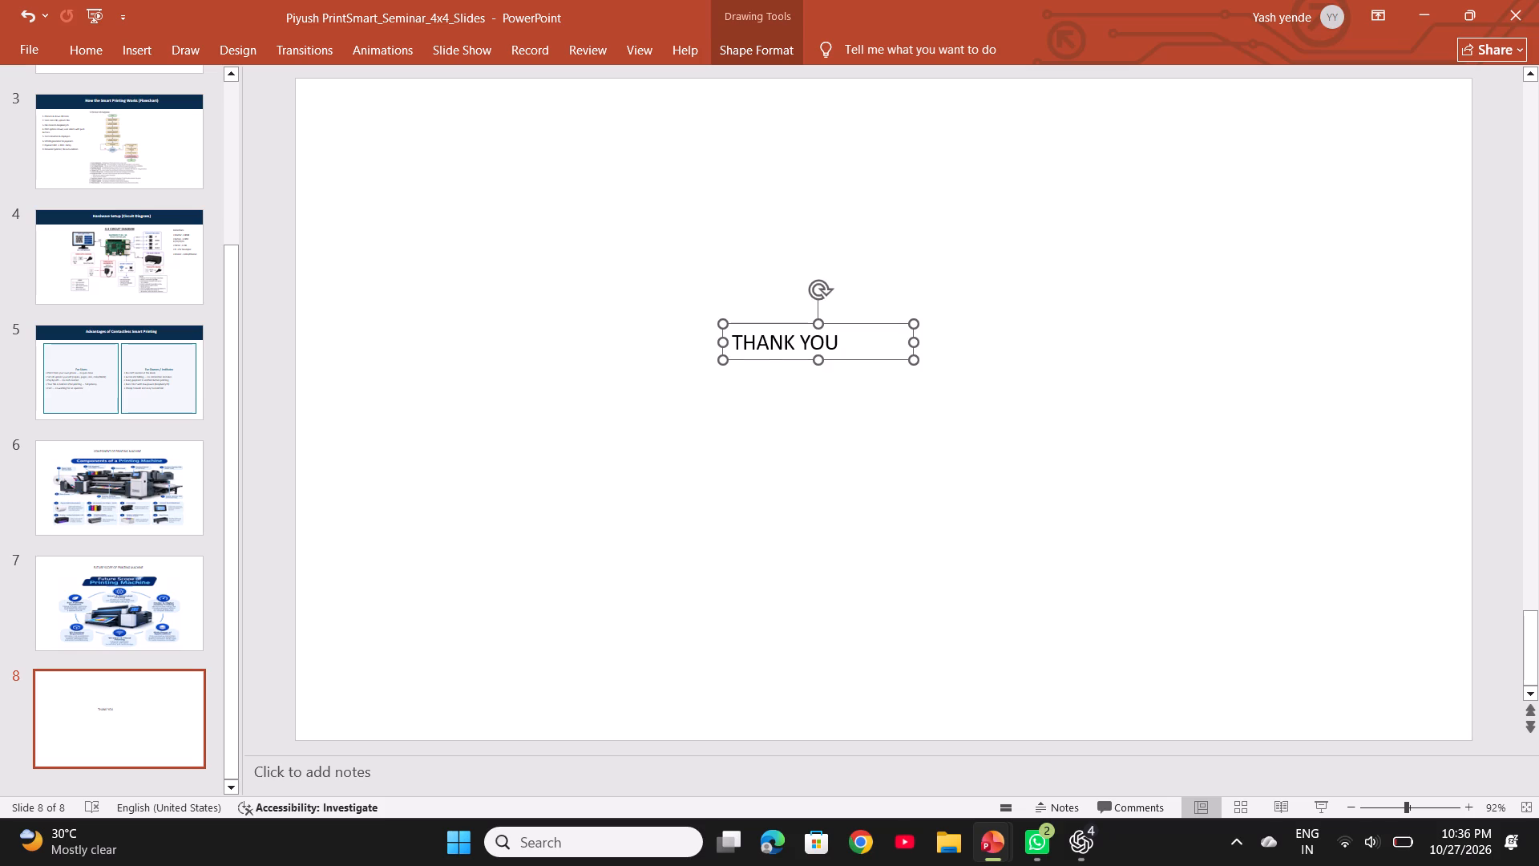
Set the font size of the word "YOU" in the closing text to 24.
{"action": "left_click_drag", "start_coordinate": [736, 341], "coordinate": [906, 358]}
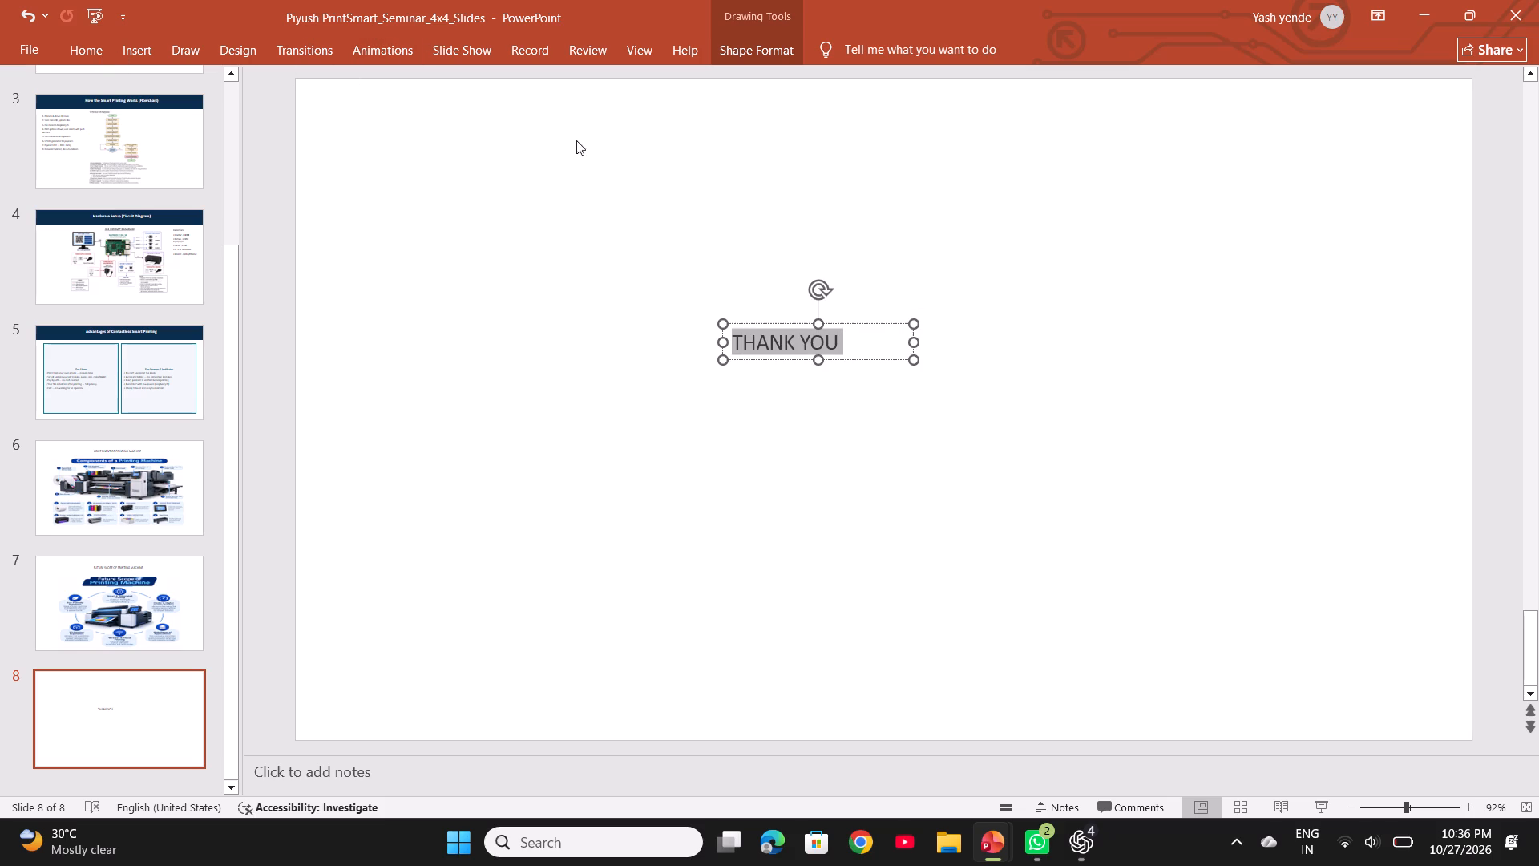
{"action": "left_click", "coordinate": [723, 207]}
{"action": "left_click", "coordinate": [807, 345]}
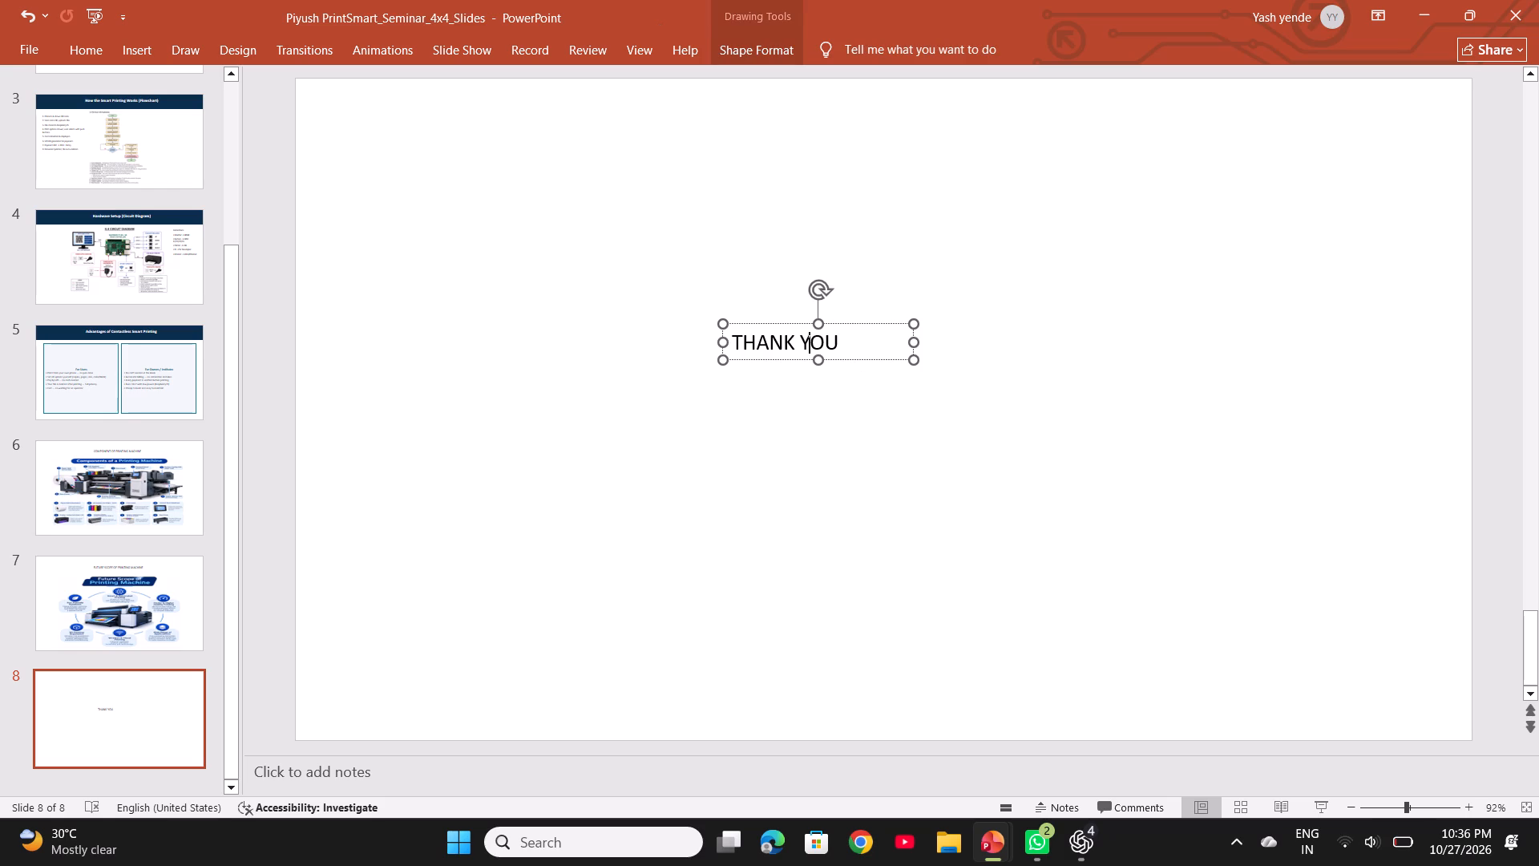
{"action": "left_click_drag", "start_coordinate": [821, 348], "coordinate": [845, 429]}
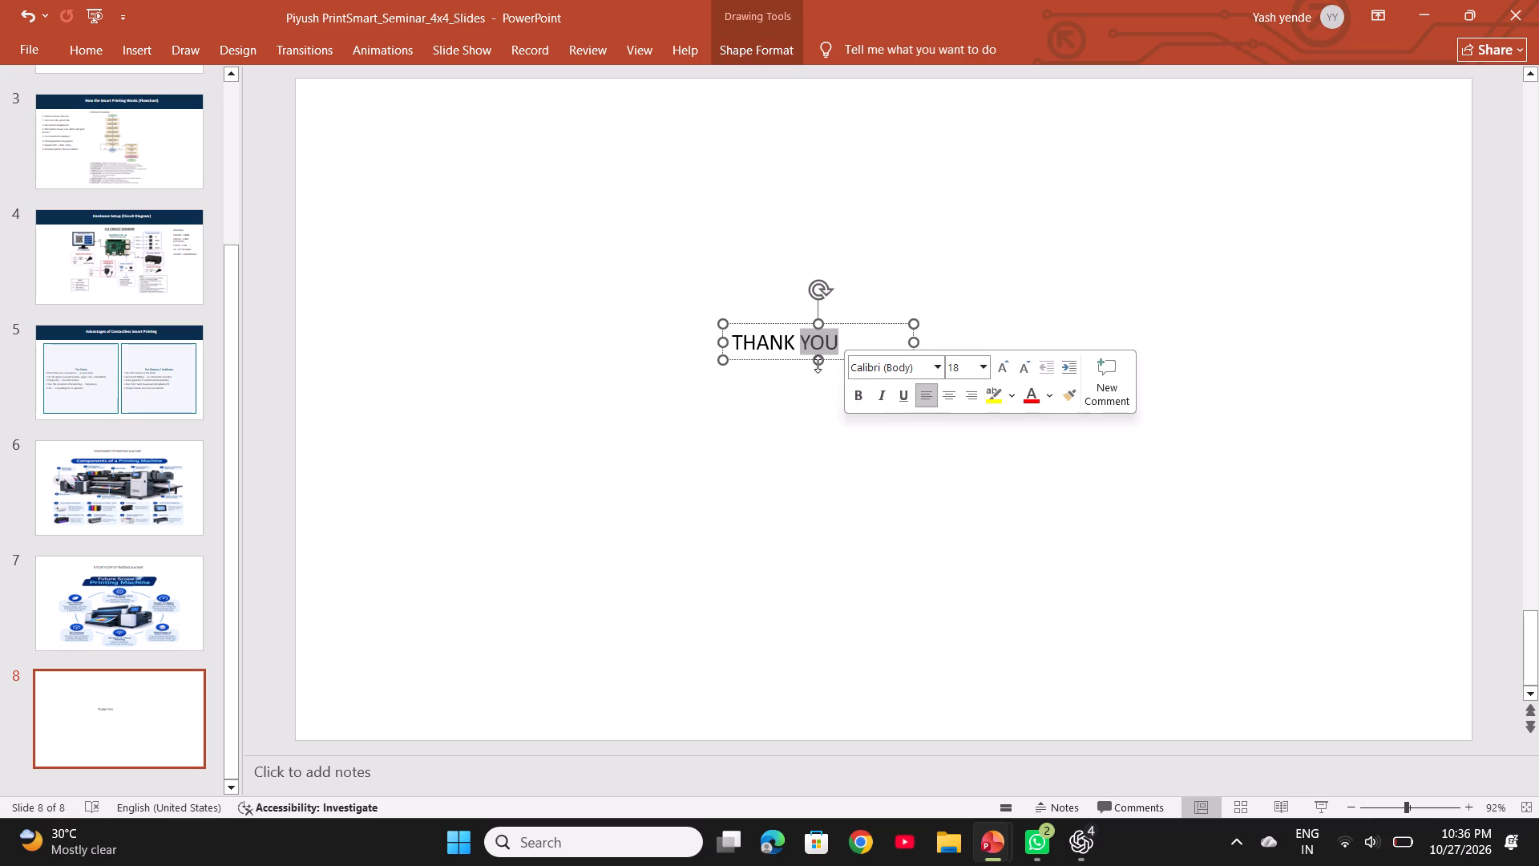
{"action": "left_click", "coordinate": [984, 369]}
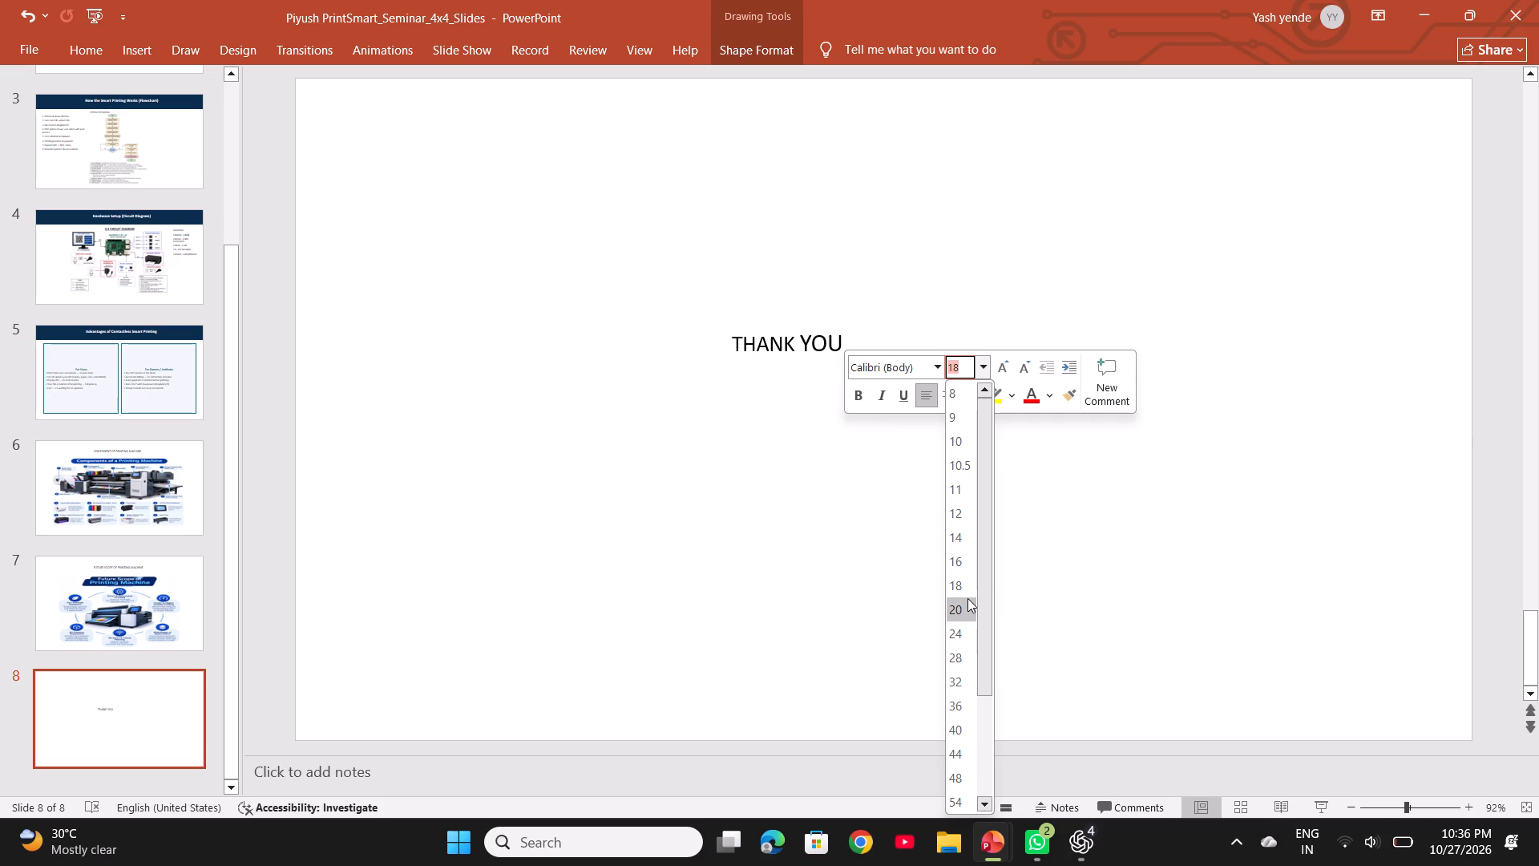
{"action": "left_click", "coordinate": [968, 625]}
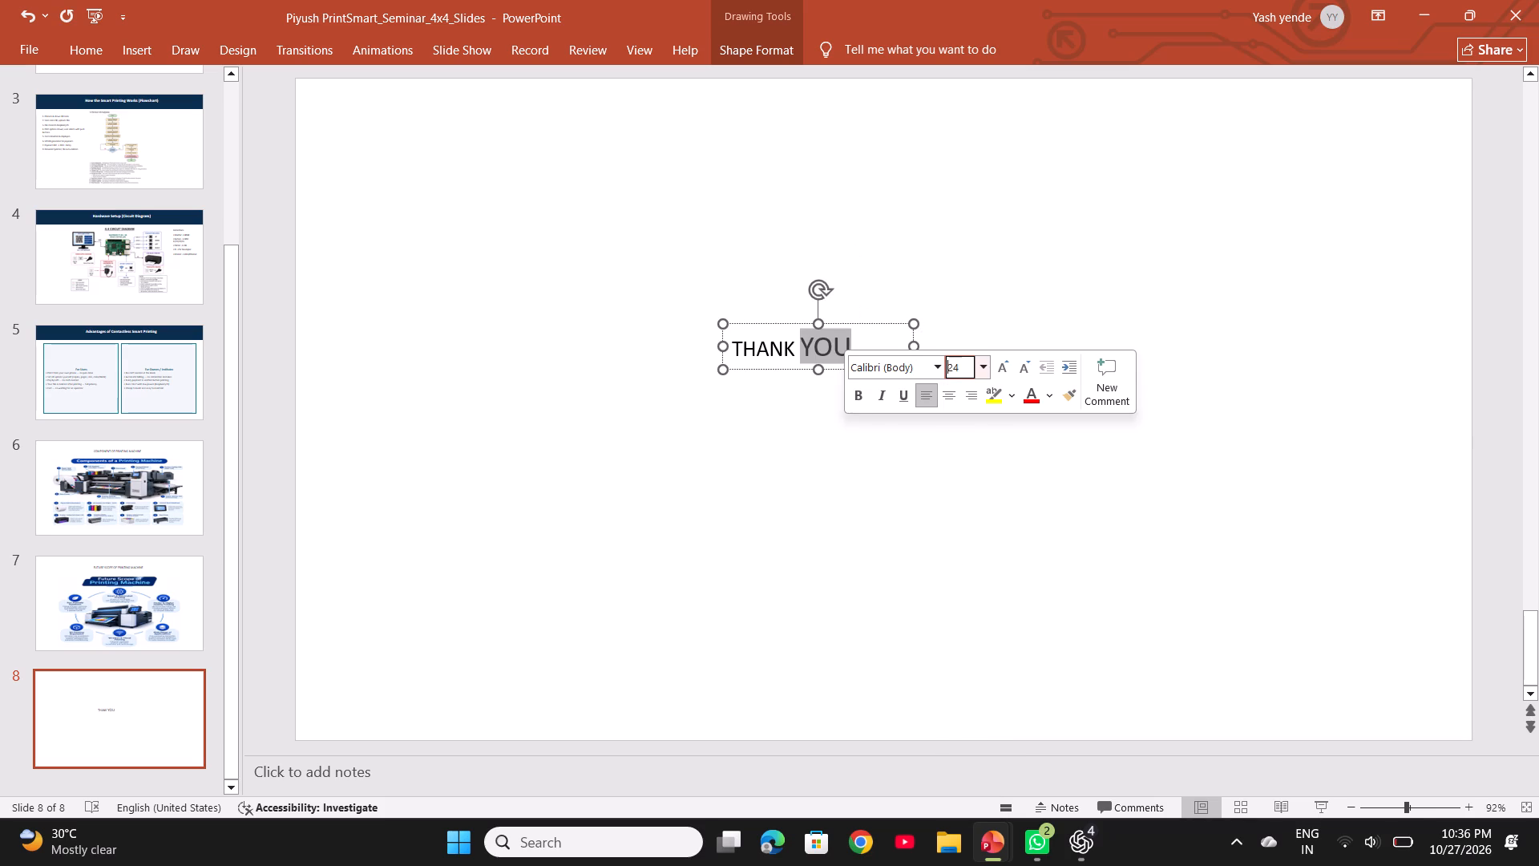
Clear the closing text and re-enter "THANK YOU" so that all of it uses font size 24.
{"action": "left_click", "coordinate": [857, 335]}
{"action": "left_click", "coordinate": [862, 342]}
{"action": "double_click", "coordinate": [863, 350]}
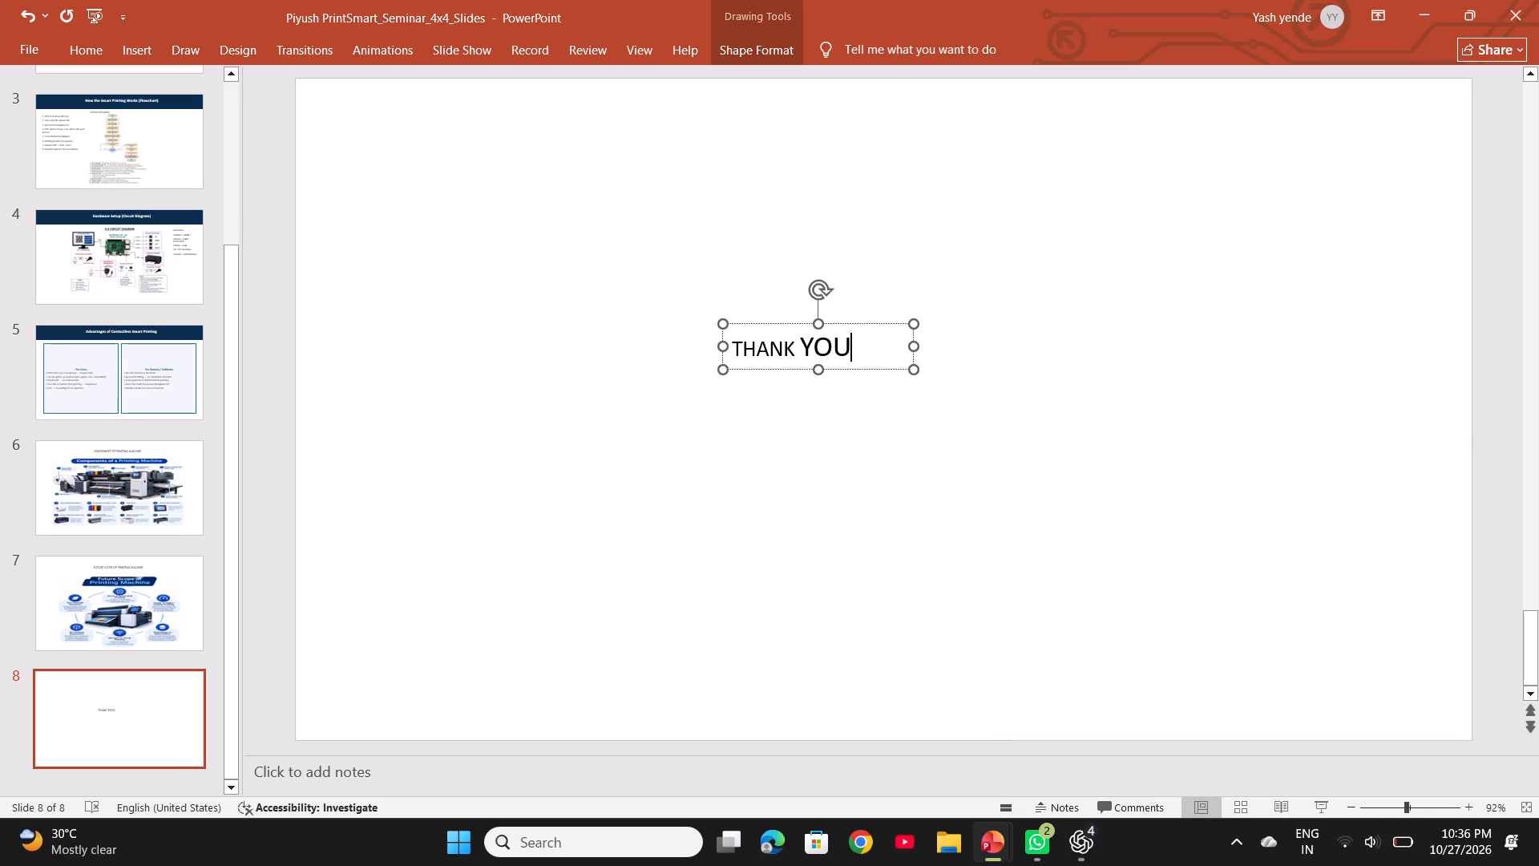
{"action": "key", "text": "BackSpace"}
{"action": "key", "text": "BackSpace"}
{"action": "key", "text": "BackSpace"}
{"action": "key", "text": "BackSpace"}
{"action": "key", "text": "BackSpace"}
{"action": "key", "text": "BackSpace"}
{"action": "key", "text": "BackSpace"}
{"action": "key", "text": "BackSpace"}
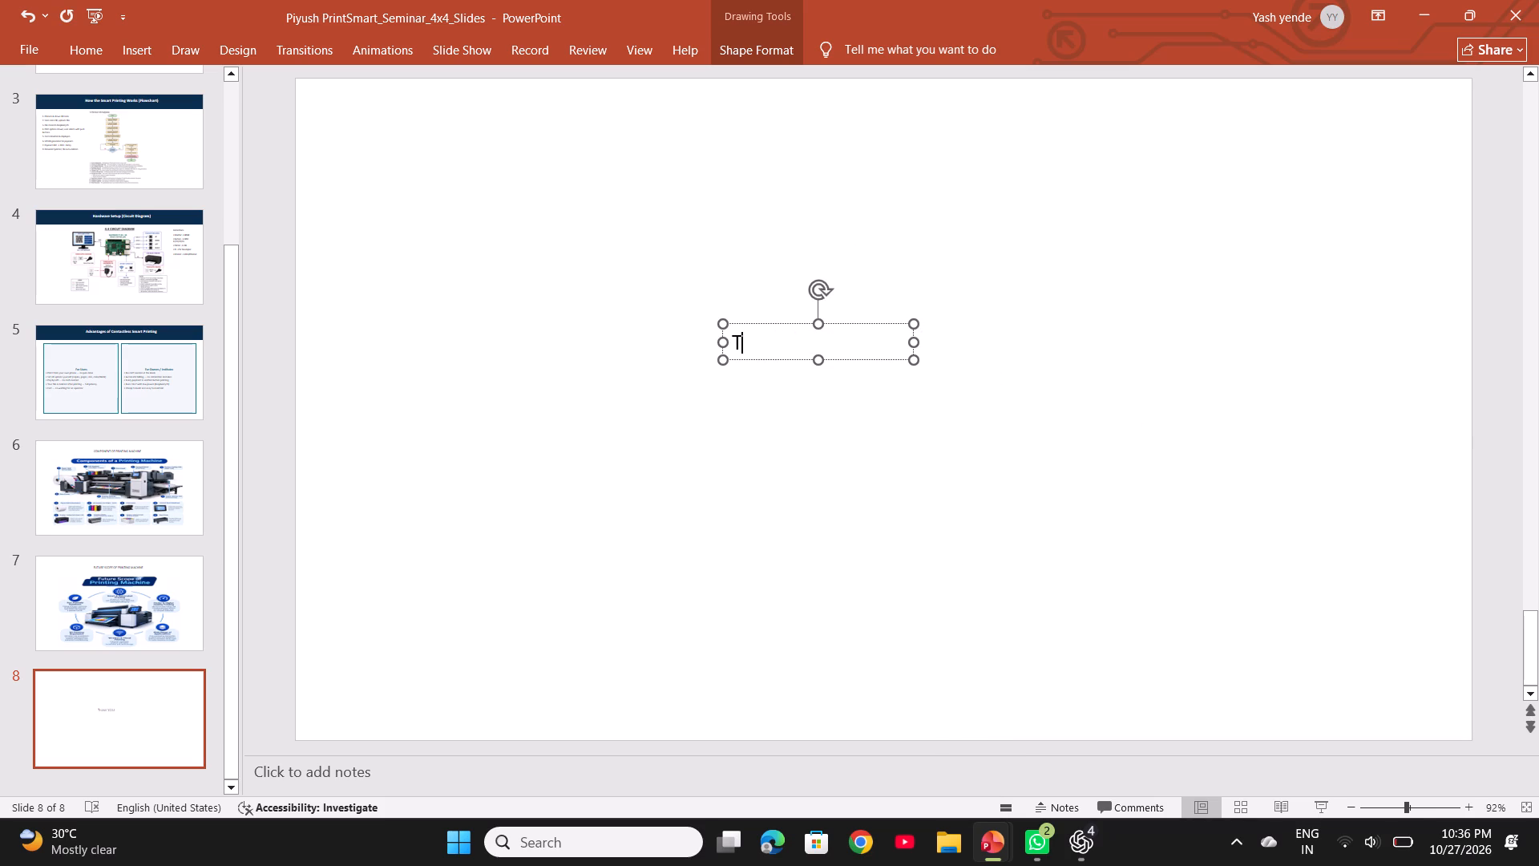
{"action": "key", "text": "BackSpace"}
{"action": "type", "text": "TH"}
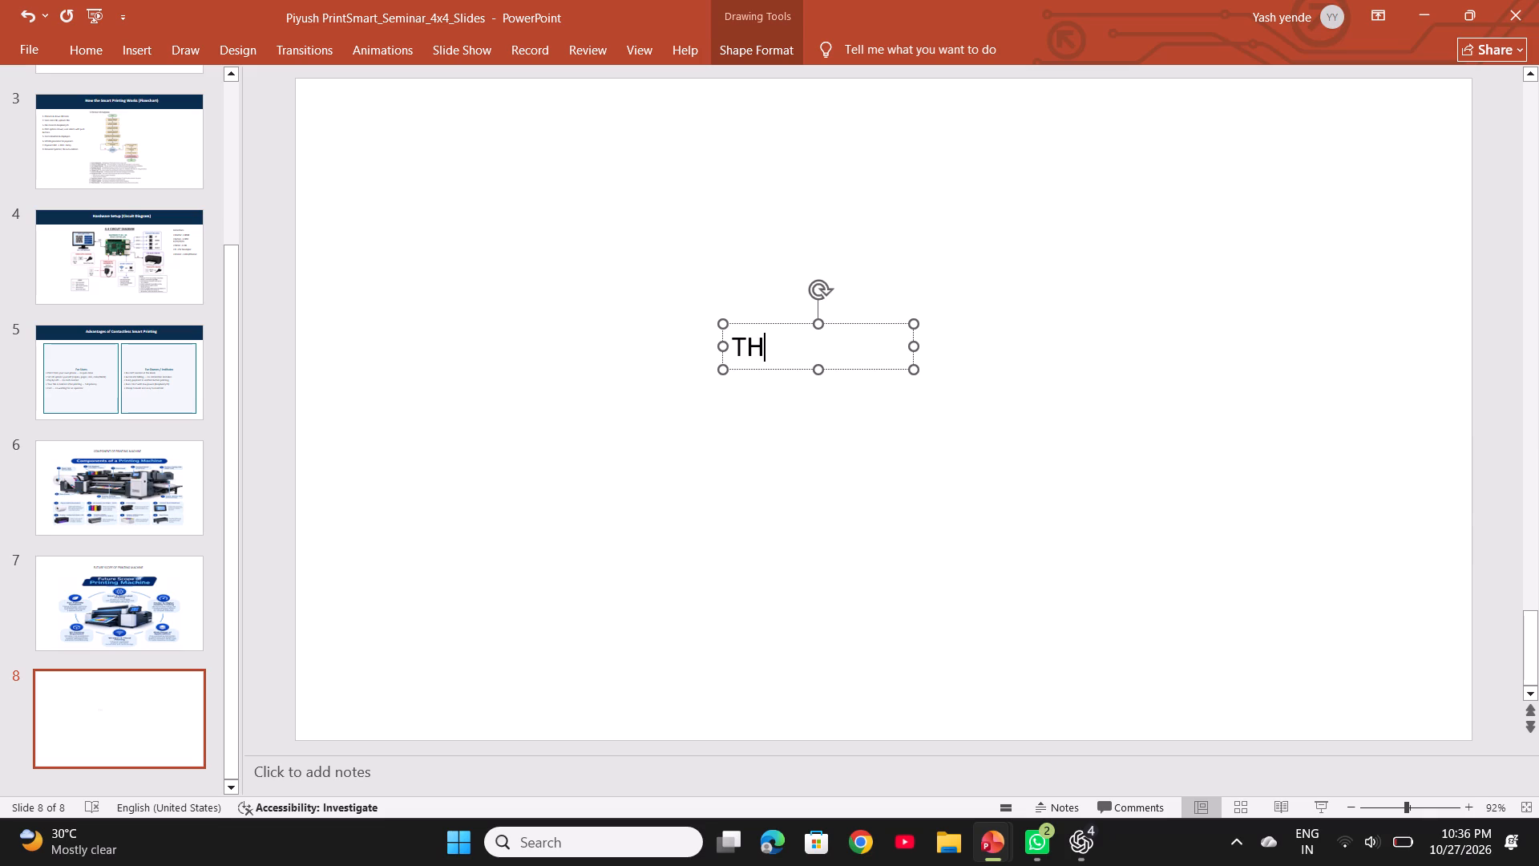
{"action": "type", "text": "ANK"}
{"action": "key", "text": "space"}
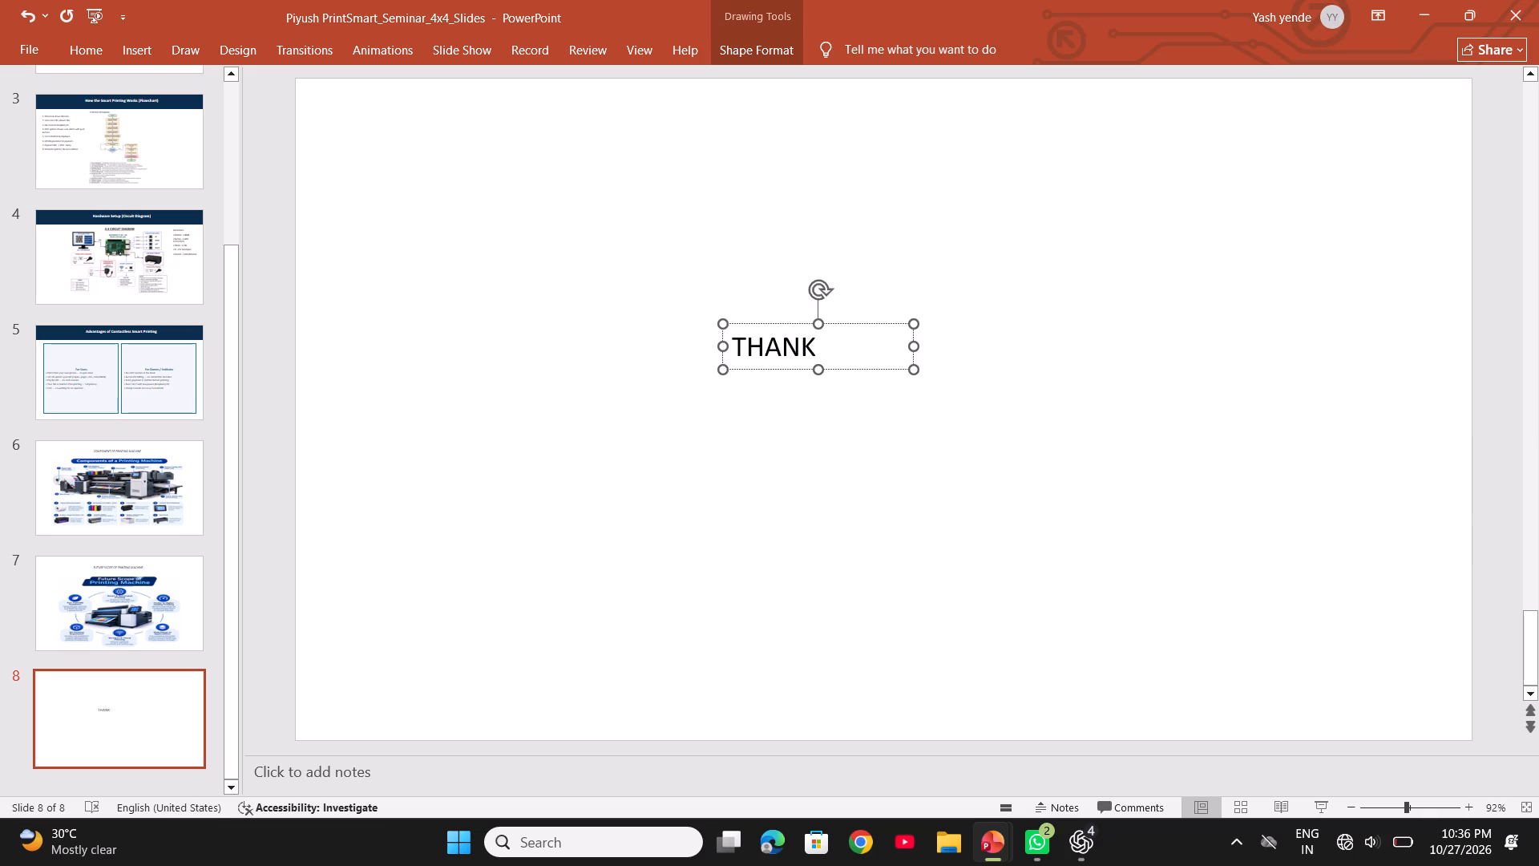
{"action": "type", "text": "YOU"}
Move the "THANK YOU" text box to the horizontal centre of slide 8, just above mid-height, and extend its left edge slightly.
{"action": "left_click_drag", "start_coordinate": [814, 369], "coordinate": [846, 478]}
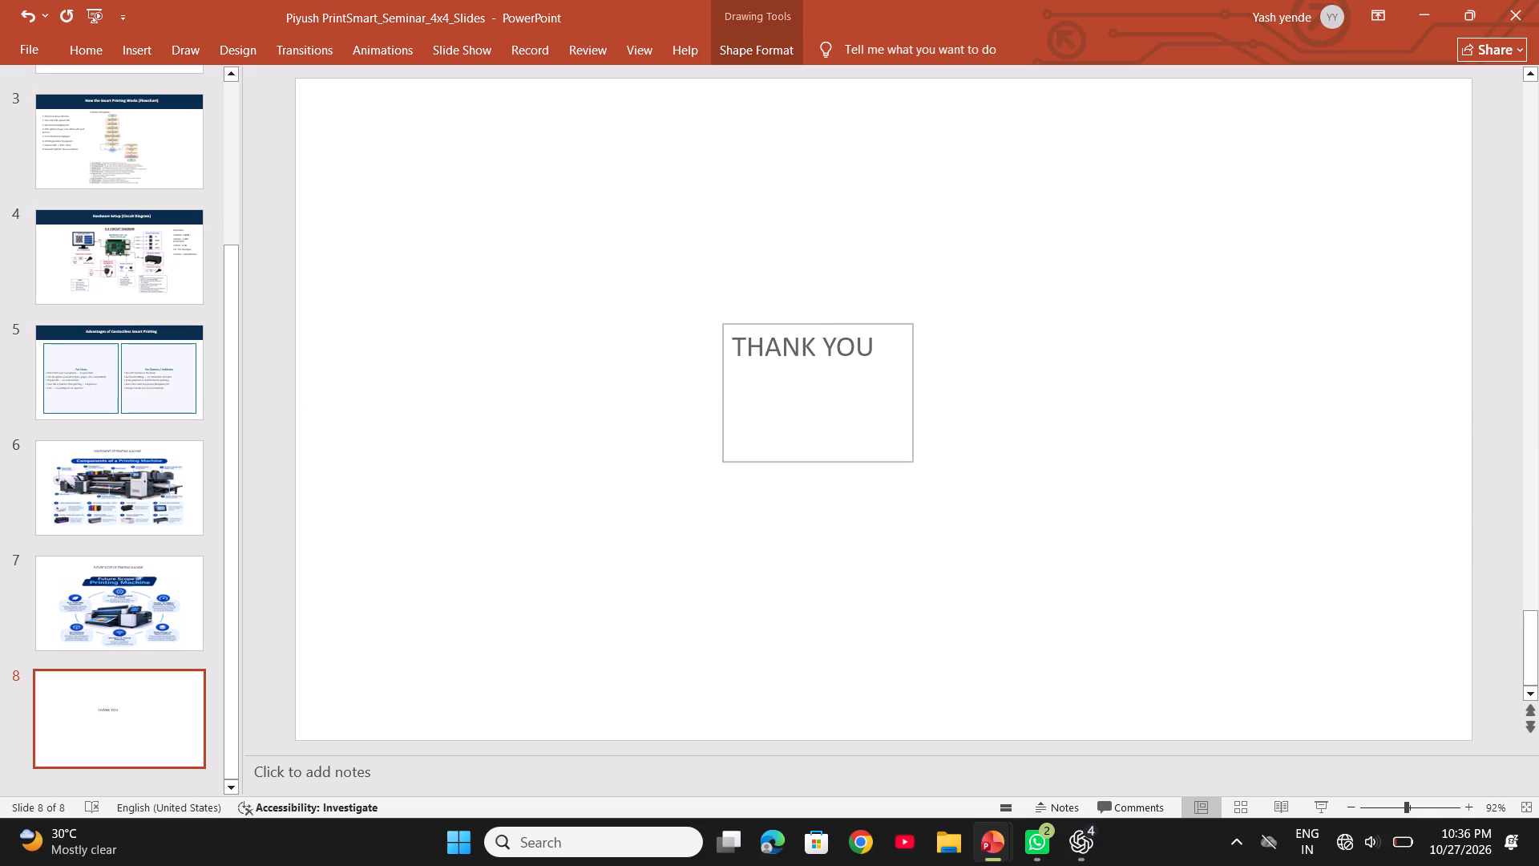
{"action": "left_click_drag", "start_coordinate": [846, 478], "coordinate": [851, 517]}
{"action": "left_click_drag", "start_coordinate": [809, 317], "coordinate": [806, 294]}
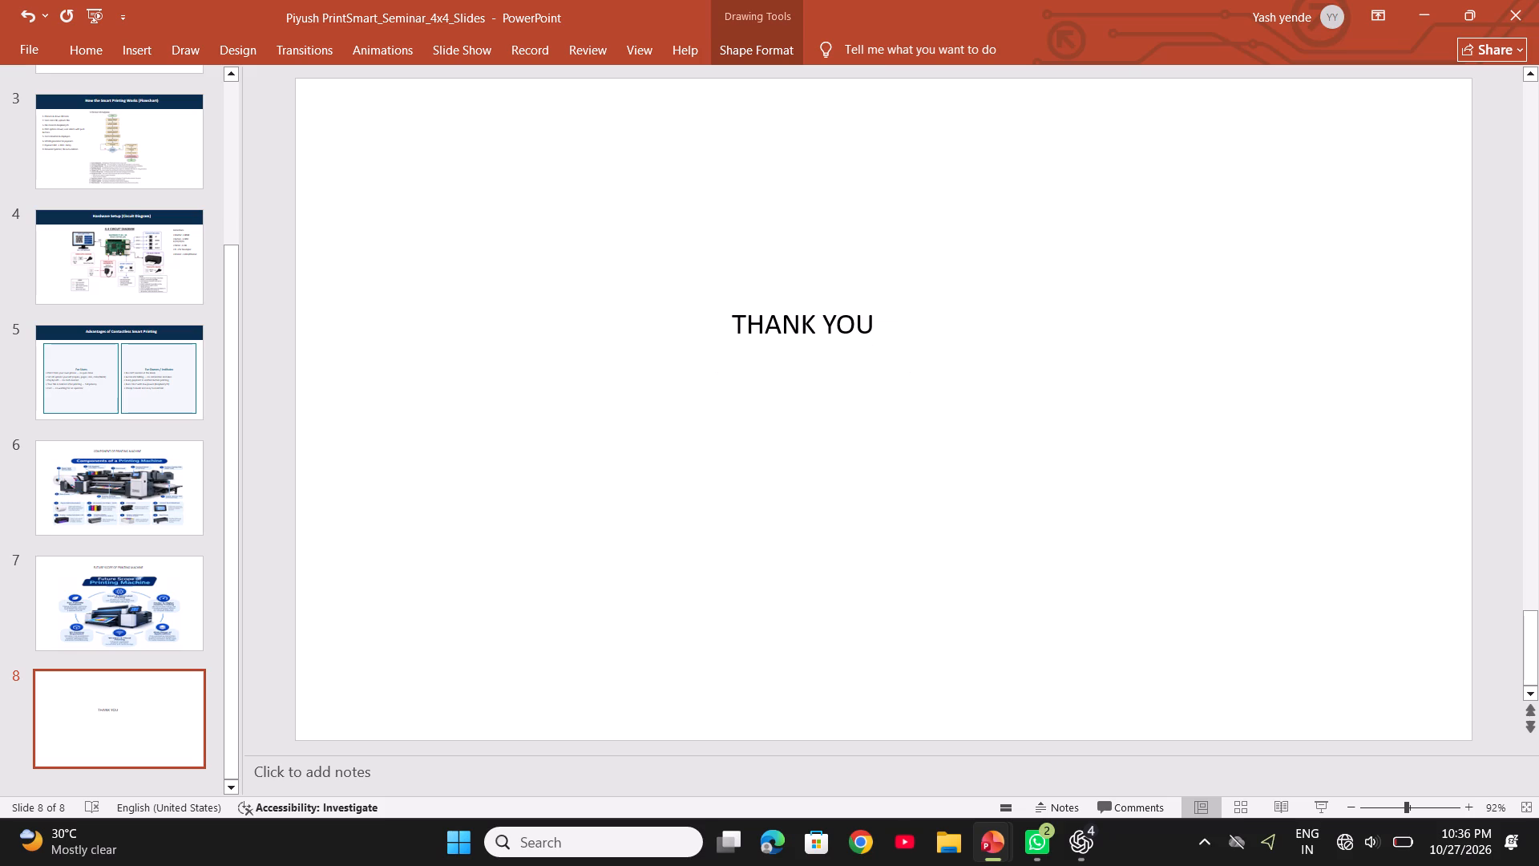
{"action": "left_click_drag", "start_coordinate": [806, 294], "coordinate": [875, 362]}
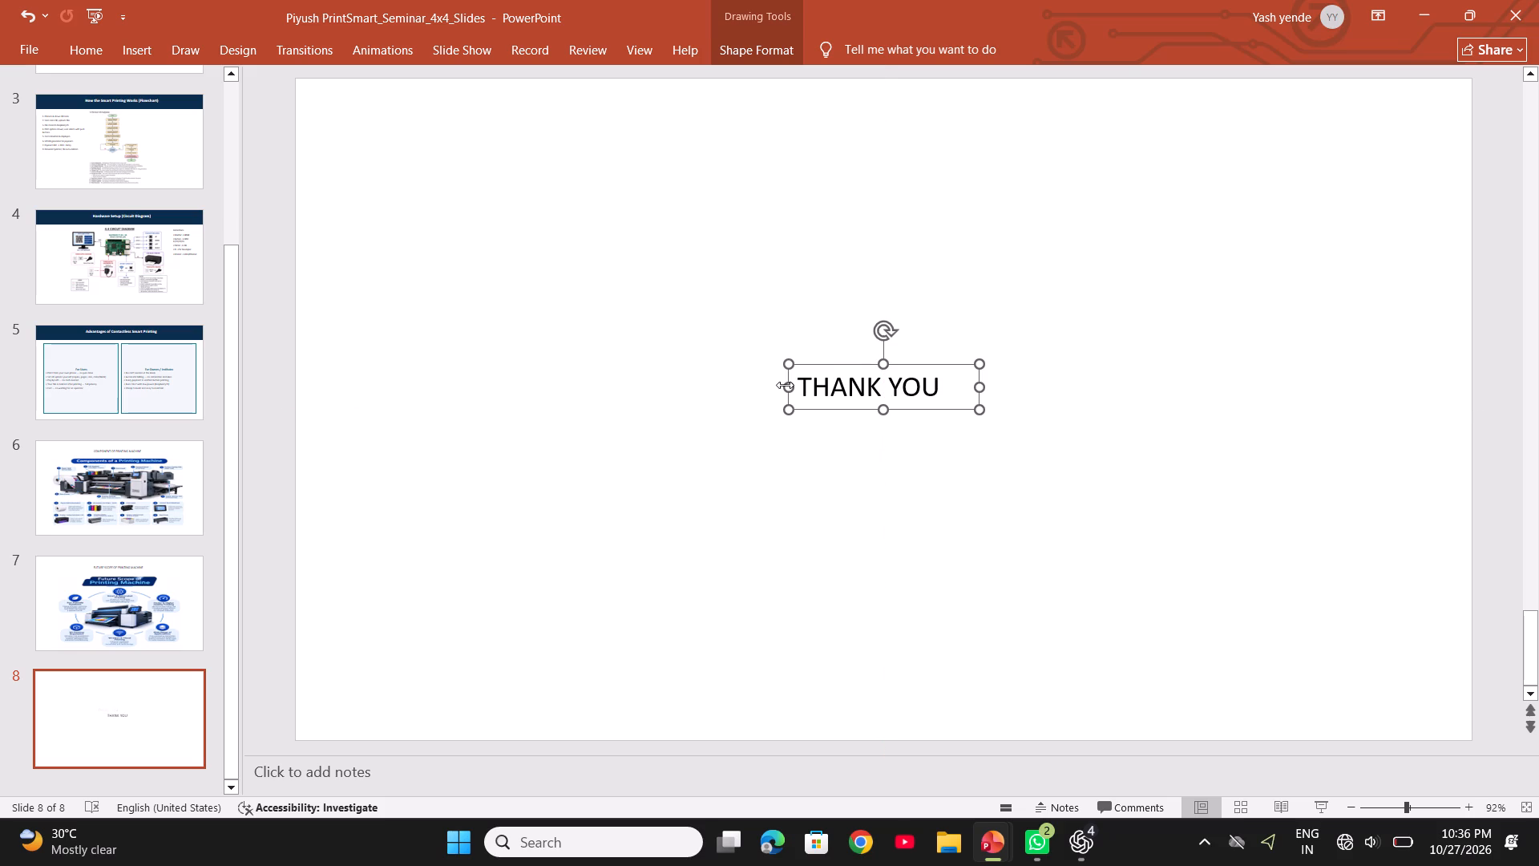
{"action": "left_click", "coordinate": [785, 385]}
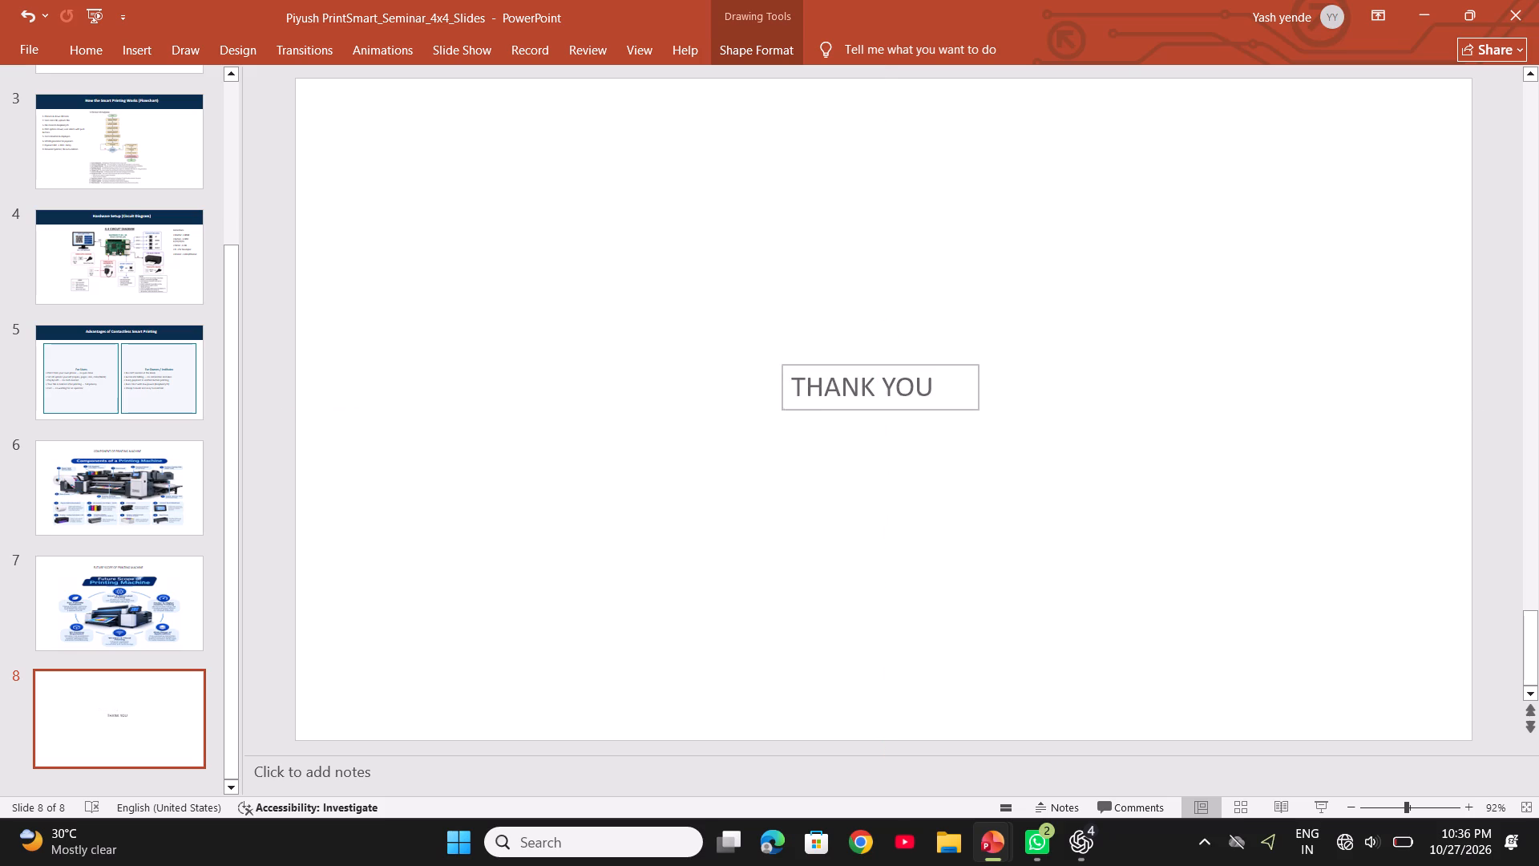